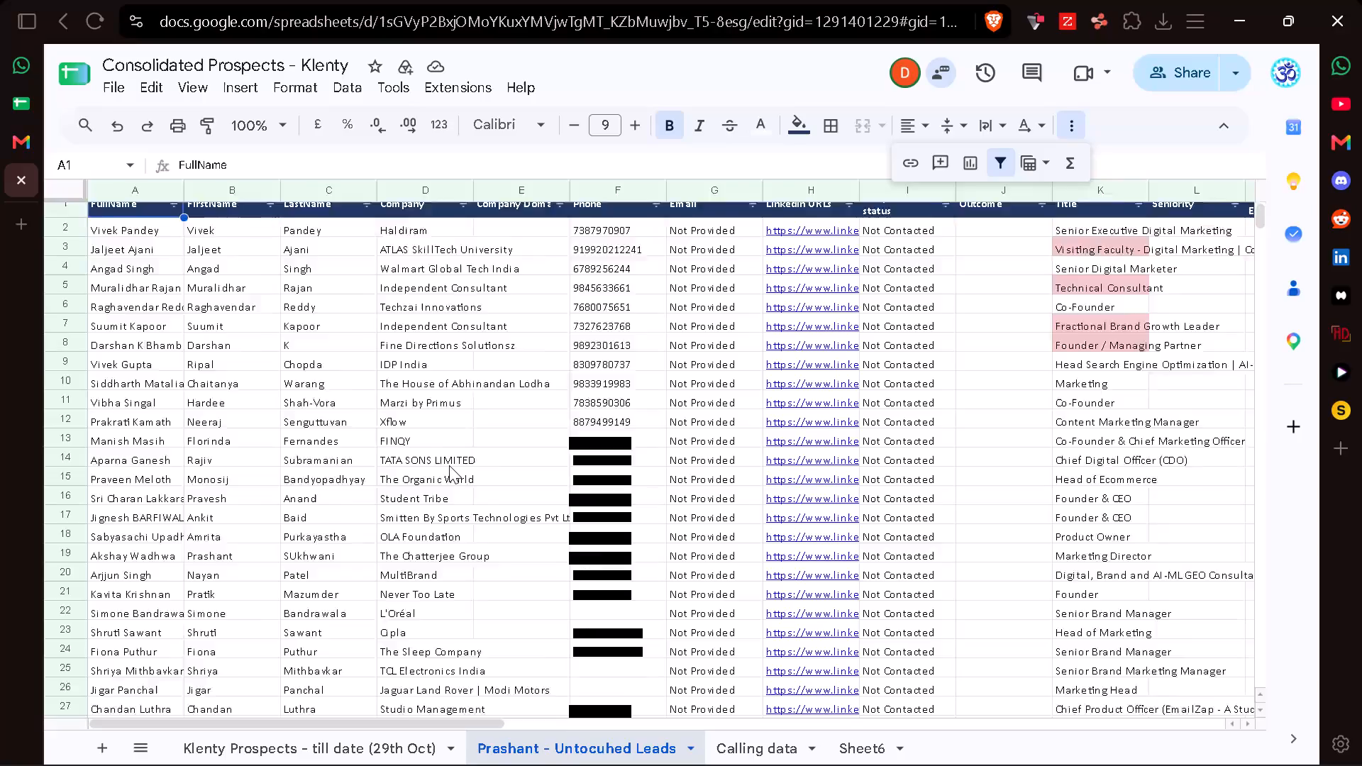
Look through the upper rows of the Untocuhed Leads sheet, examining lead names, companies, phone details and titles.
scroll(449, 465, "down", 1)
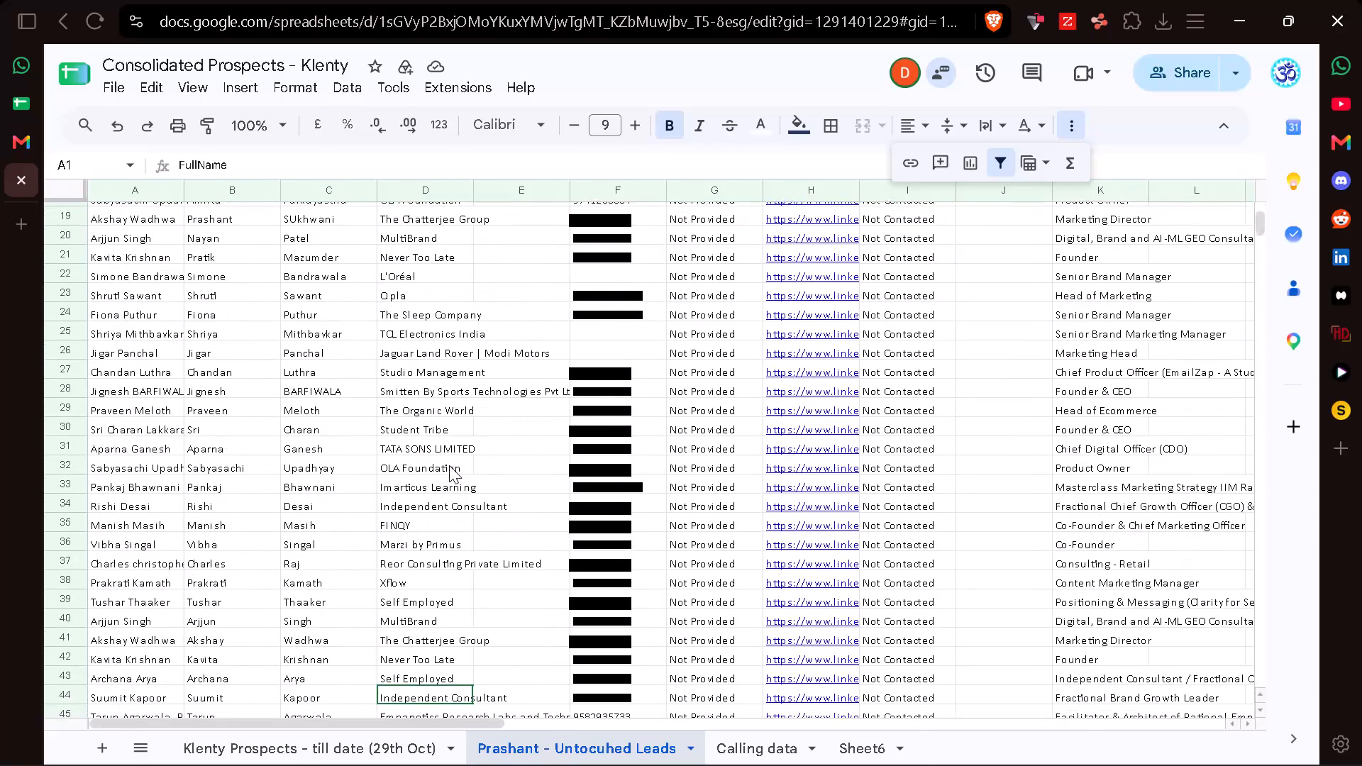
scroll(449, 465, "down", 2)
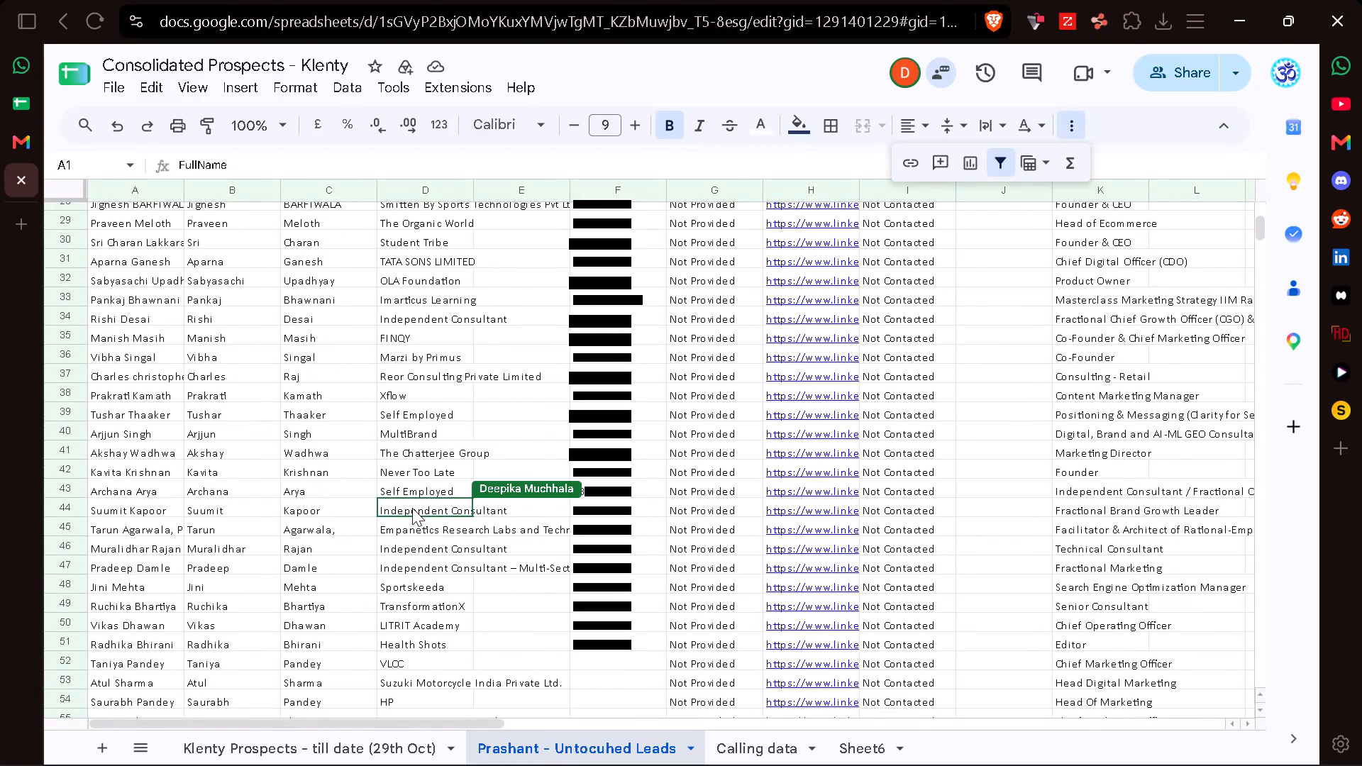
scroll(412, 508, "down", 2)
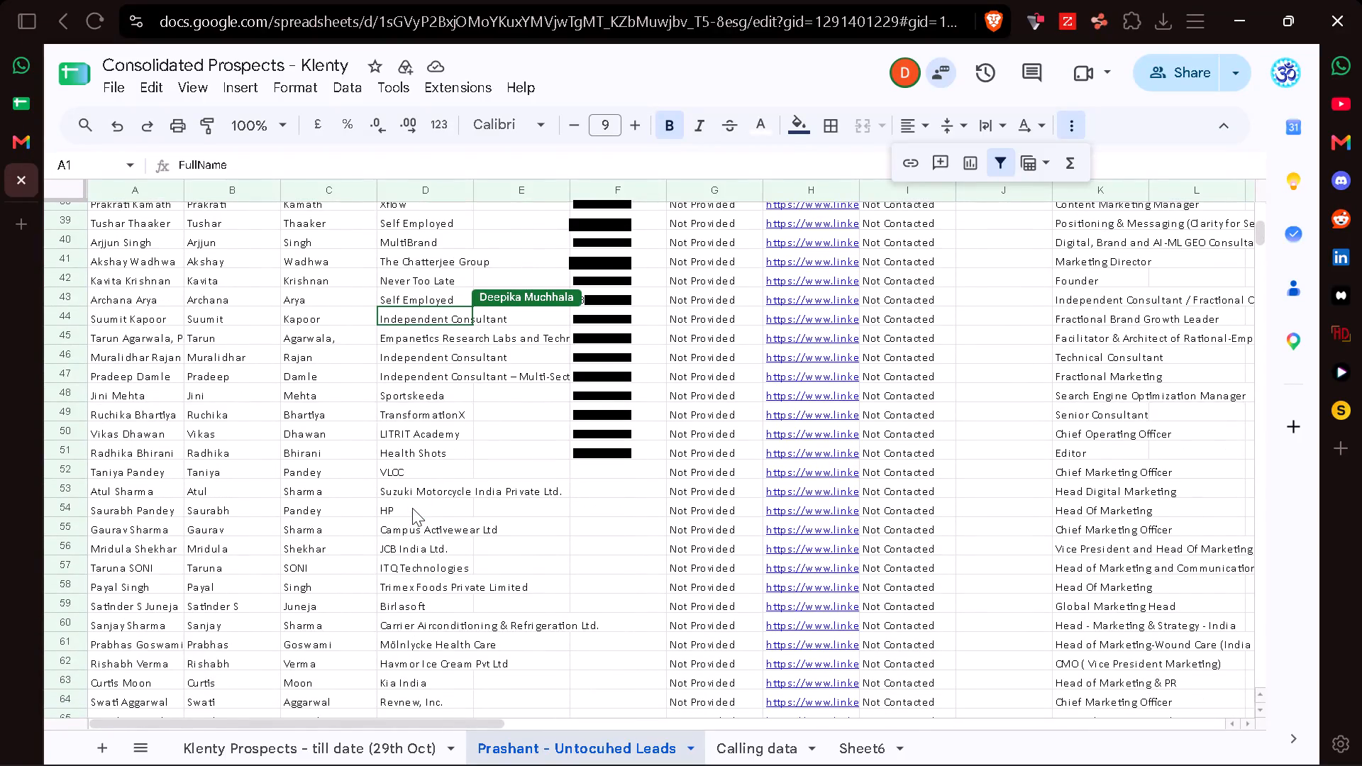
scroll(412, 508, "down", 1)
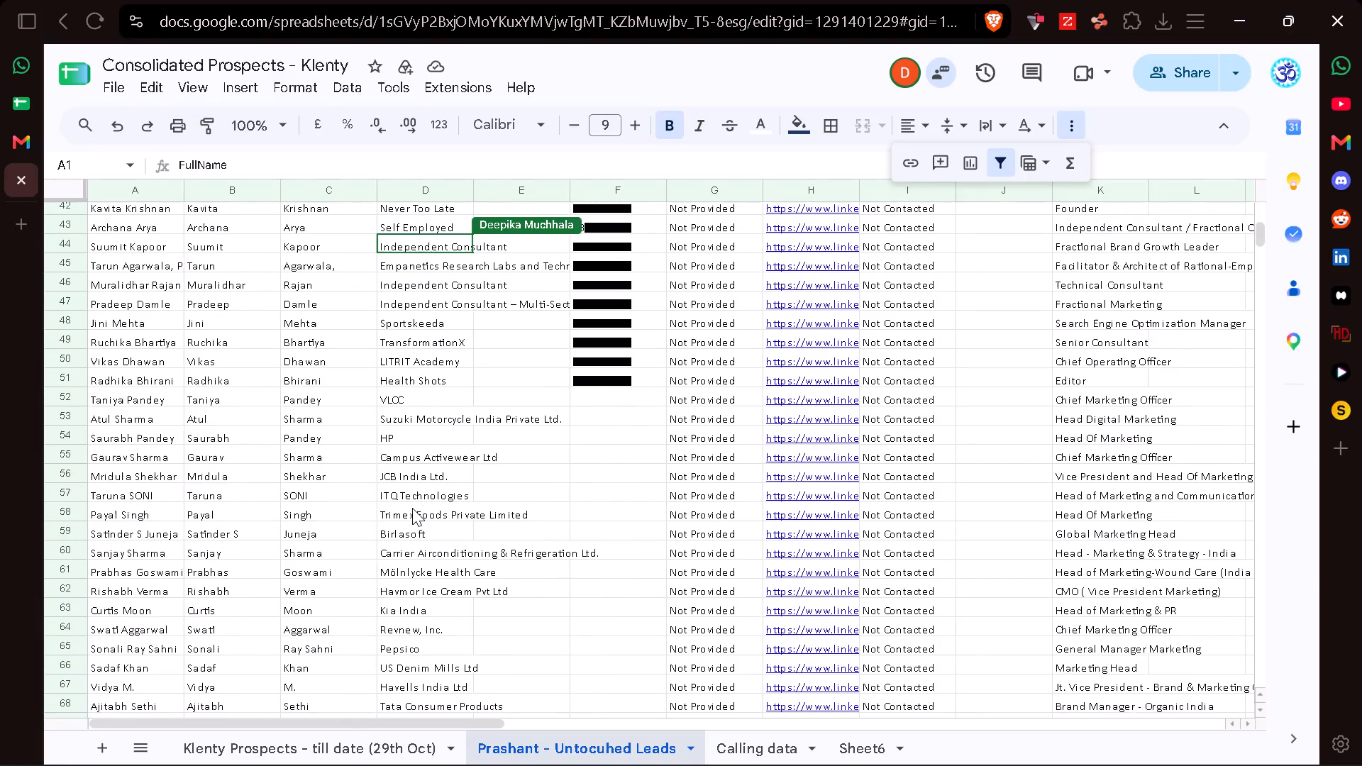
scroll(412, 508, "down", 2)
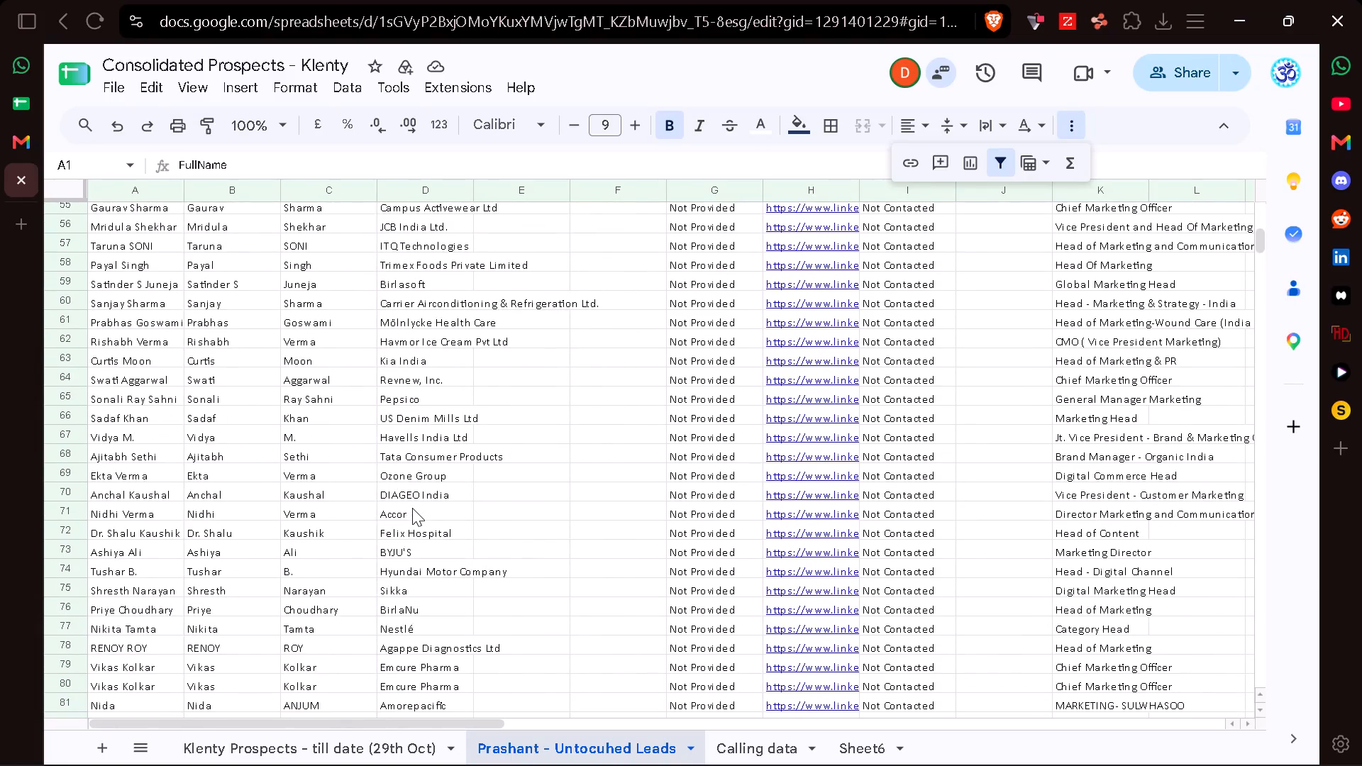
scroll(412, 508, "down", 2)
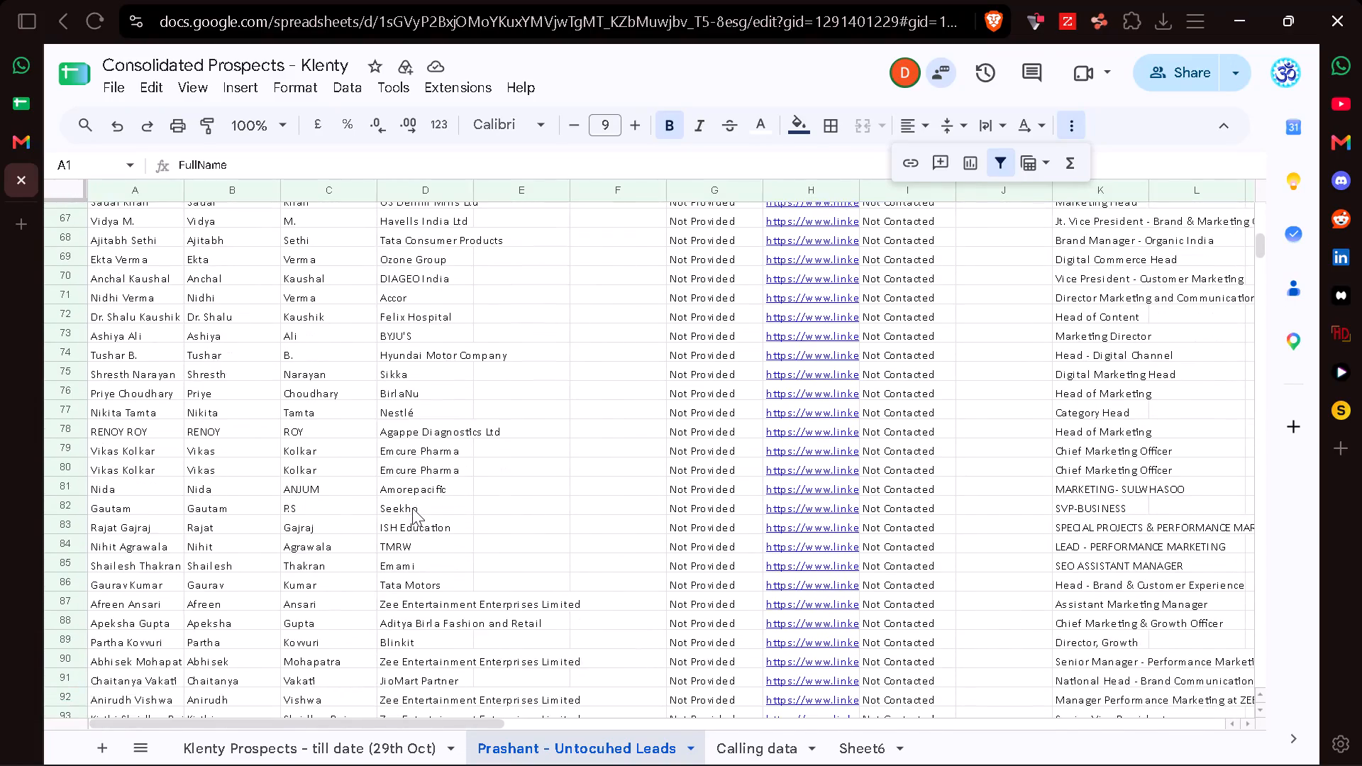
scroll(412, 508, "down", 2)
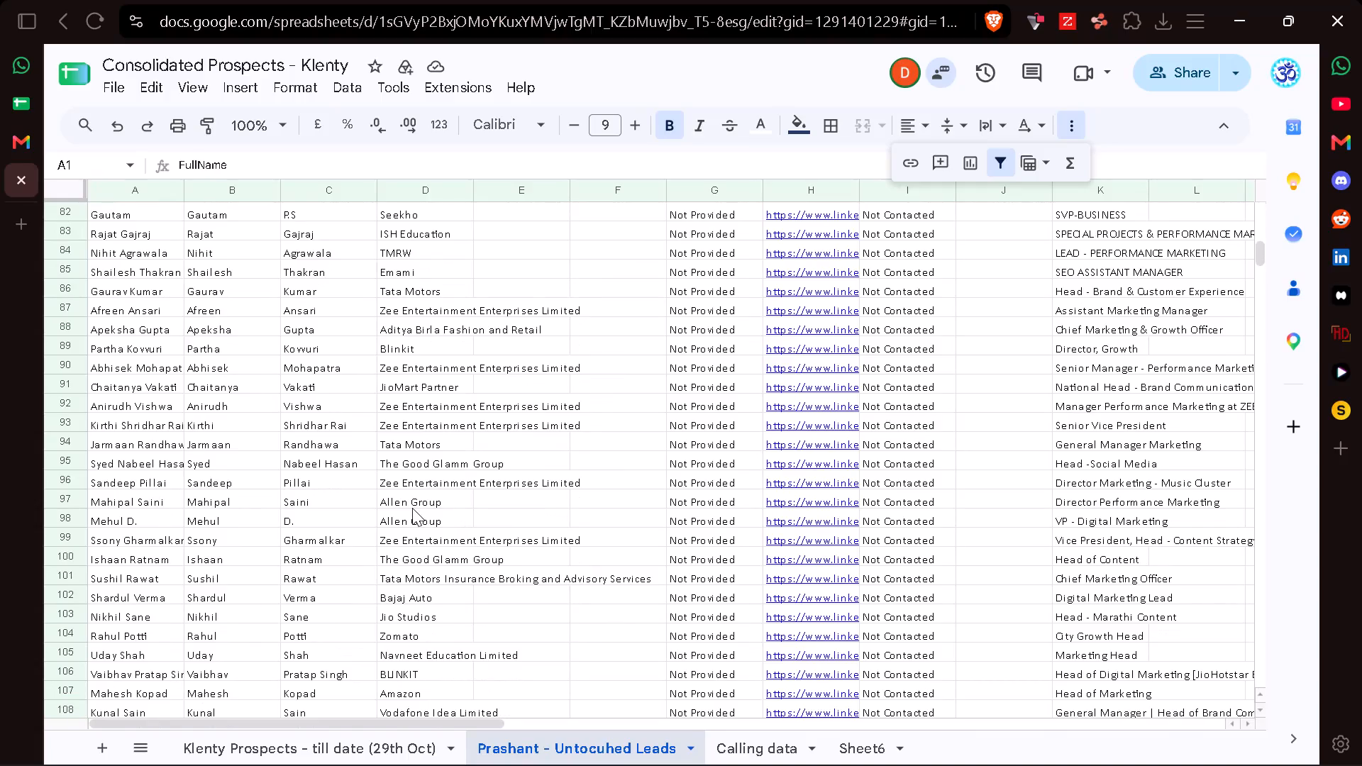
scroll(412, 508, "up", 12)
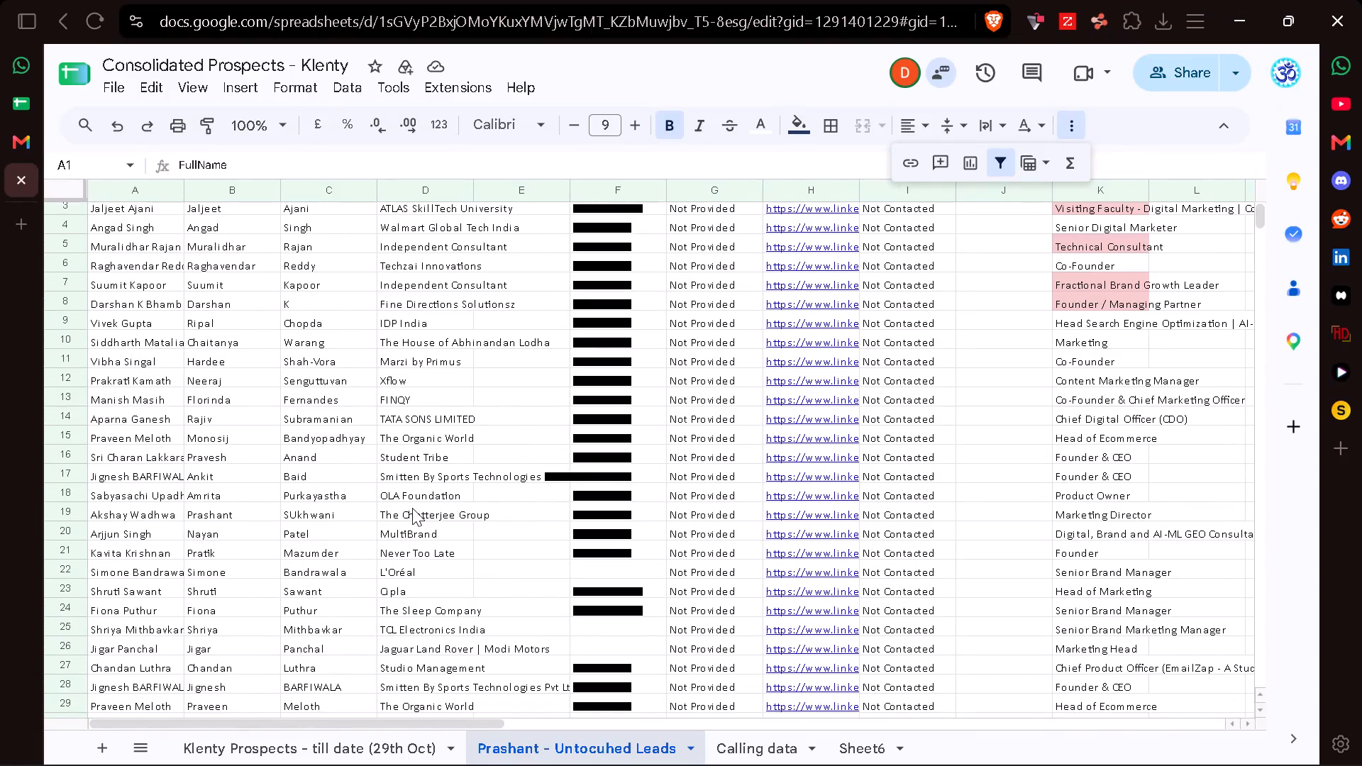
Examine the columns of the Untocuhed Leads sheet, from contact details and prospect status through tags, cadences and email activity.
scroll(412, 508, "left", 1)
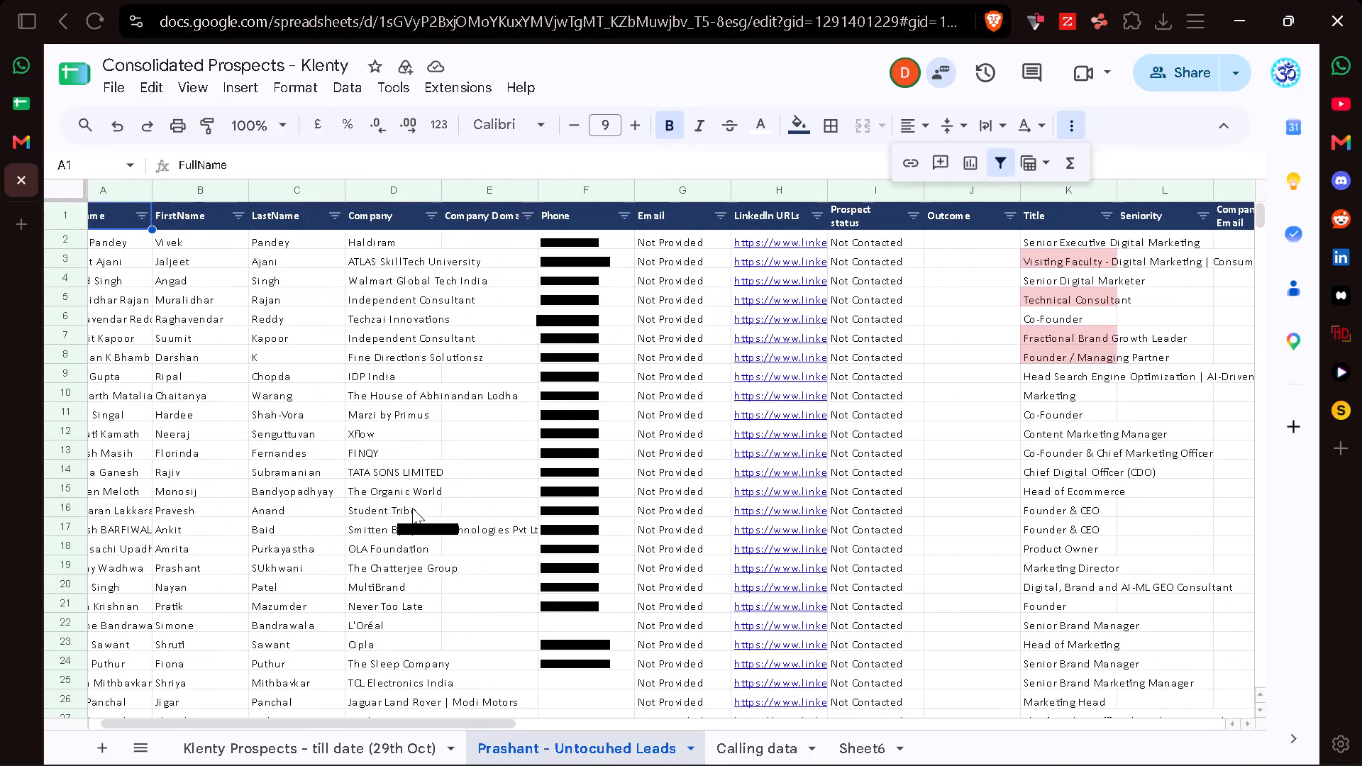
scroll(412, 508, "left", 3)
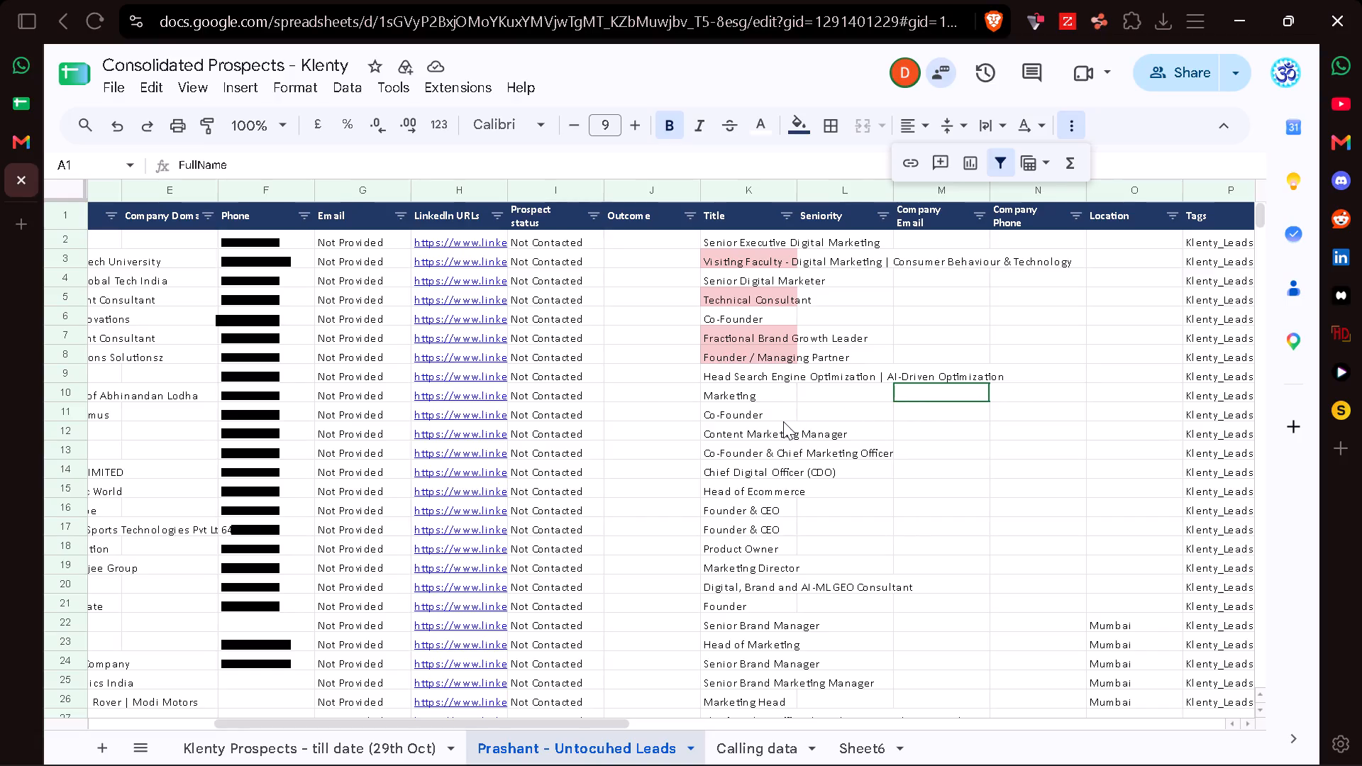
scroll(783, 421, "left", 1)
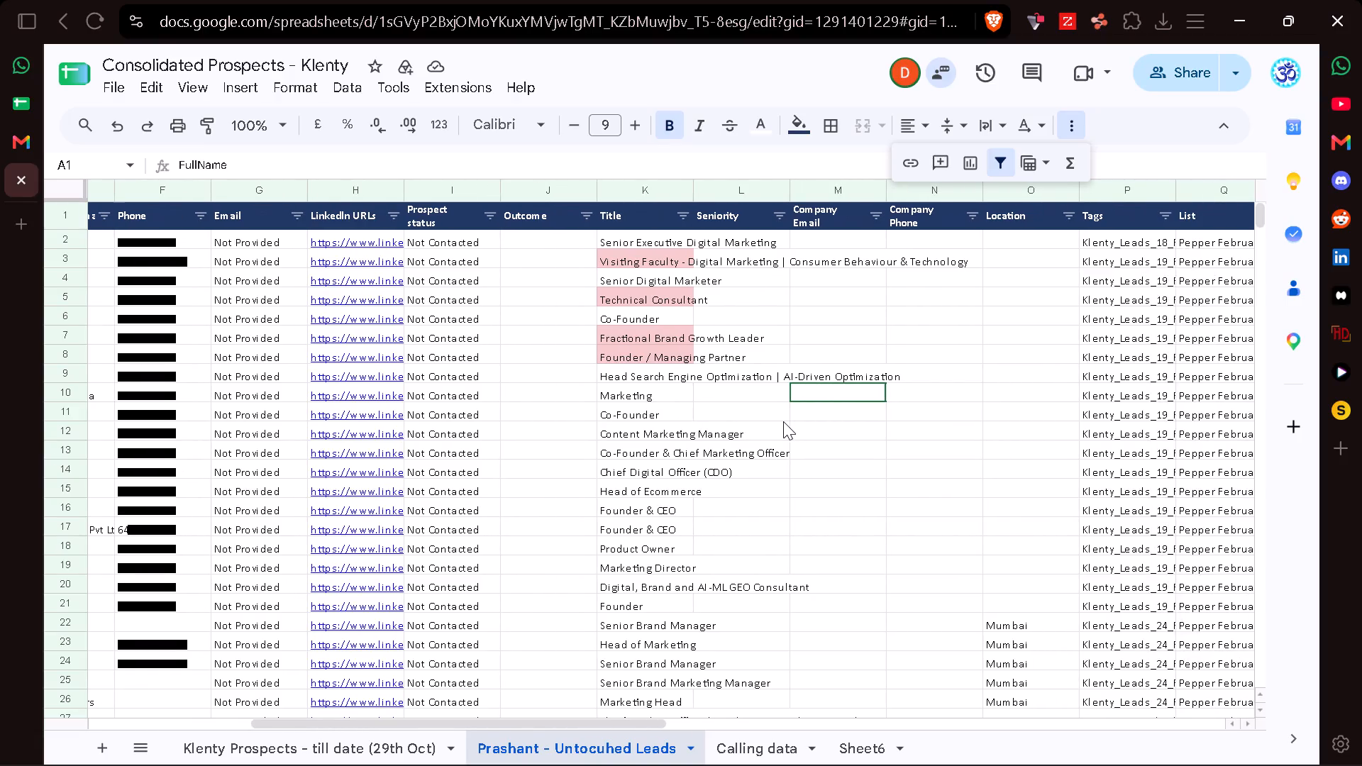
scroll(655, 450, "left", 5)
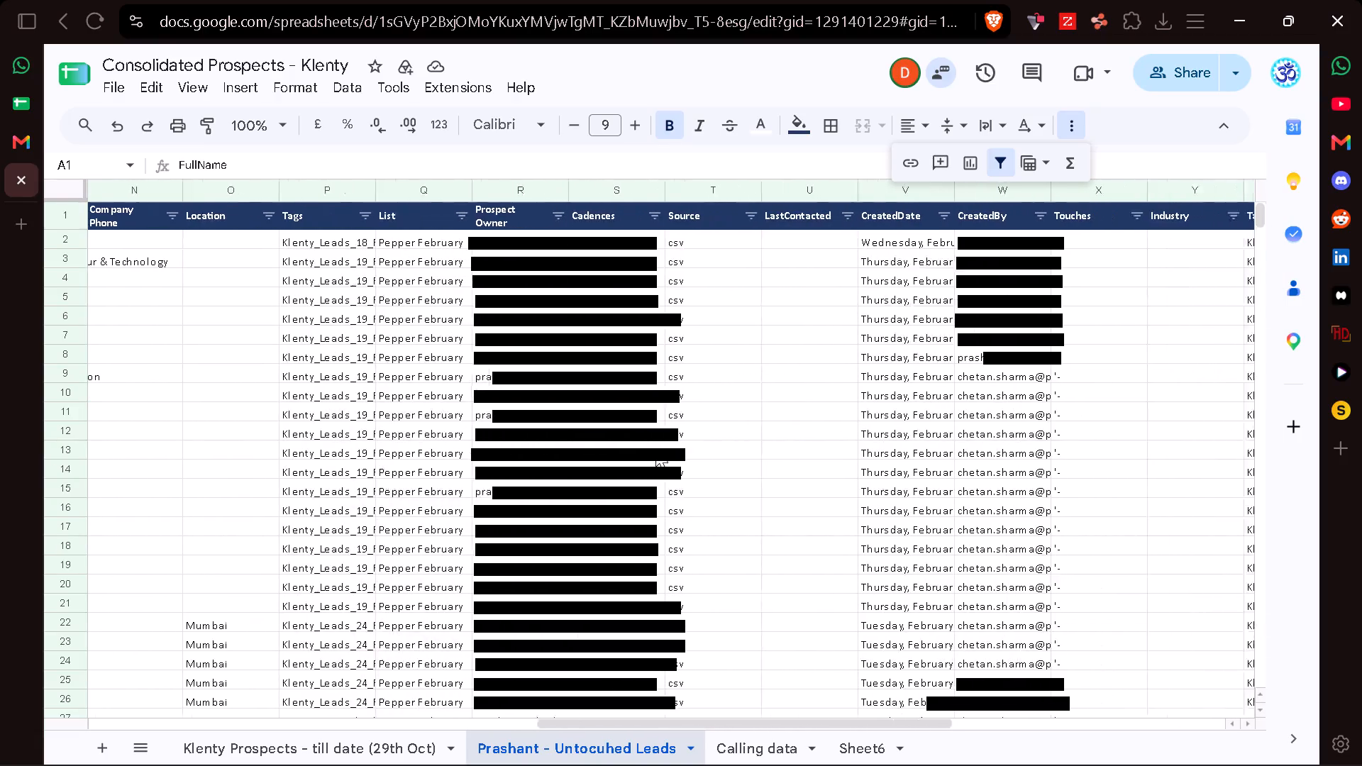
scroll(655, 450, "left", 4)
scroll(655, 450, "right", 2)
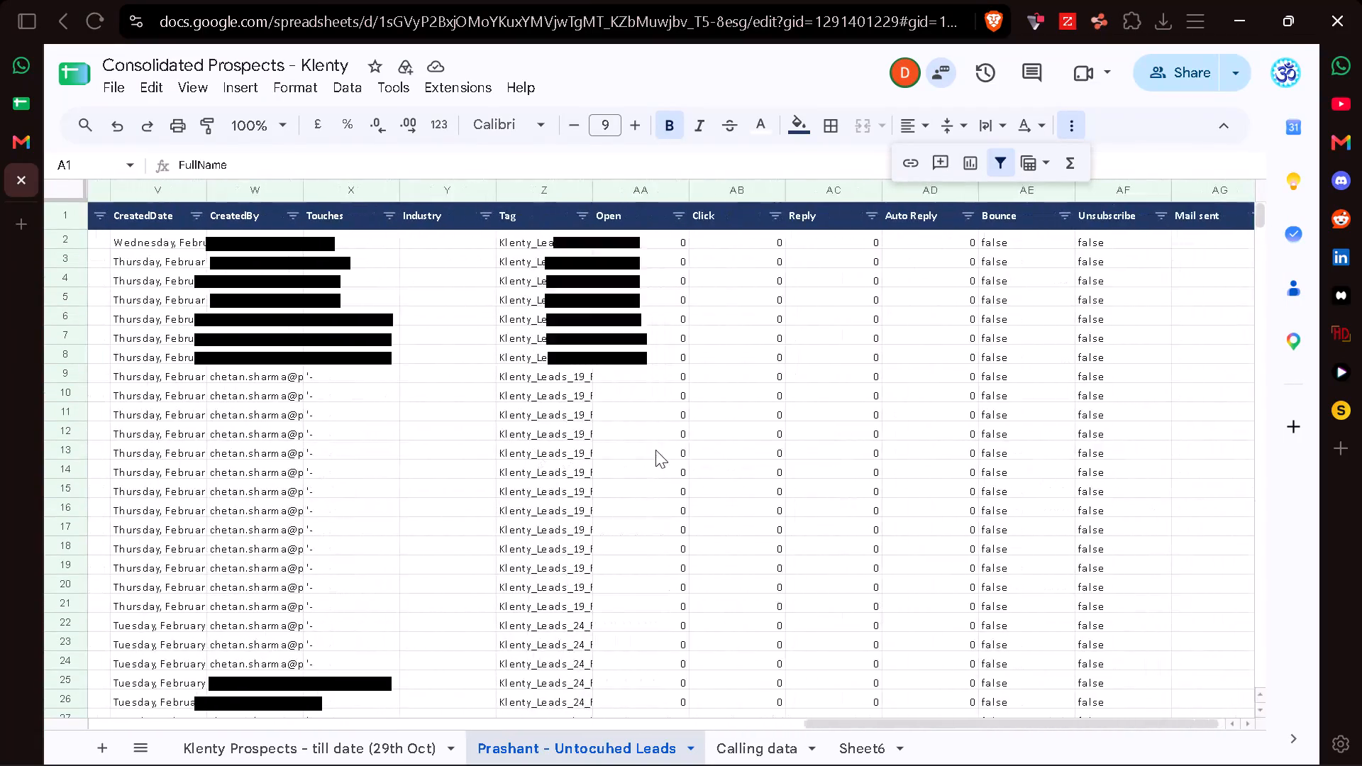
scroll(655, 450, "right", 1)
scroll(655, 450, "left", 2)
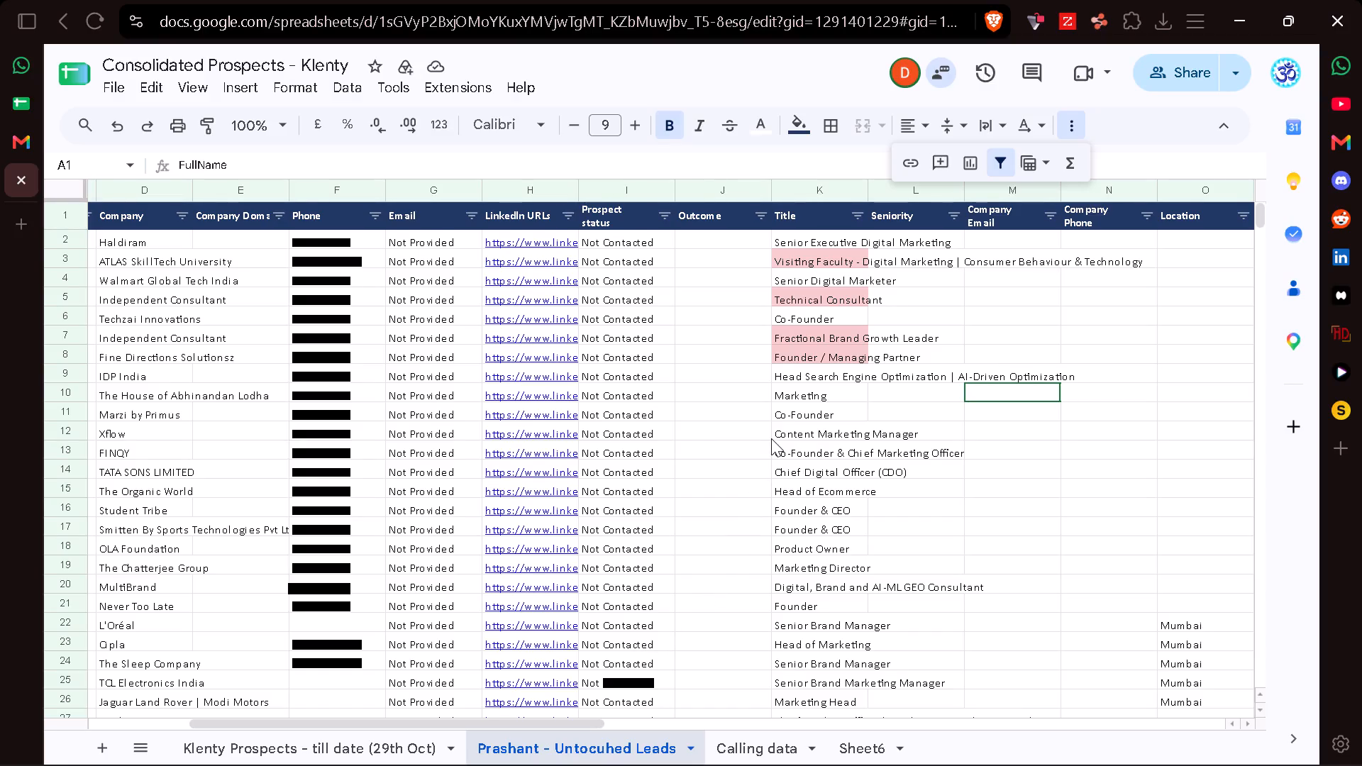
Review the lead rows down to the end of the Untocuhed Leads list and return to its header row.
scroll(699, 518, "down", 20)
scroll(699, 518, "down", 11)
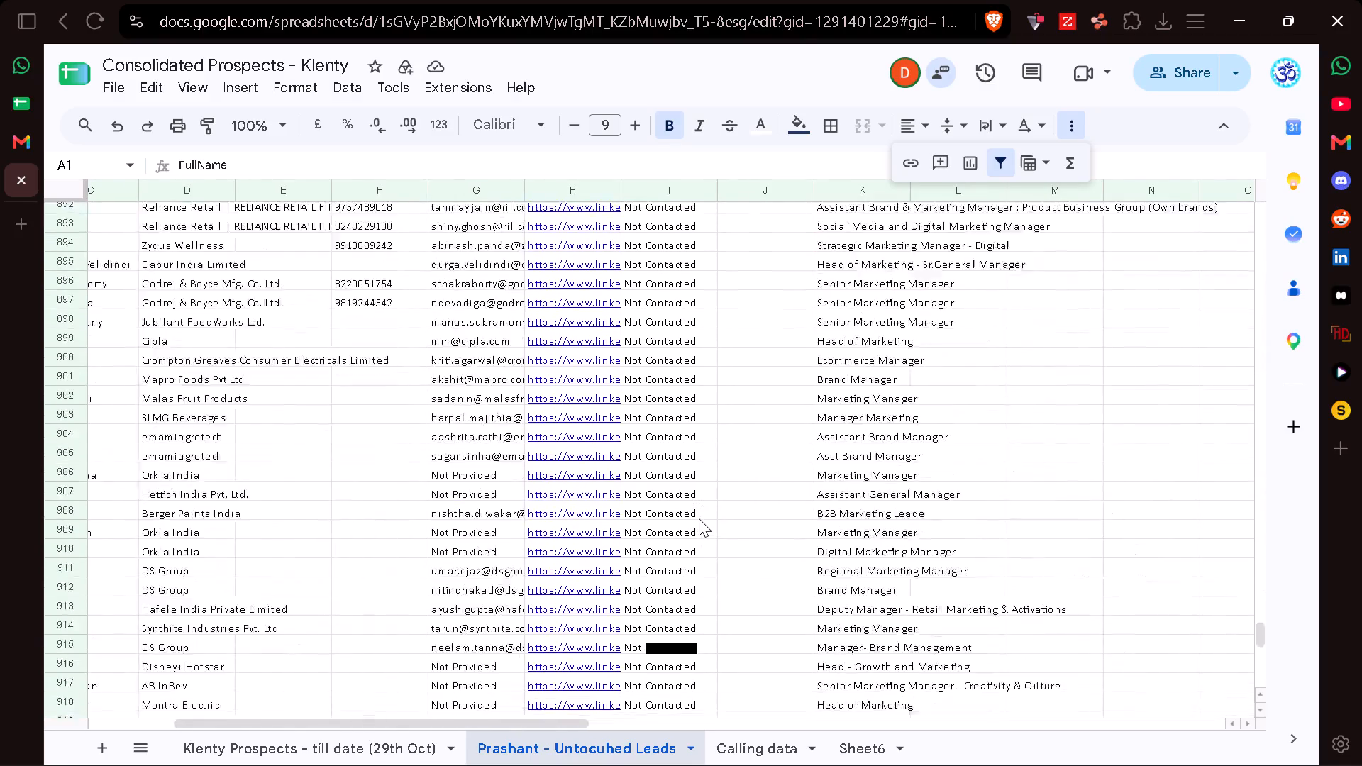
scroll(699, 518, "down", 6)
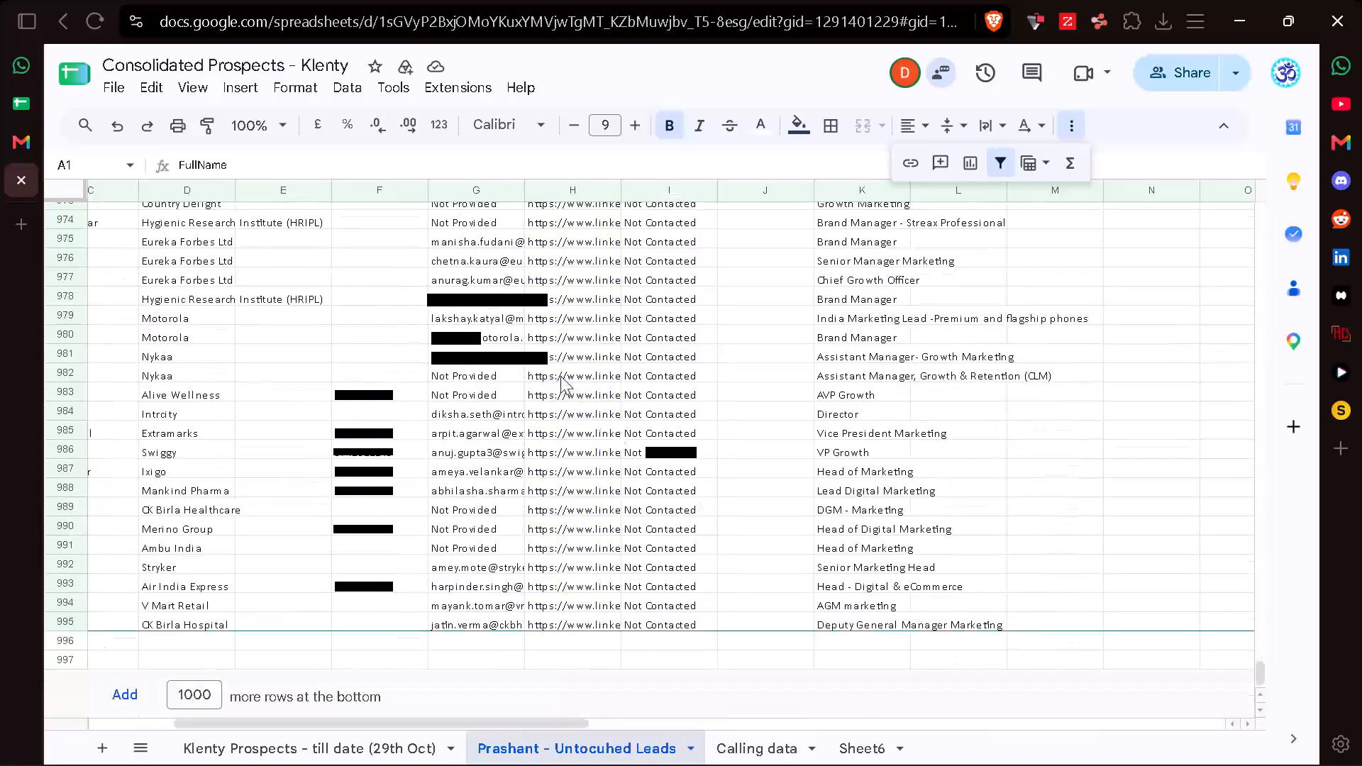
scroll(560, 376, "up", 1)
scroll(560, 376, "down", 2)
scroll(647, 372, "up", 9)
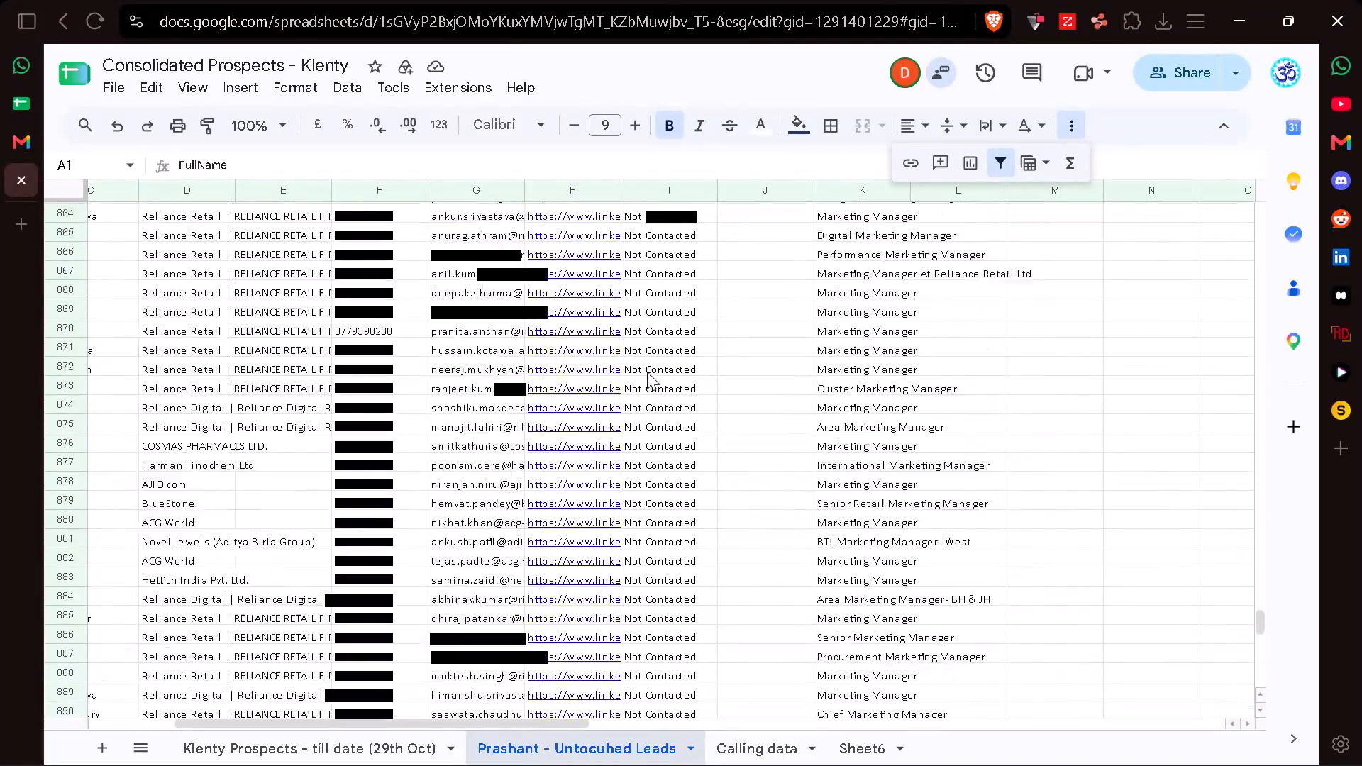
scroll(647, 372, "up", 16)
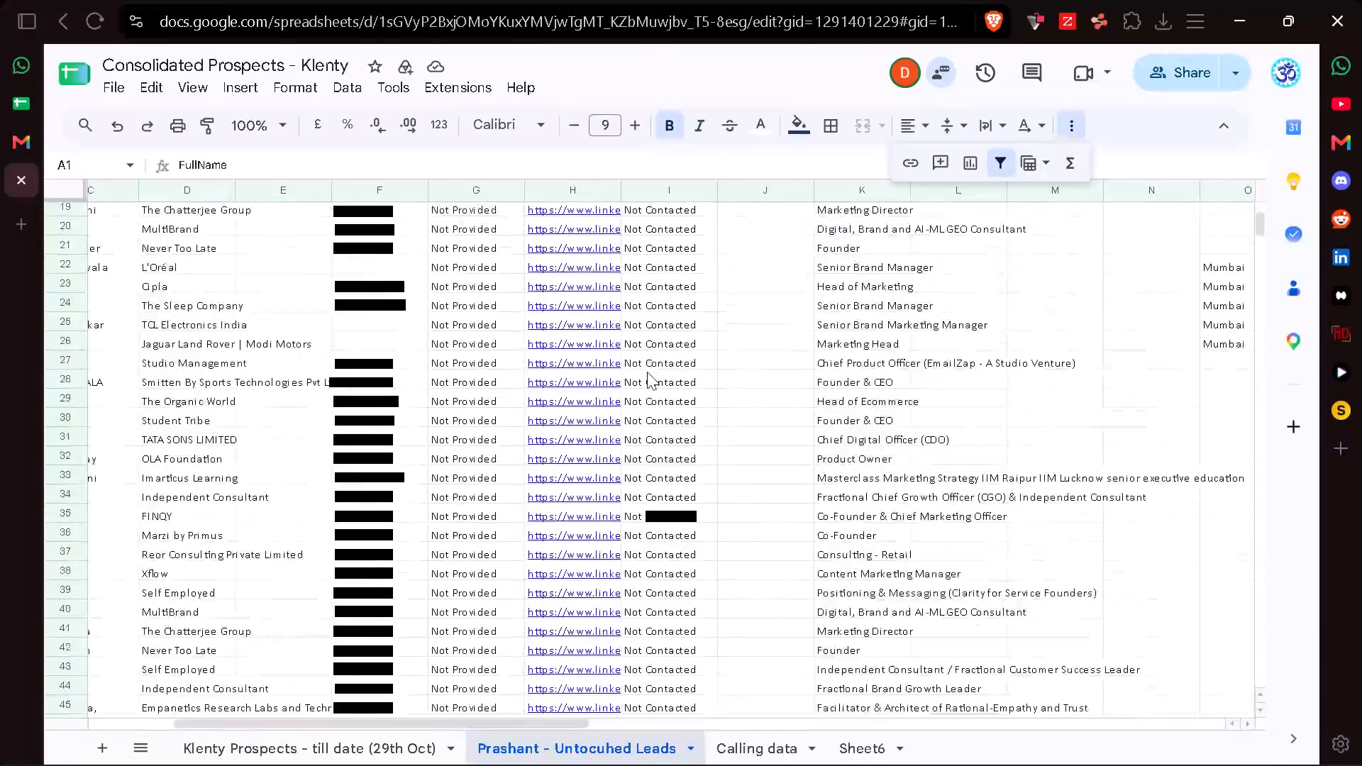
scroll(647, 372, "up", 5)
scroll(525, 390, "left", 1)
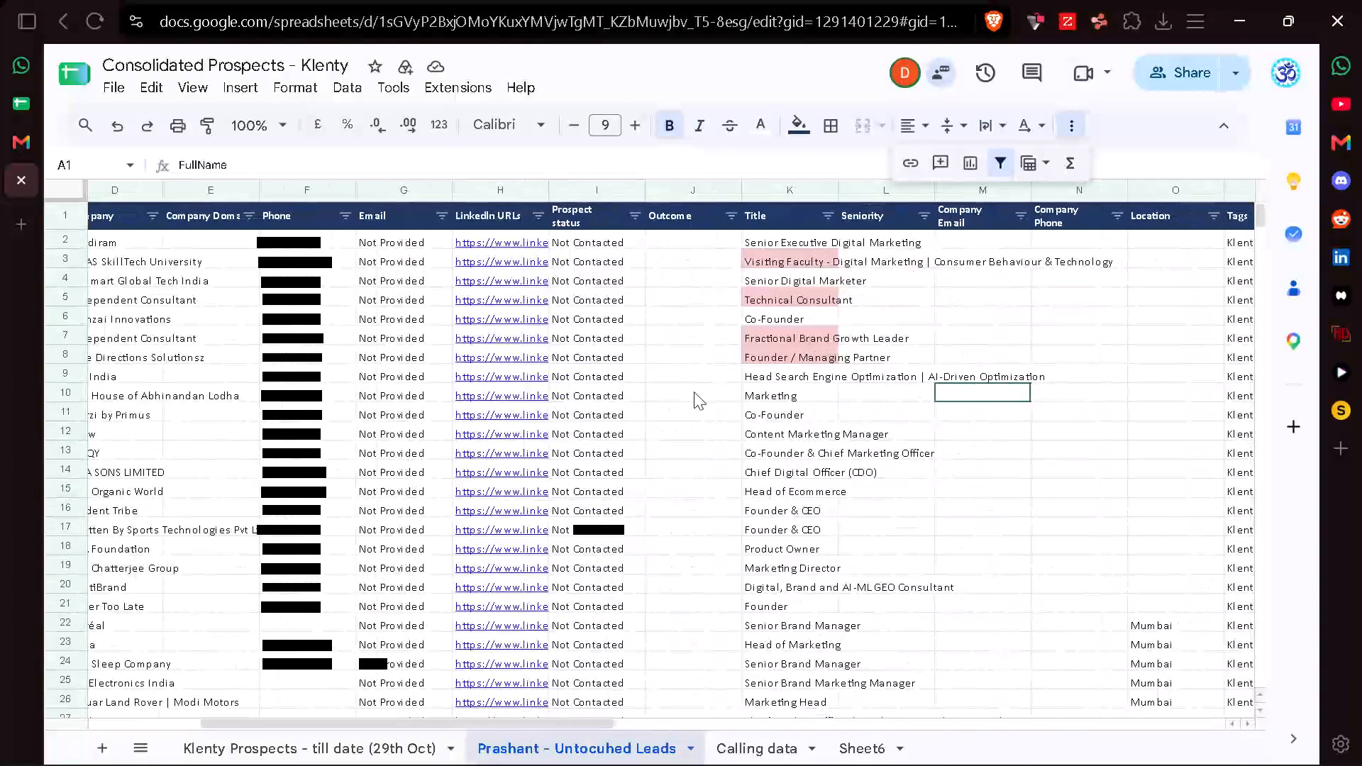
scroll(694, 392, "up", 1)
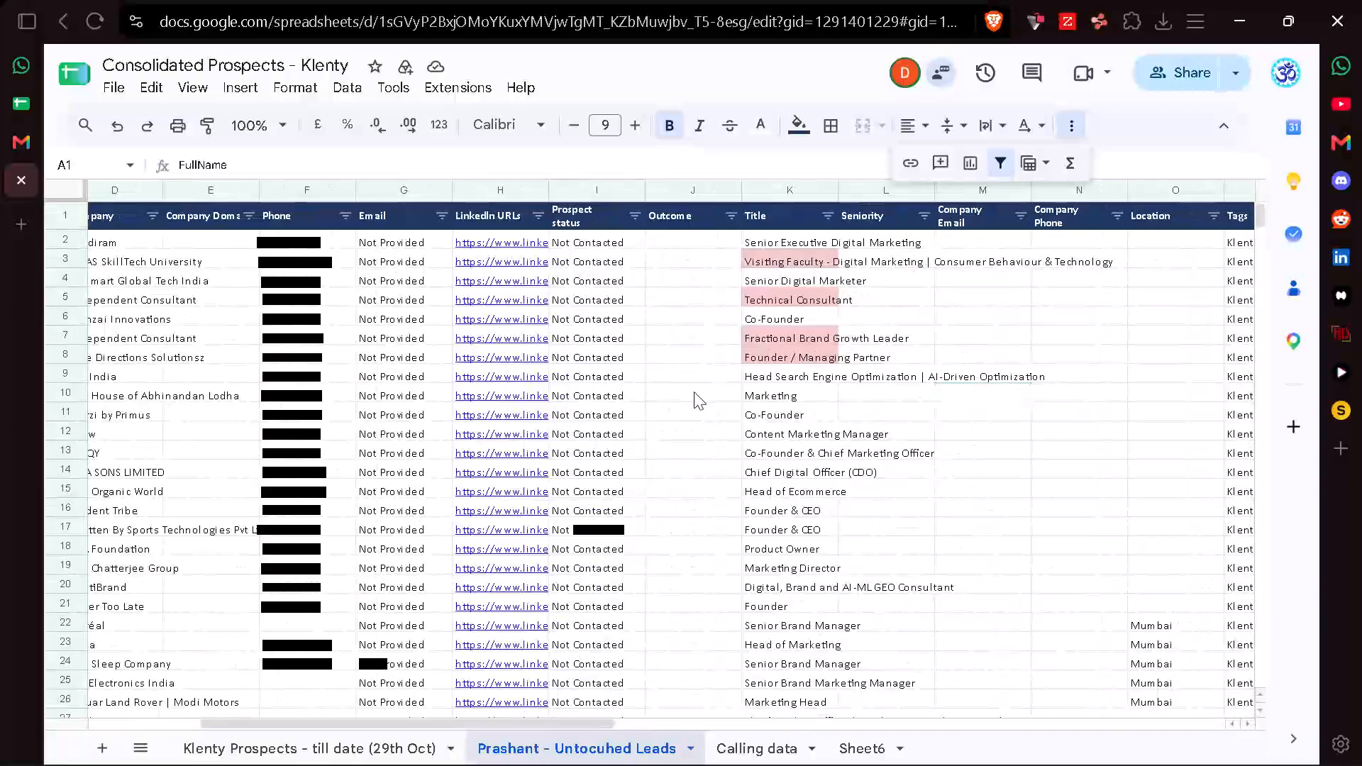
Remove the filter from the Untocuhed Leads sheet's data.
scroll(694, 392, "left", 1)
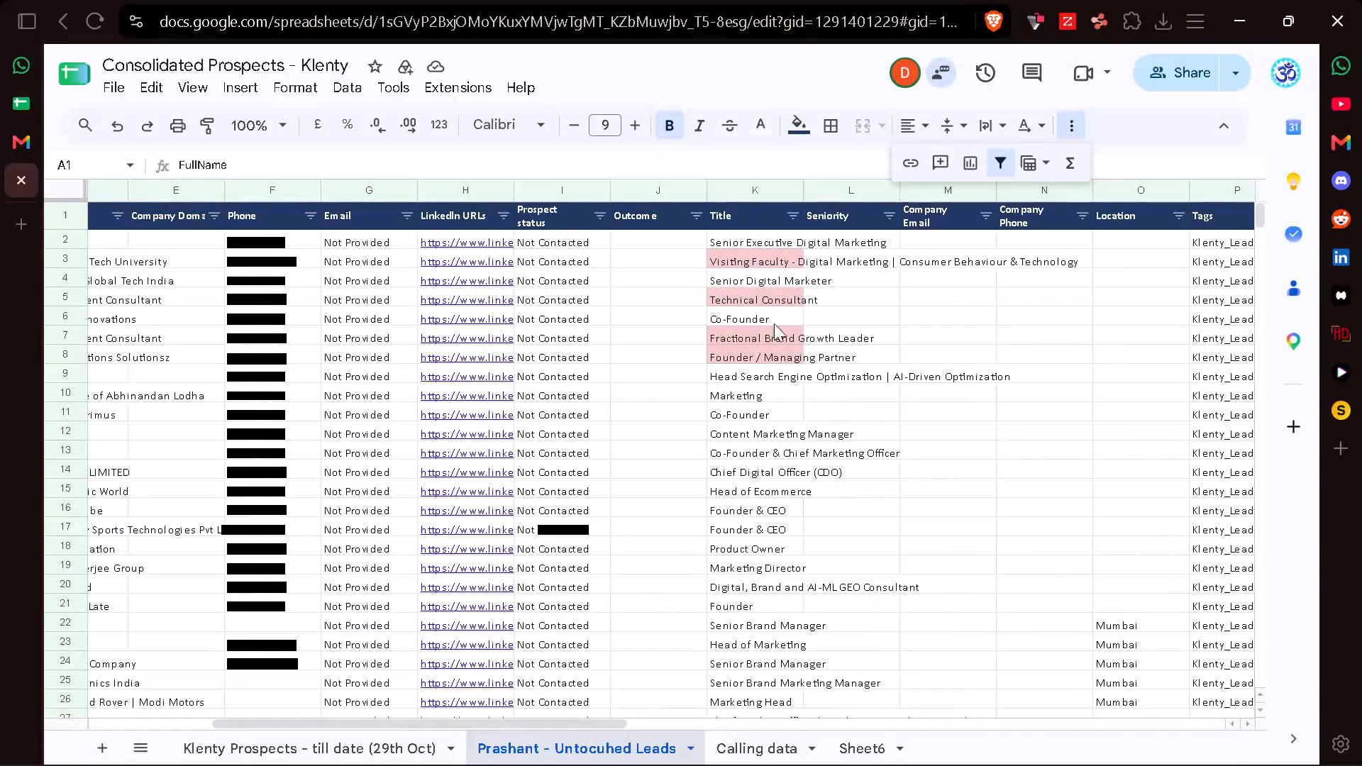
scroll(795, 304, "left", 1)
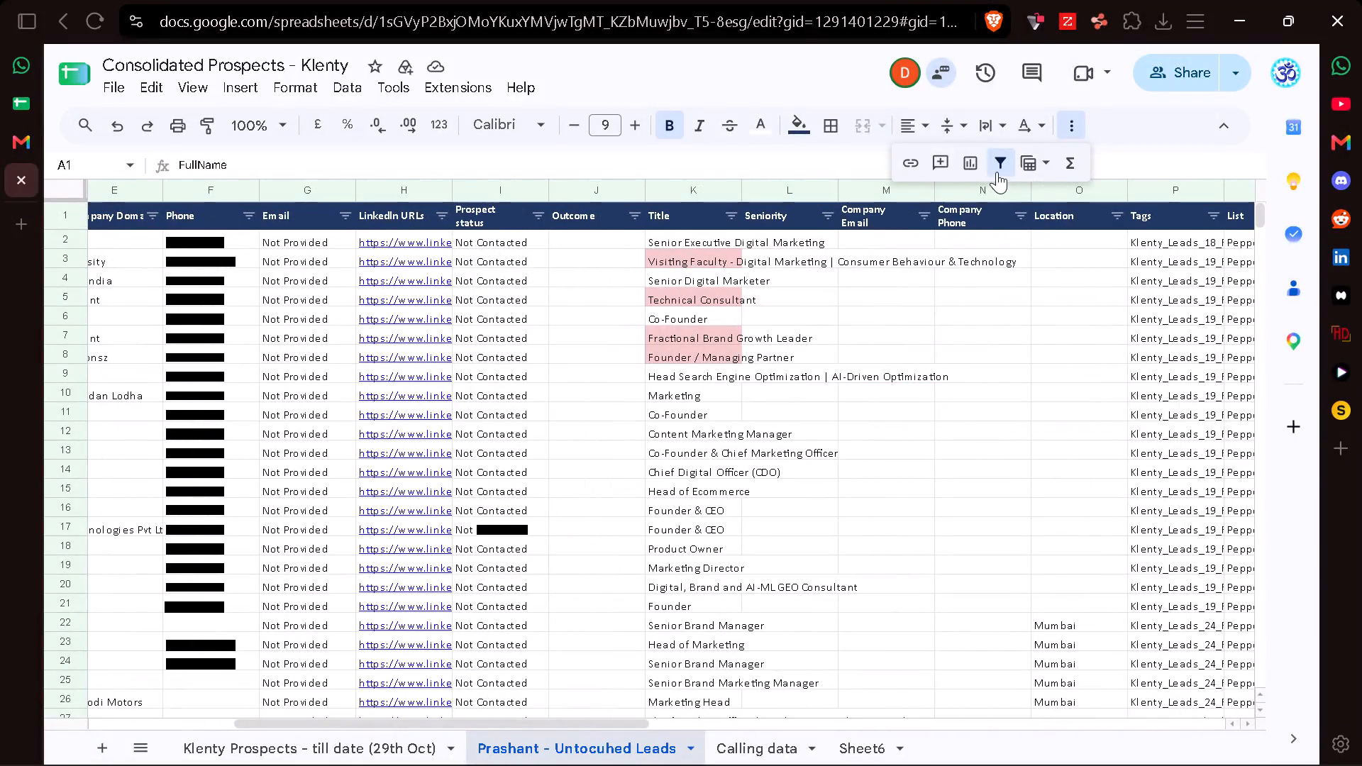
left_click(1009, 163)
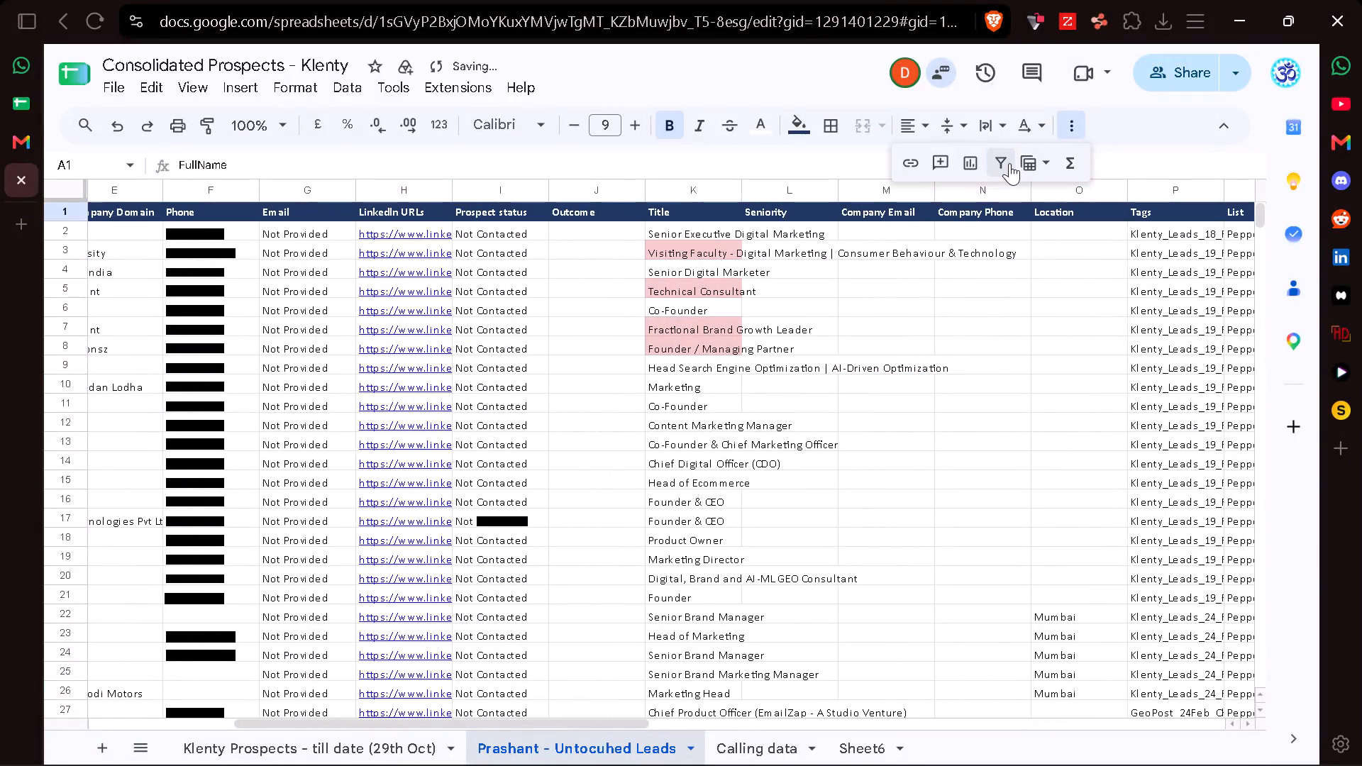
scroll(748, 325, "down", 20)
scroll(748, 325, "down", 3)
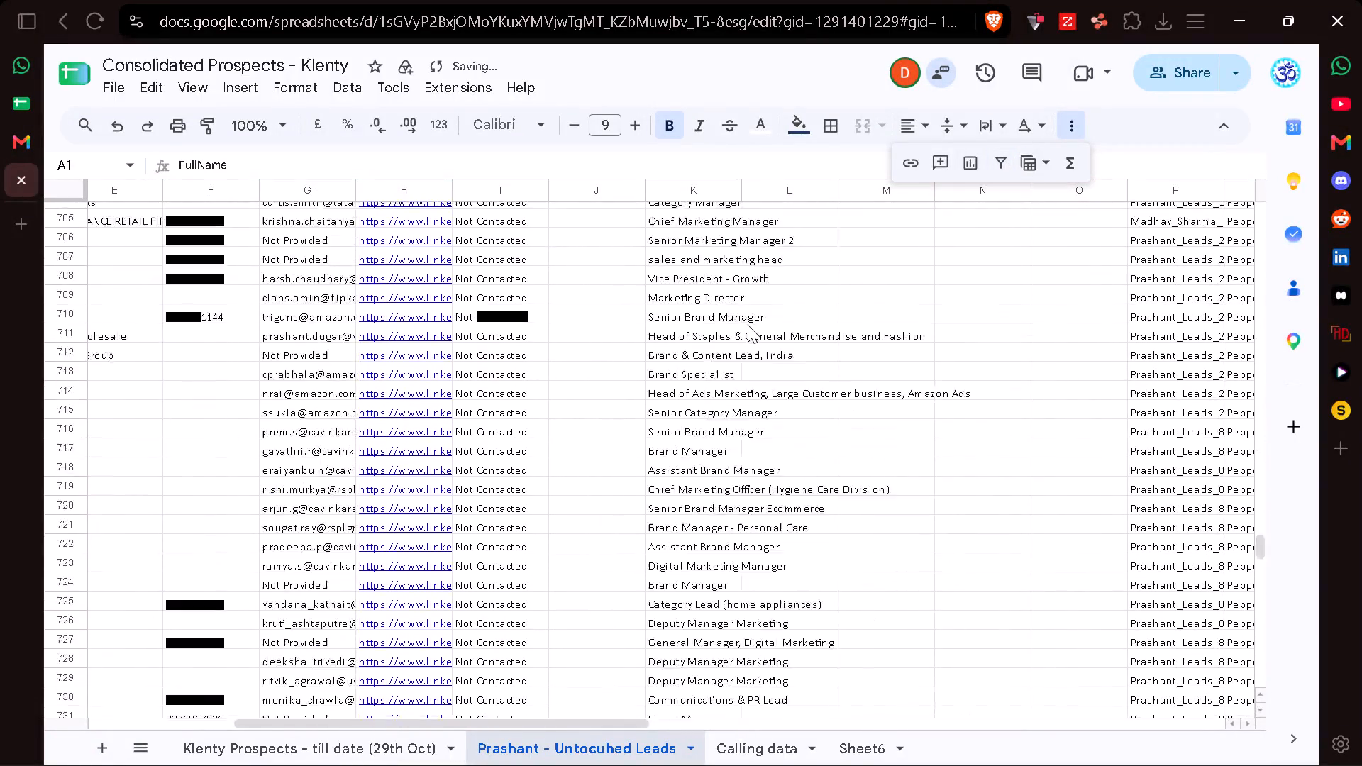
scroll(748, 325, "down", 9)
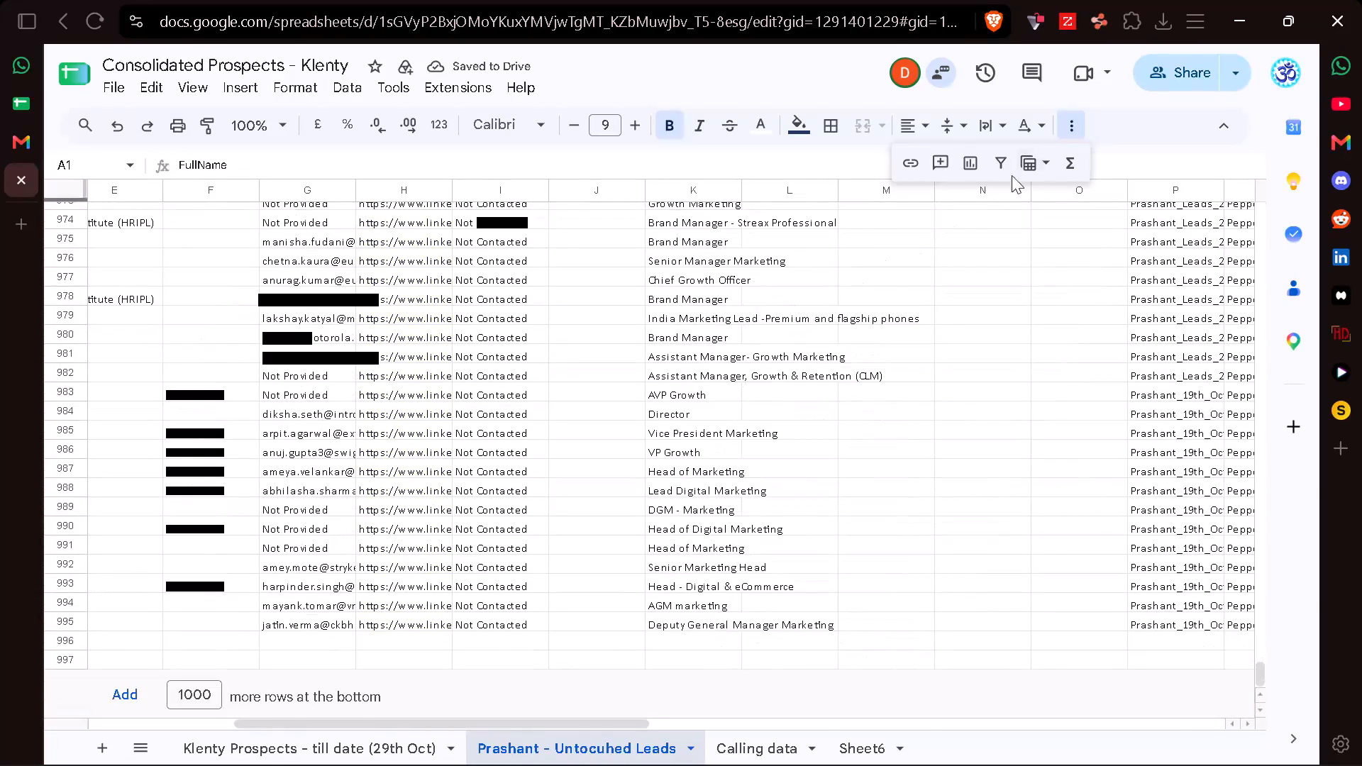
left_click(1074, 125)
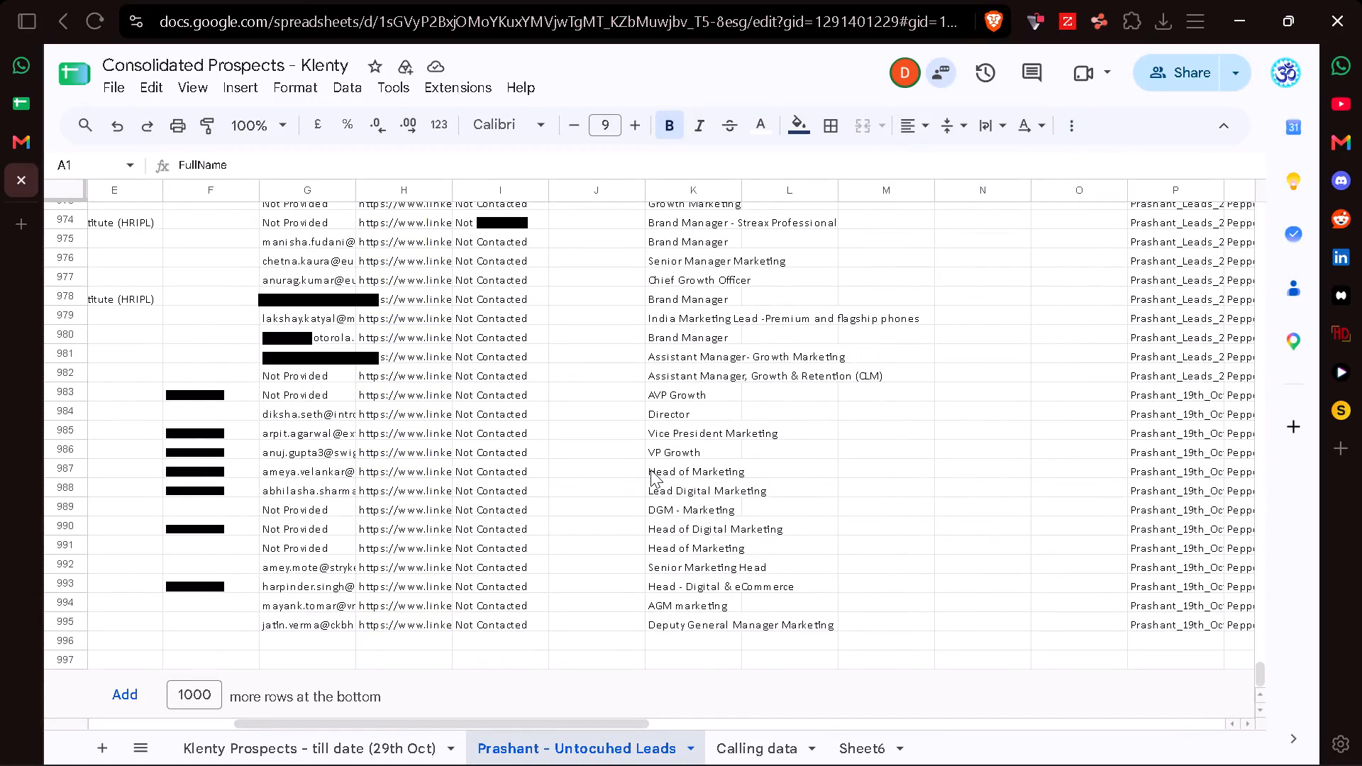
Review the unfiltered lead list, examining the titles, prospect statuses, tags and lists across its rows.
scroll(650, 470, "up", 1)
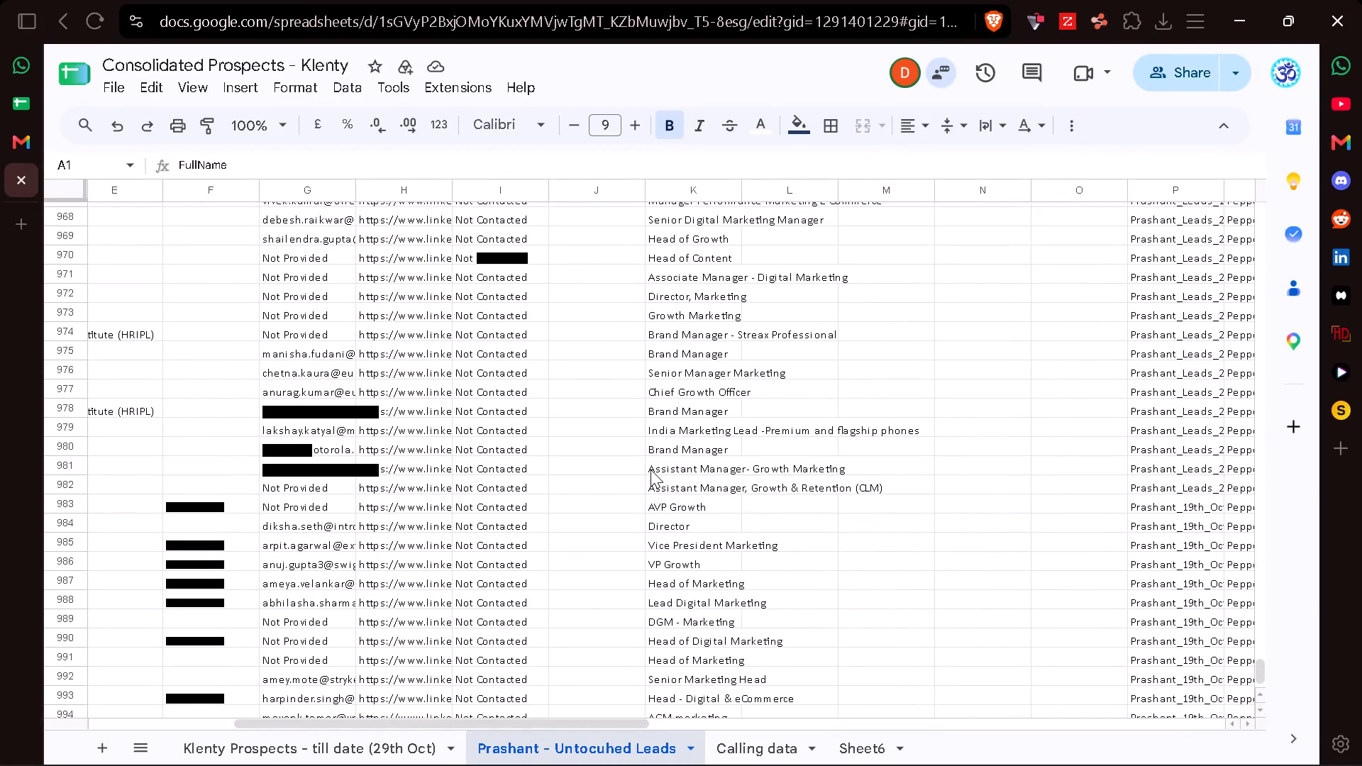
scroll(650, 470, "left", 1)
scroll(650, 470, "up", 8)
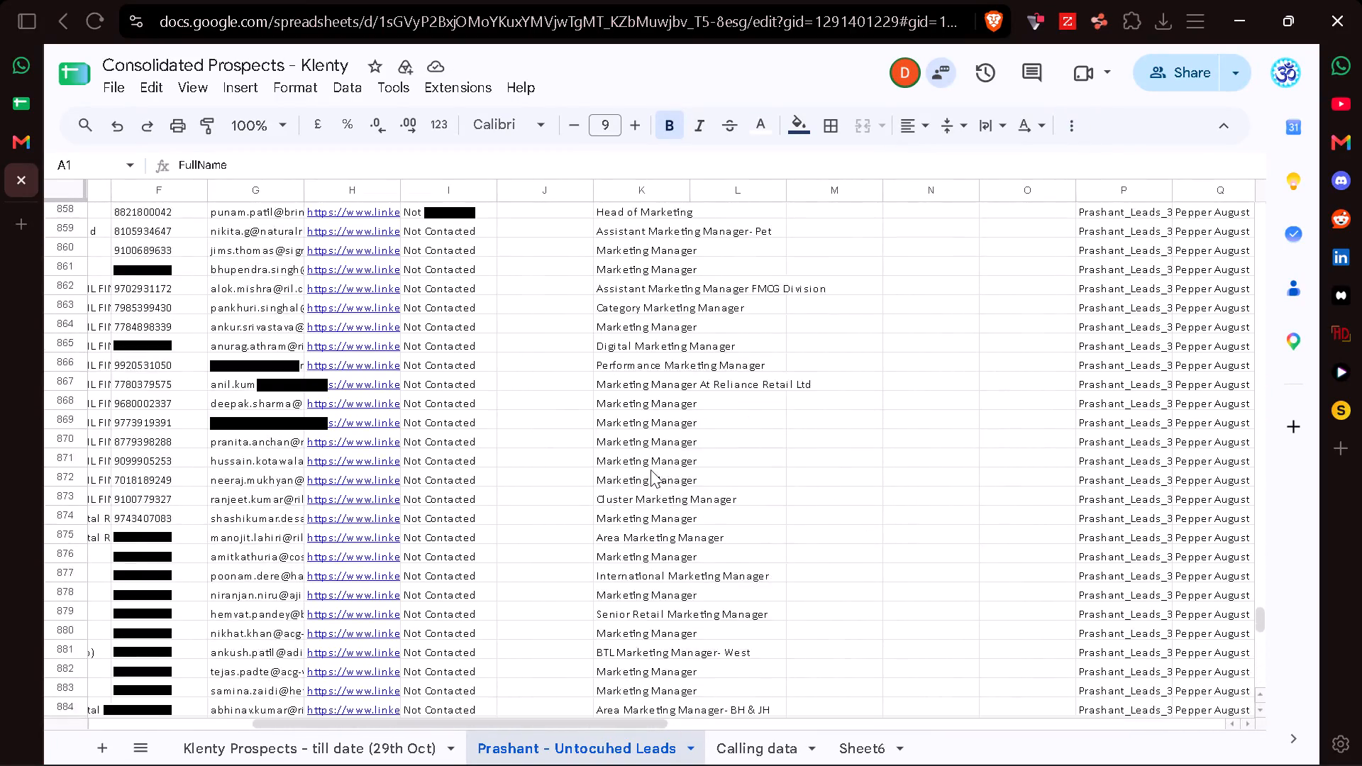
scroll(650, 470, "up", 11)
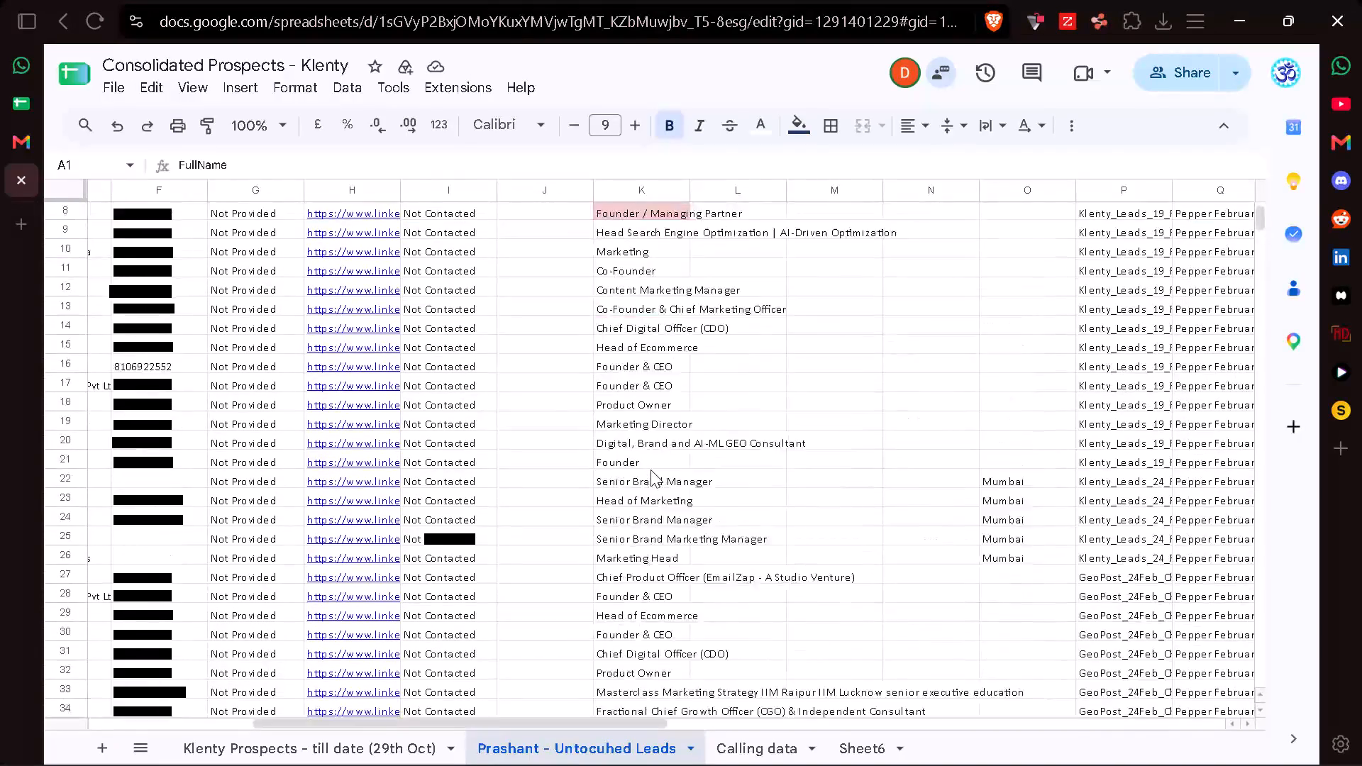
scroll(650, 470, "up", 4)
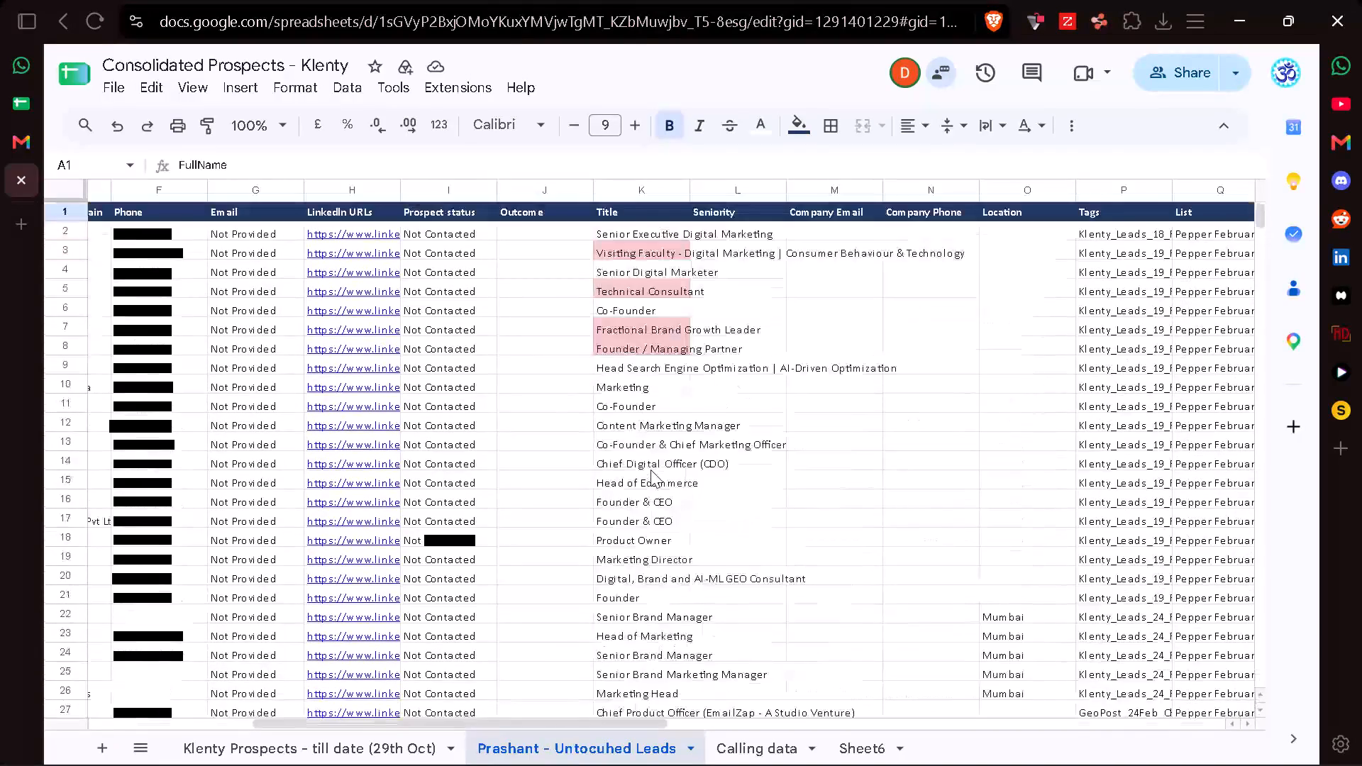
scroll(650, 470, "down", 3)
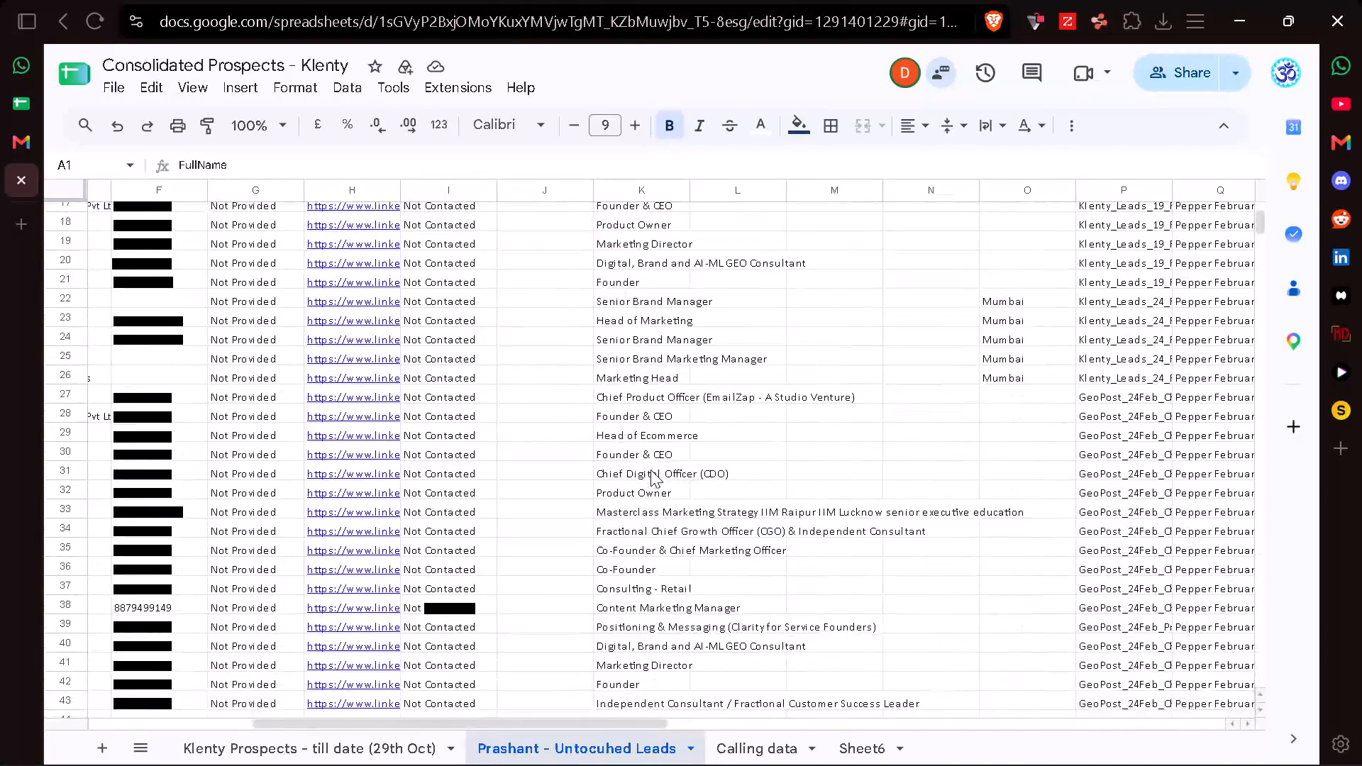
scroll(650, 470, "down", 6)
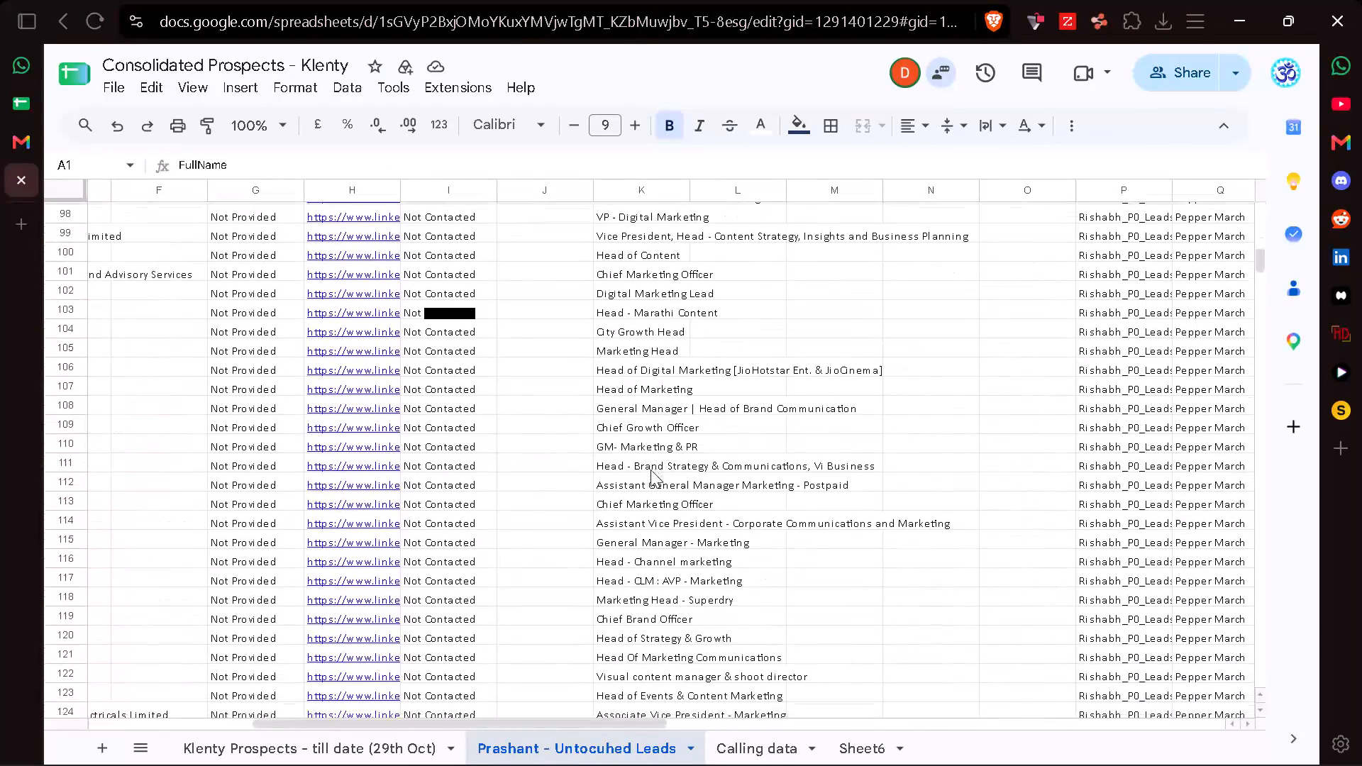
scroll(650, 470, "down", 2)
Switch to the AR Master Sheet and enter Done in column H of the Persistent Systems row.
left_click(17, 111)
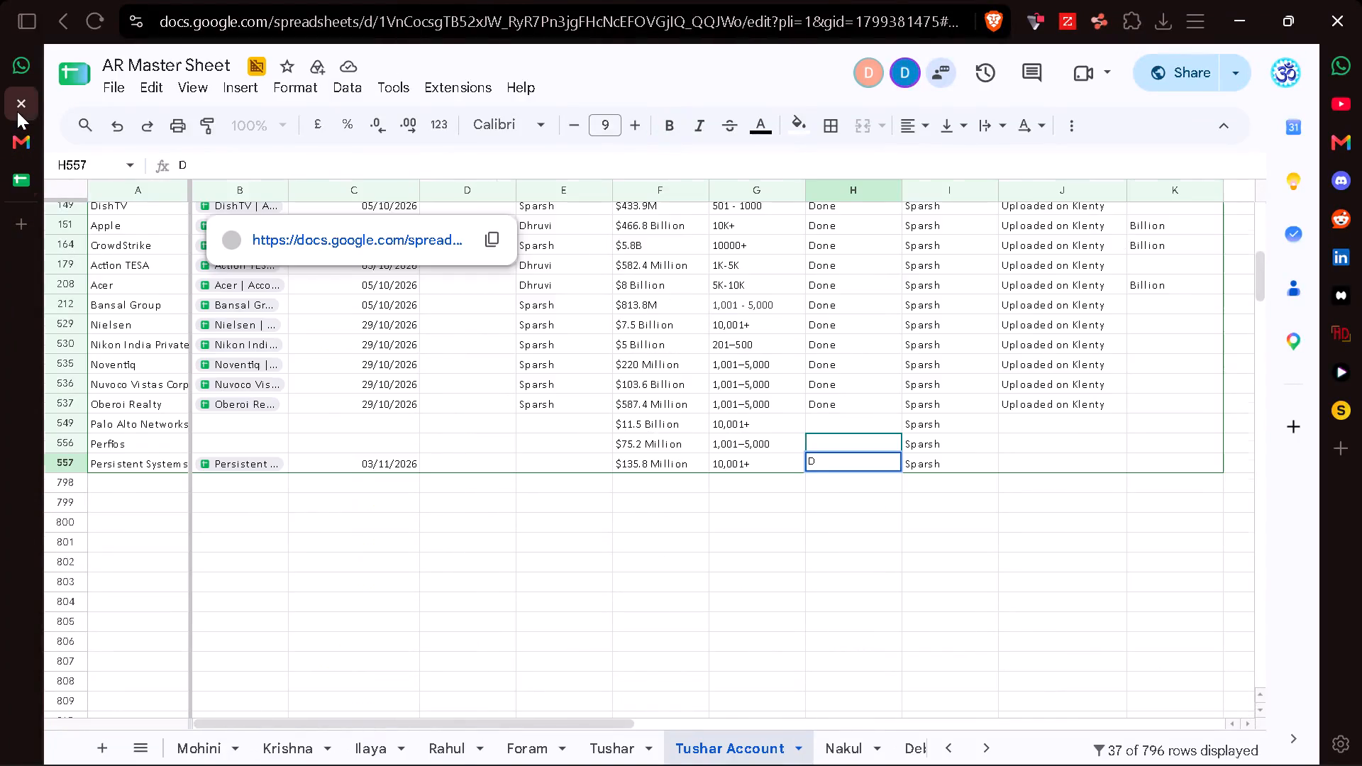
key("o")
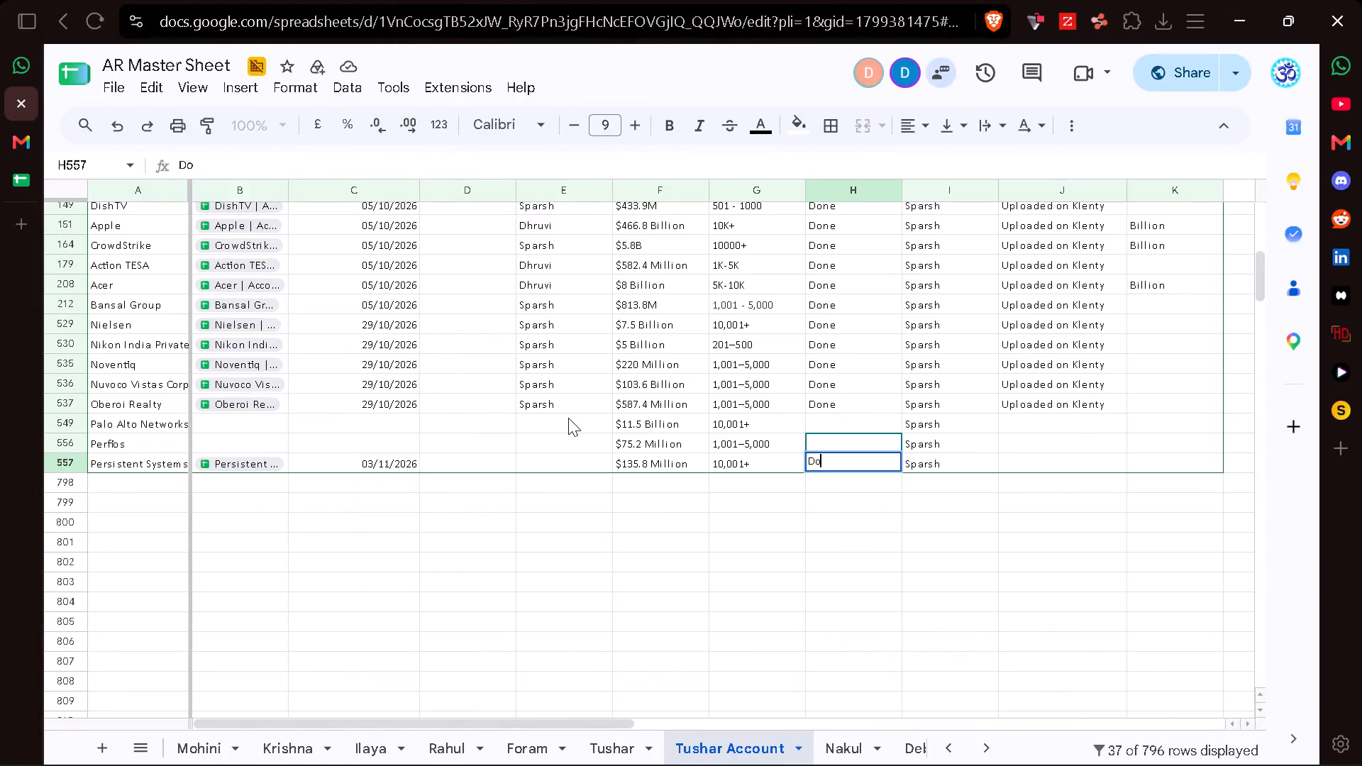
type("ne")
key("Return")
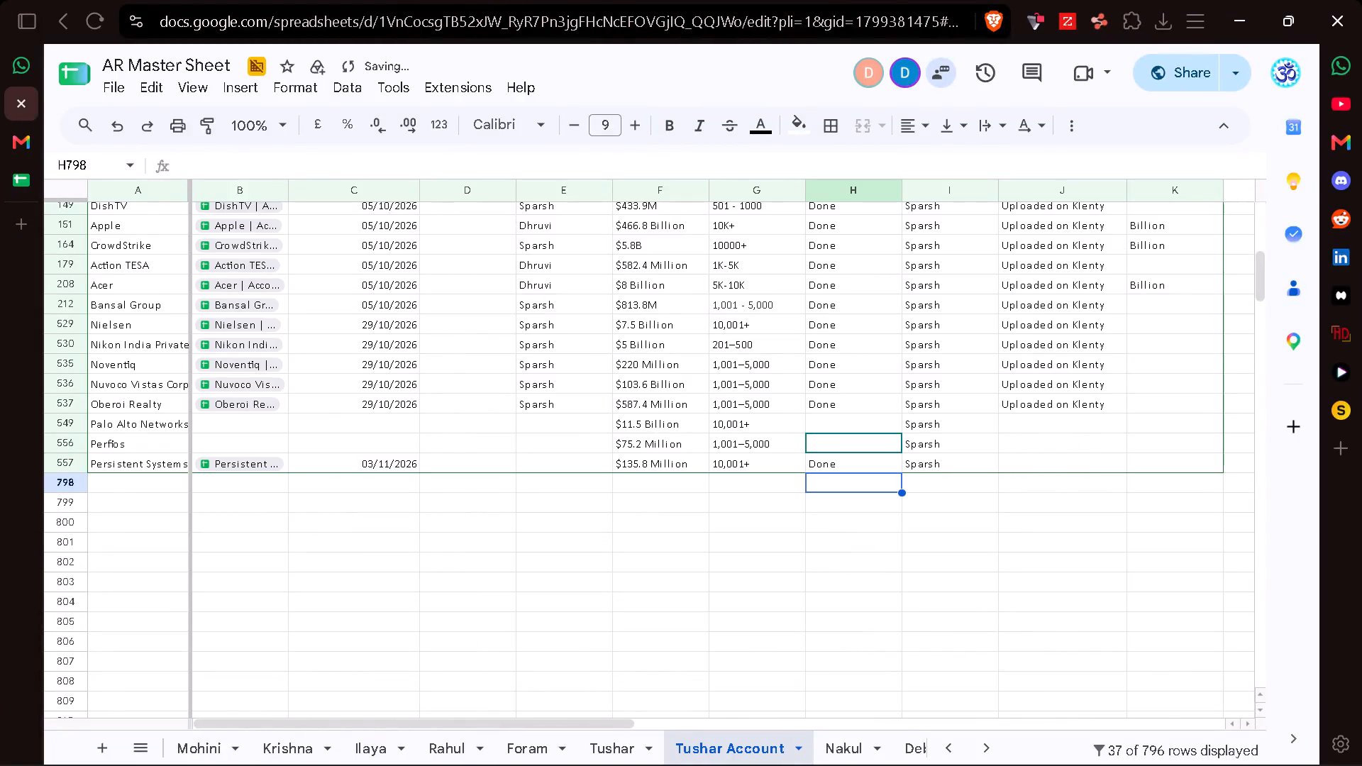
Fill Sparsh from the Oberoi Realty row down column E through the Palo Alto Networks, Perfios and Persistent Systems rows.
key("Up")
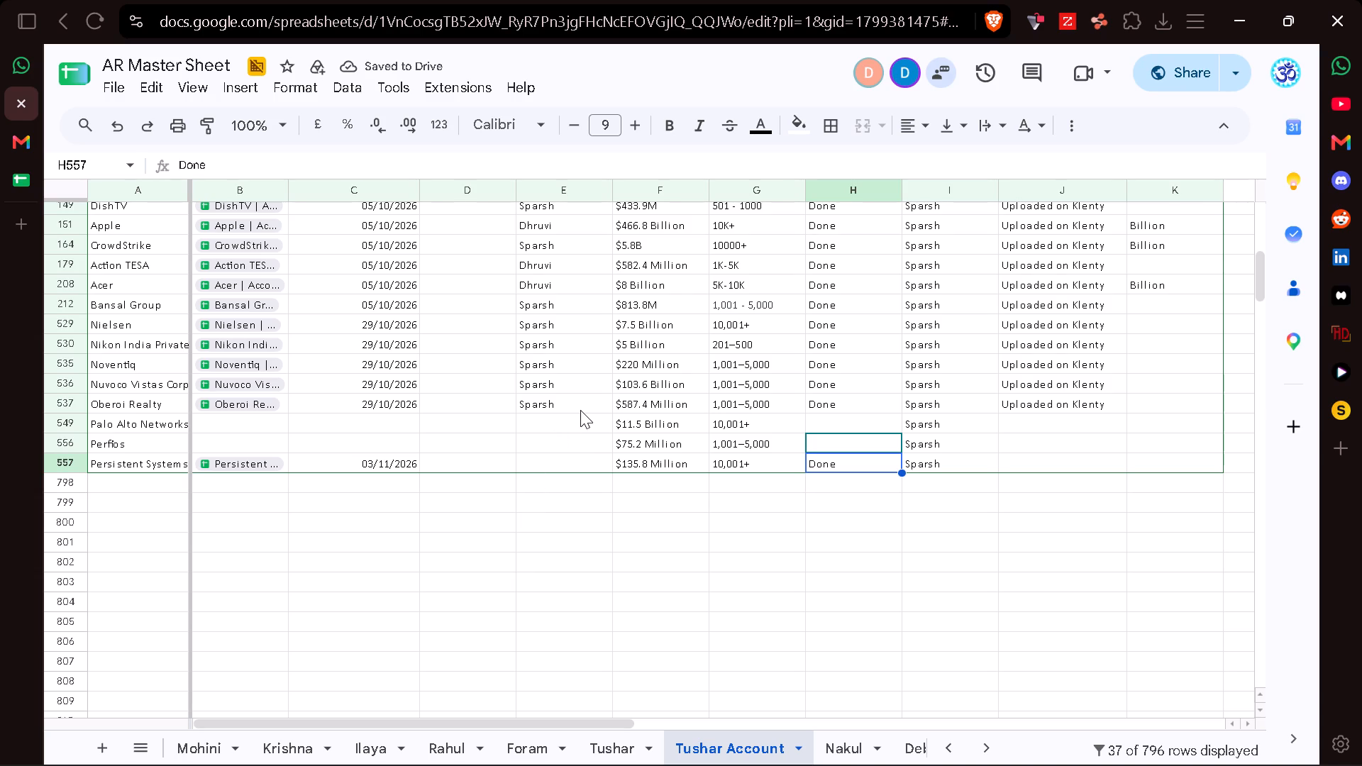
left_click(580, 410)
left_click_drag(611, 411, 612, 469)
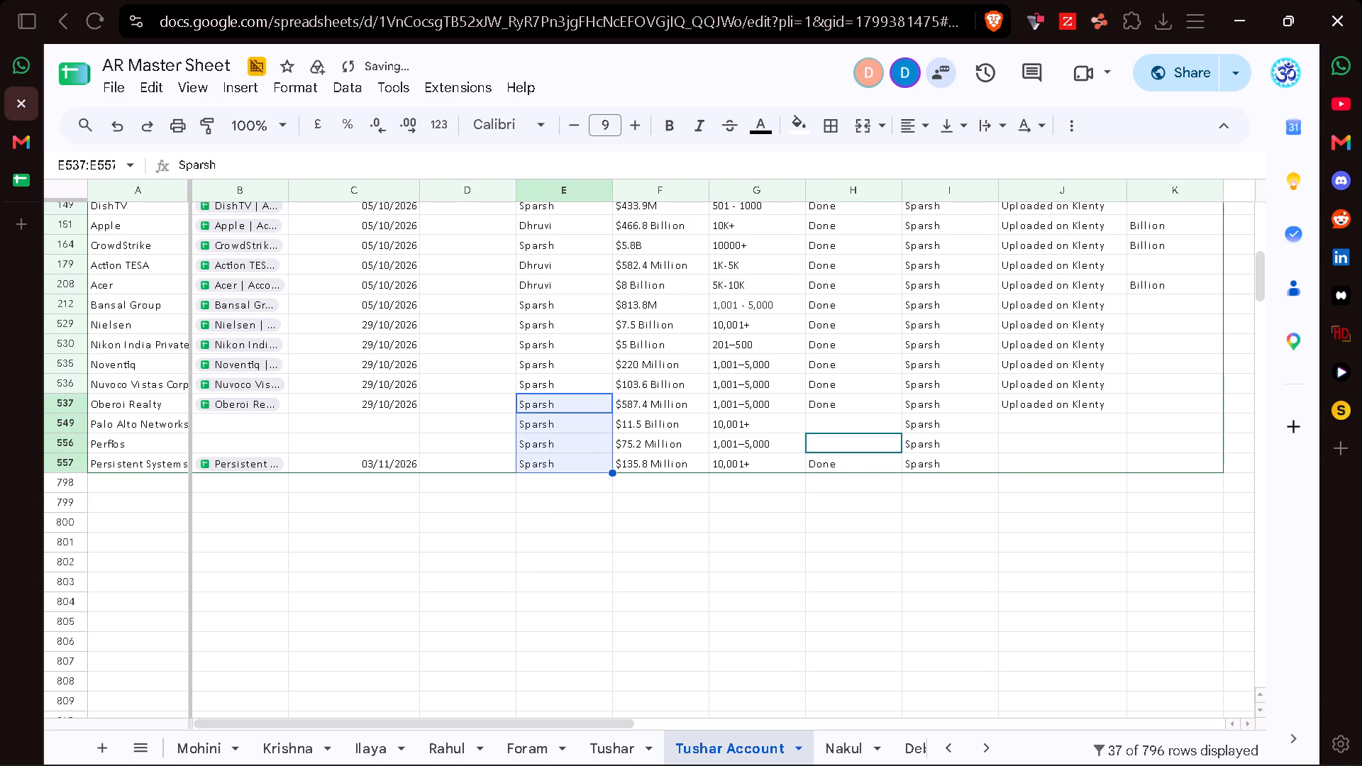
left_click(850, 458)
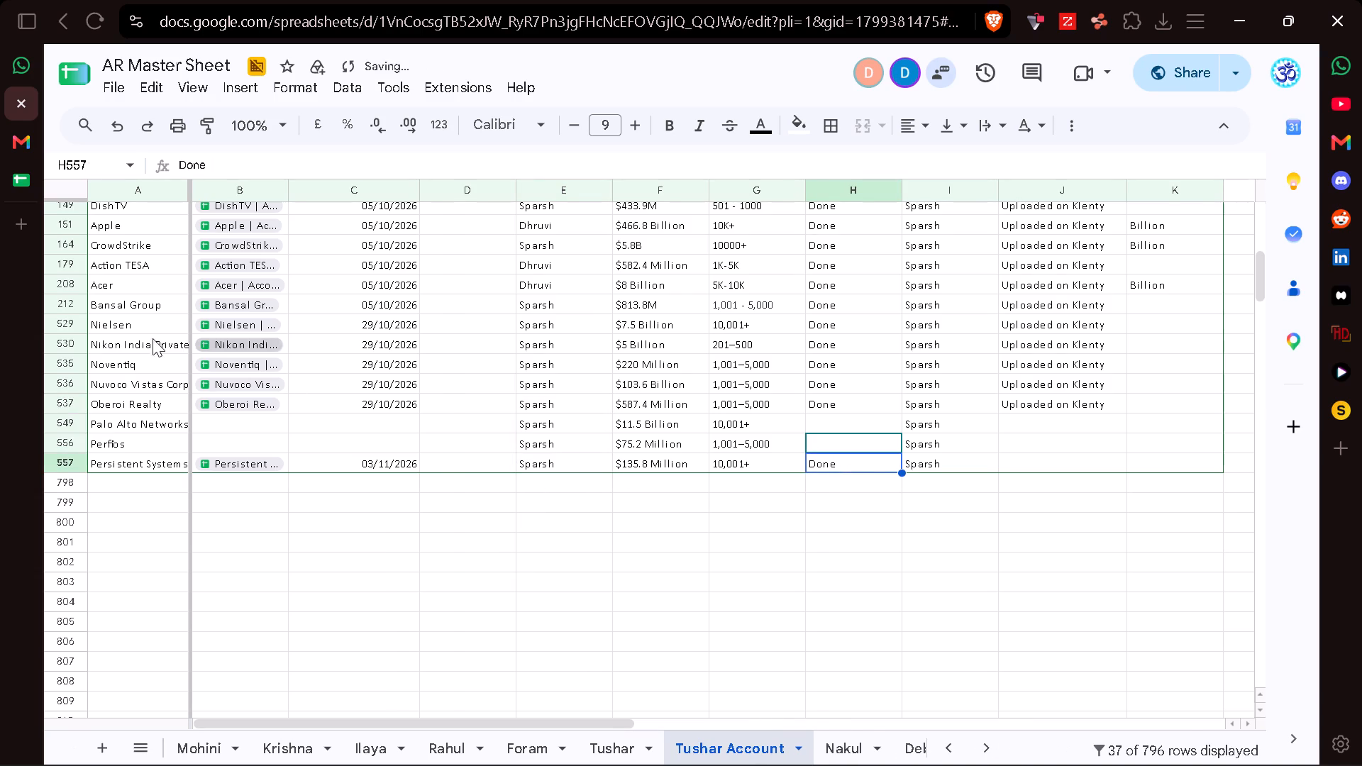
Switch to Consolidated Prospects - Klenty, review the Untocuhed Leads rows back up to the header row, and return to the AR Master Sheet.
left_click(14, 172)
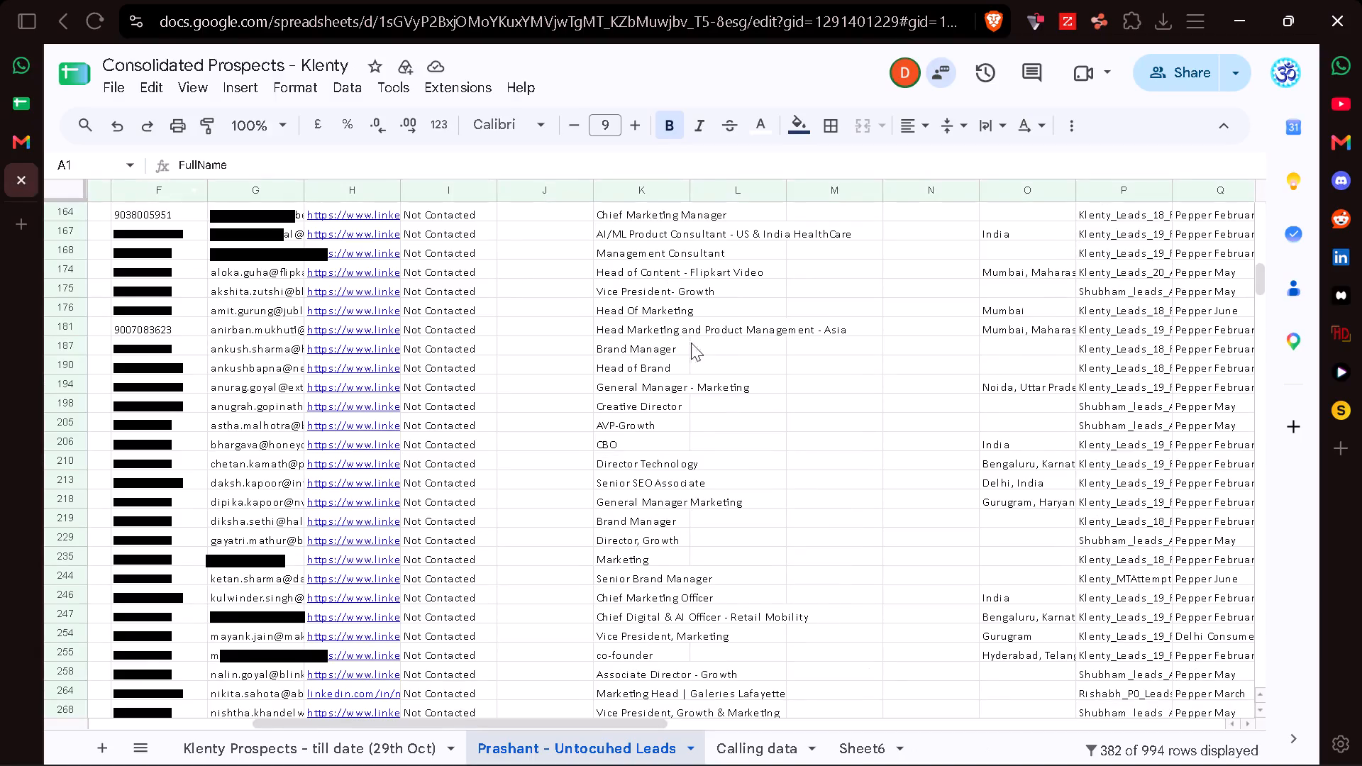
scroll(643, 336, "up", 1)
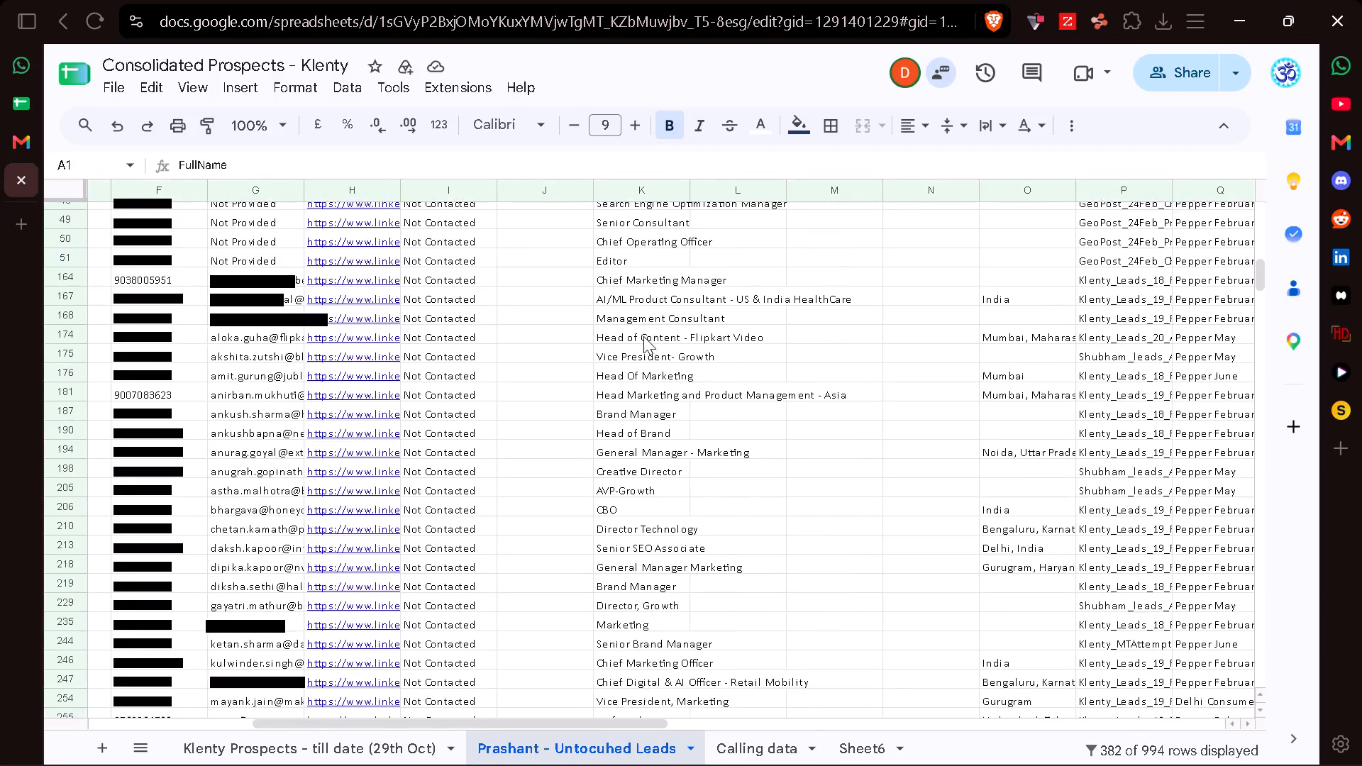
scroll(643, 336, "up", 5)
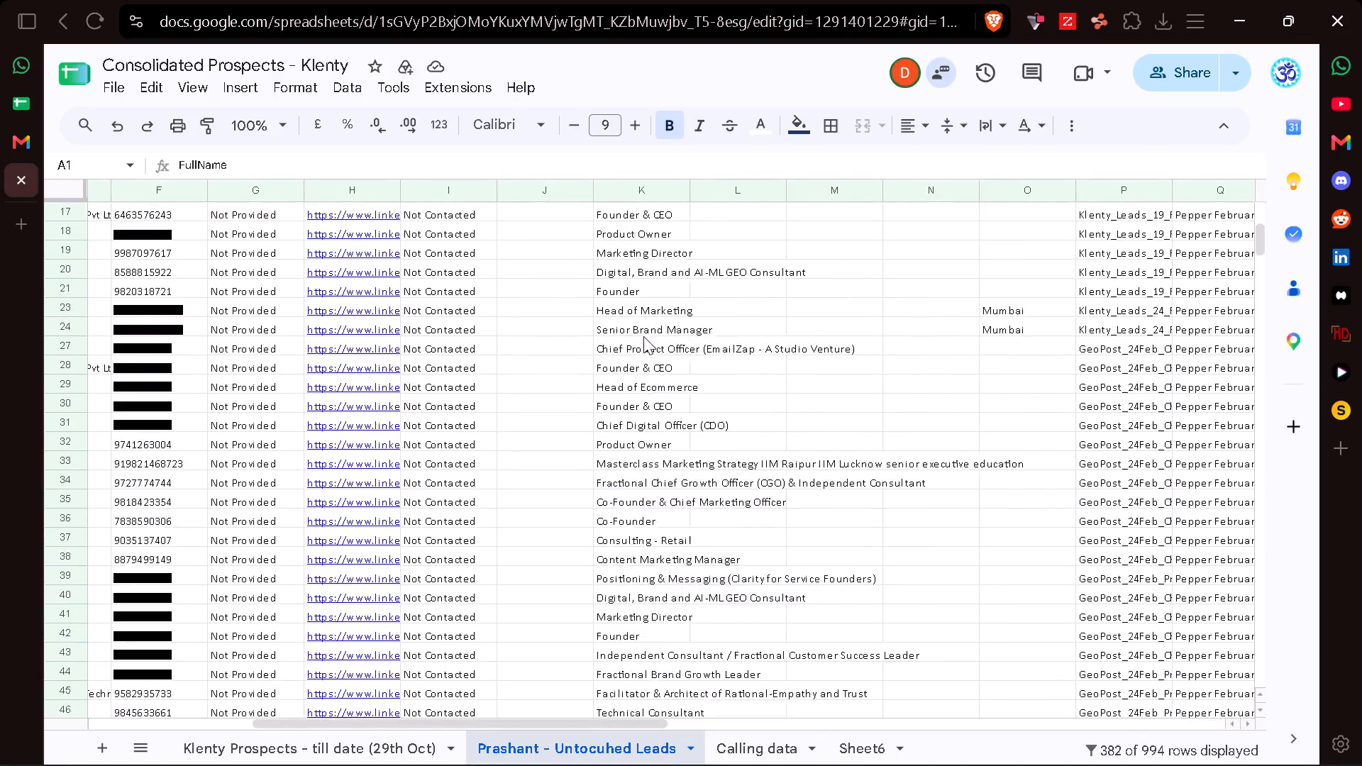
scroll(643, 336, "up", 1)
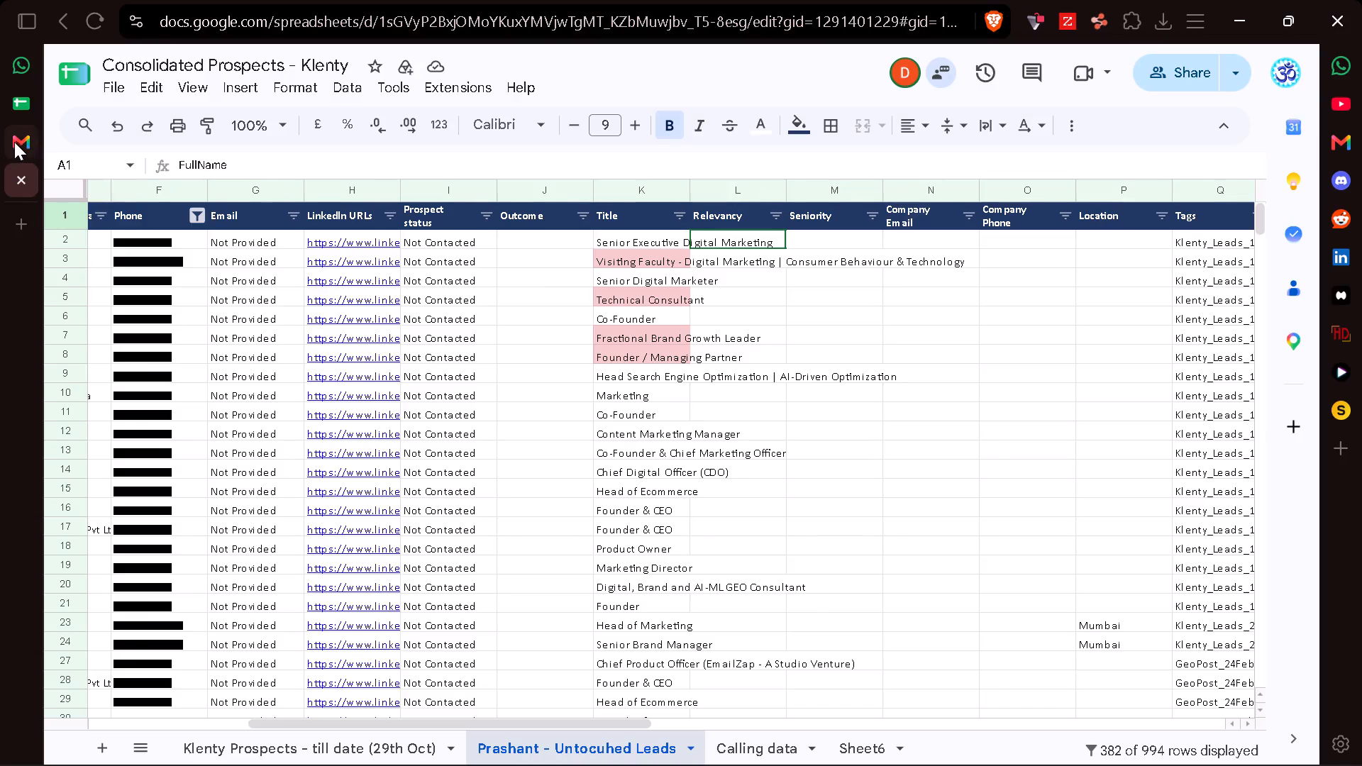
left_click(25, 104)
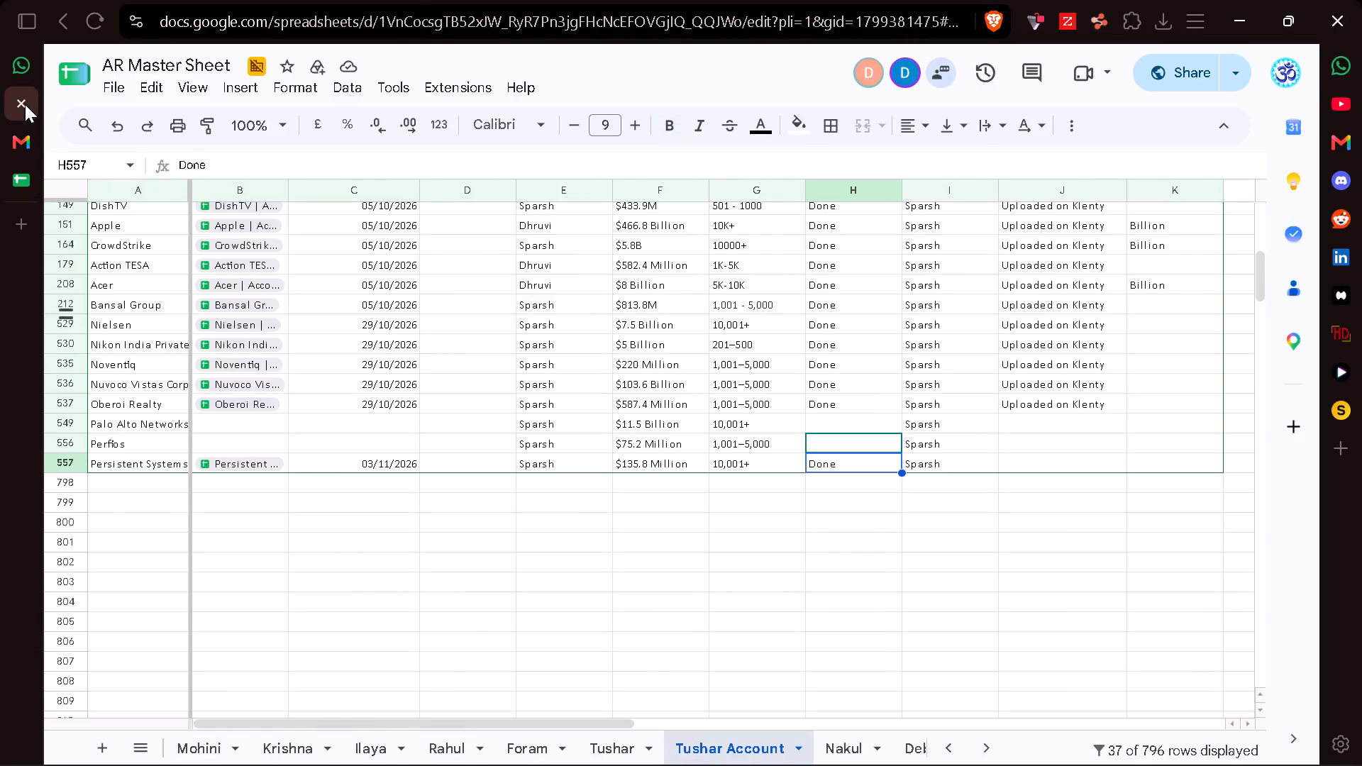
View the Untocuhed Leads sheet in Consolidated Prospects - Klenty, and switch to the Gmail message about that shared spreadsheet.
left_click(23, 174)
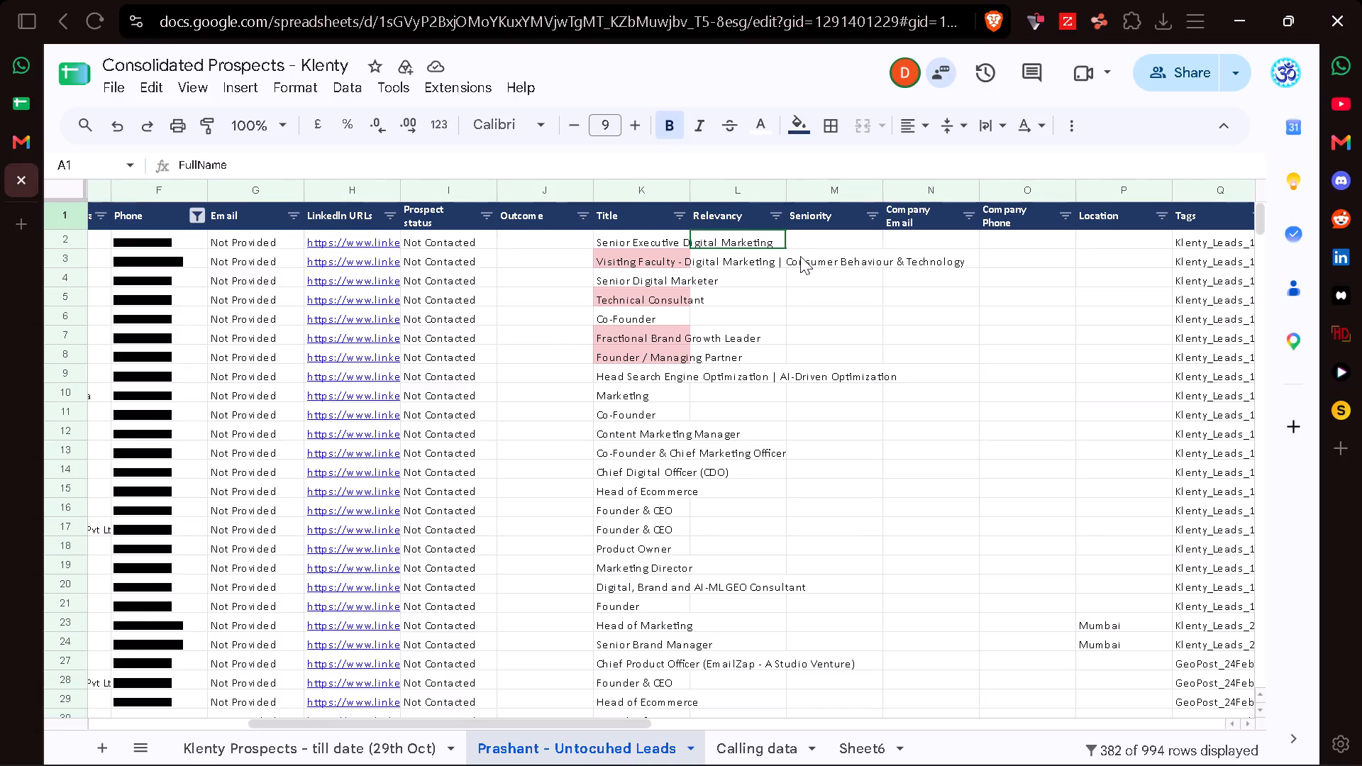
left_click(13, 138)
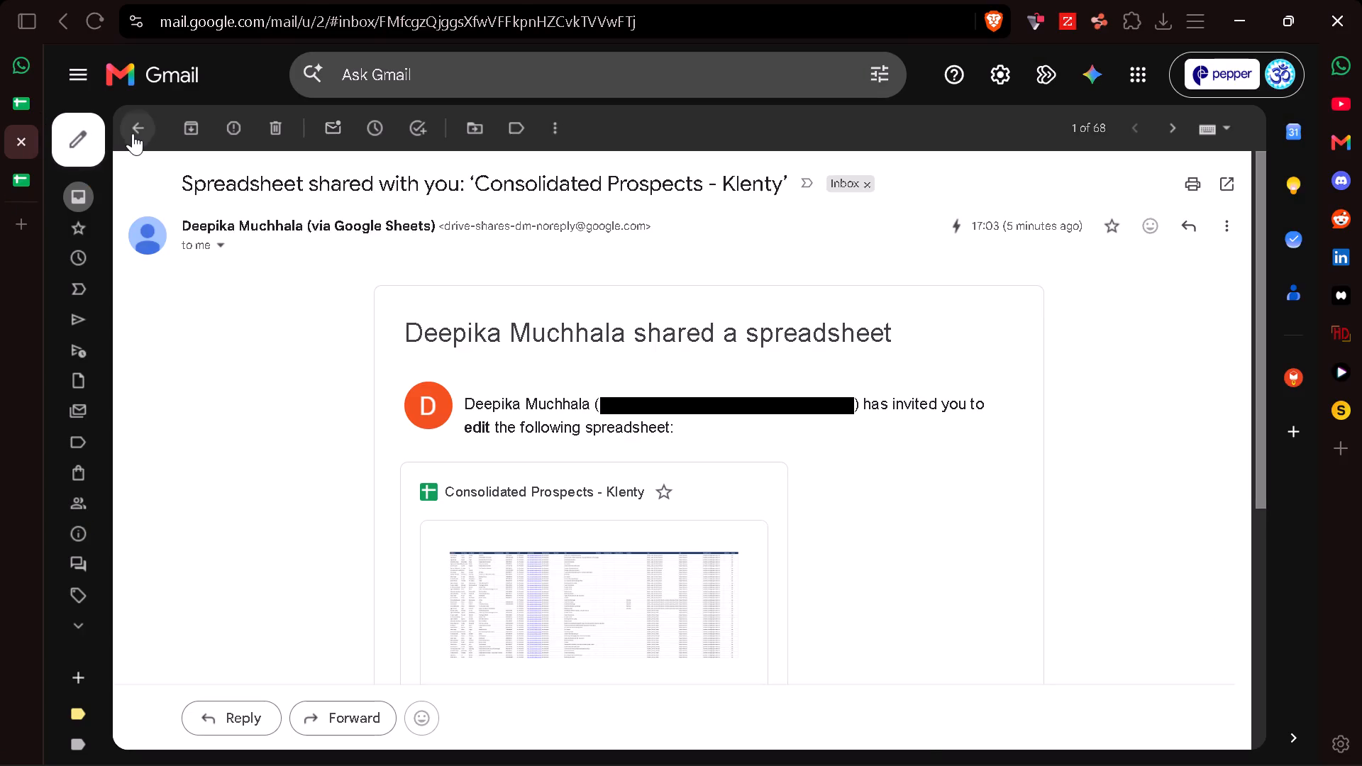
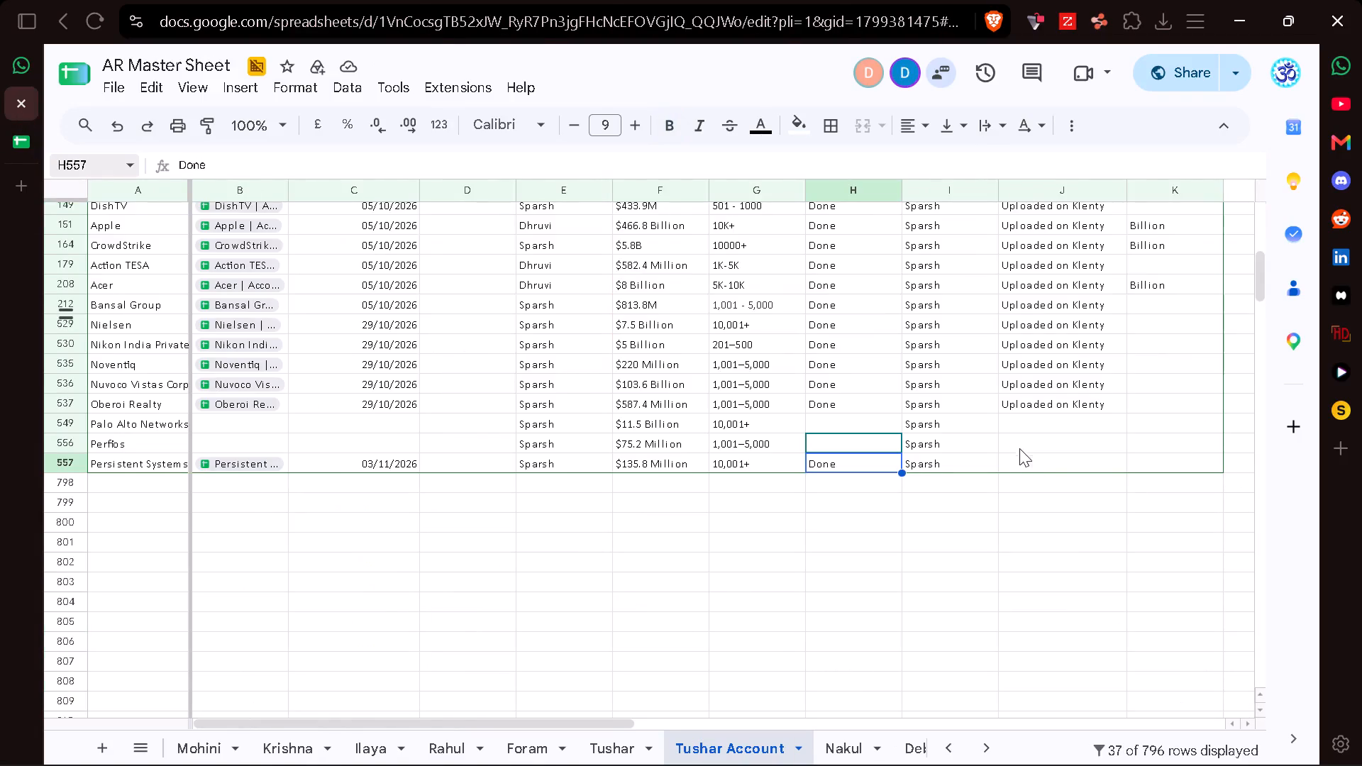
Check the column J cell of the Persistent Systems row, then switch to the Untocuhed Leads list in Consolidated Prospects - Klenty.
left_click(1024, 463)
scroll(653, 469, "right", 1)
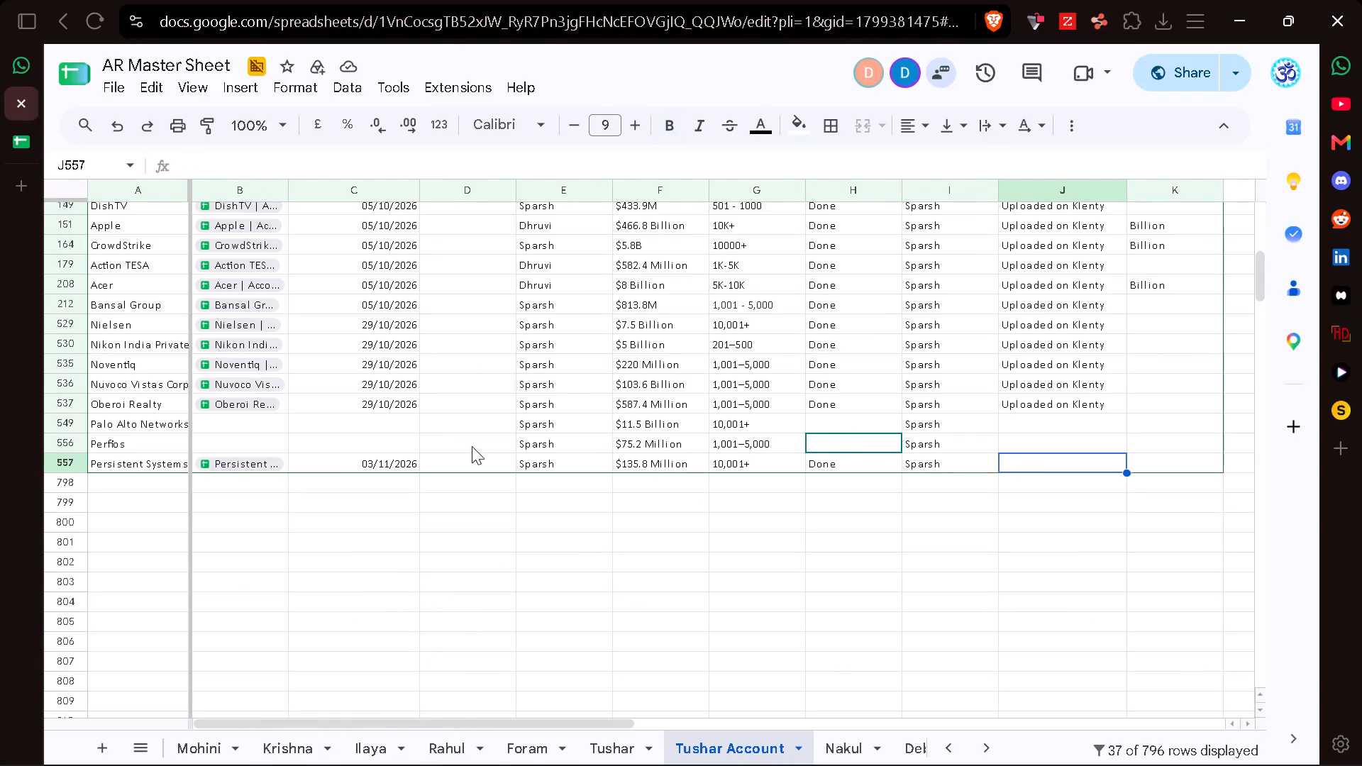
scroll(472, 446, "right", 1)
left_click(21, 105)
scroll(736, 421, "up", 1)
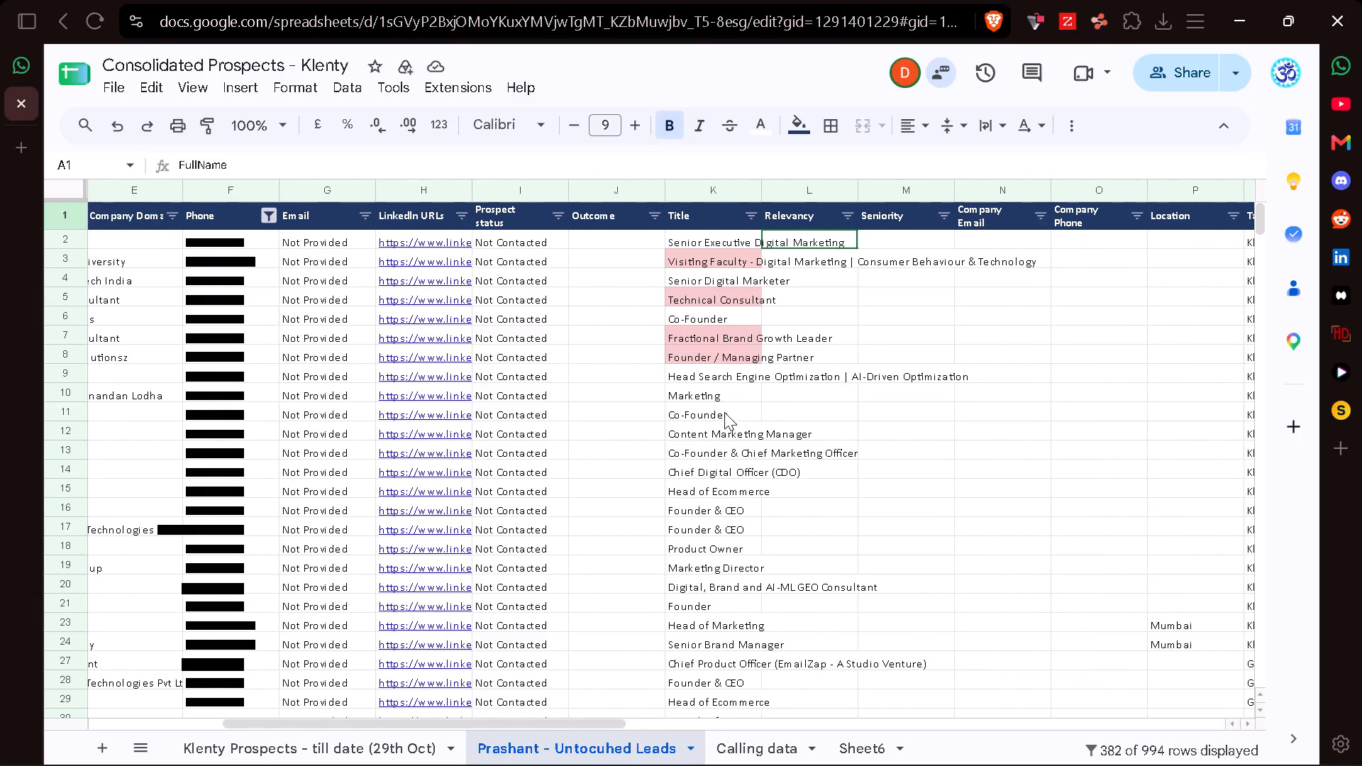
Insert a drop-down in cell L2 of the Relevancy column and name its first option Relevant.
left_click(799, 240)
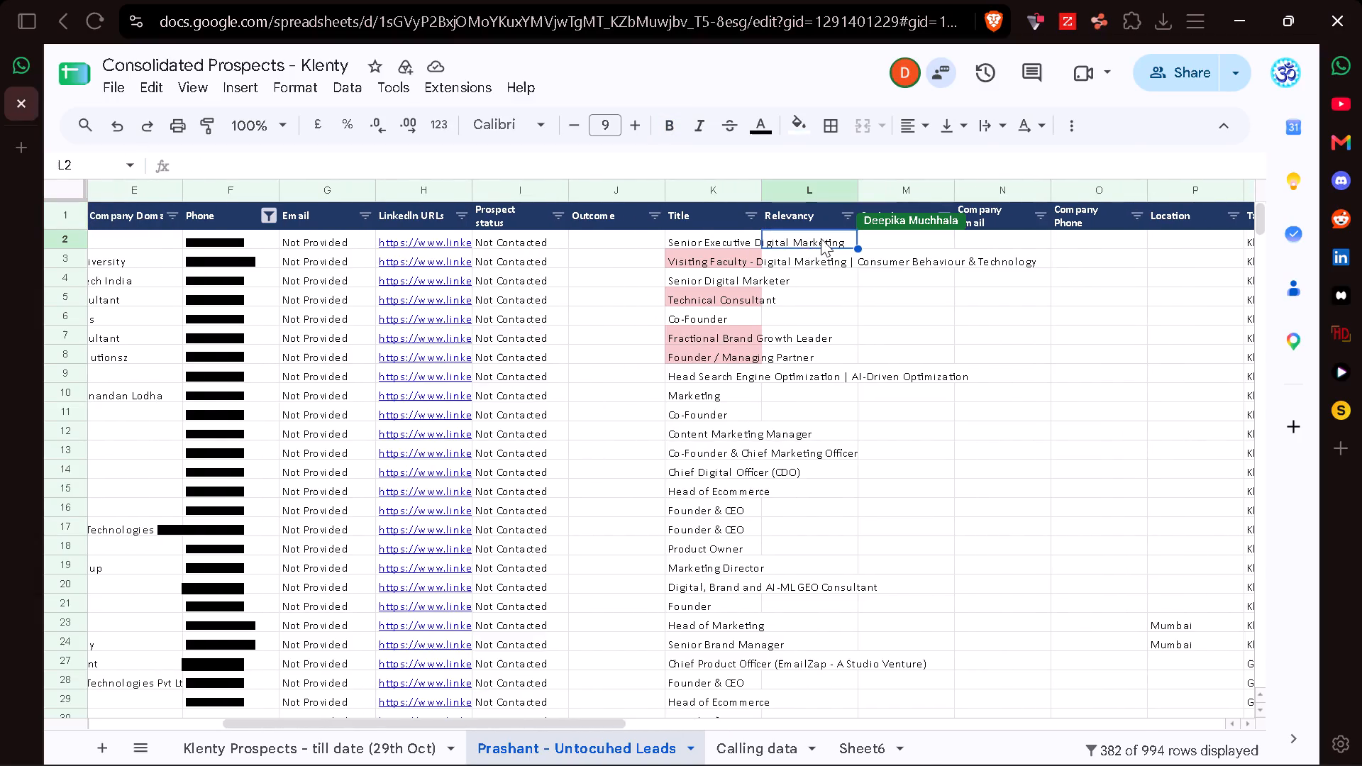
right_click(821, 238)
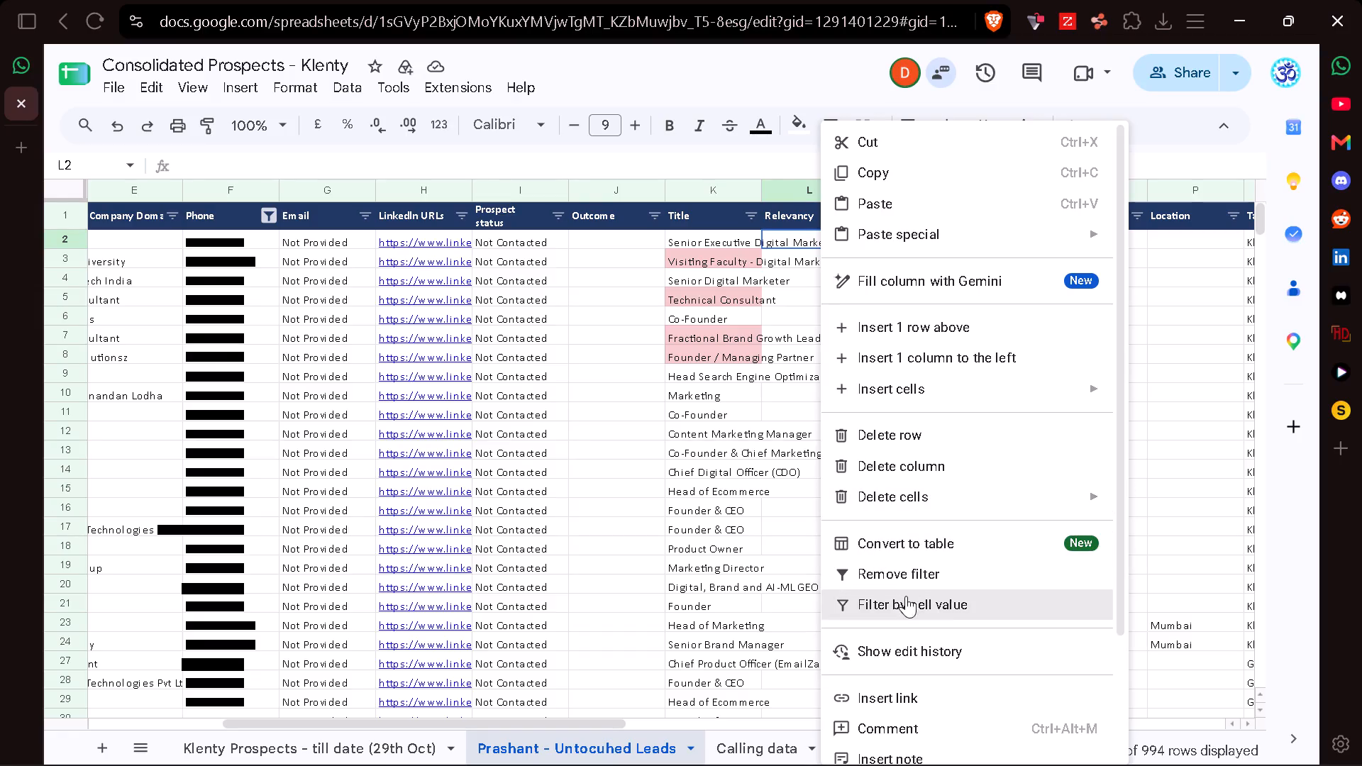
scroll(887, 658, "down", 5)
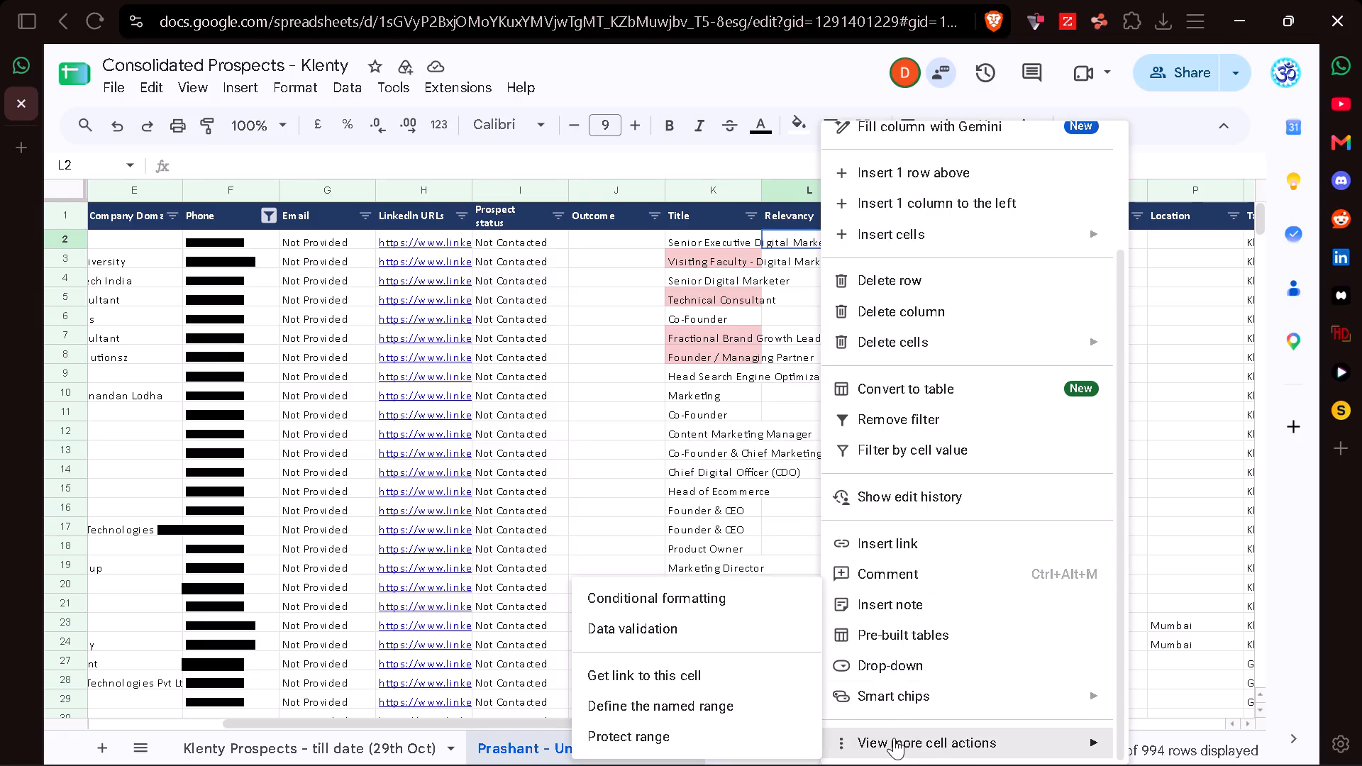
scroll(912, 452, "up", 1)
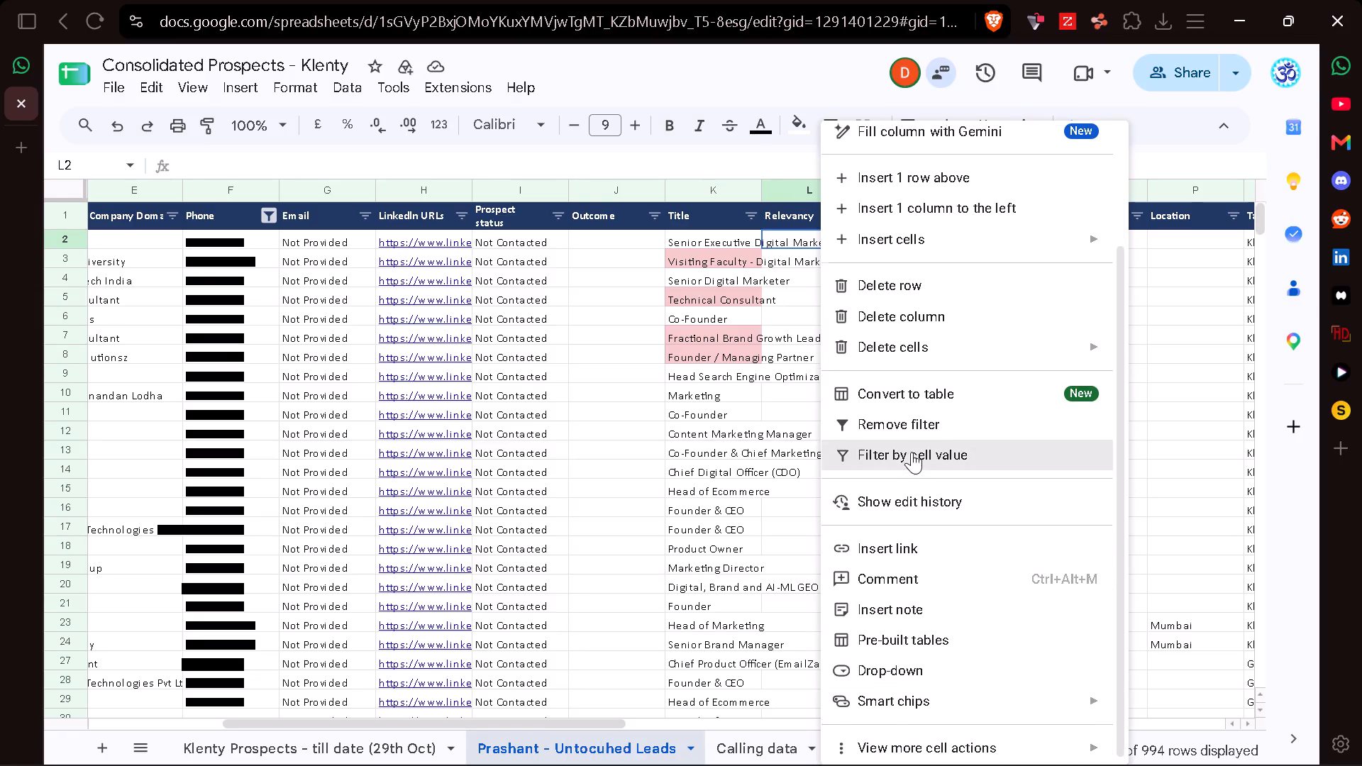
scroll(912, 452, "up", 1)
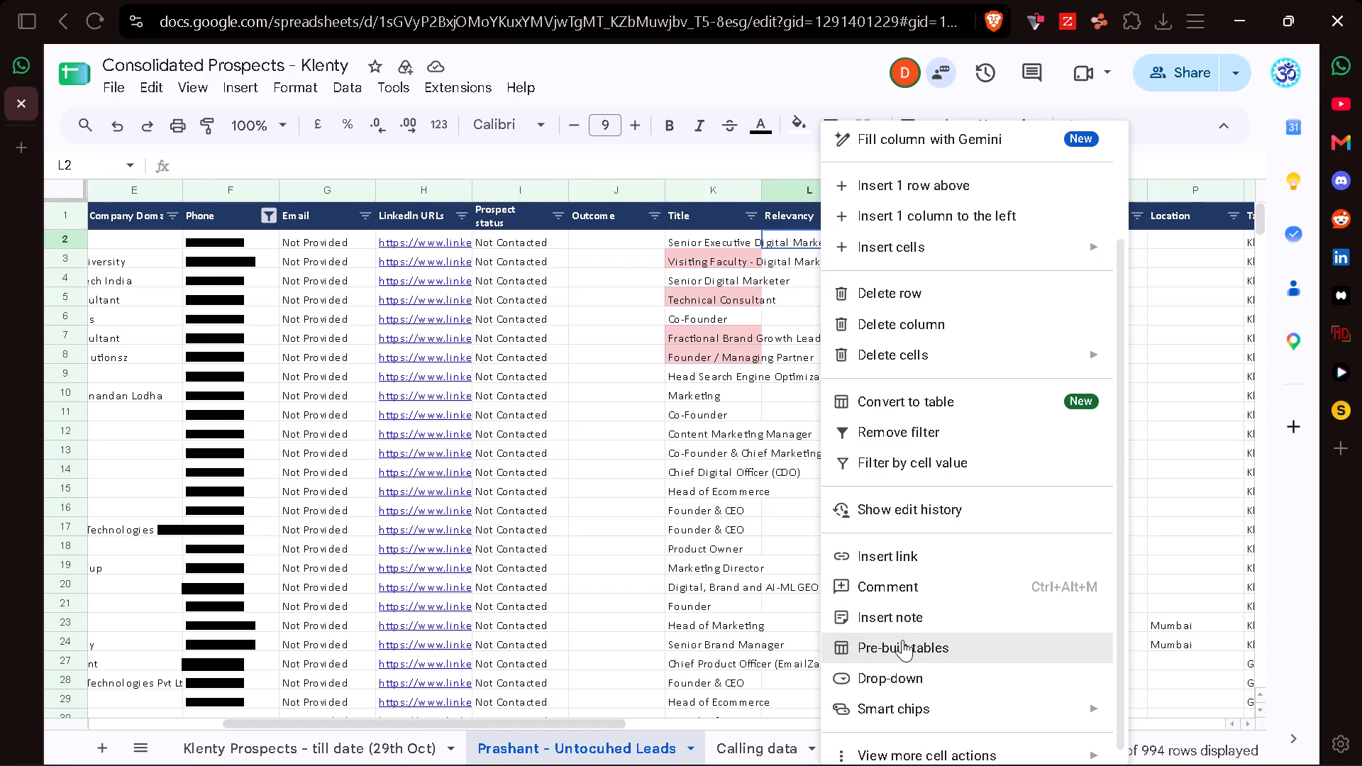
left_click(886, 680)
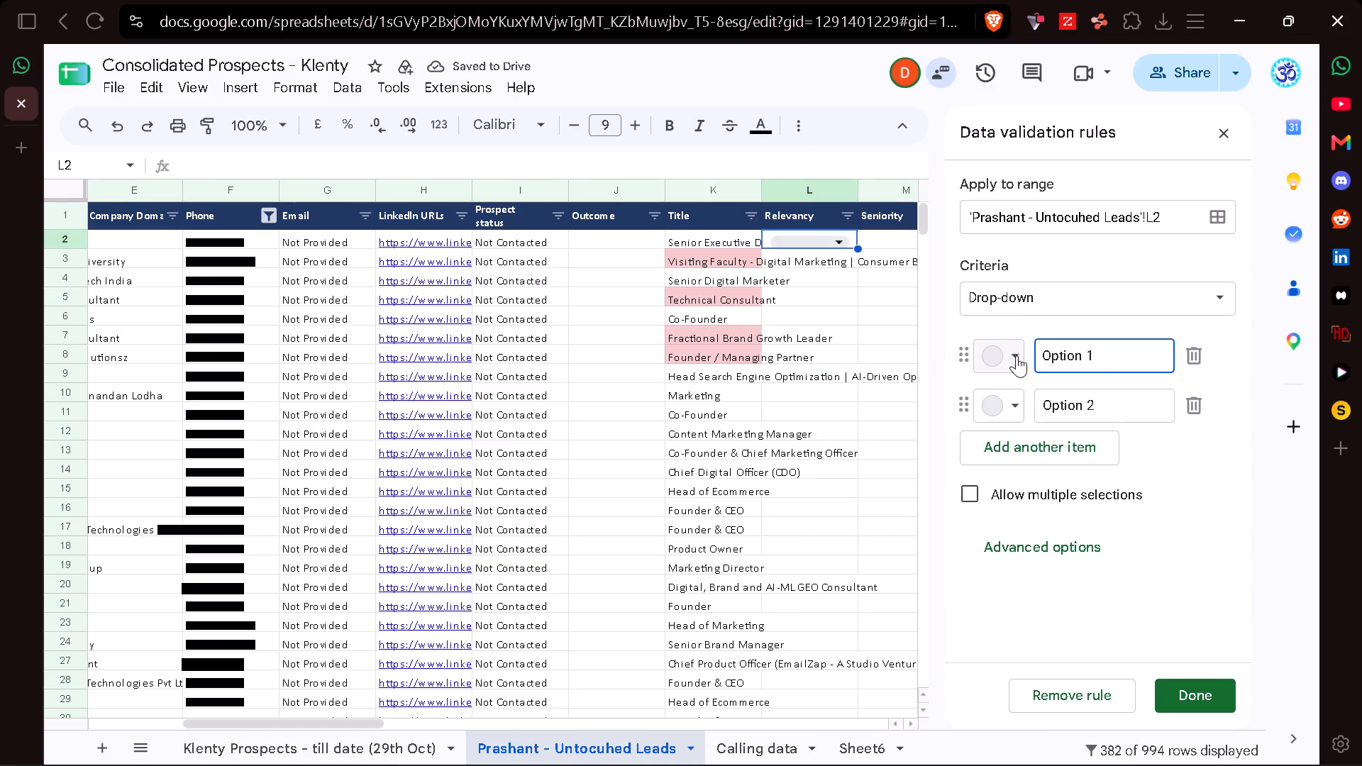
key("BackSpace")
key("BackSpace")
key("BackSpace")
key("BackSpace")
key("BackSpace")
key("BackSpace")
key("BackSpace")
key("BackSpace")
key("BackSpace")
key("BackSpace")
key("BackSpace")
key("BackSpace")
type("Relevant")
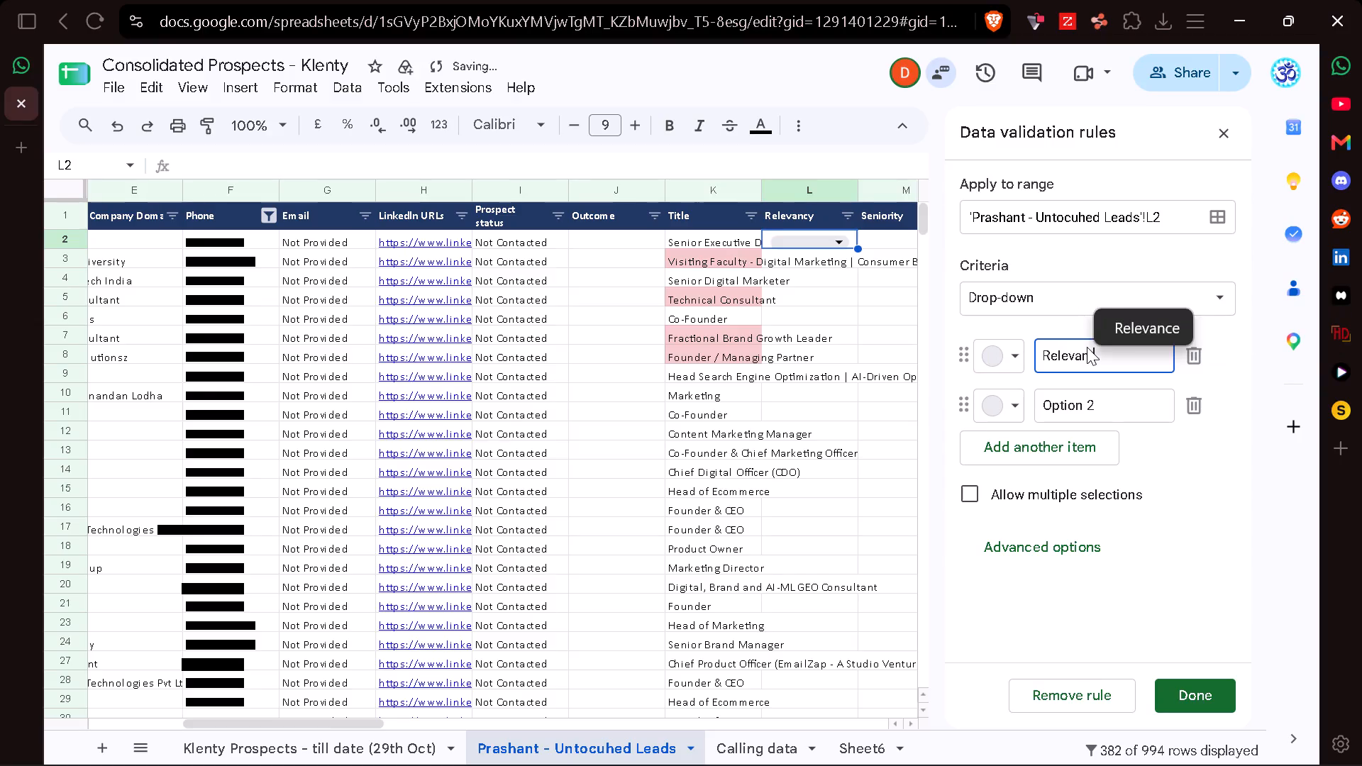
Name the second option of the L2 drop-down Irrelevant.
left_click(1106, 401)
key("BackSpace")
key("BackSpace")
key("BackSpace")
key("BackSpace")
key("BackSpace")
key("BackSpace")
key("BackSpace")
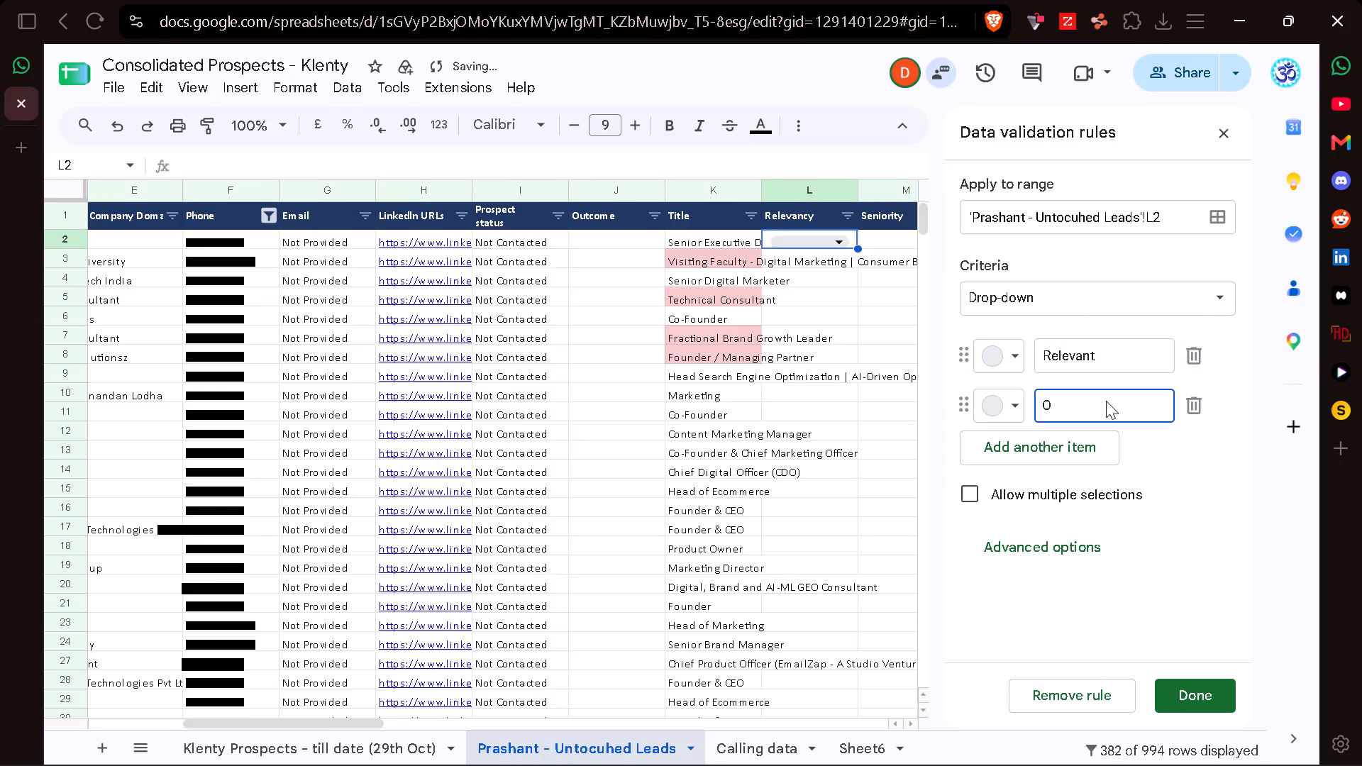
key("BackSpace")
type("it")
key("BackSpace")
key("BackSpace")
key("BackSpace")
type("Irrele")
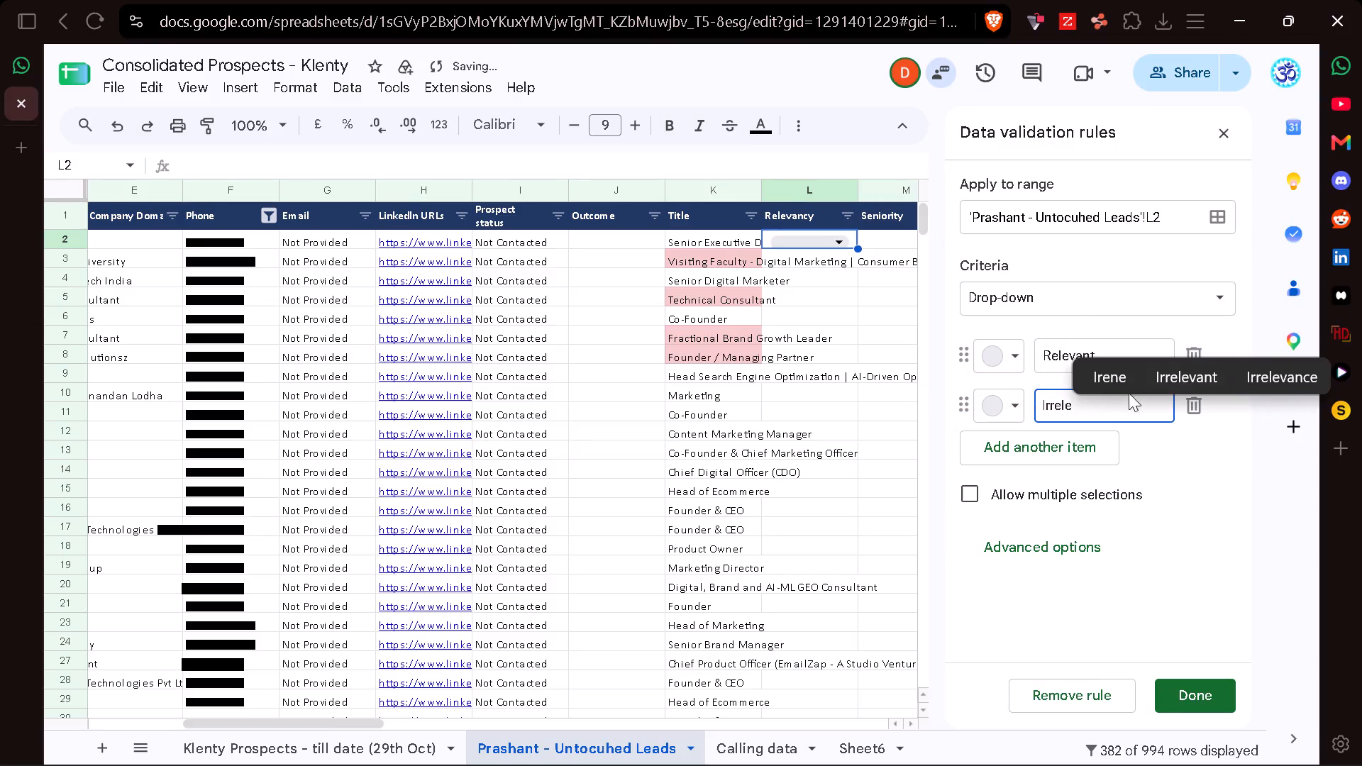
left_click(1172, 380)
Colour the Relevant option light green and the Irrelevant option light red, and save the drop-down rule.
left_click(992, 359)
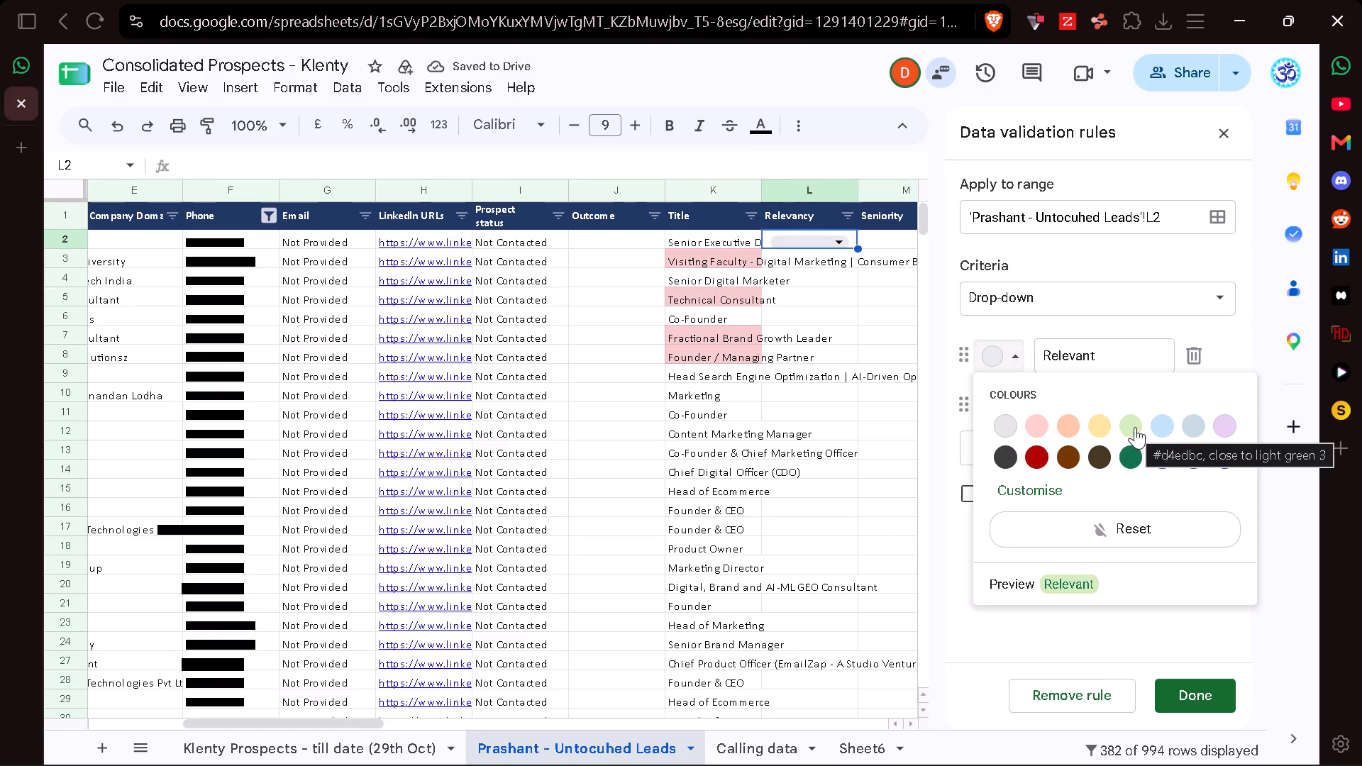
left_click(1135, 427)
left_click(1017, 366)
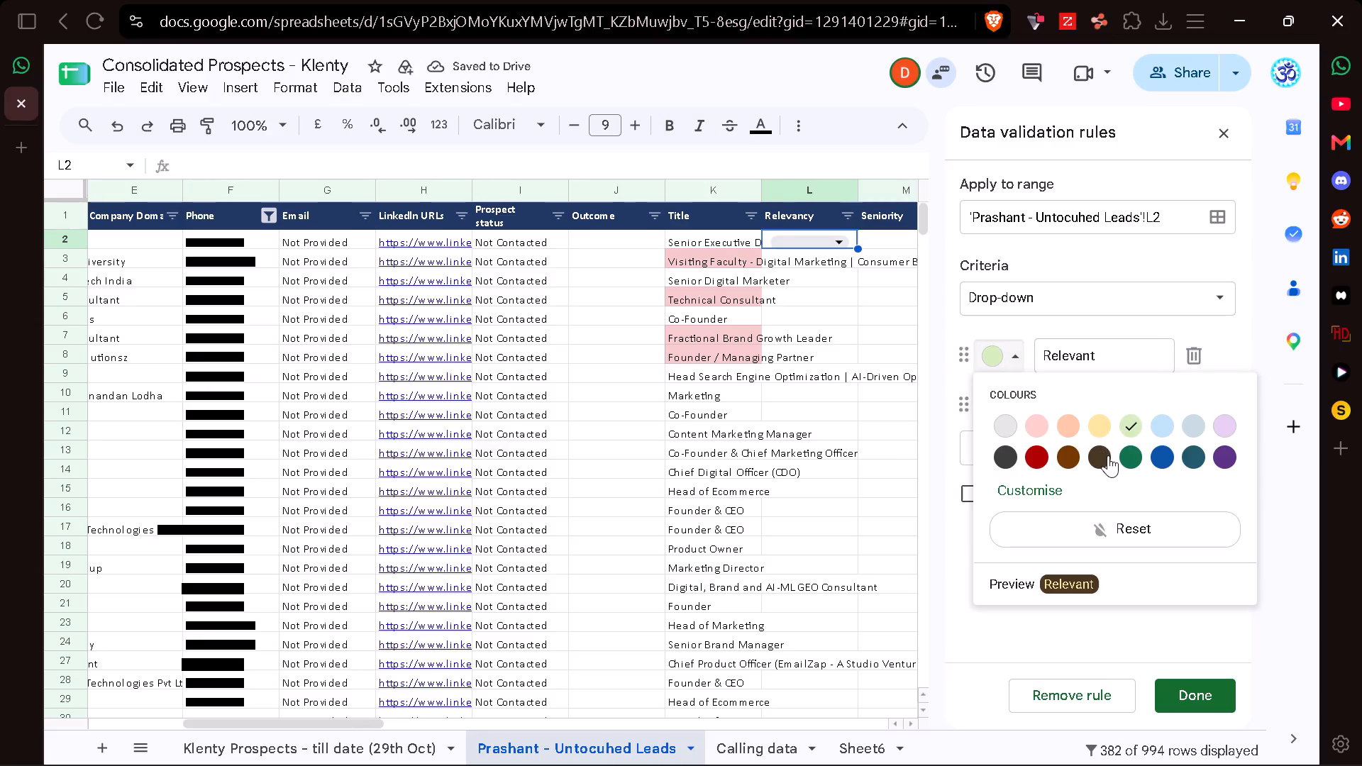
left_click(1023, 349)
left_click(1014, 389)
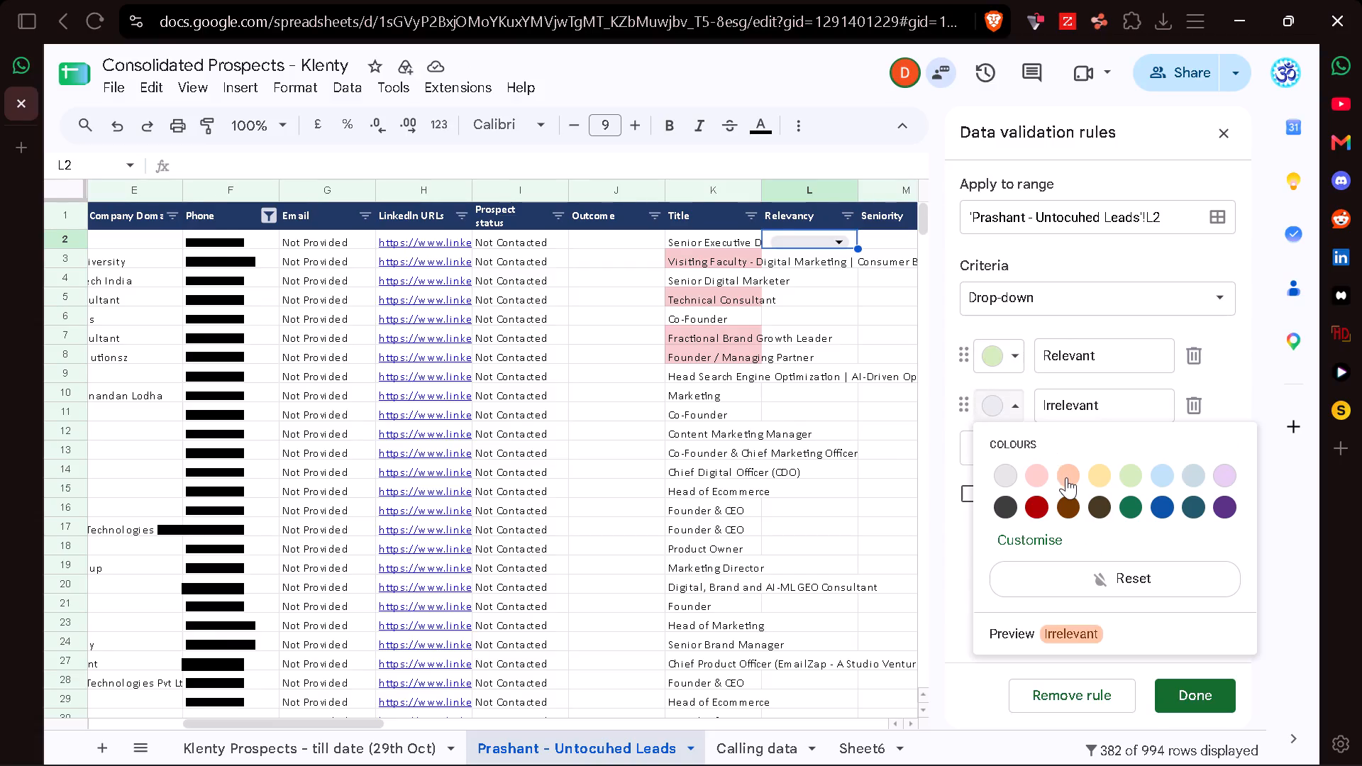
left_click(1066, 477)
left_click(1017, 402)
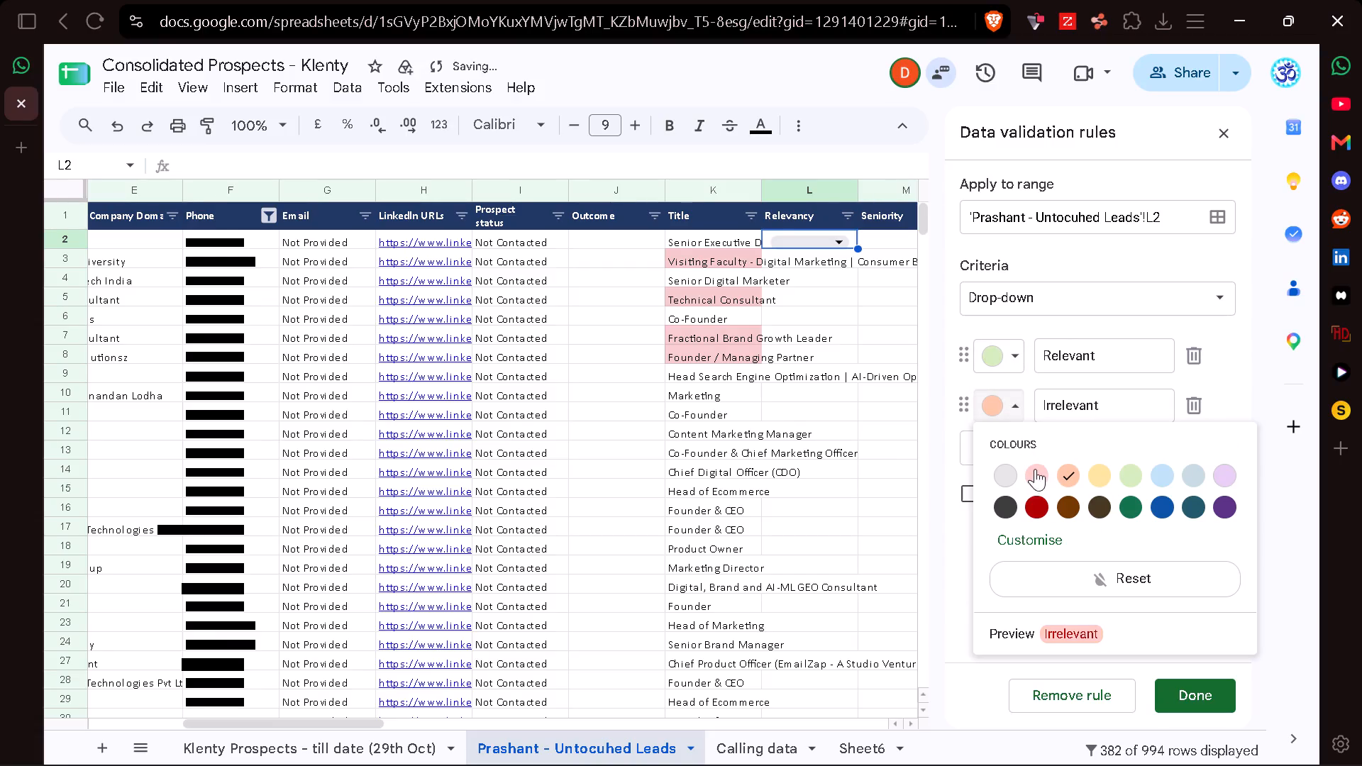
left_click(1036, 472)
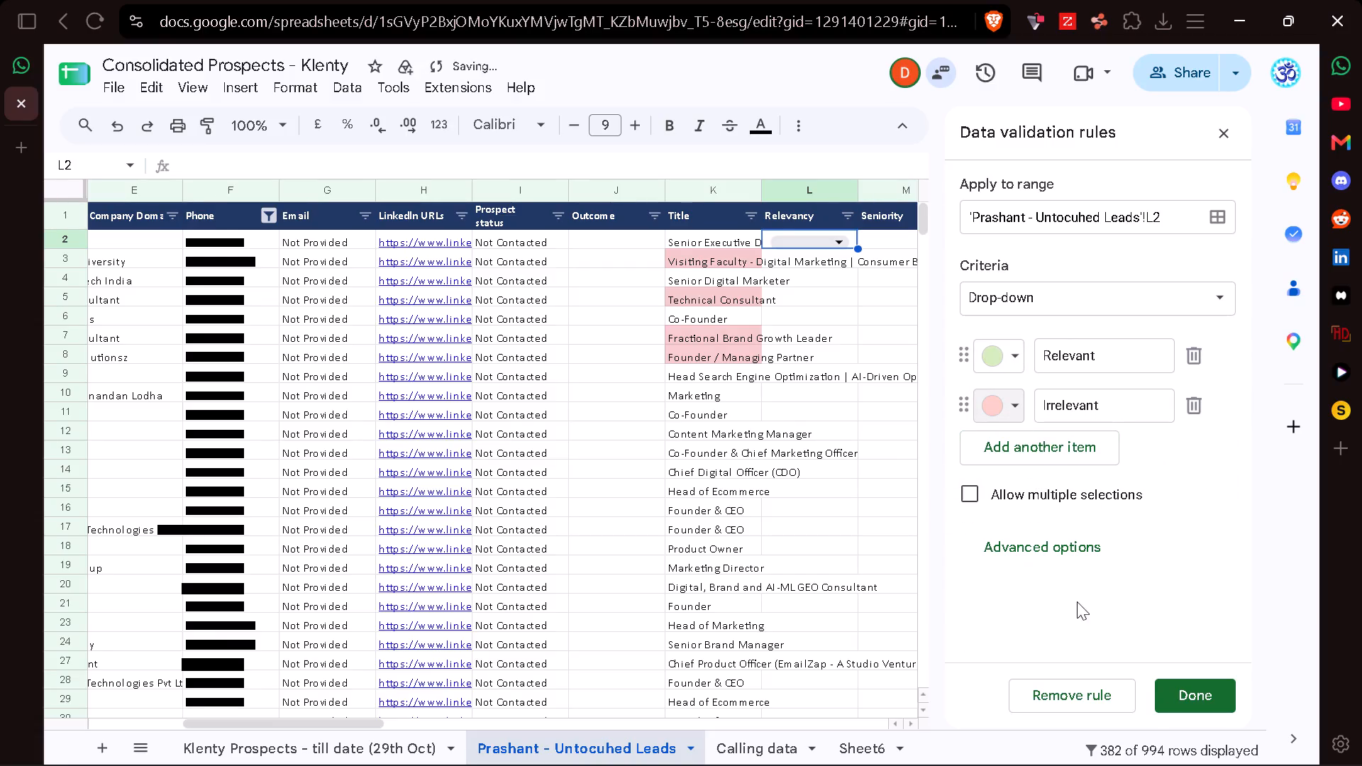
left_click(1178, 691)
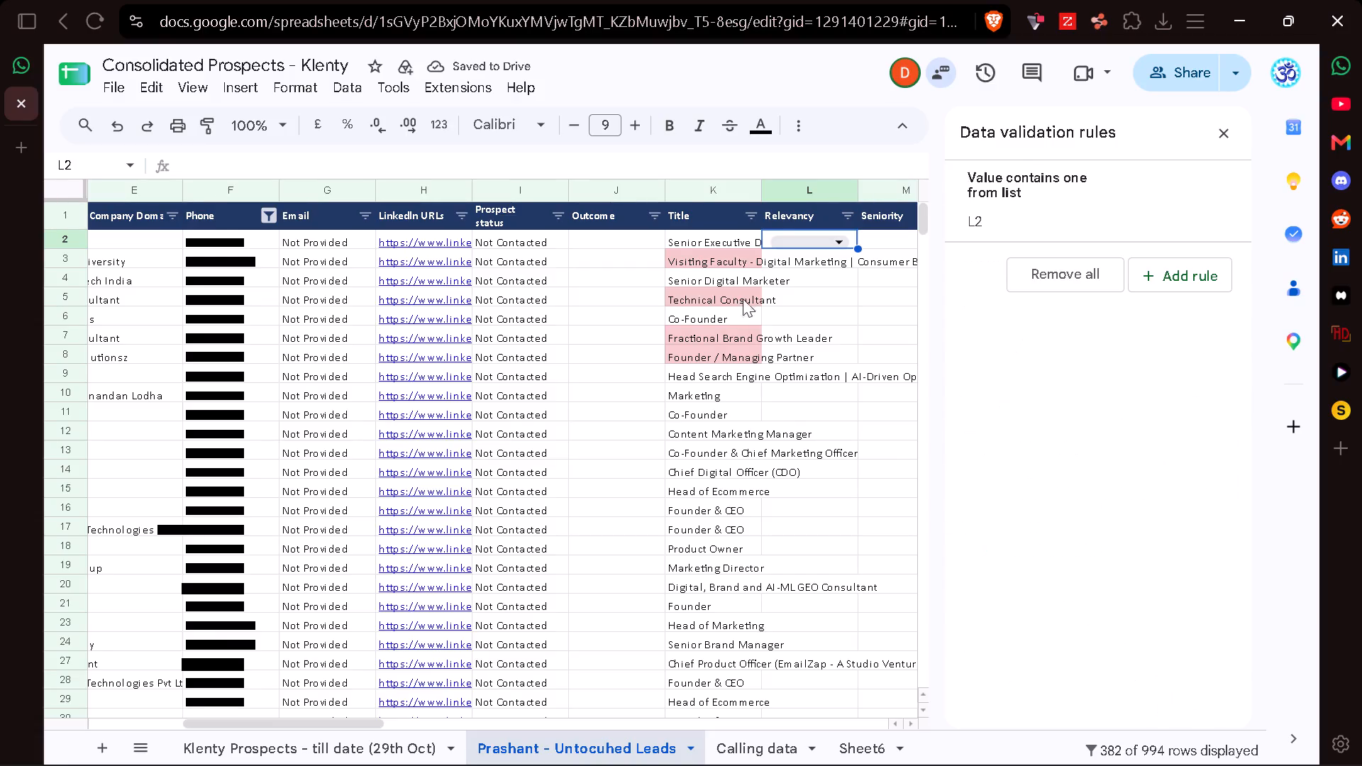
Fill the Relevancy drop-down from L2 down to the last lead in row 993 and close the validation rules.
left_click_drag(856, 250, 883, 765)
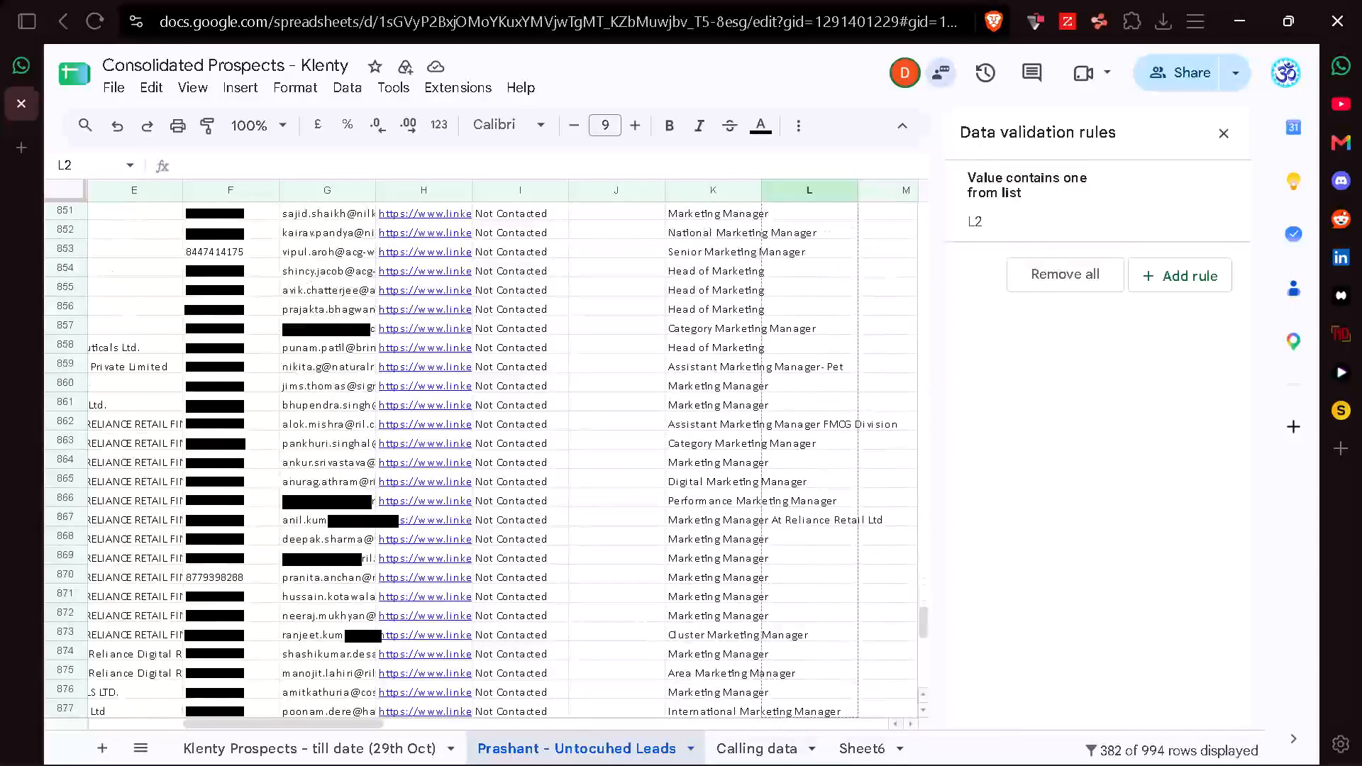
left_click_drag(883, 765, 848, 643)
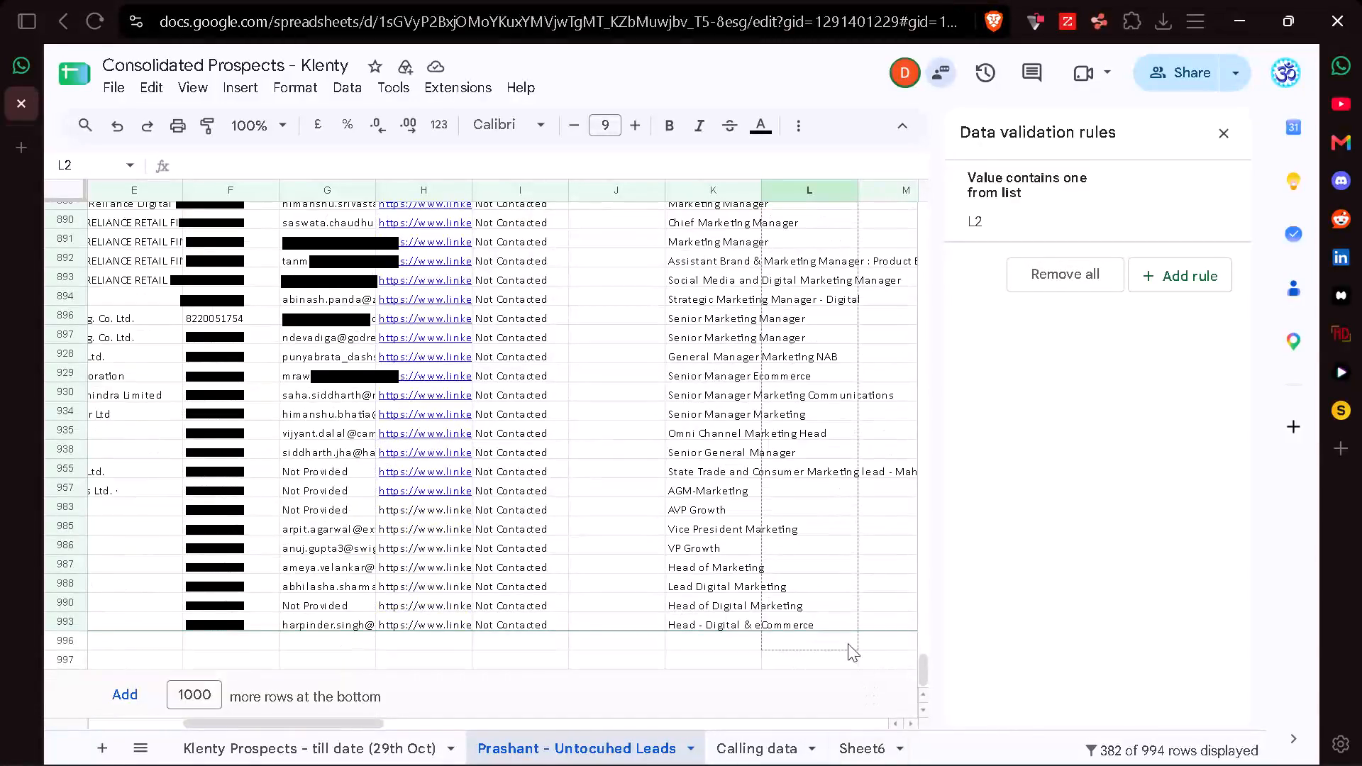
left_click_drag(848, 643, 836, 630)
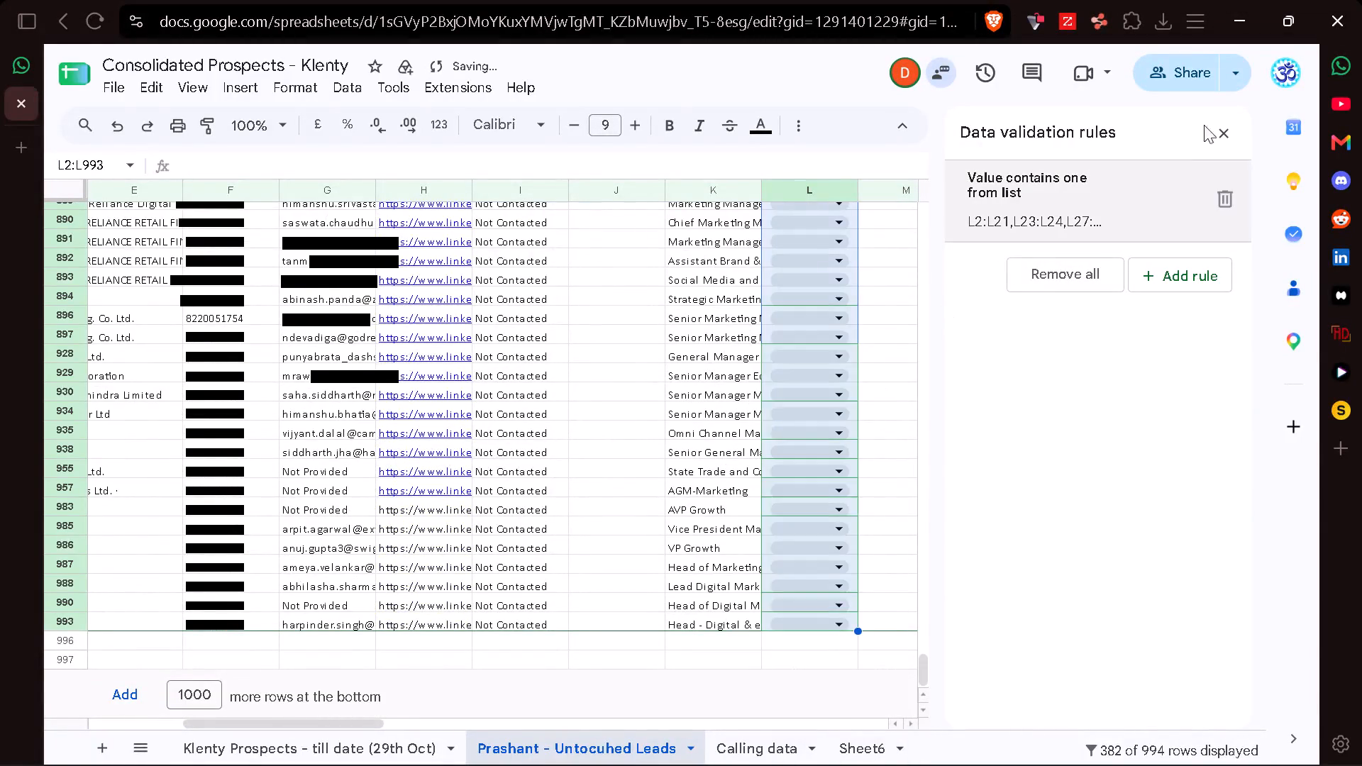
left_click(1219, 129)
Widen the Title column K to fit its longest job title.
scroll(809, 345, "up", 17)
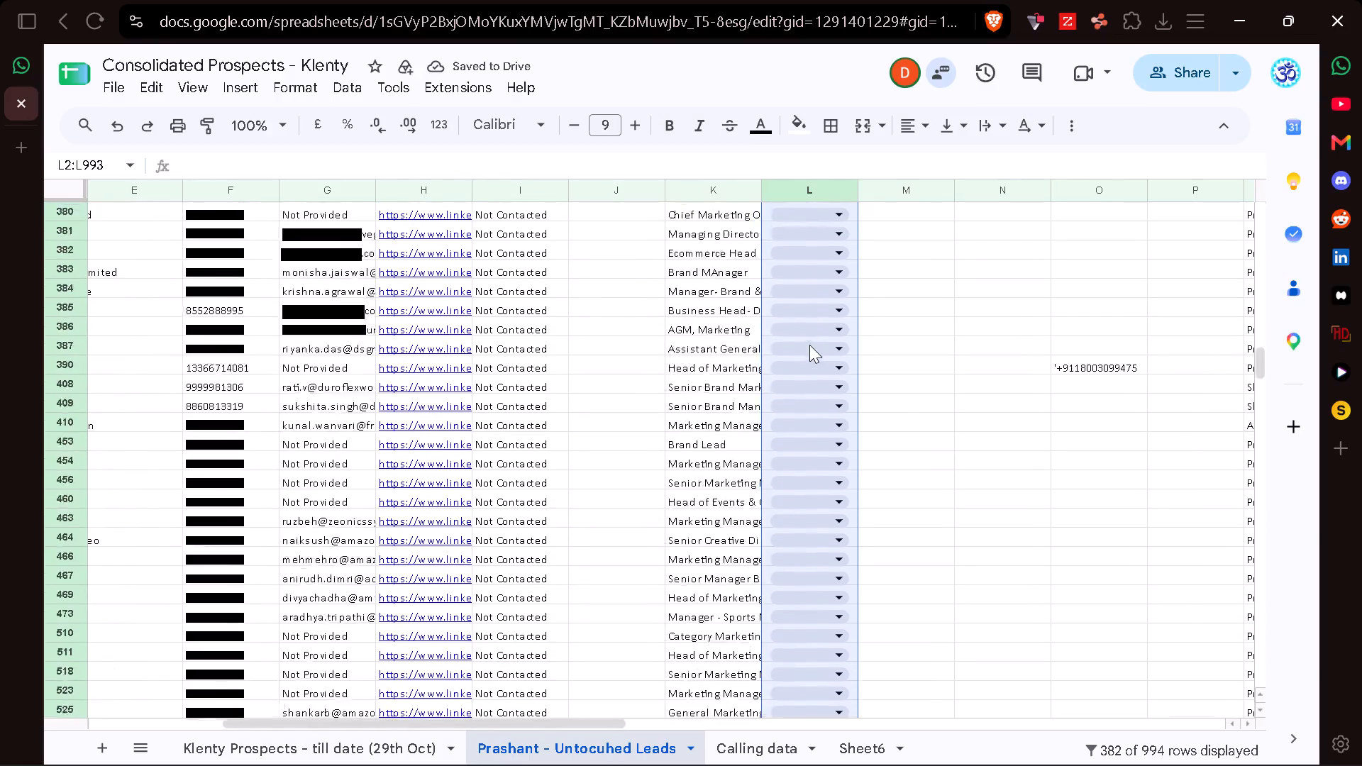
scroll(809, 345, "up", 6)
double_click(763, 184)
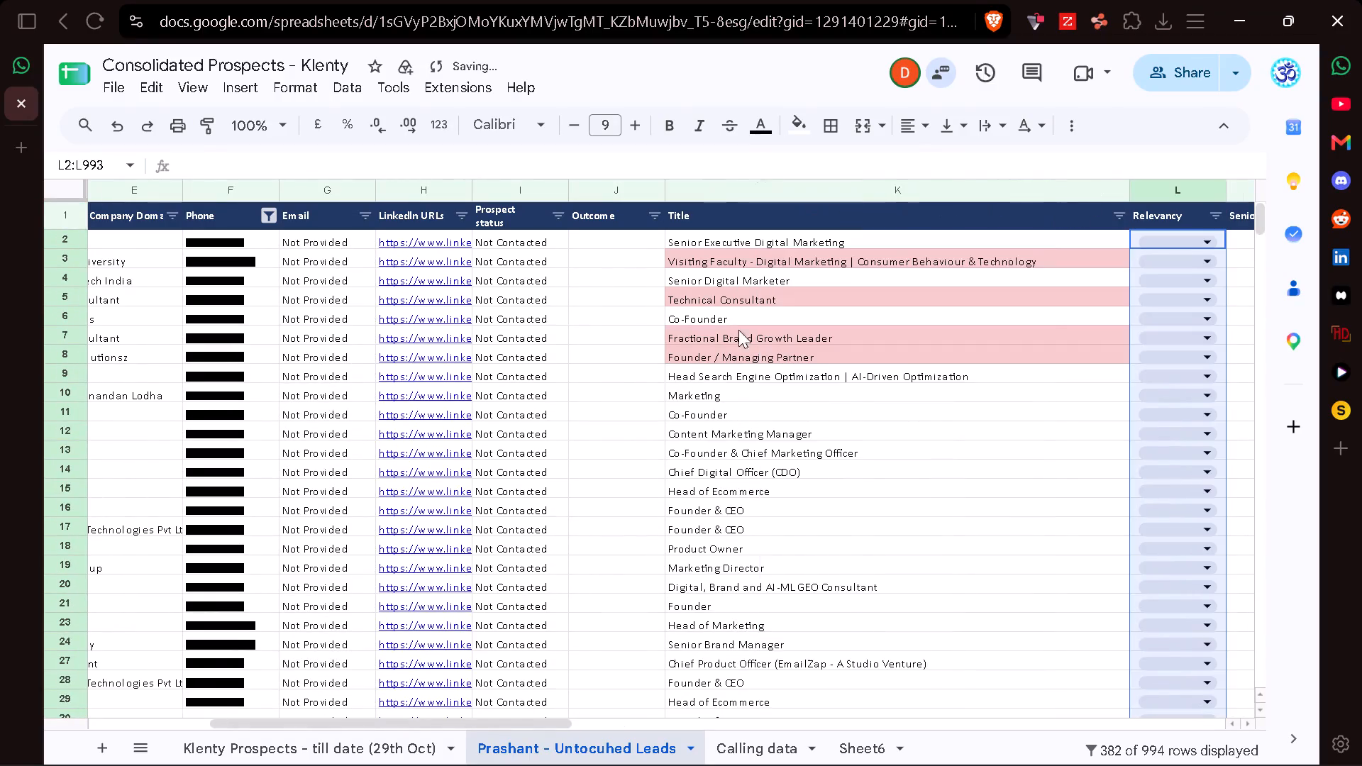
Remove the pink fill colour from the Title cells K3:K8.
scroll(704, 384, "left", 1)
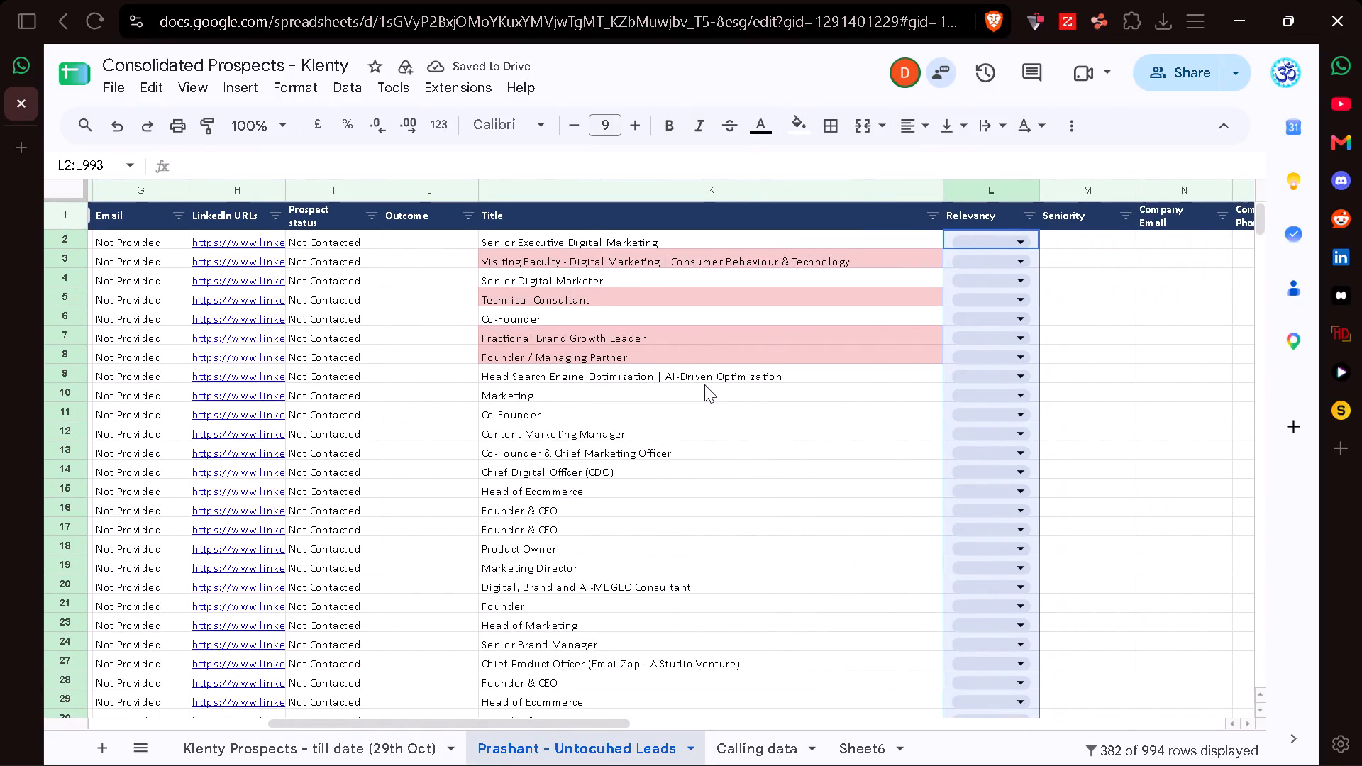
left_click(573, 261)
key("shift+Down")
key("shift+Down")
key("shift+Down")
key("shift+Down")
key("shift+Down")
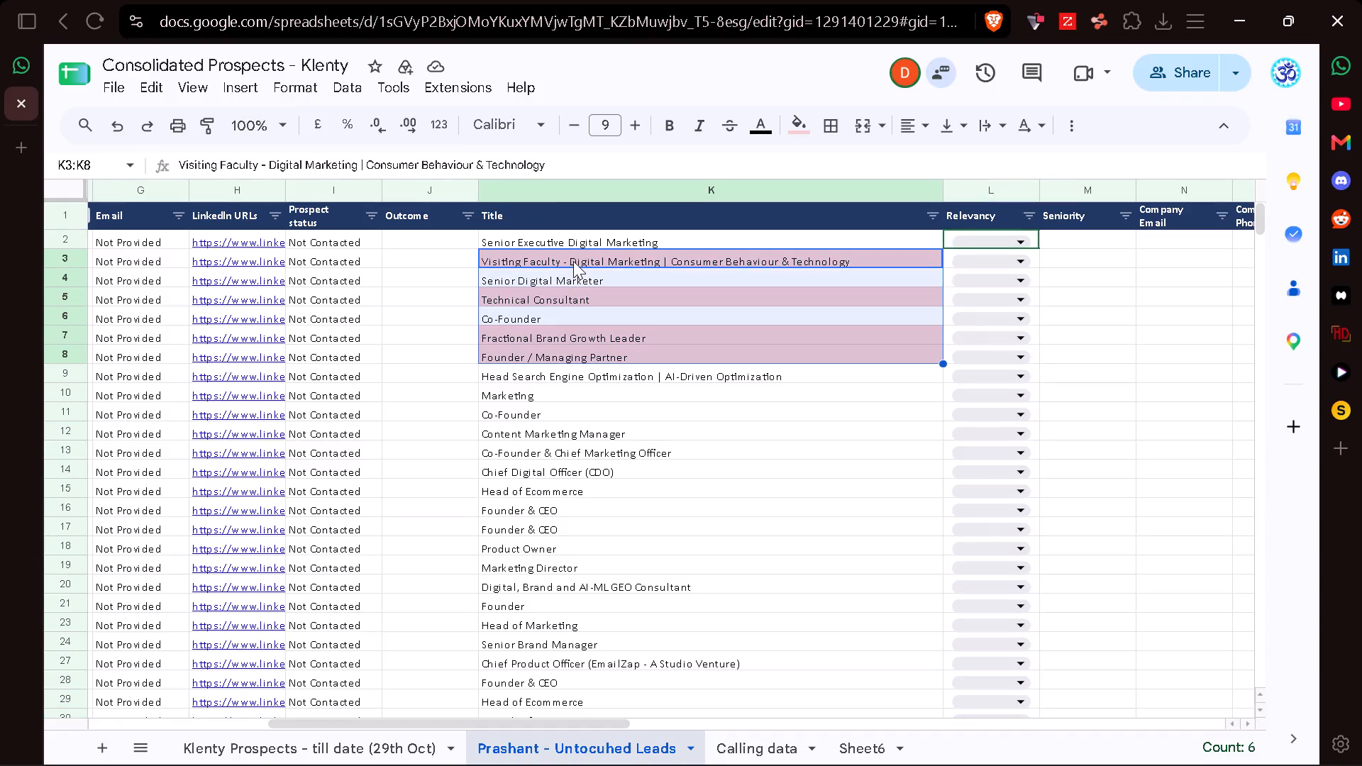
left_click(804, 133)
left_click(816, 155)
Set Relevancy to Irrelevant for the Visiting Faculty, Technical Consultant, row 6 Co-Founder and Founder / Managing Partner leads.
scroll(677, 387, "down", 2)
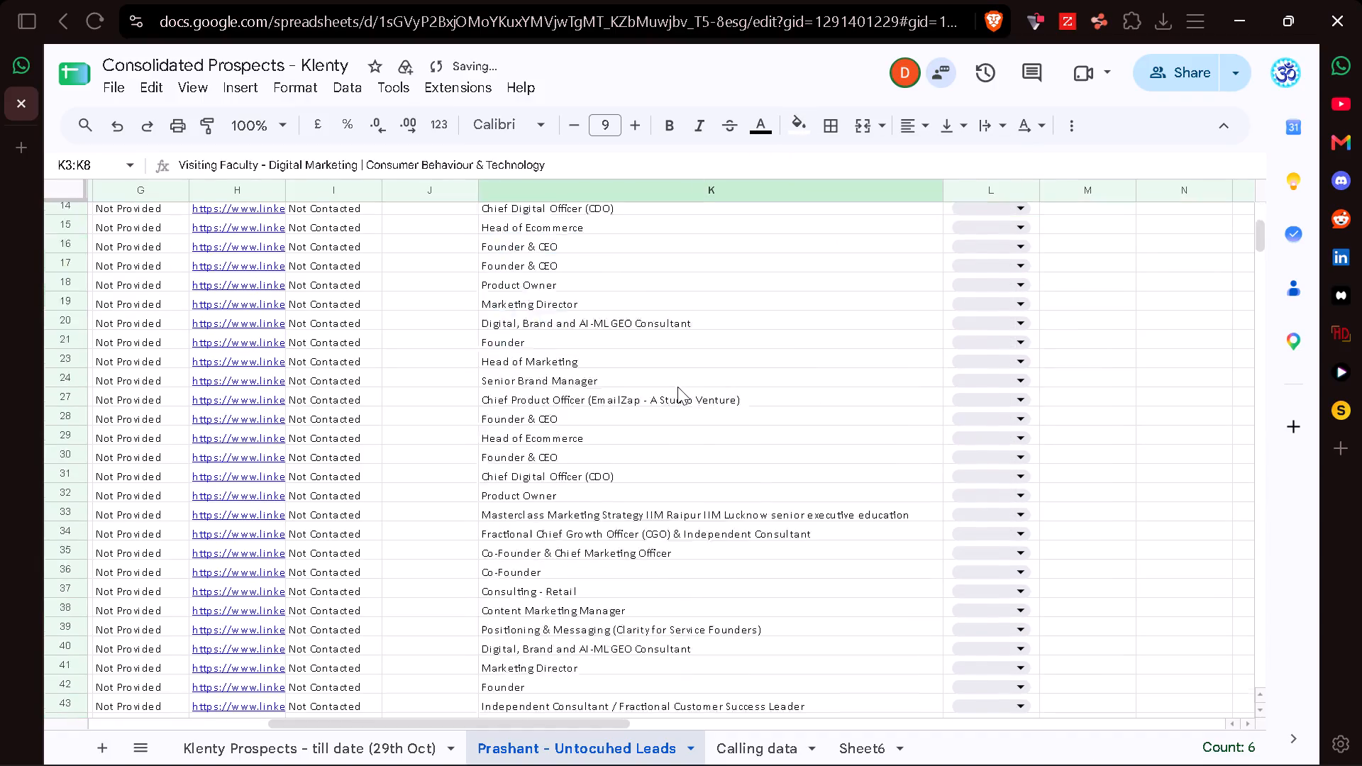
scroll(677, 387, "down", 6)
scroll(677, 387, "up", 8)
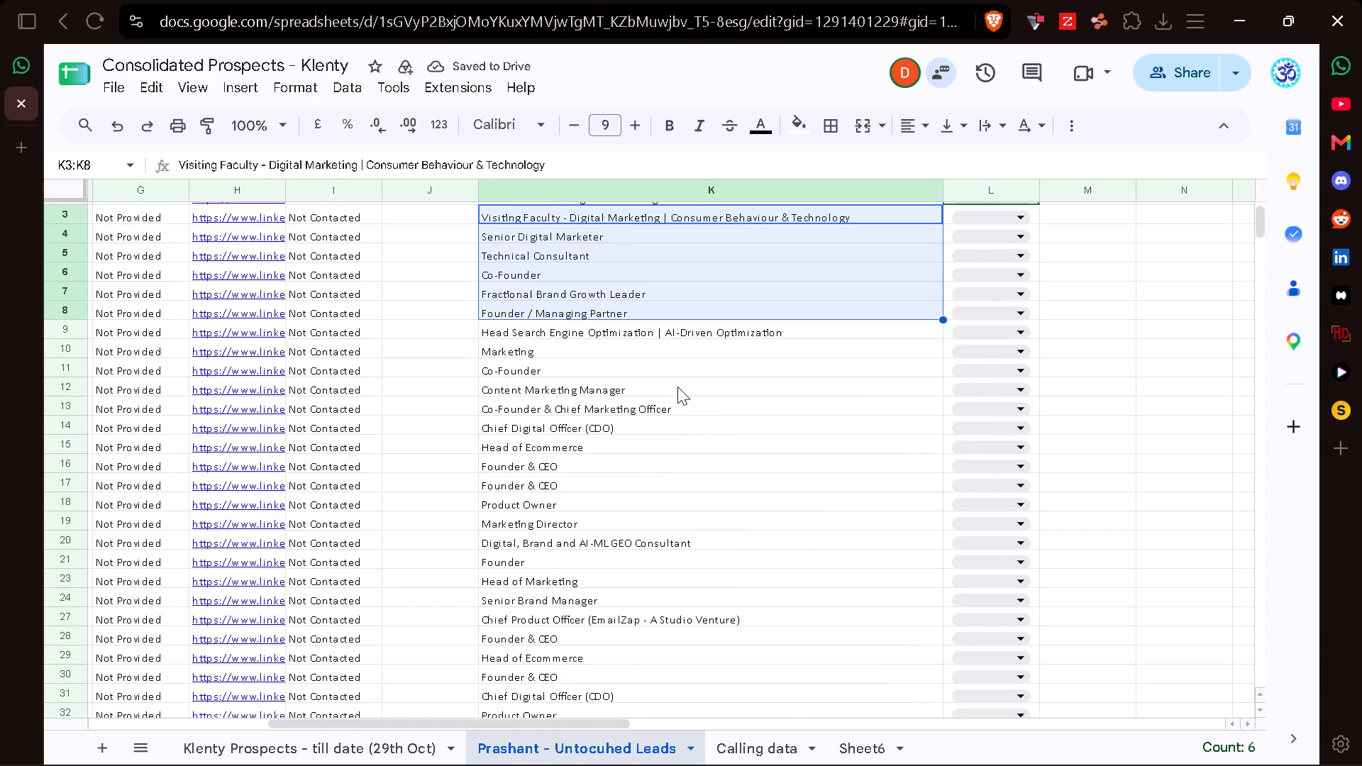
scroll(677, 387, "left", 2)
left_click(528, 242)
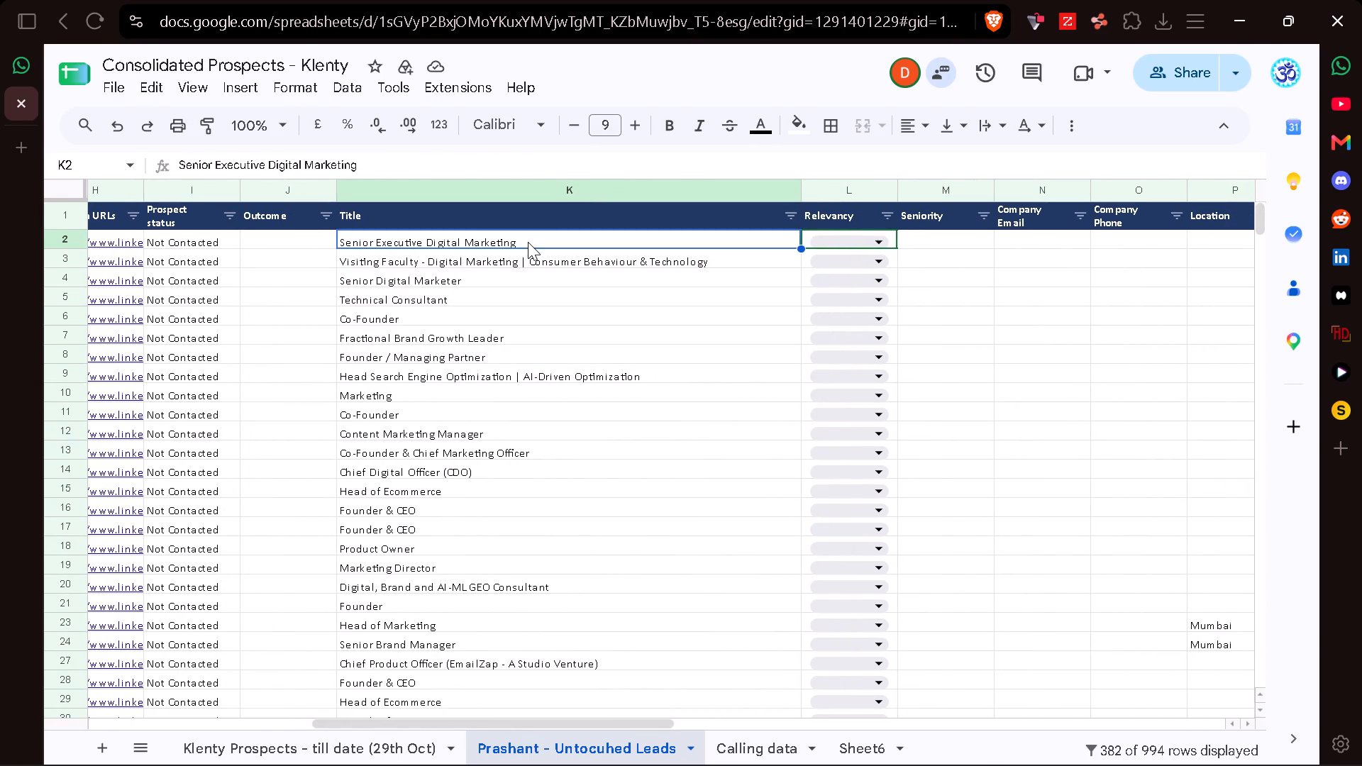
left_click(839, 264)
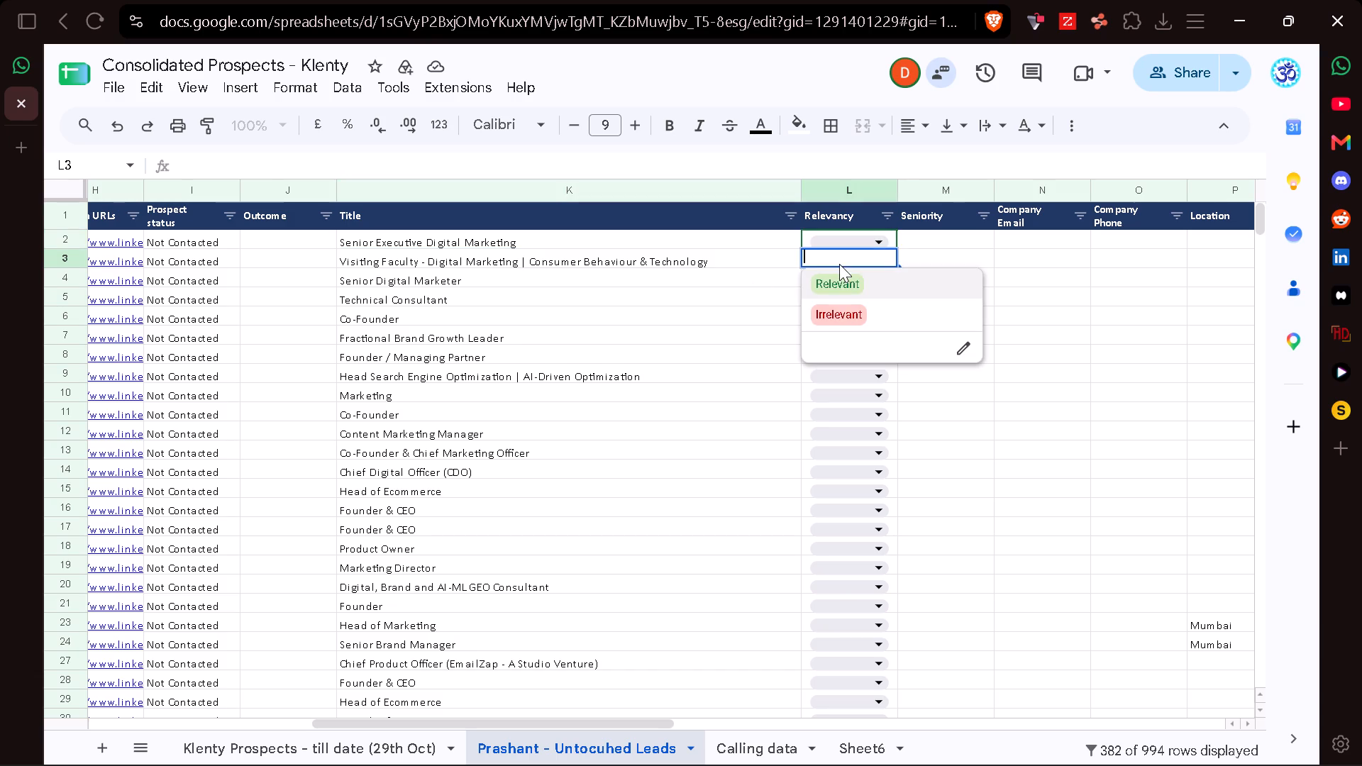
left_click(832, 306)
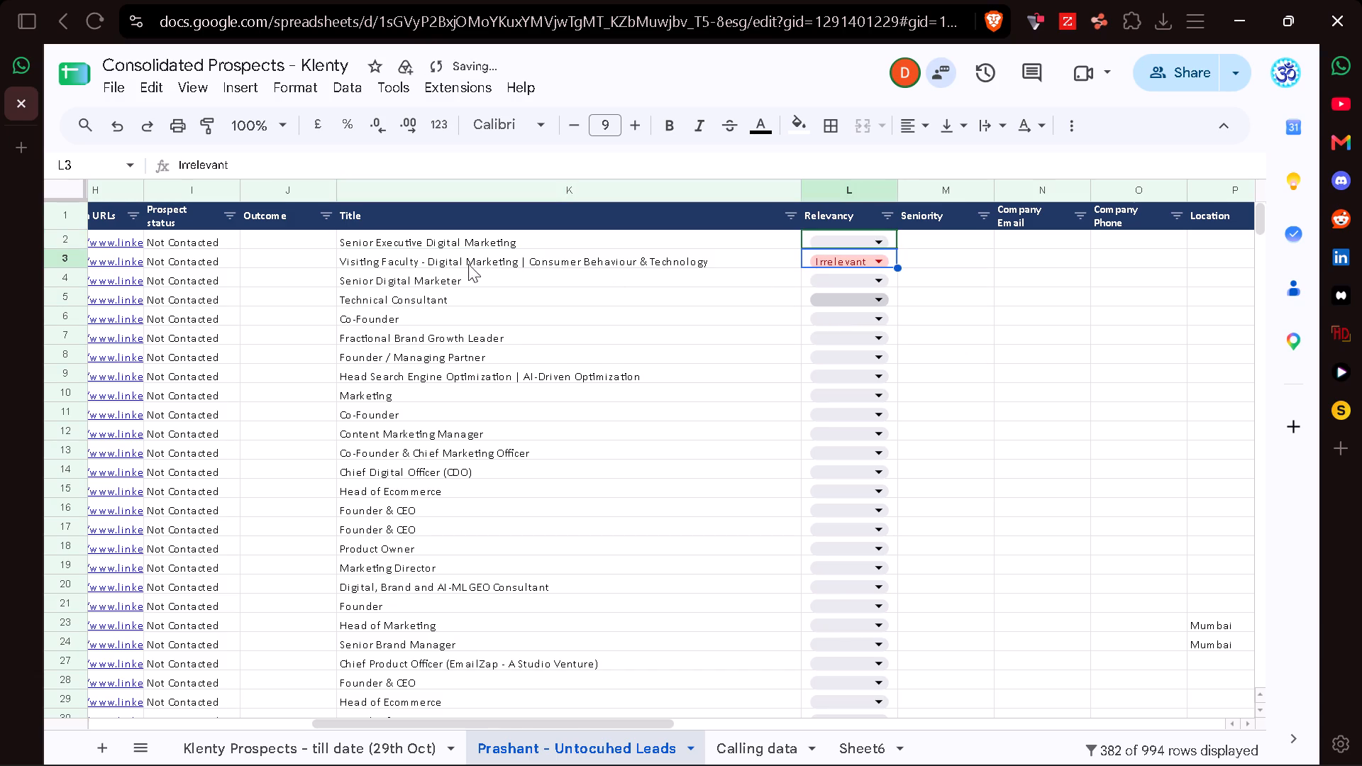
left_click(836, 294)
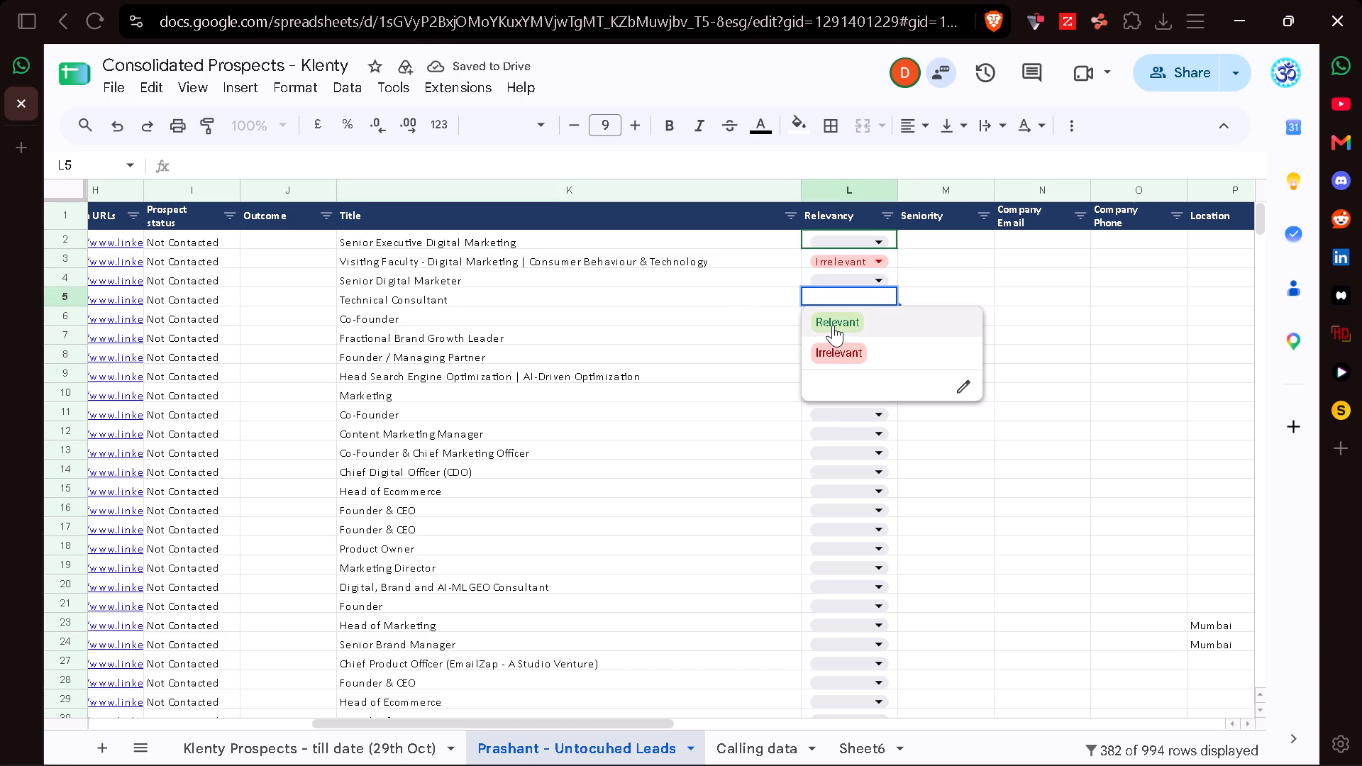
left_click(833, 350)
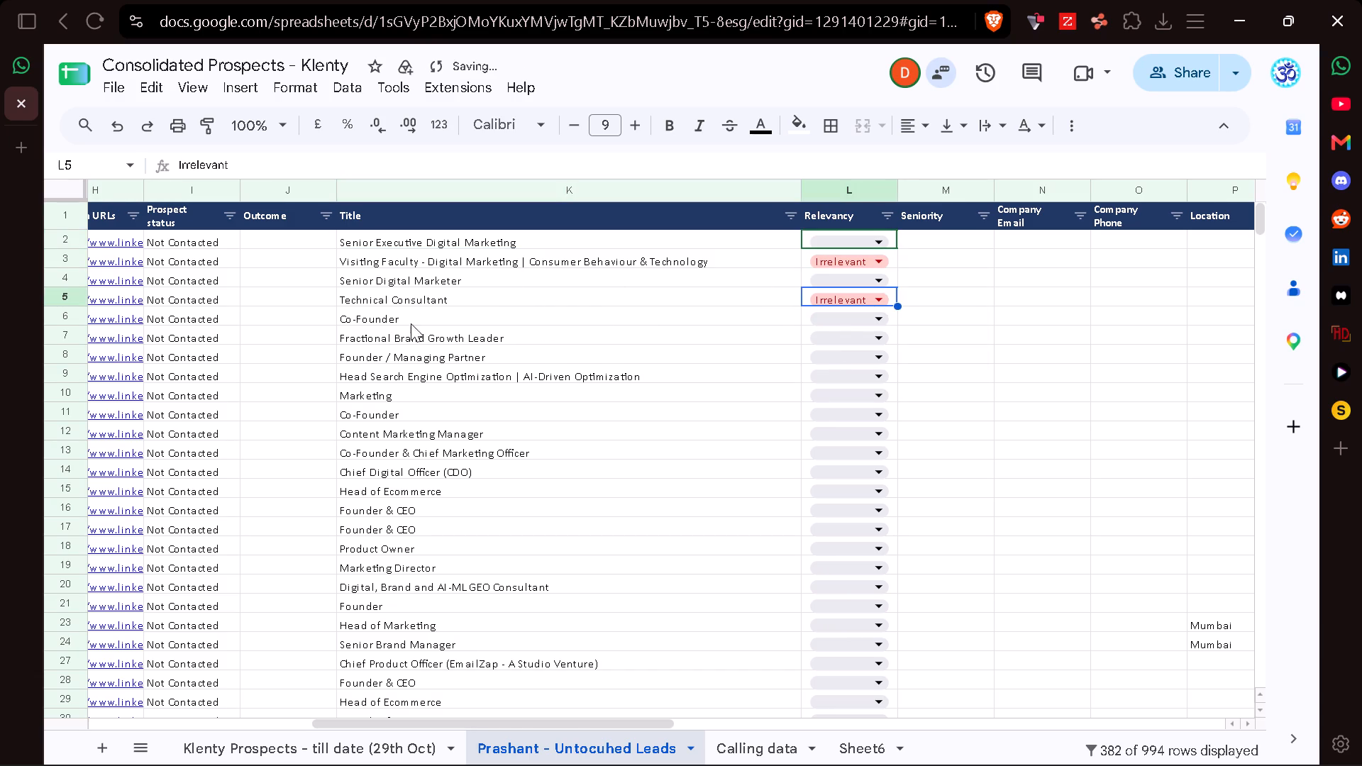
left_click(837, 326)
left_click(847, 320)
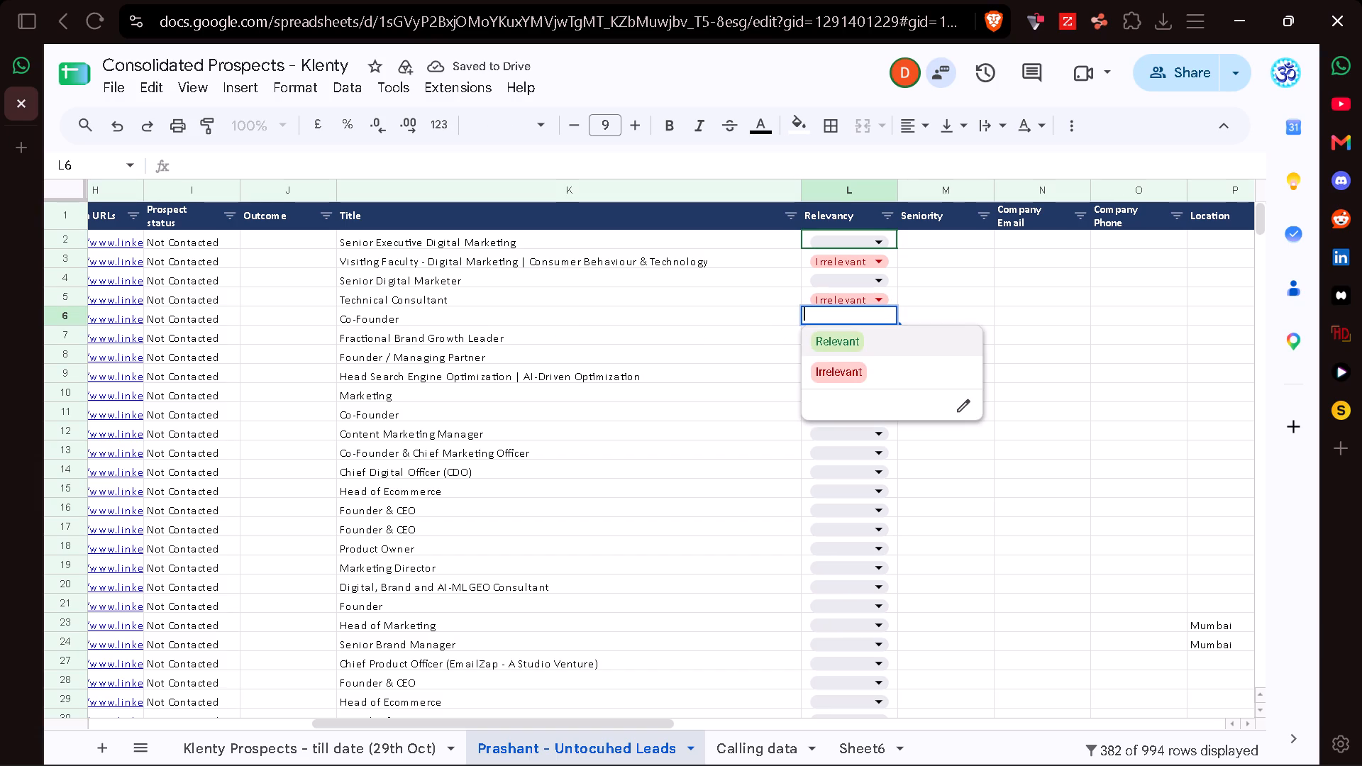
left_click(838, 367)
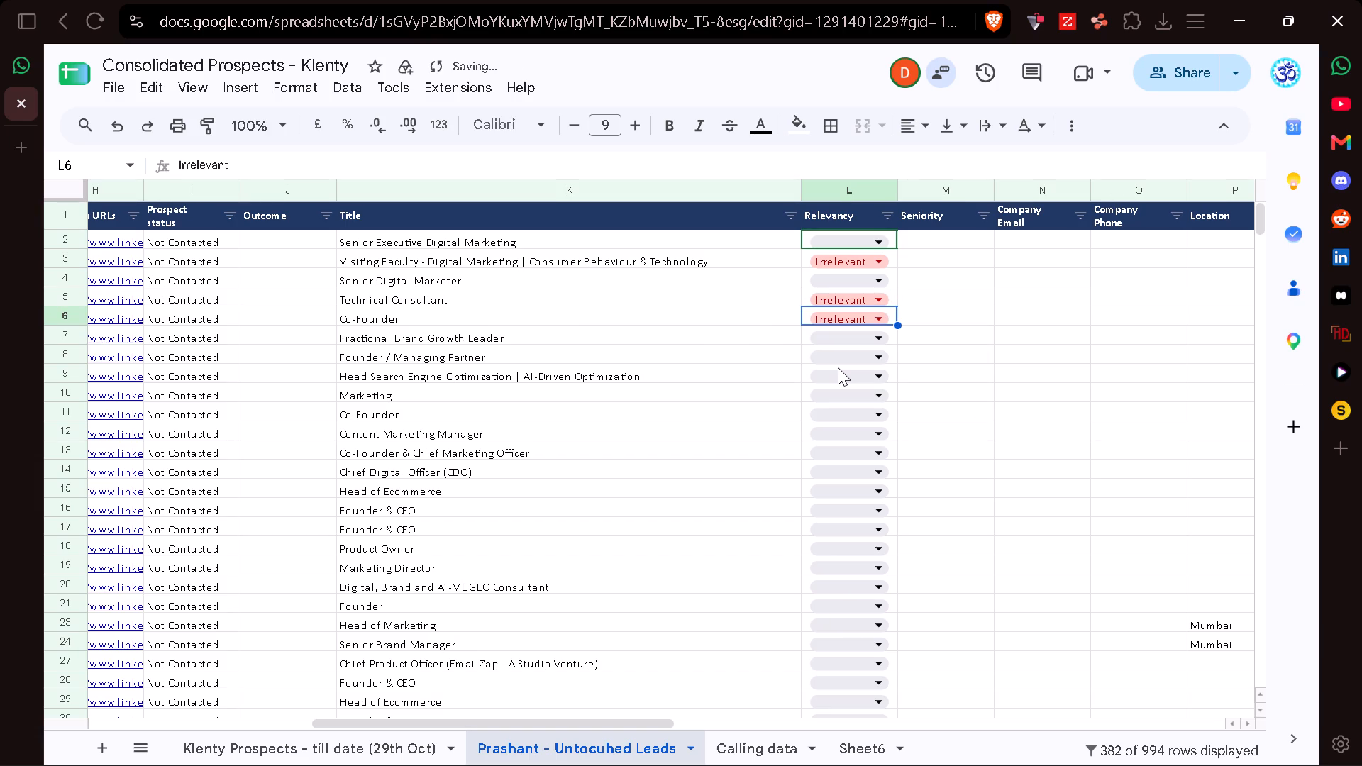
left_click(853, 360)
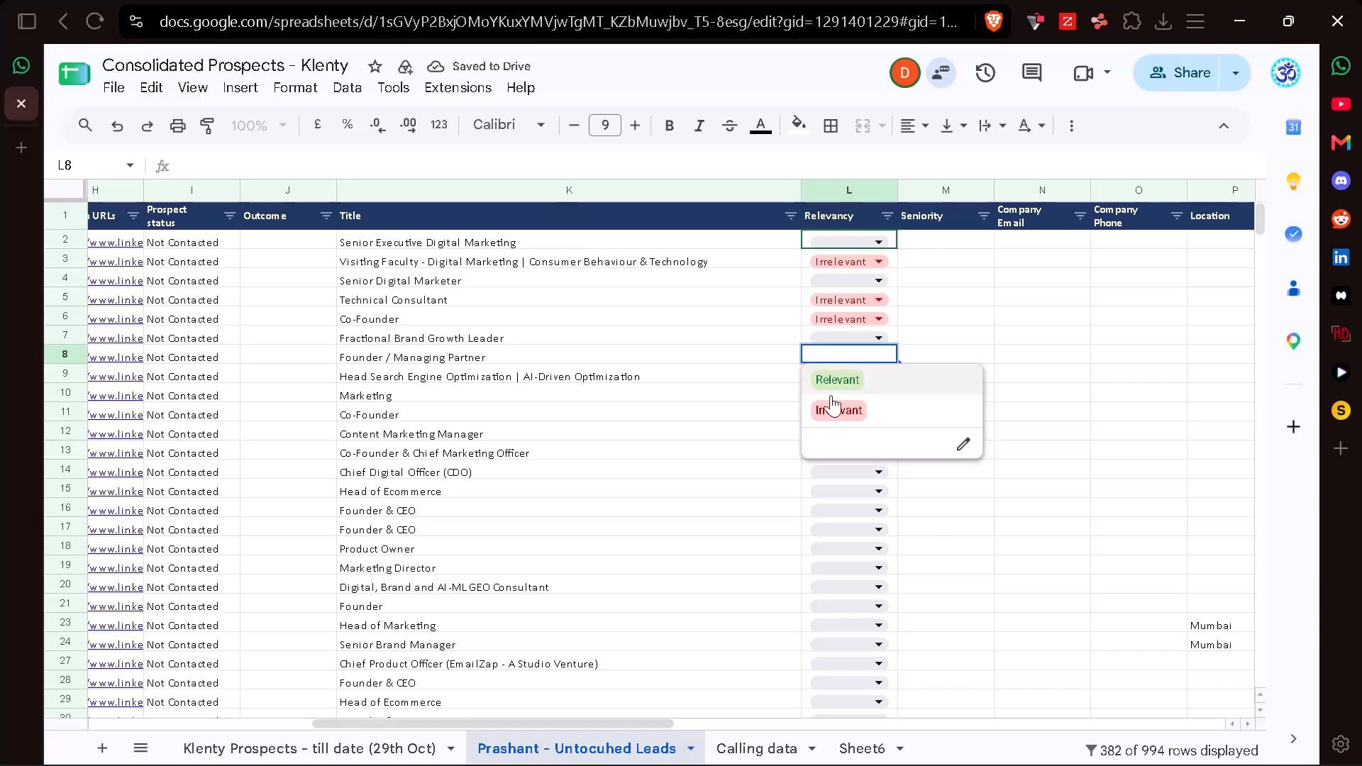
left_click(829, 406)
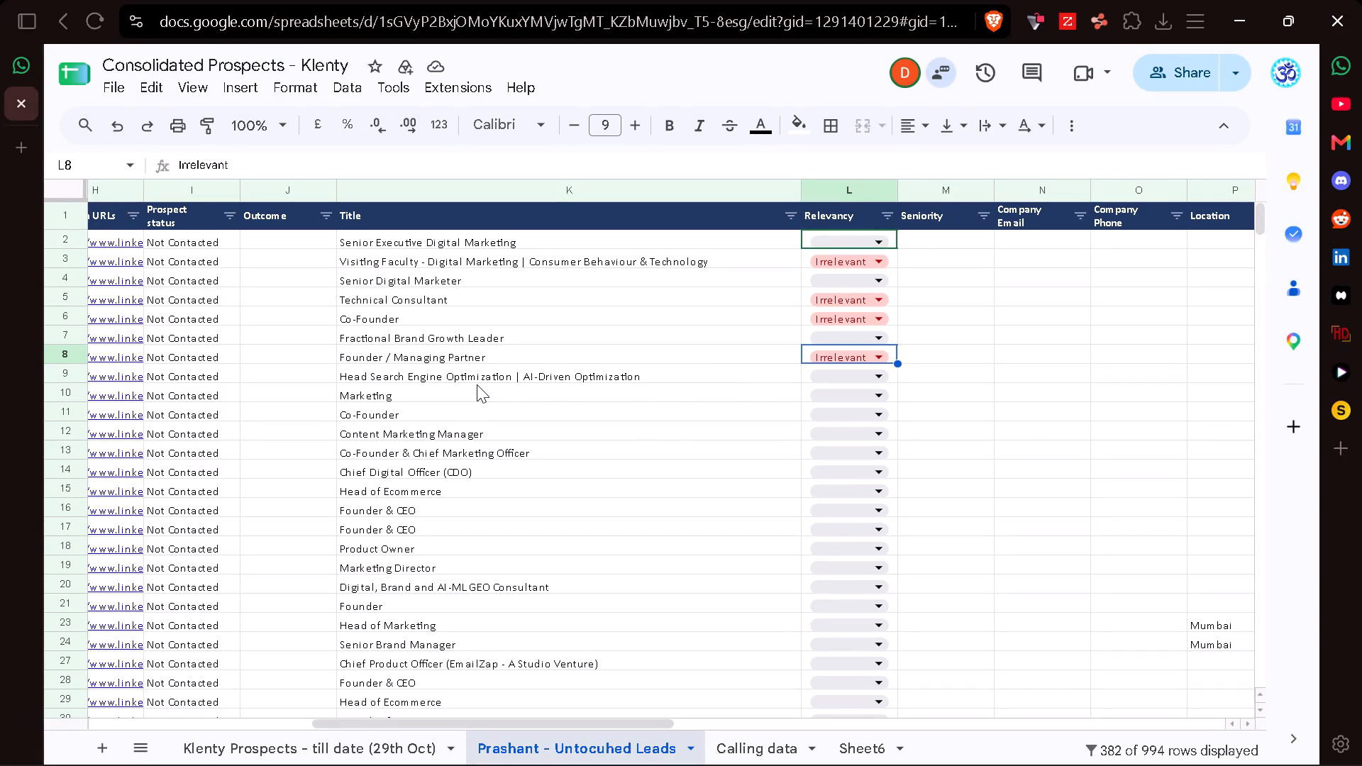
Set Relevancy to Irrelevant for the row 11 Co-Founder, the row 16 and 17 Founder & CEO, and the row 18 Product Owner.
scroll(477, 384, "down", 1)
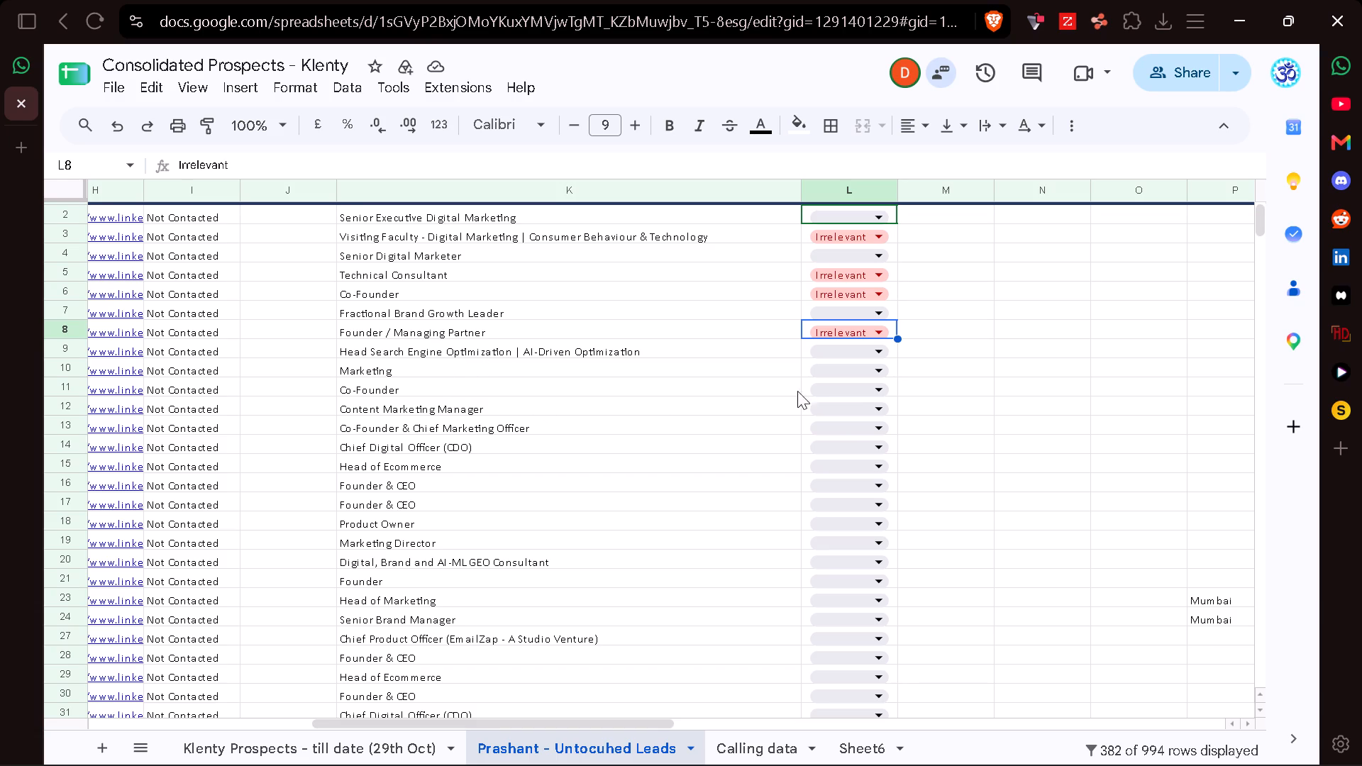
left_click(849, 386)
left_click(841, 437)
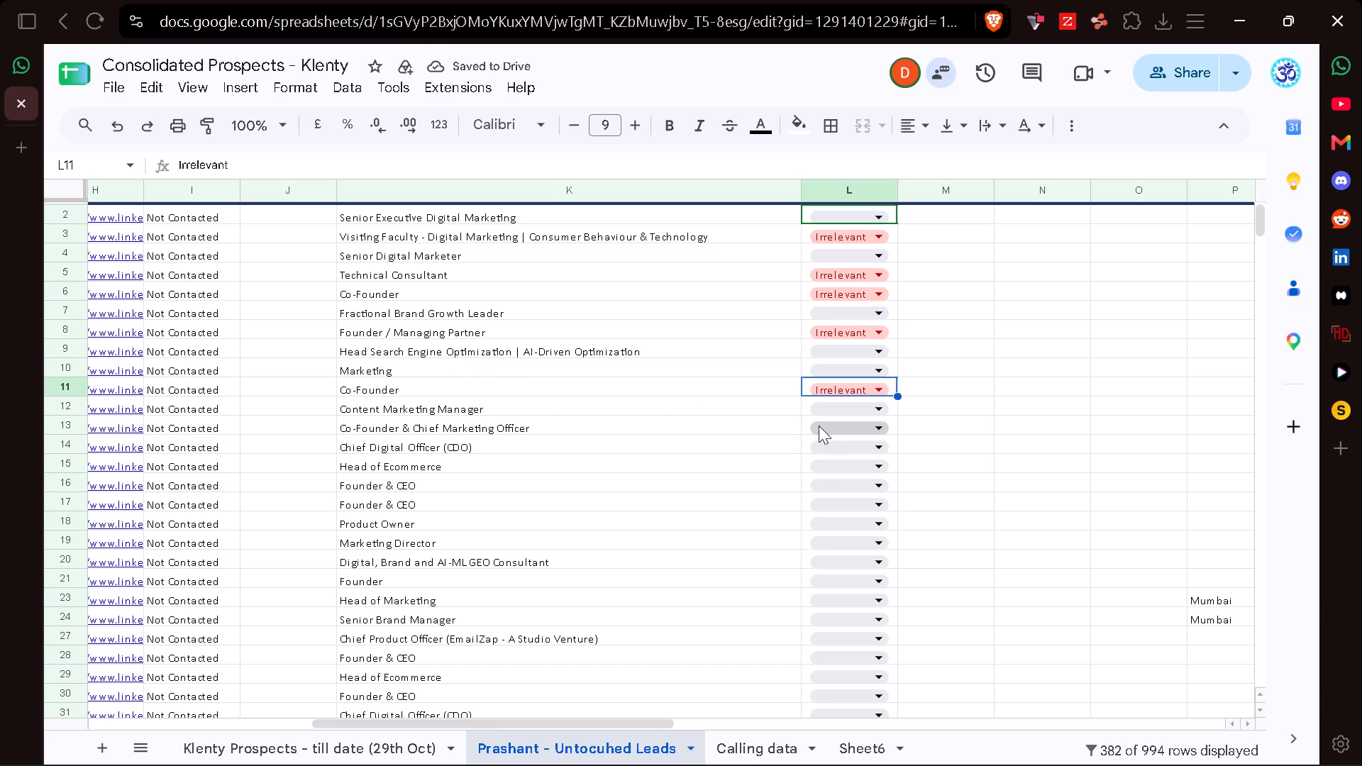
scroll(370, 382, "down", 1)
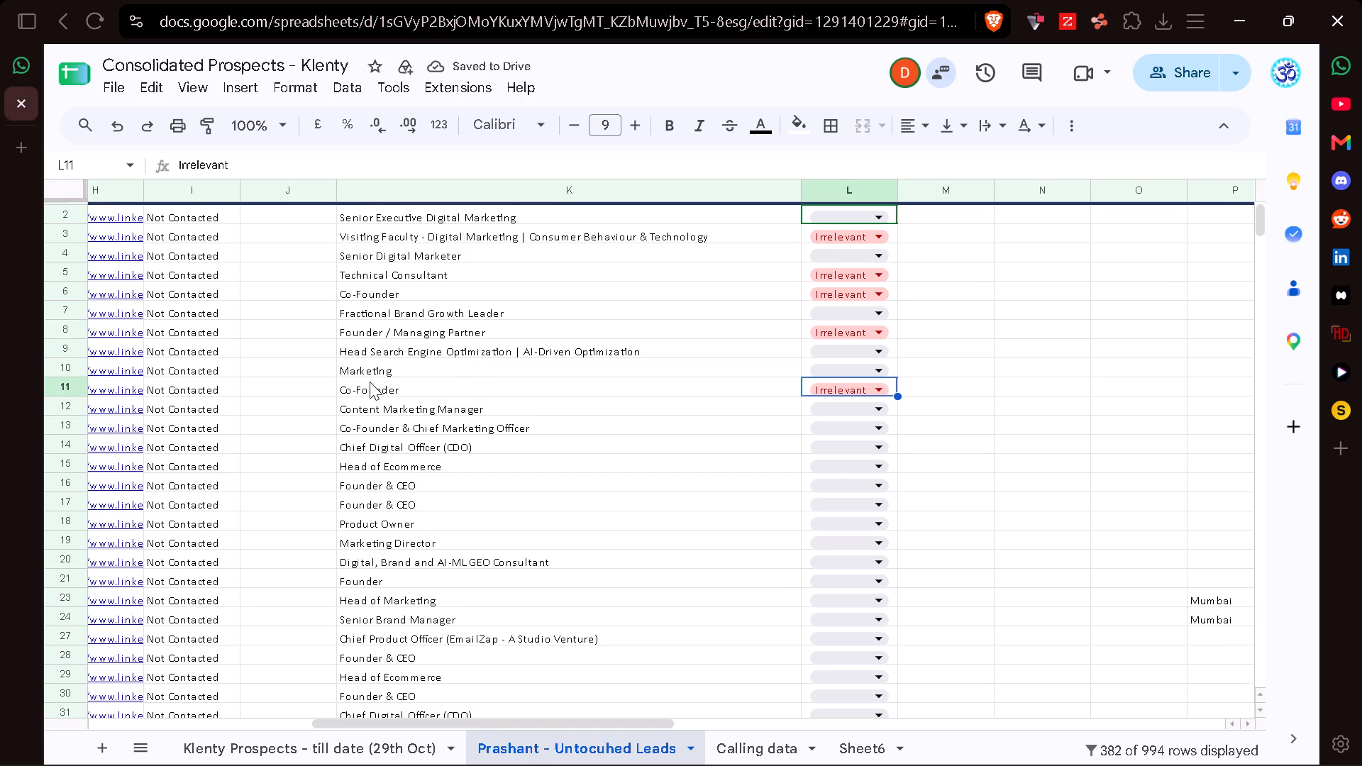
scroll(370, 382, "down", 1)
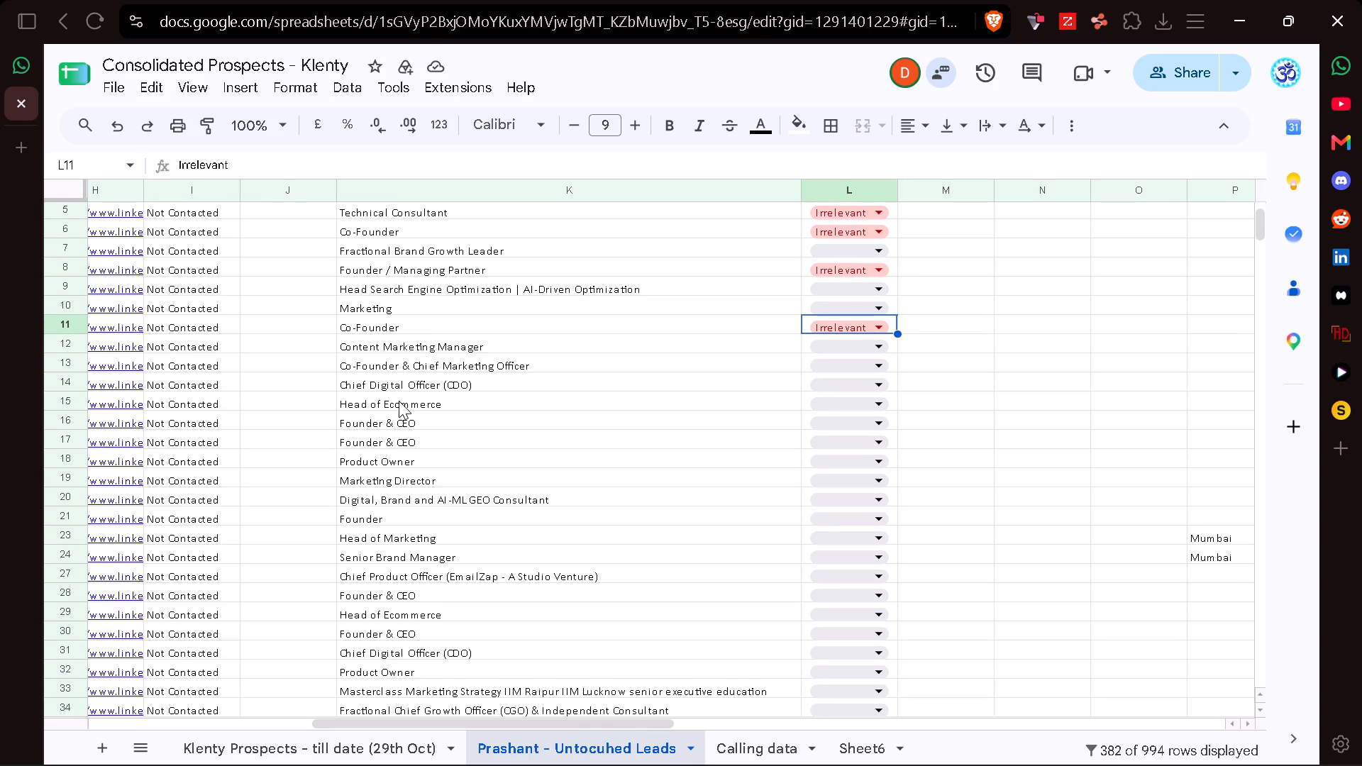
left_click(850, 408)
left_click(723, 426)
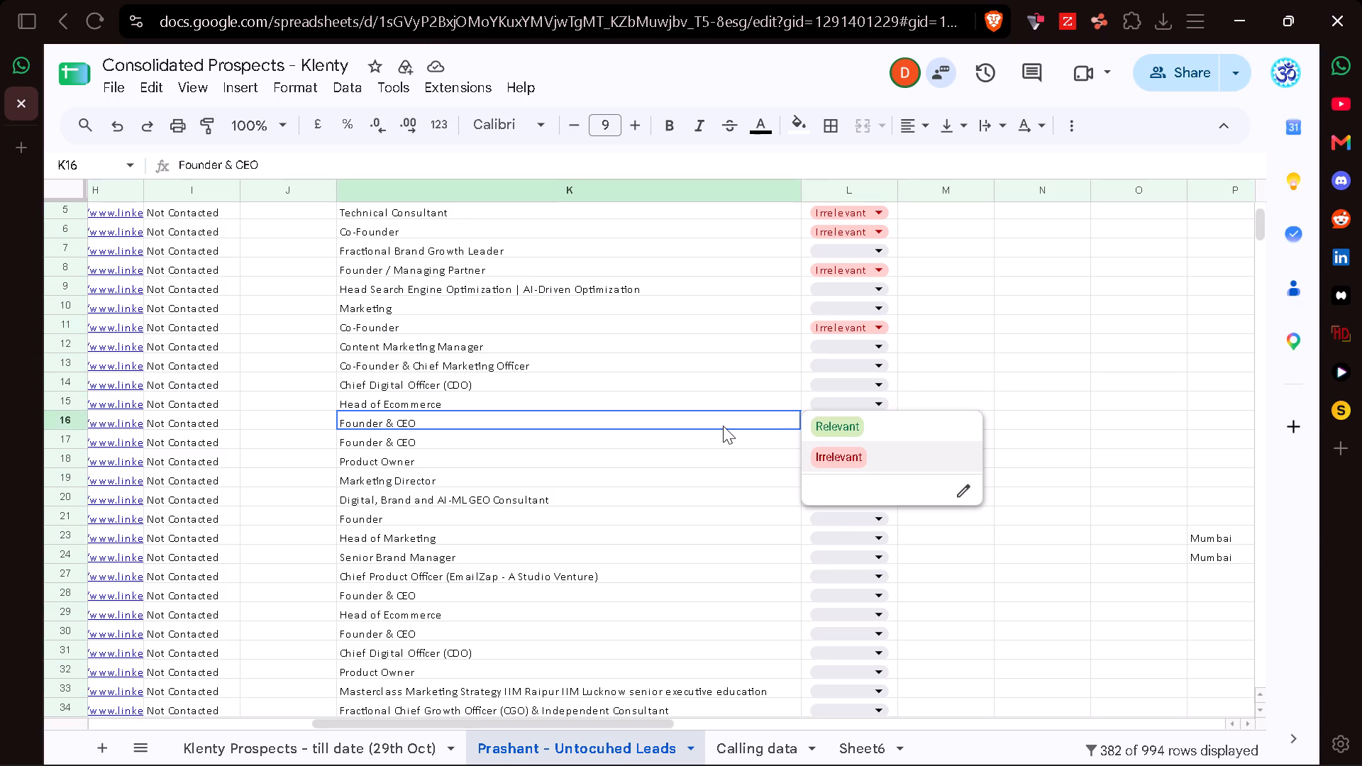
key("Right")
left_click(862, 421)
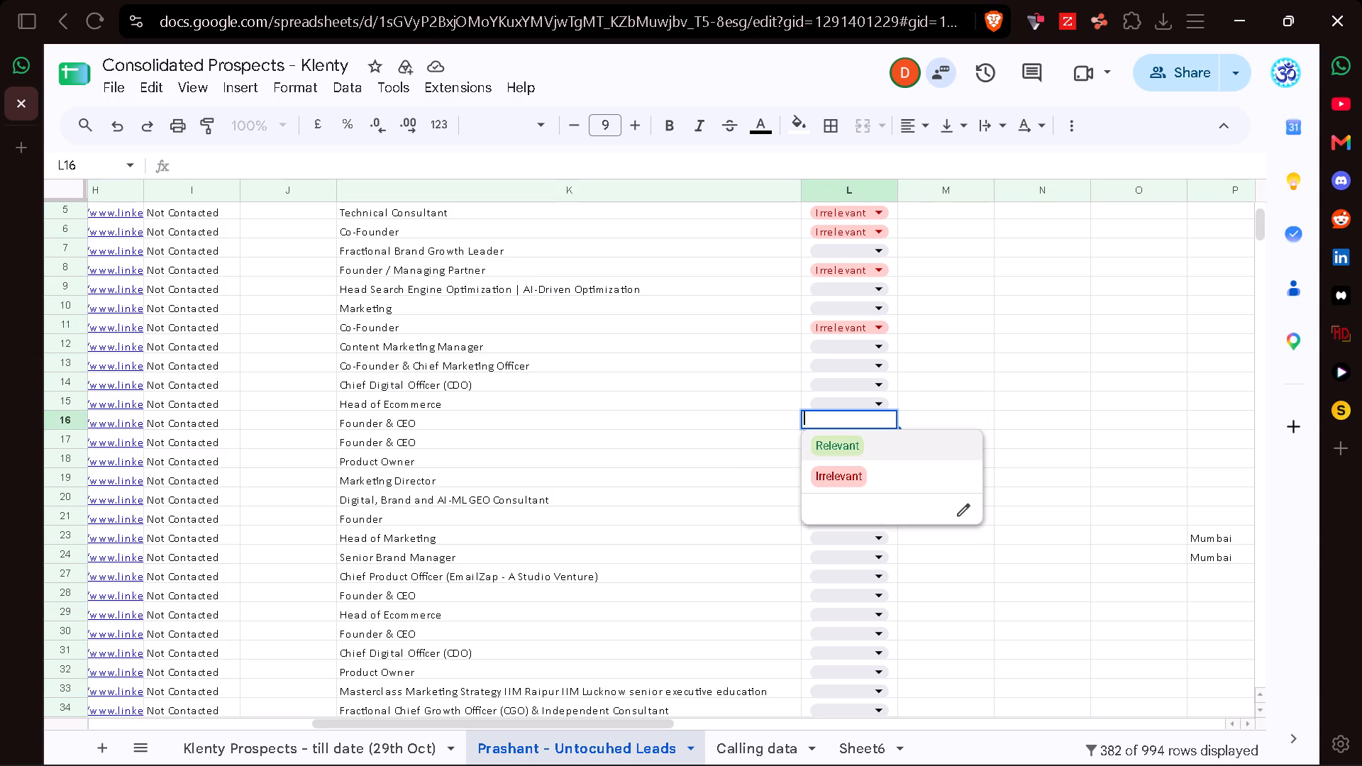
left_click(838, 479)
left_click(863, 435)
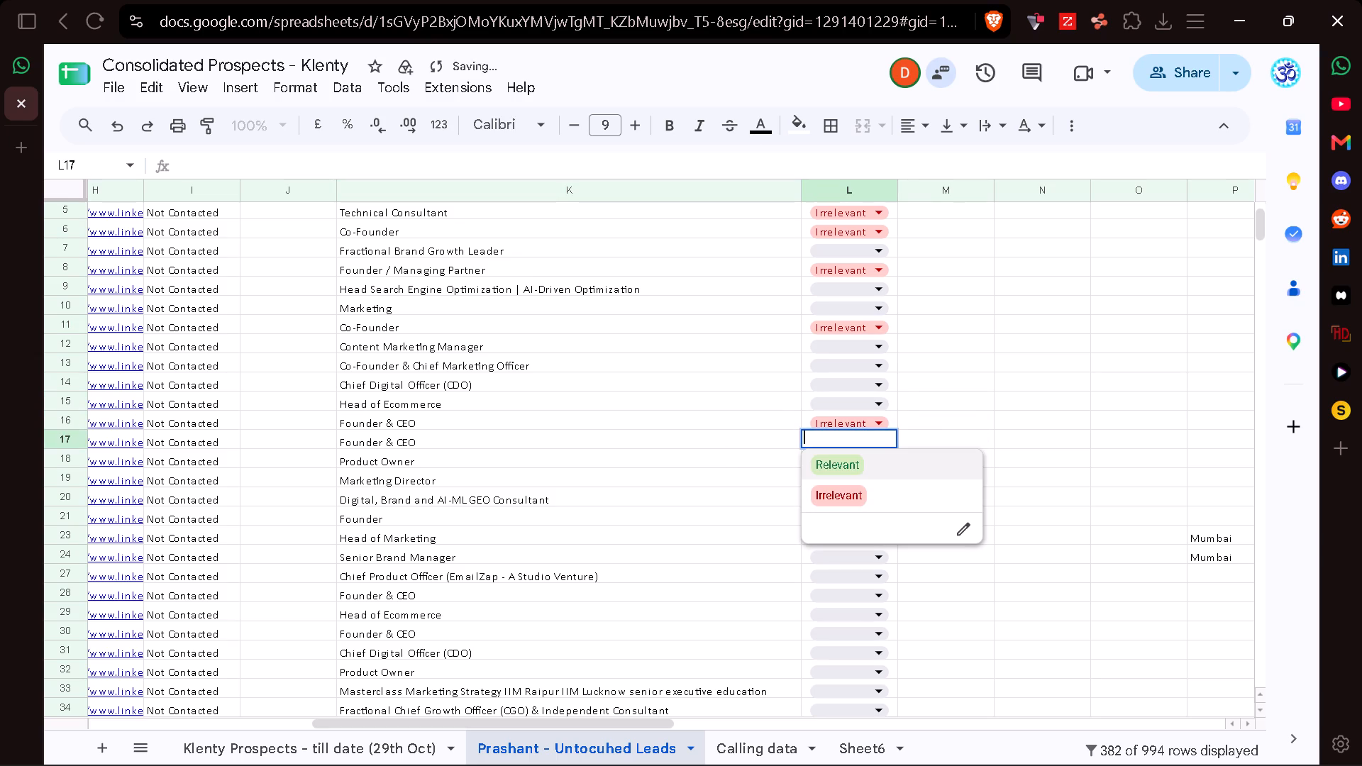
left_click(846, 488)
left_click(849, 465)
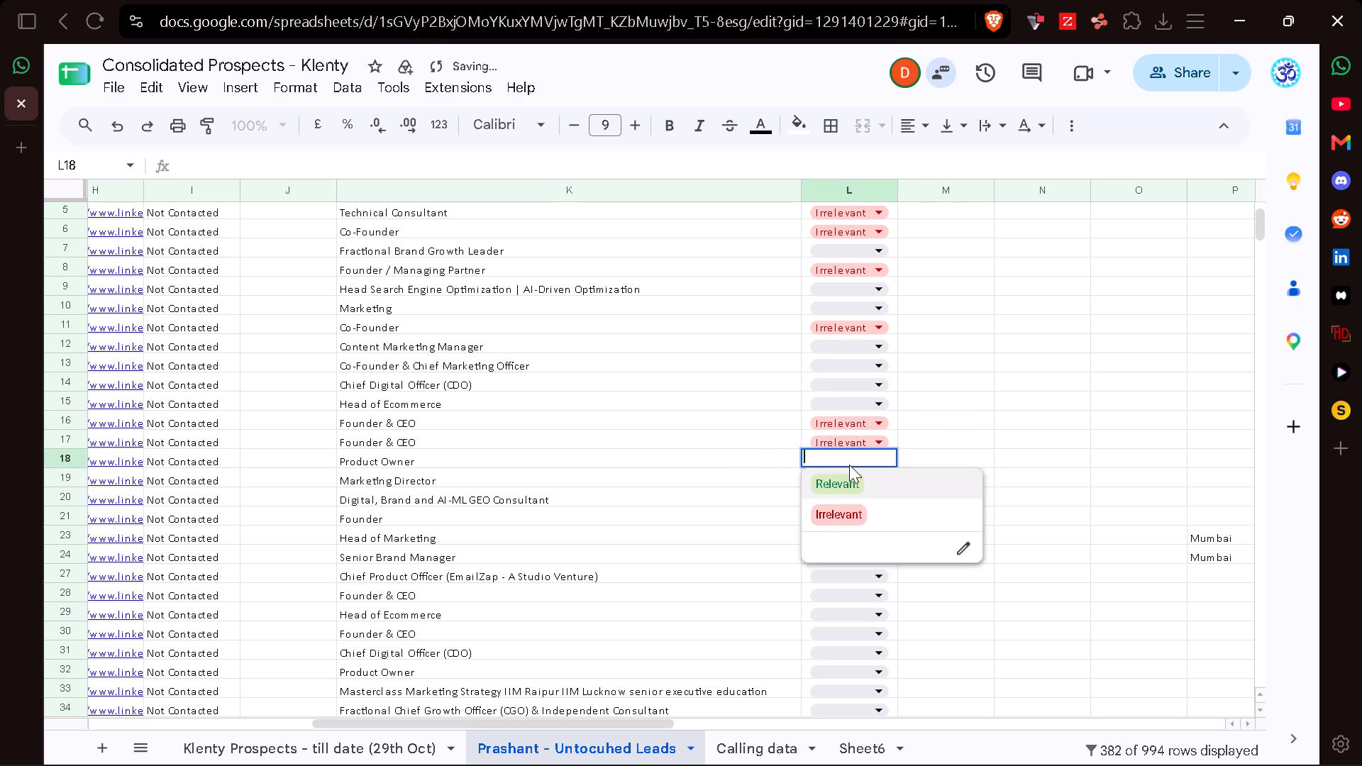
left_click(838, 509)
Mark the row 20 Digital, Brand and AI-ML GEO Consultant as Irrelevant and fill that value down to the Founder in row 21.
left_click(537, 507)
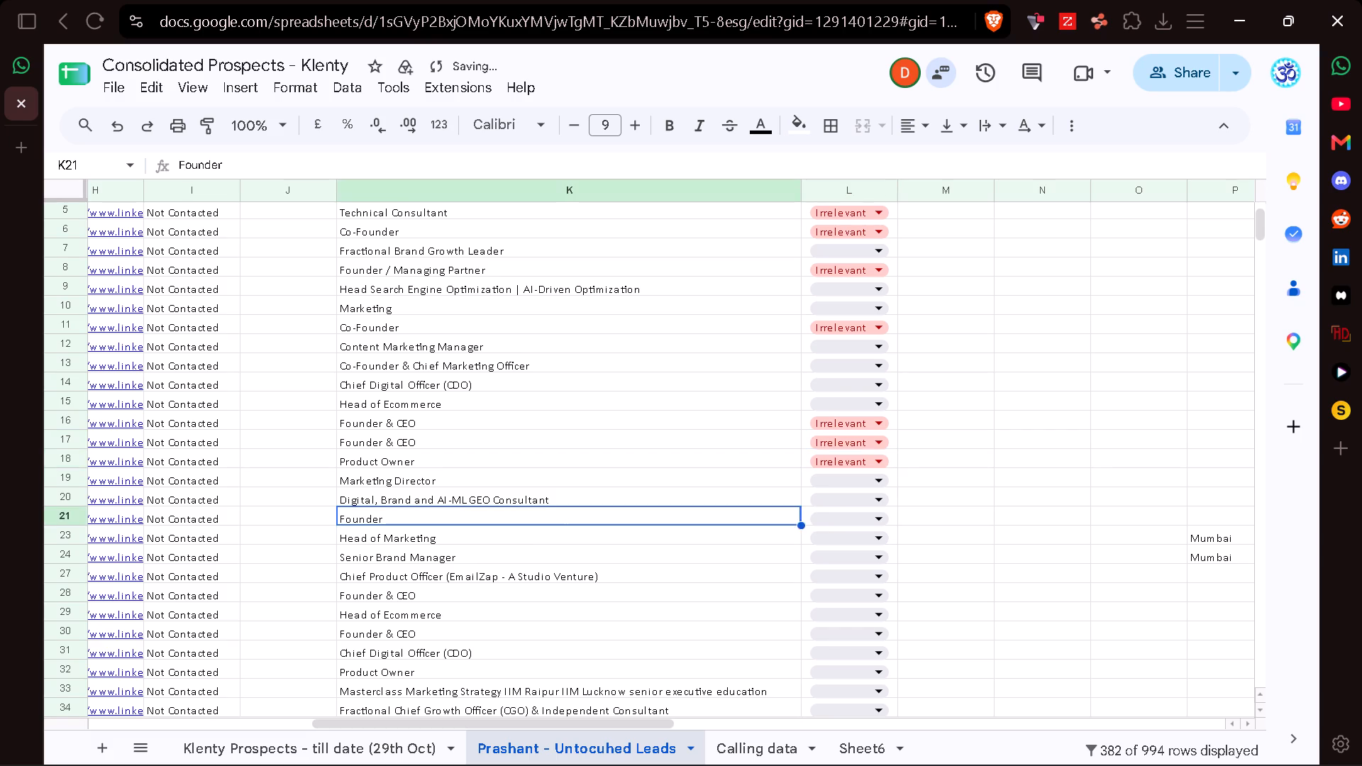
scroll(537, 507, "down", 1)
key("Up")
left_click(853, 428)
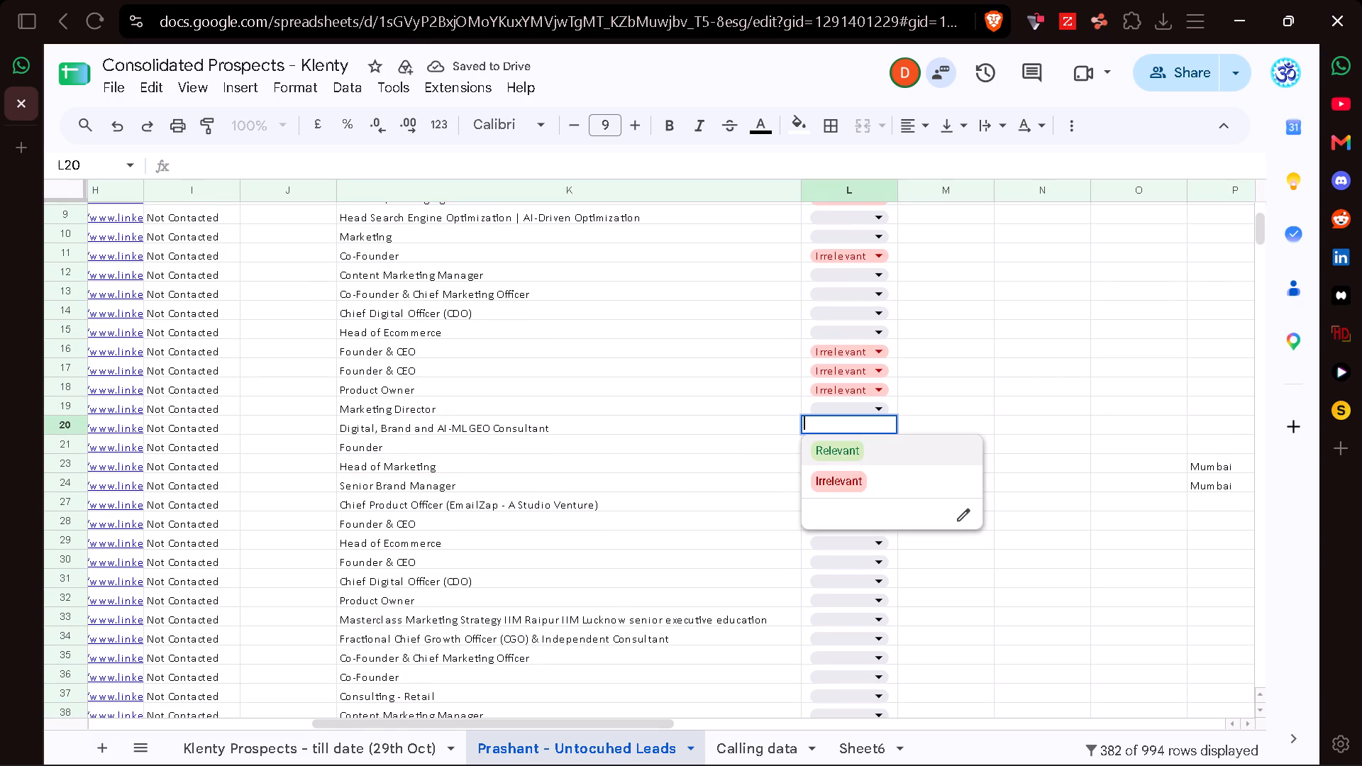
left_click(843, 479)
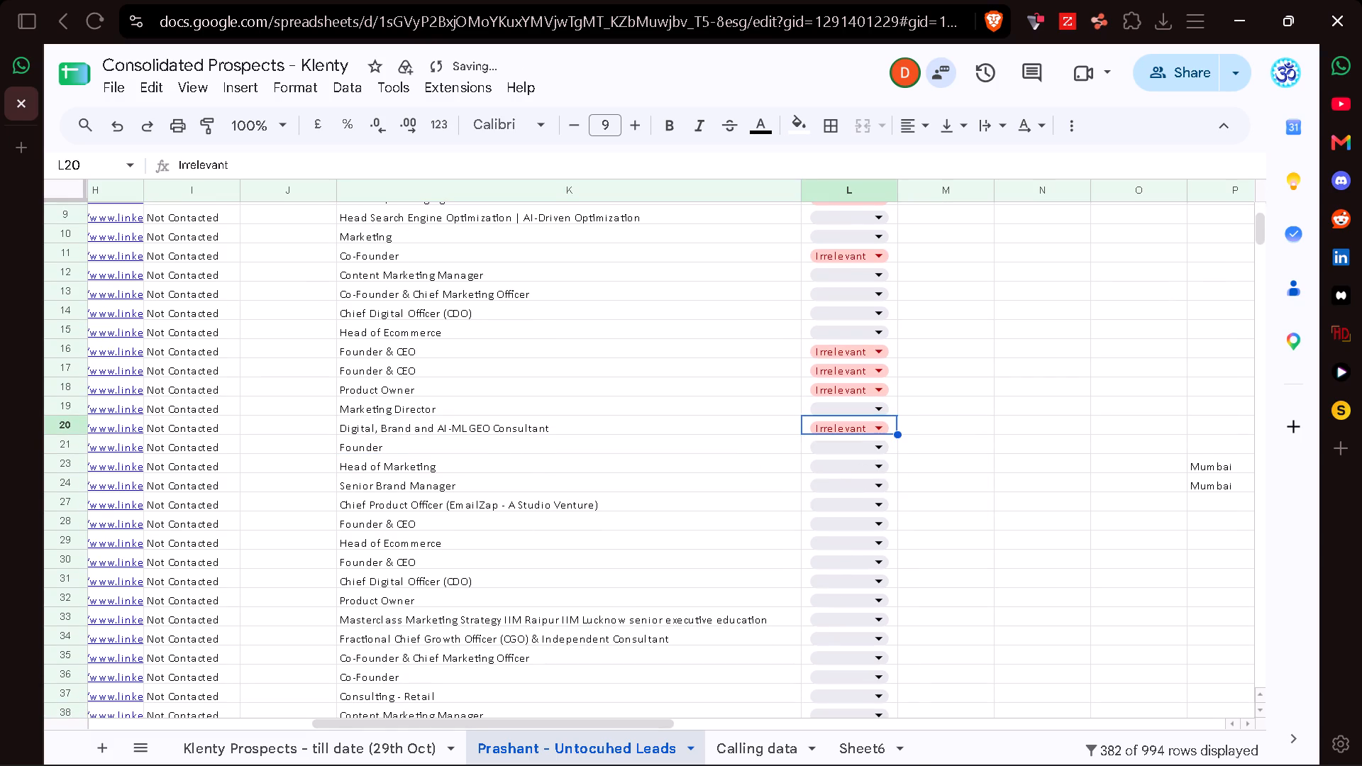
left_click_drag(900, 432, 900, 440)
Set Relevancy to Irrelevant for the Chief Product Officer in row 27 and the Founder & CEO in row 28.
scroll(615, 474, "down", 1)
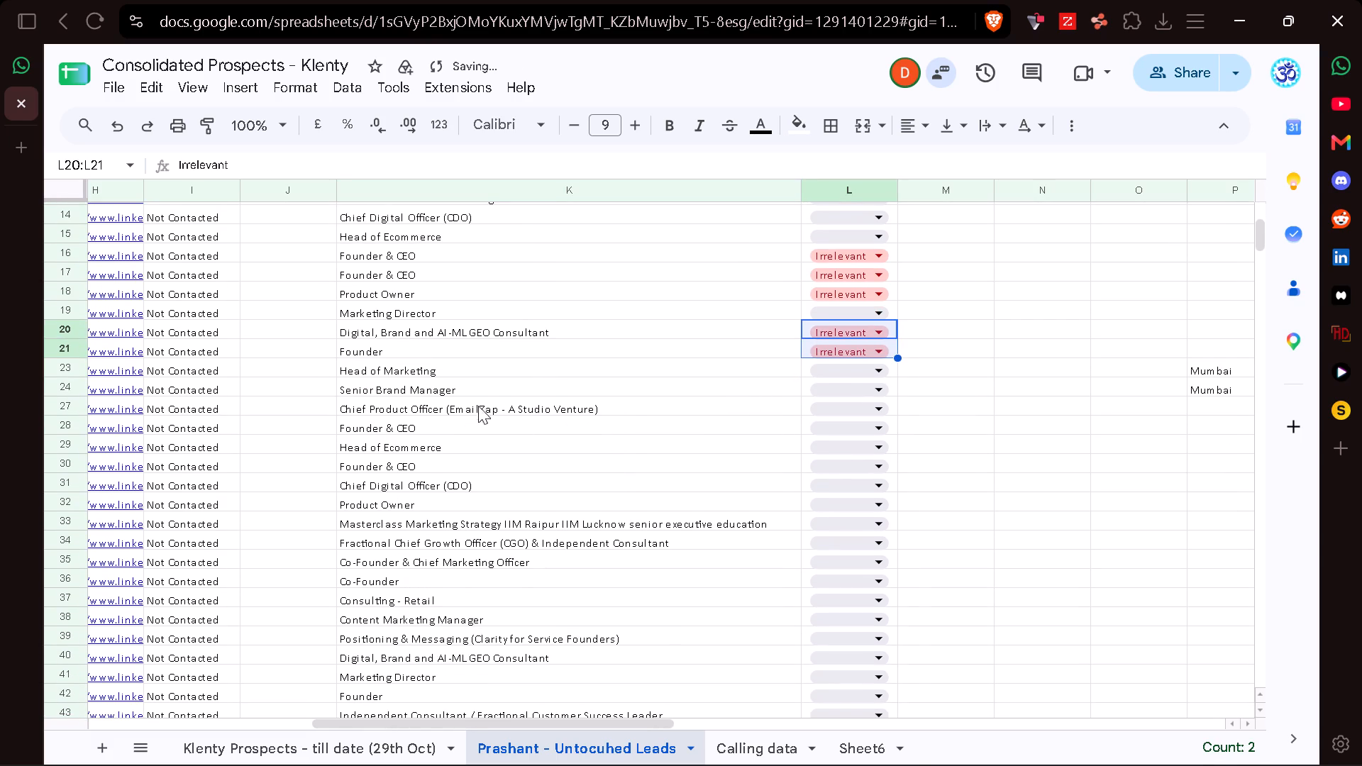
left_click(465, 383)
key("Down")
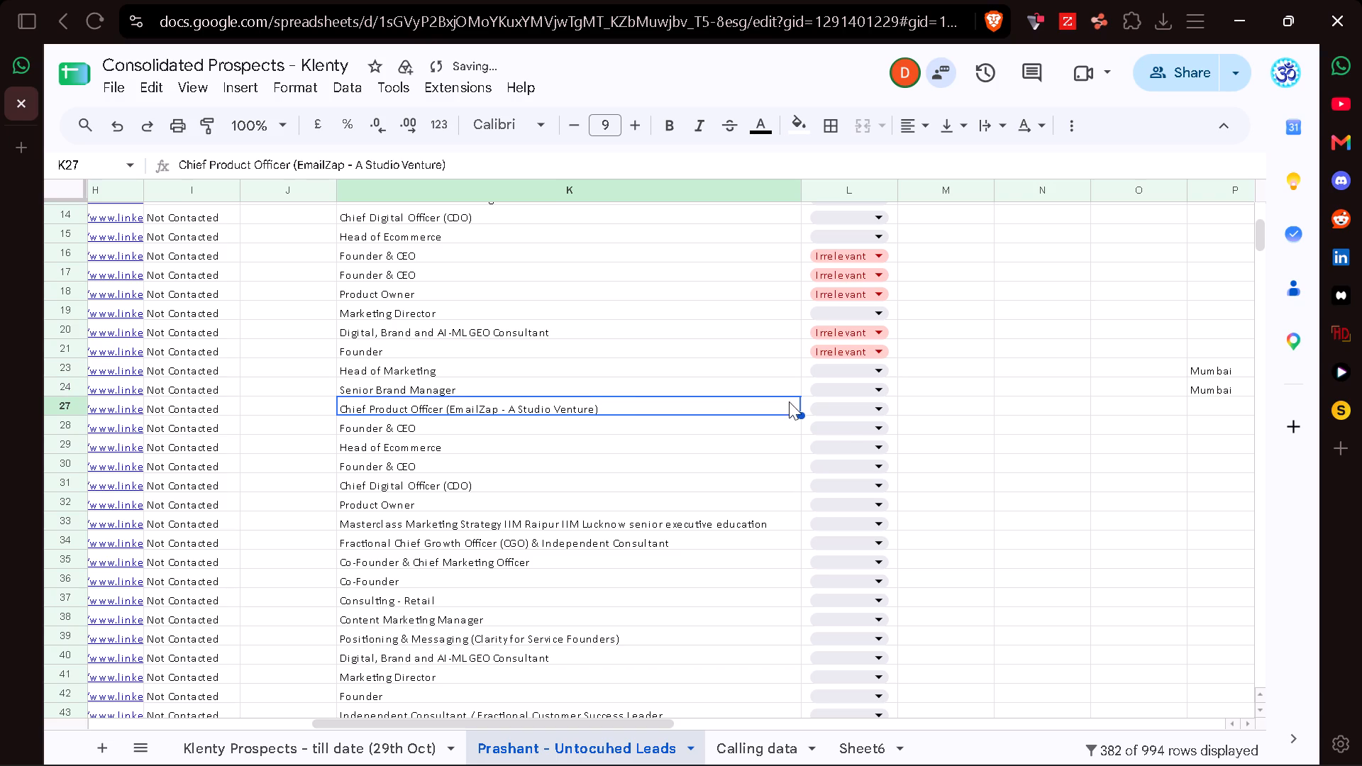
left_click(852, 413)
left_click(833, 446)
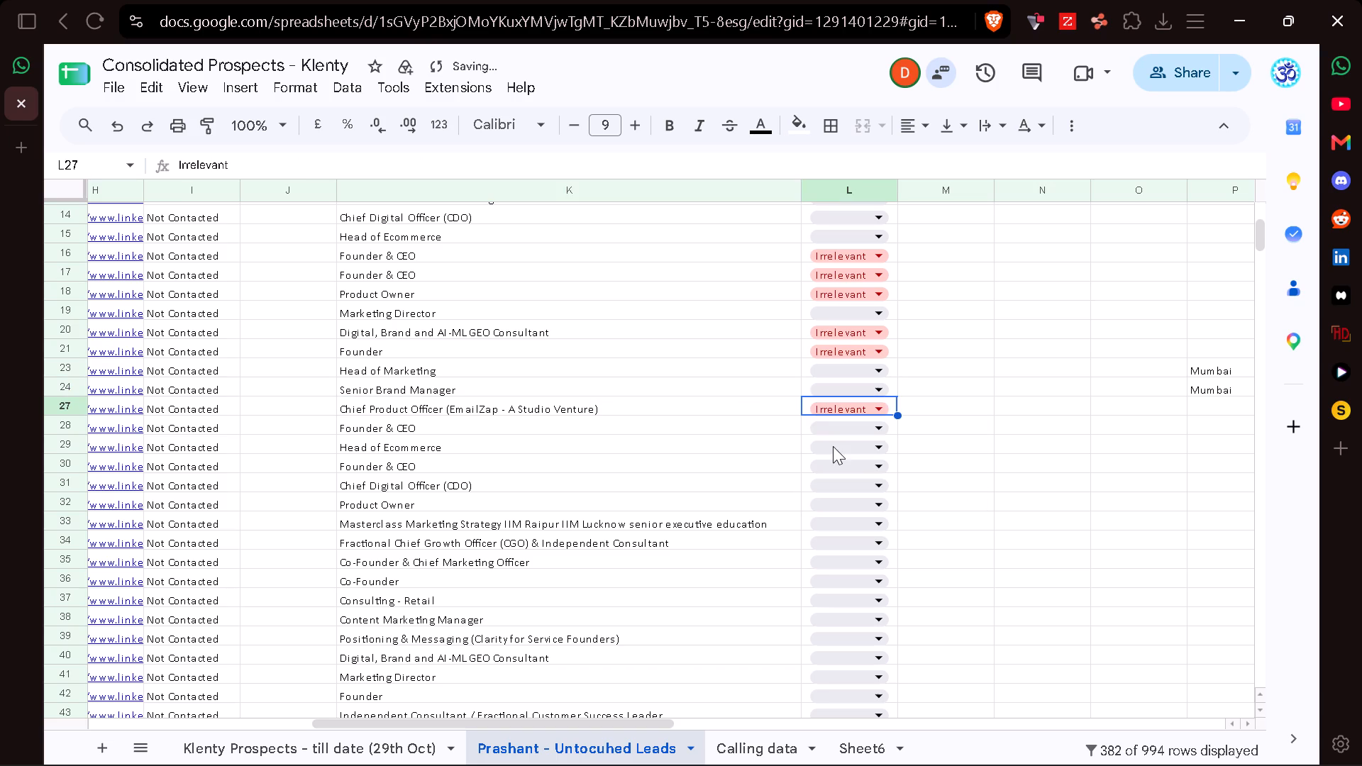
key("Down")
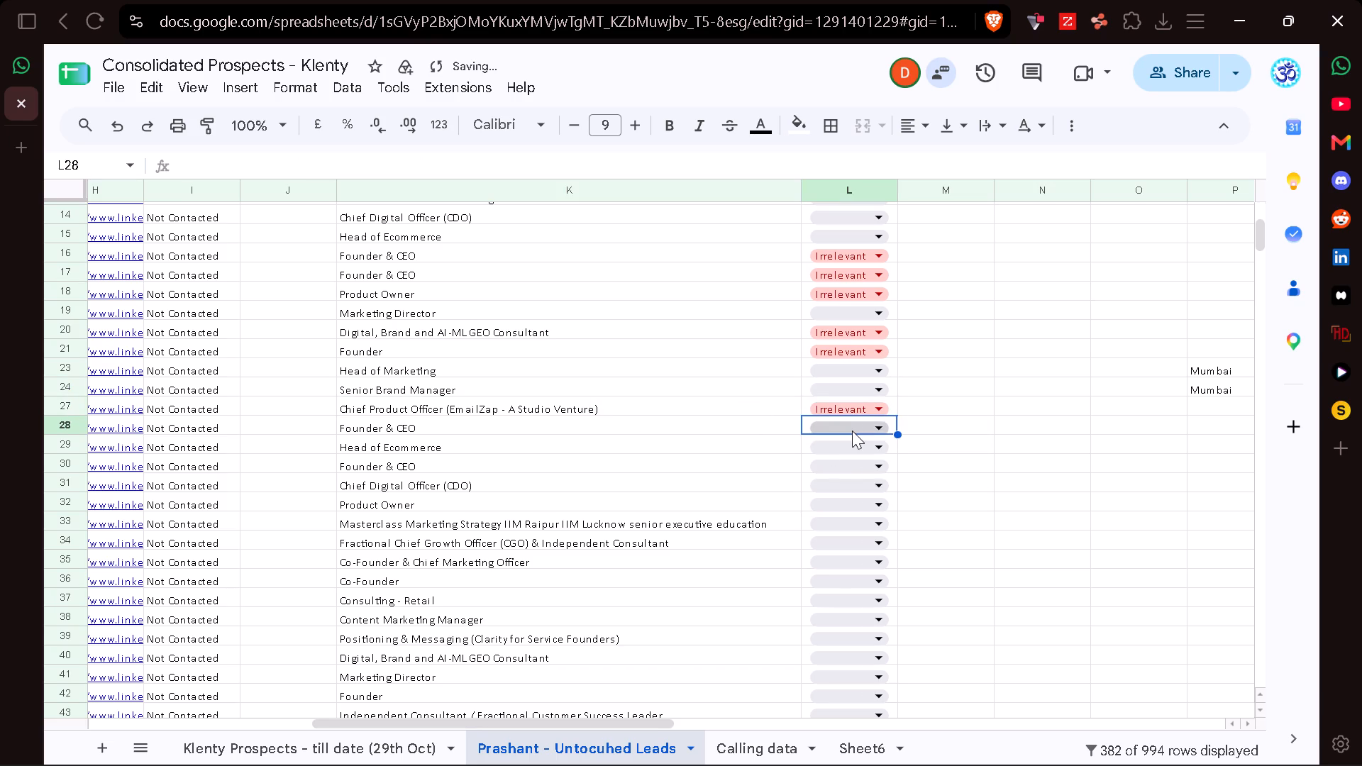
left_click(852, 431)
key("BackSpace")
left_click(832, 480)
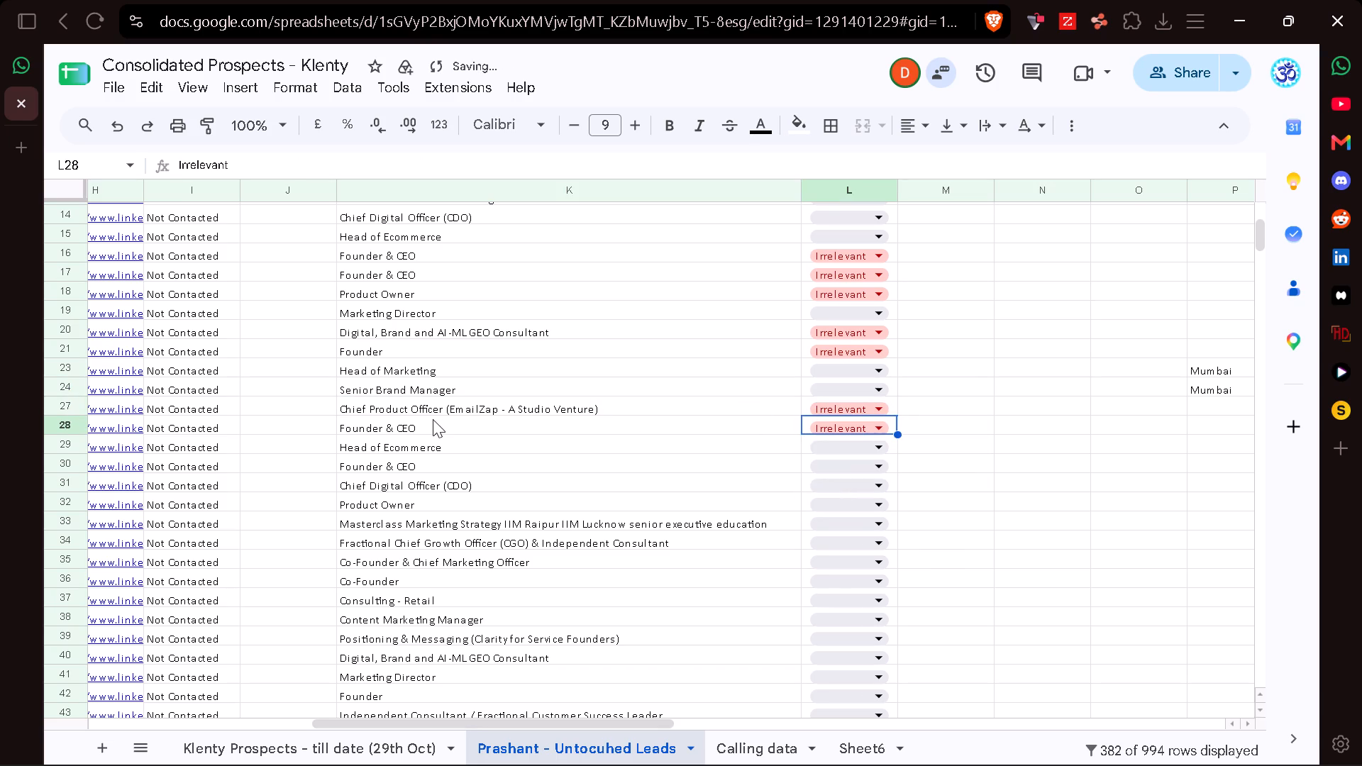
Set Relevancy to Irrelevant for the row 30 Founder & CEO, row 32 Product Owner, row 33 Masterclass Marketing Strategy and row 34 Fractional Chief Growth Officer.
scroll(435, 459, "down", 1)
left_click(834, 372)
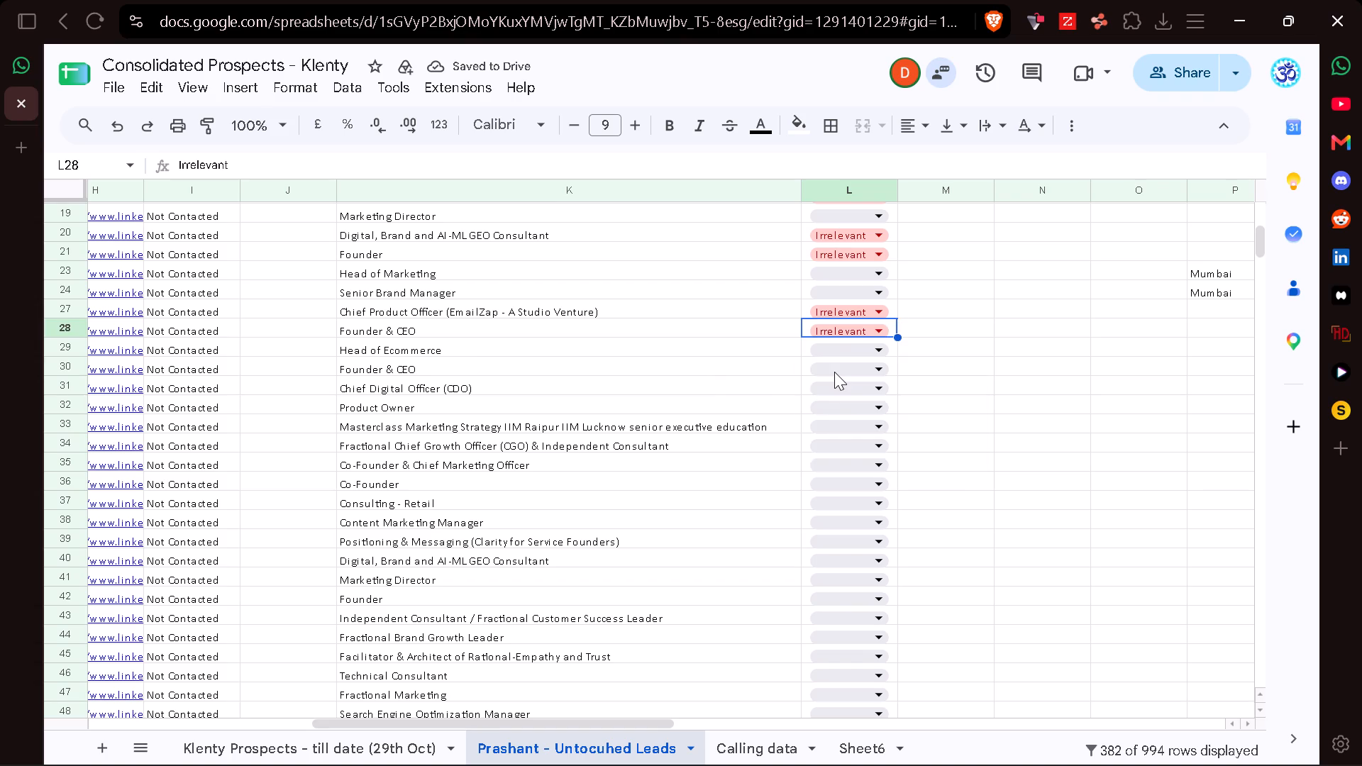
left_click(837, 409)
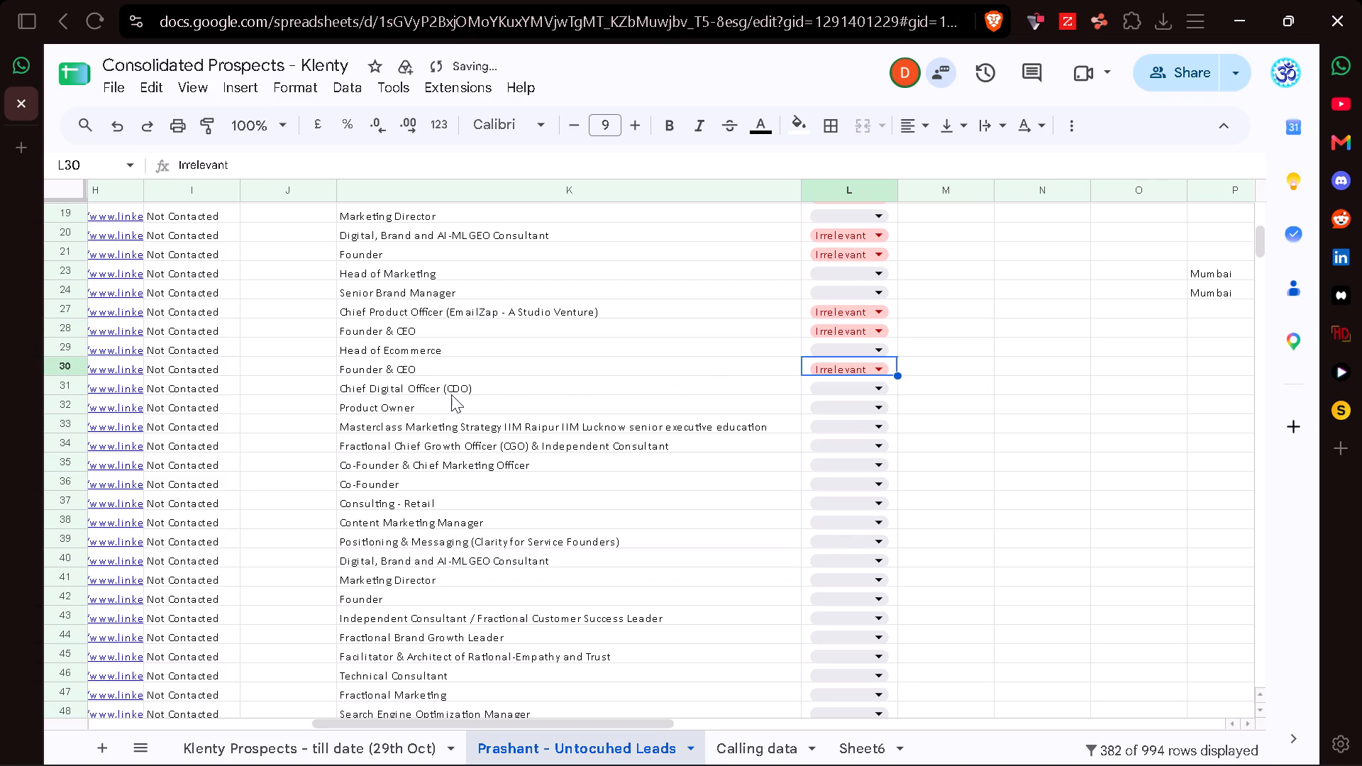
left_click(838, 407)
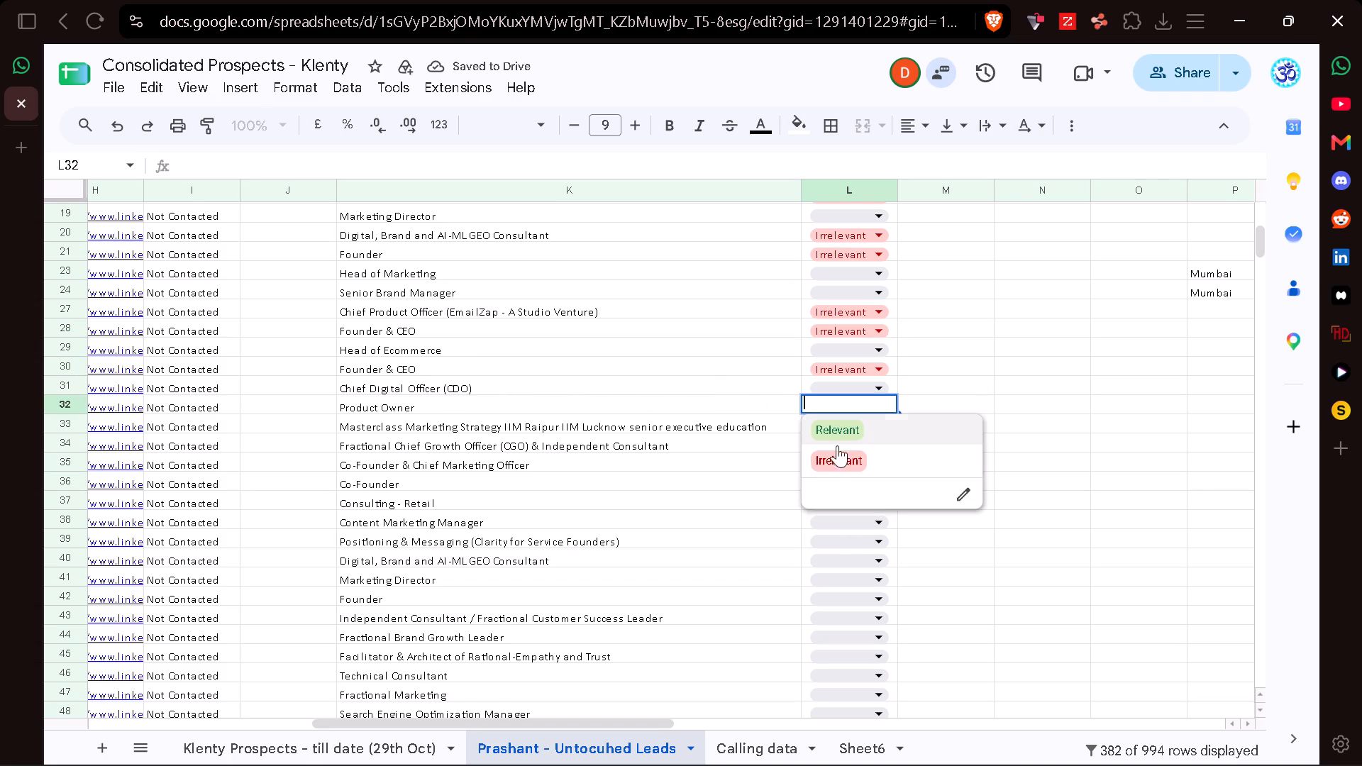
left_click(836, 464)
scroll(498, 401, "down", 1)
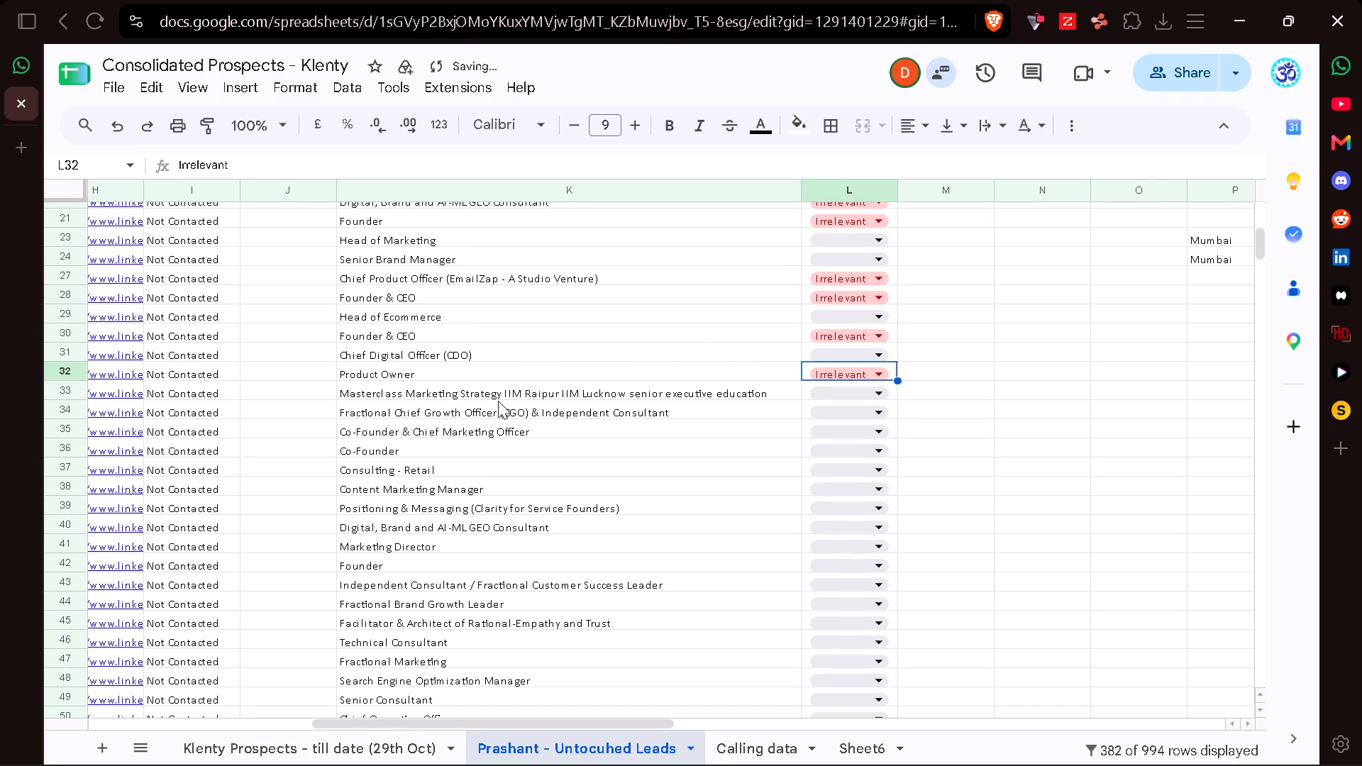
left_click(838, 386)
left_click(838, 389)
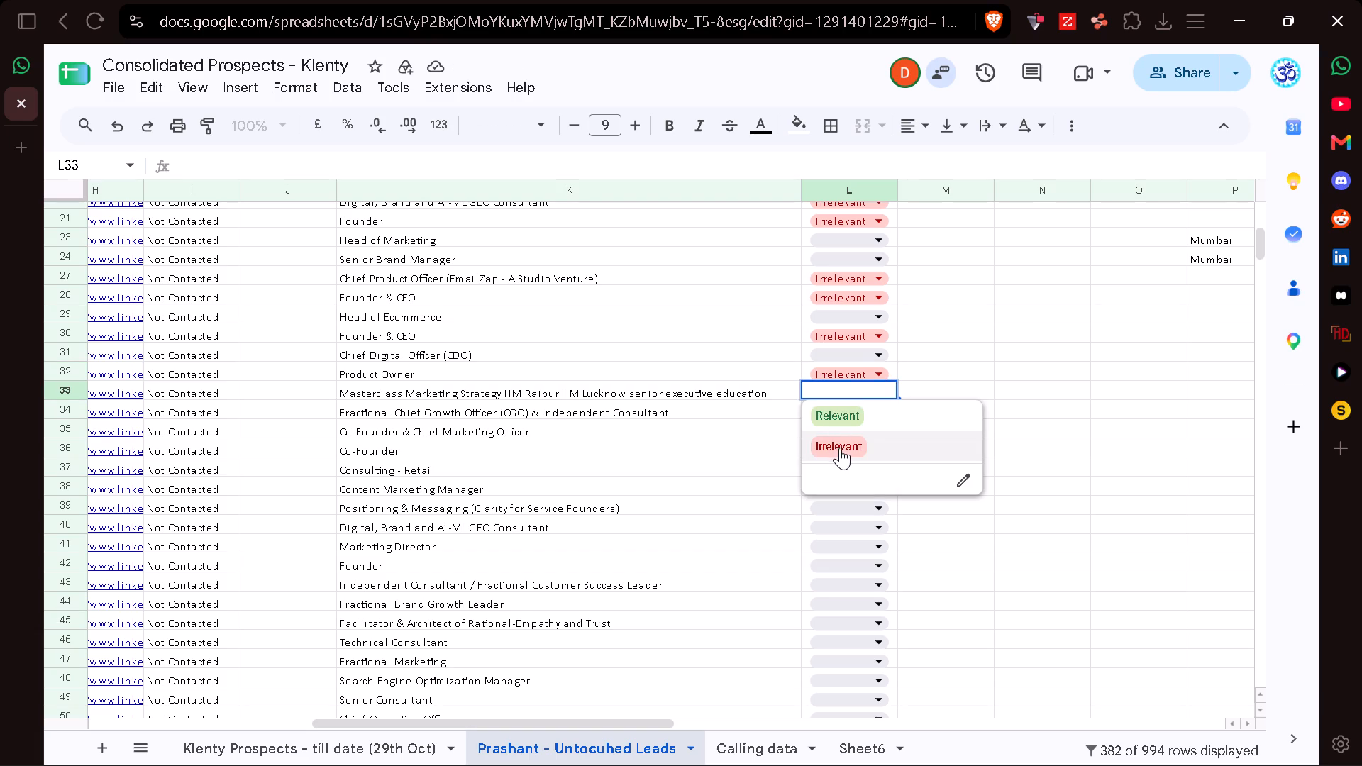
left_click(840, 448)
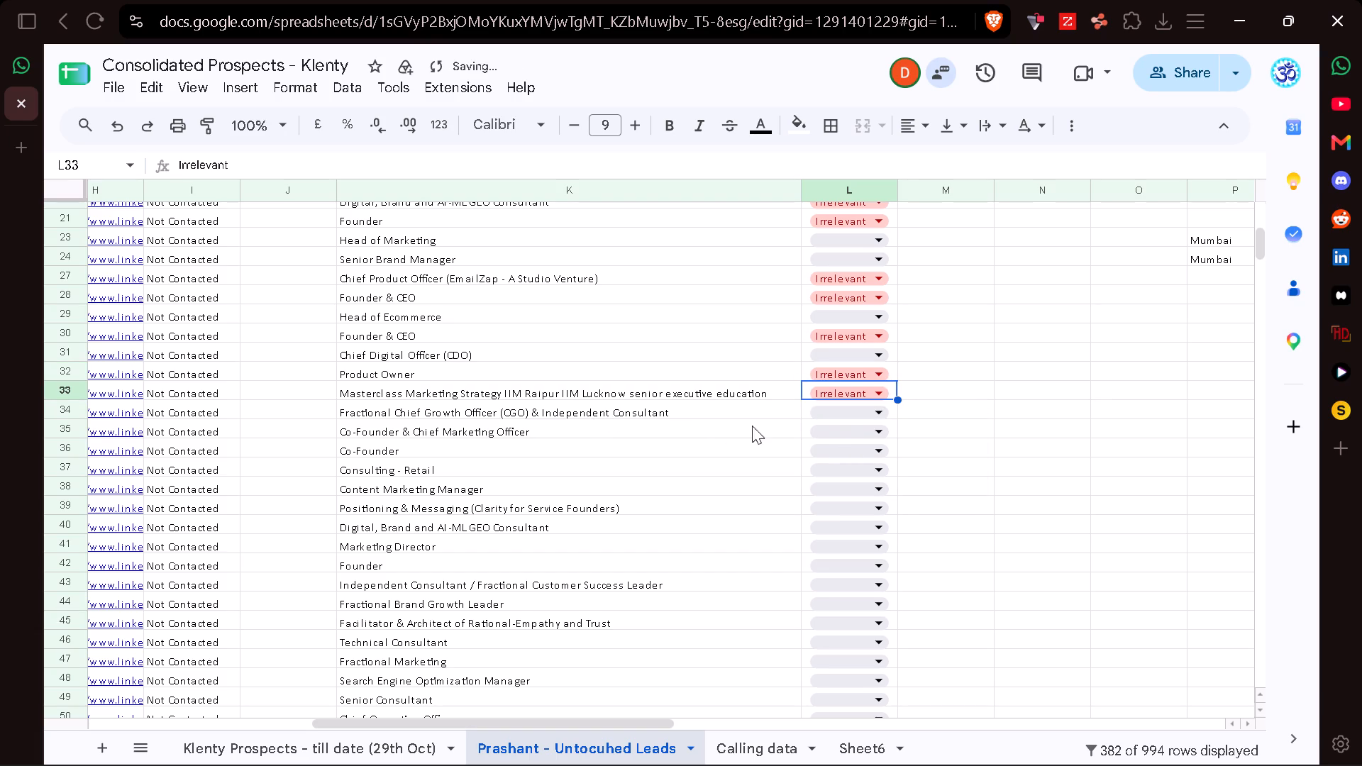
left_click(839, 414)
left_click(841, 467)
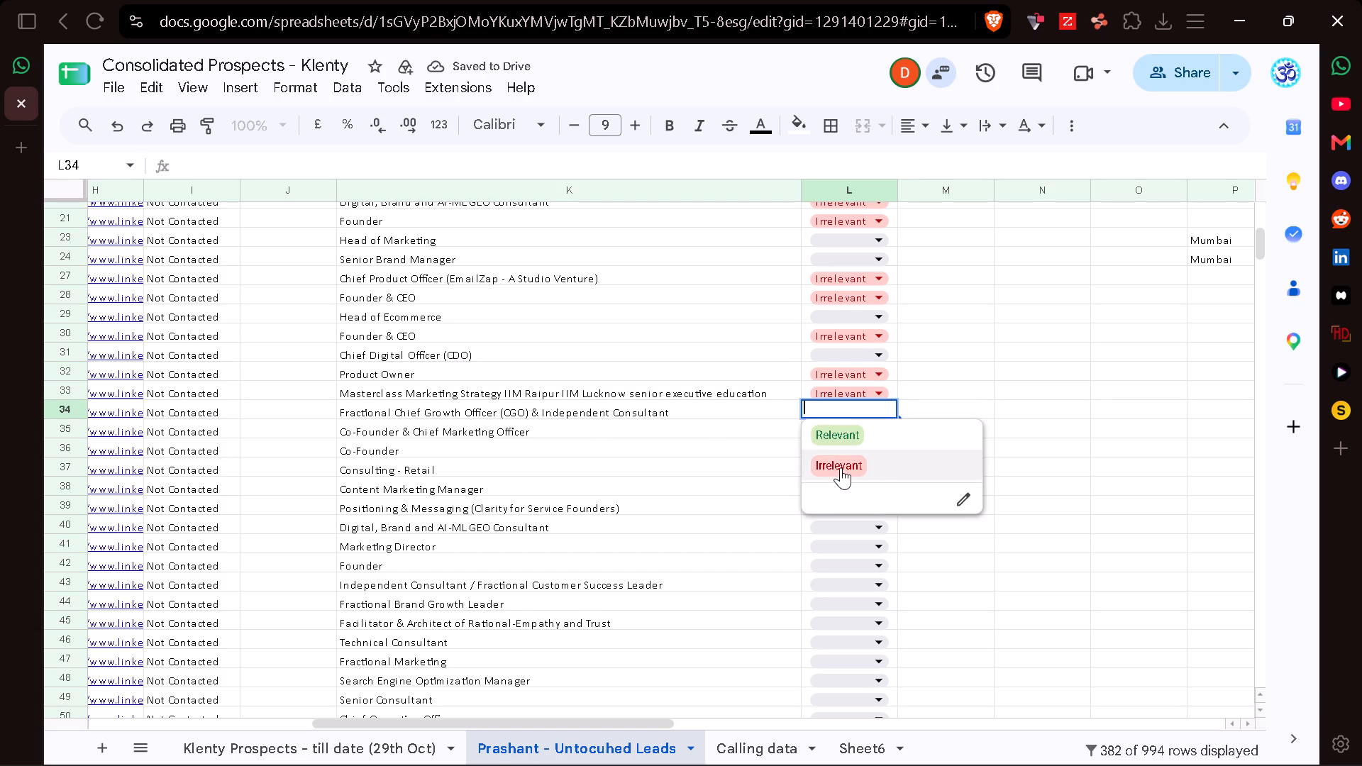
Set Relevancy to Irrelevant for the row 36 Co-Founder, row 37 Consulting - Retail and row 39 Positioning & Messaging leads.
key("Down")
scroll(682, 437, "down", 1)
key("Down")
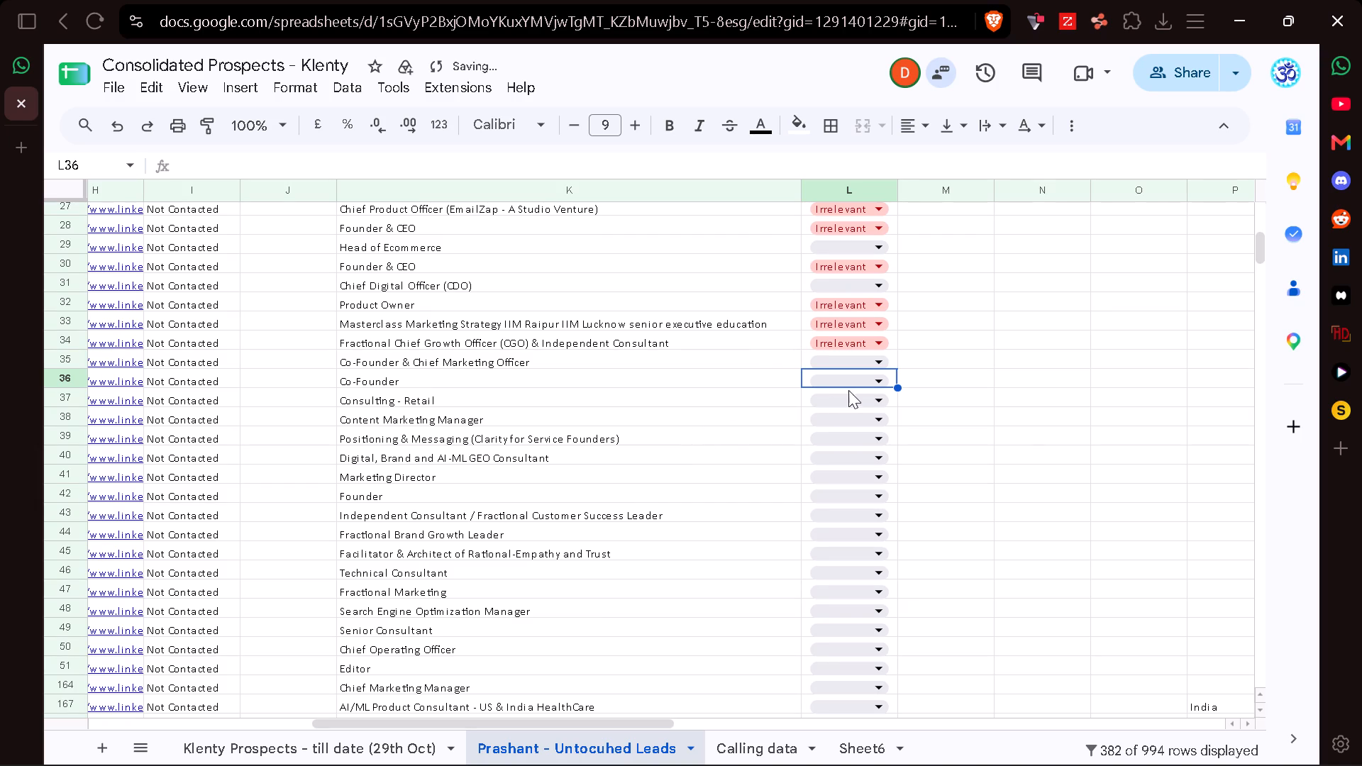
left_click(873, 384)
left_click(837, 422)
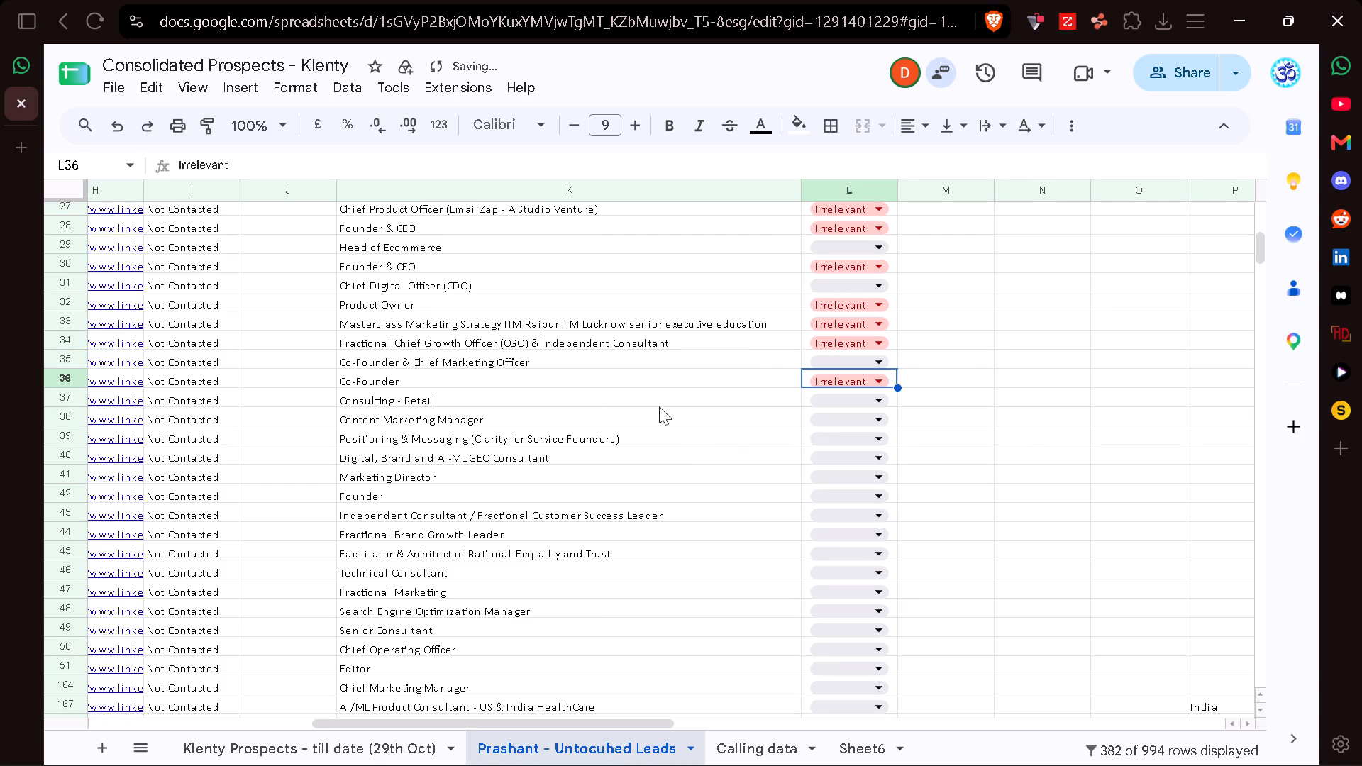
left_click(824, 397)
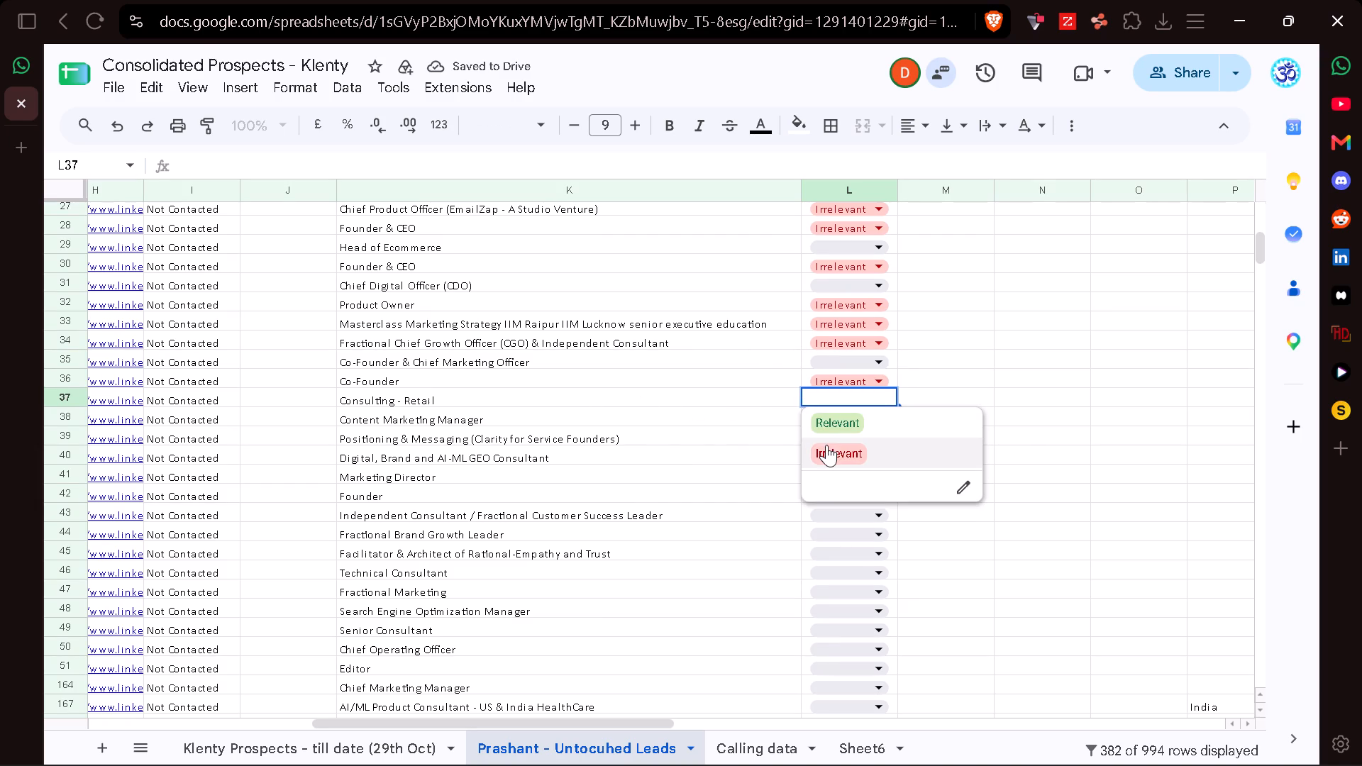
left_click(826, 445)
scroll(569, 419, "down", 1)
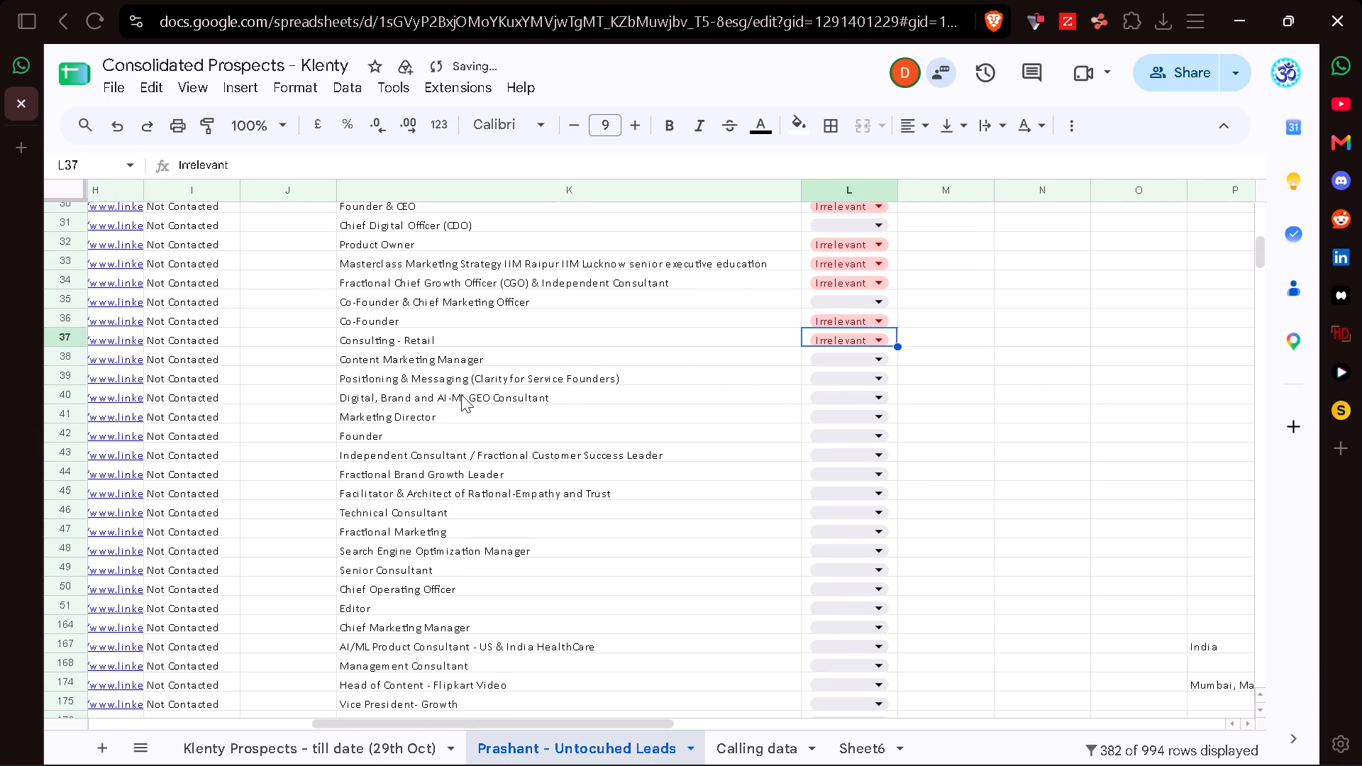
left_click(848, 376)
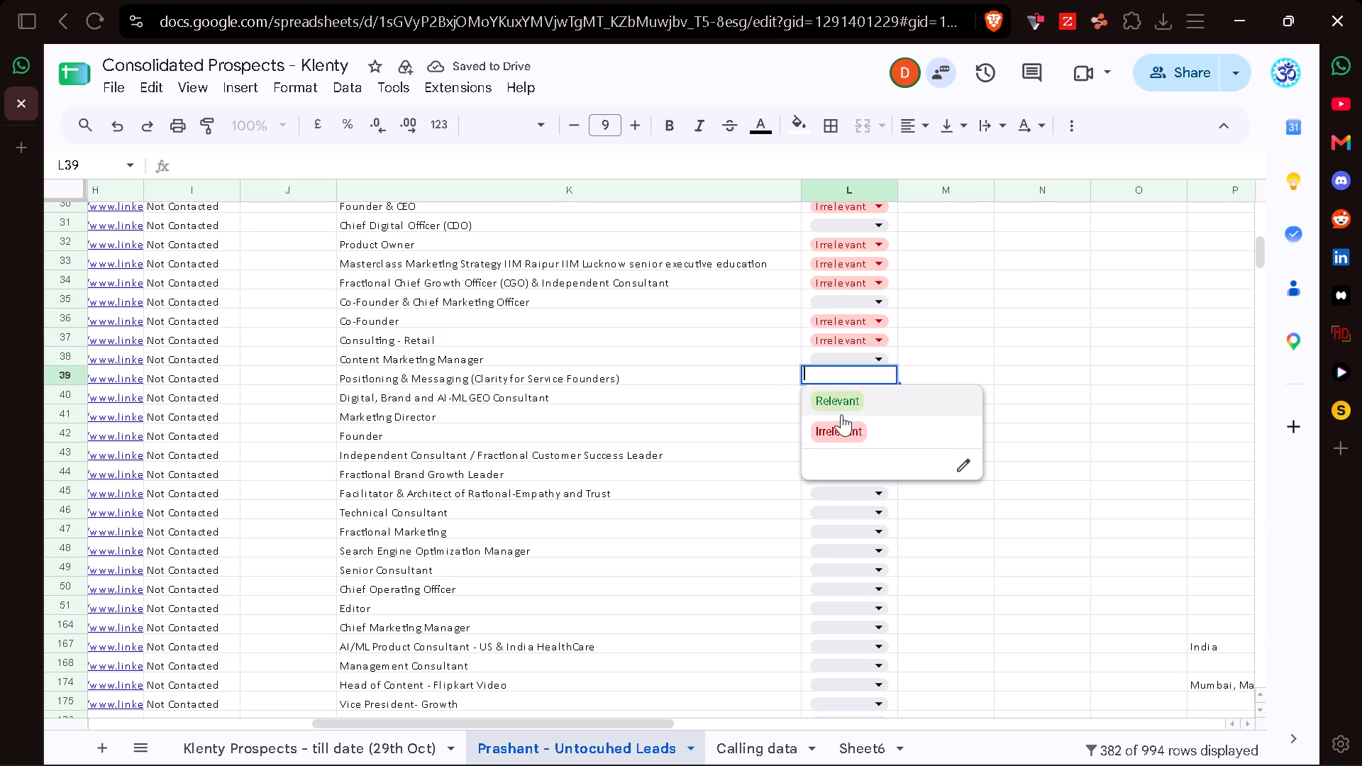
left_click(836, 429)
Set Relevancy to Irrelevant for the row 40 GEO Consultant, row 42 Founder, row 43 Independent Consultant and row 45 Facilitator & Architect leads.
scroll(460, 390, "down", 1)
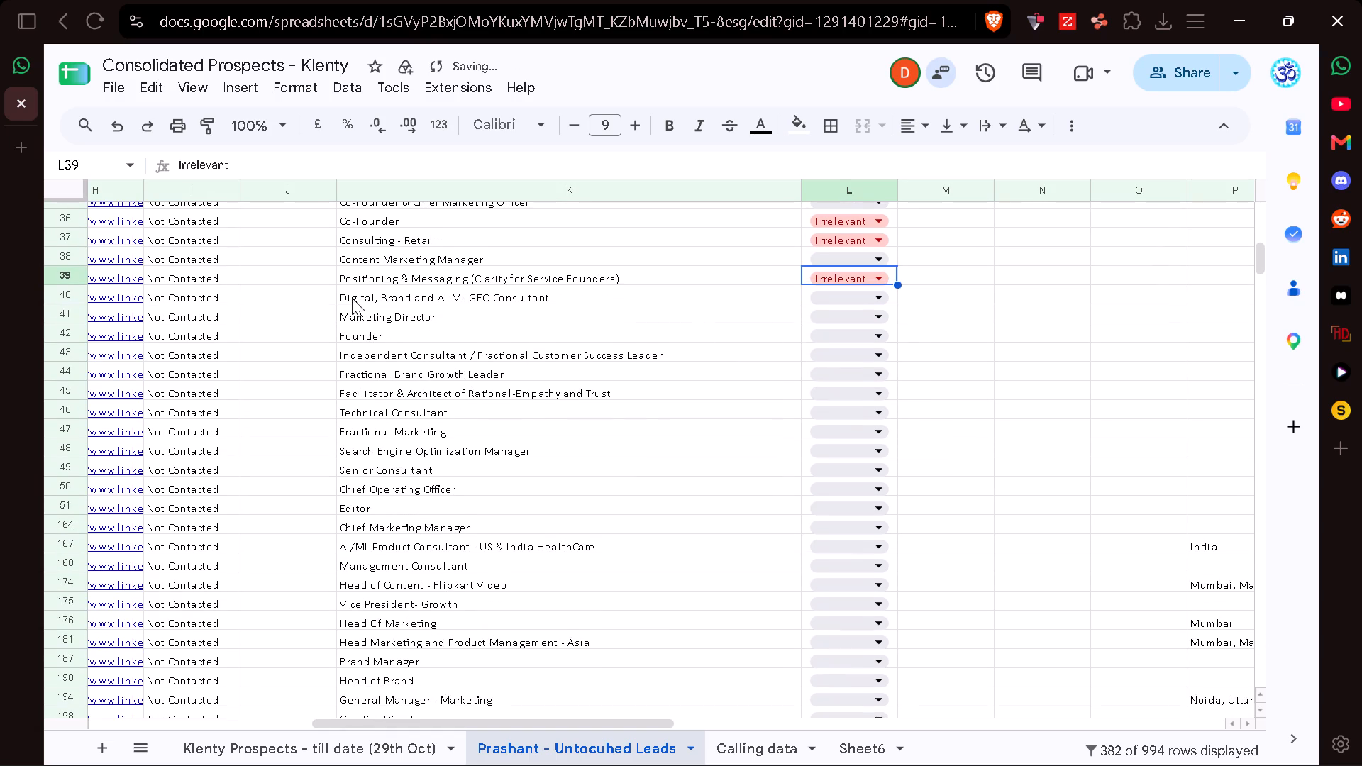
left_click(835, 299)
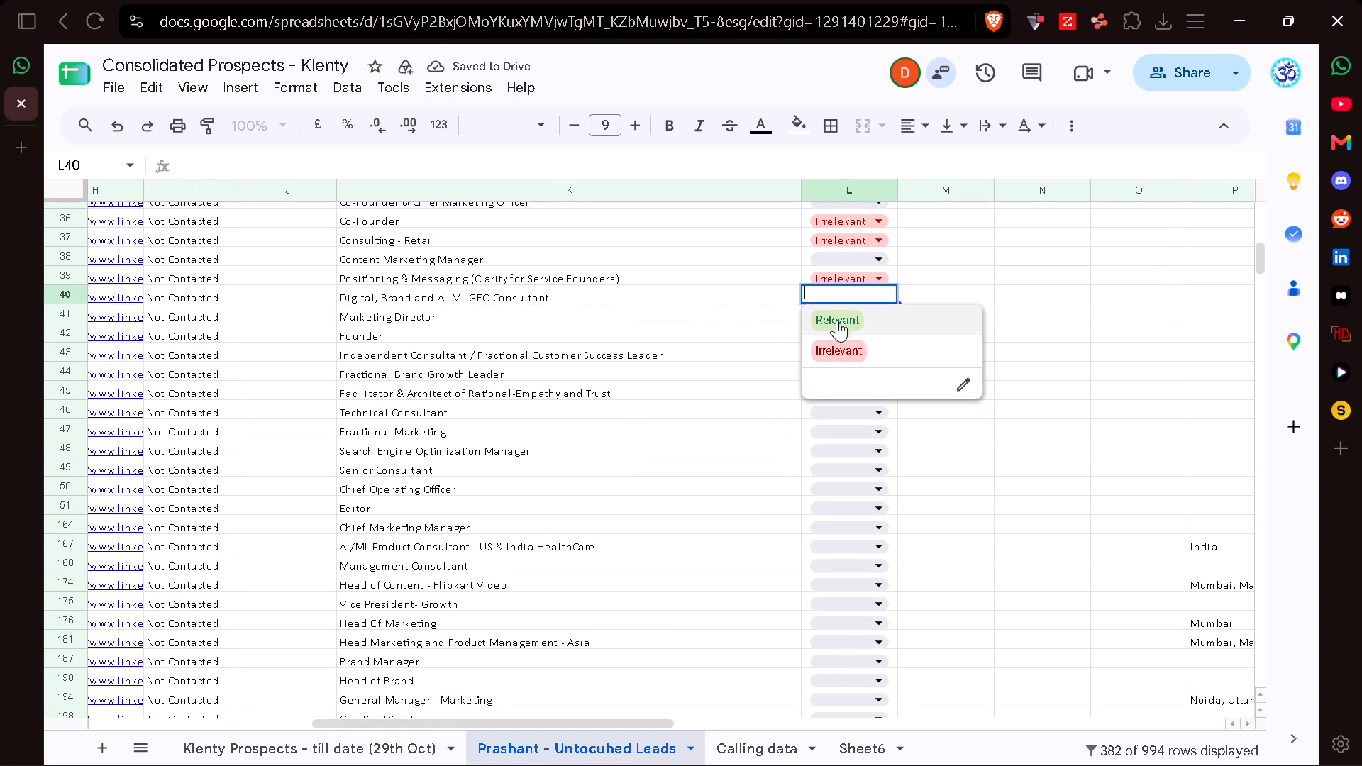
left_click(839, 344)
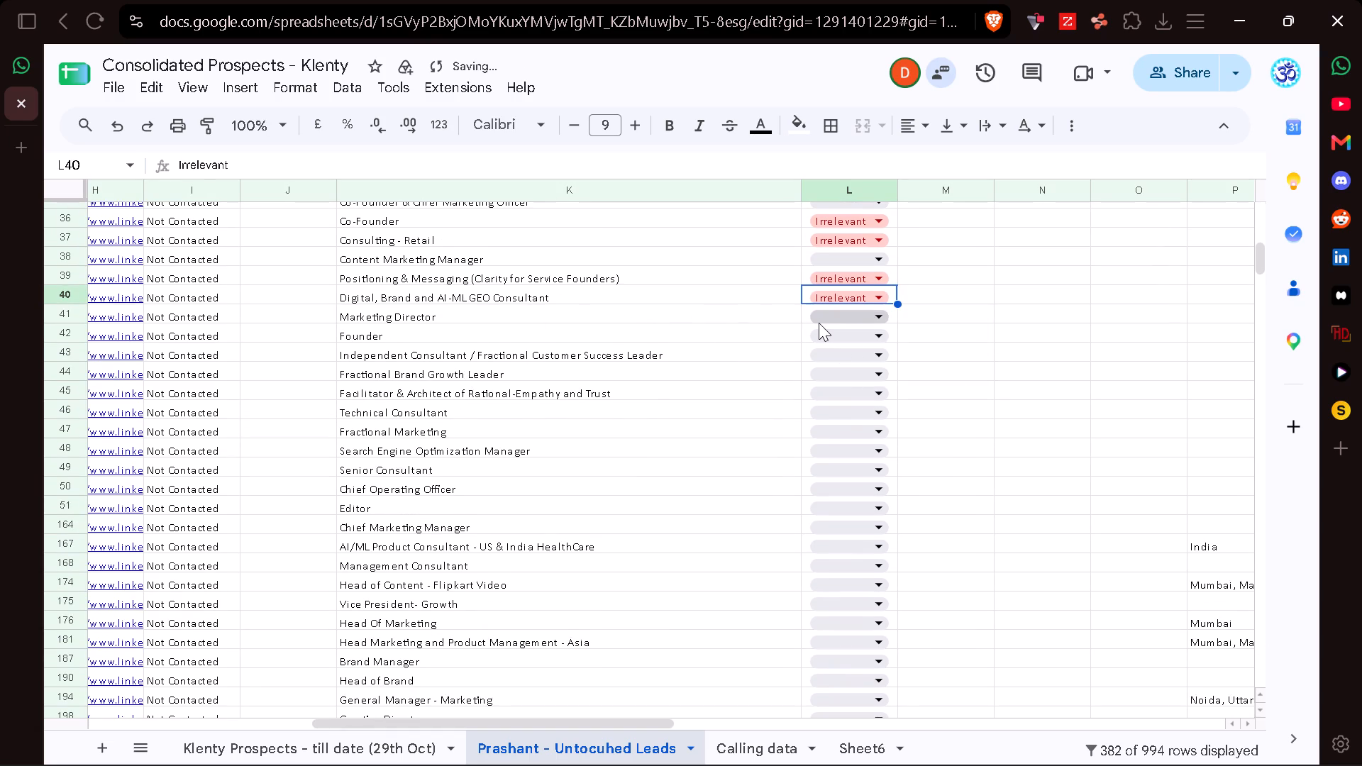
left_click(838, 331)
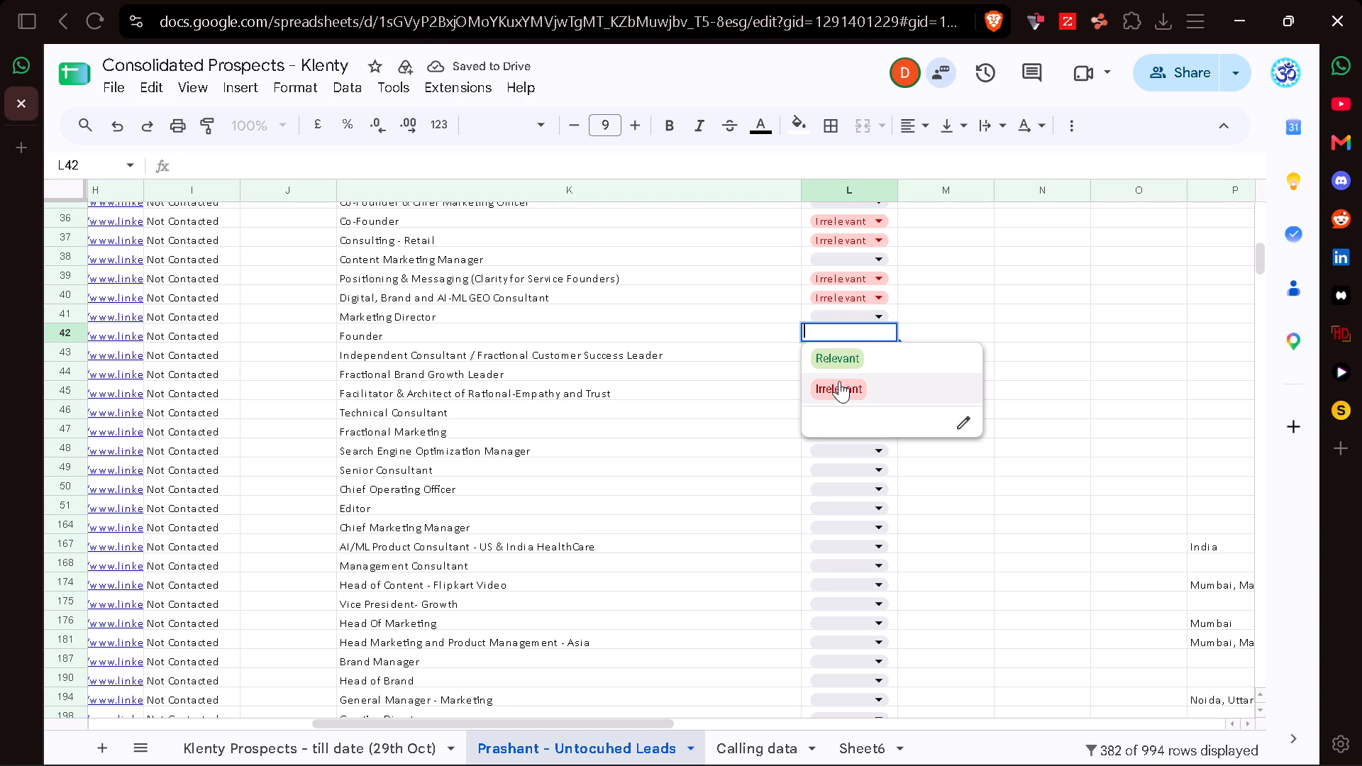
left_click(838, 391)
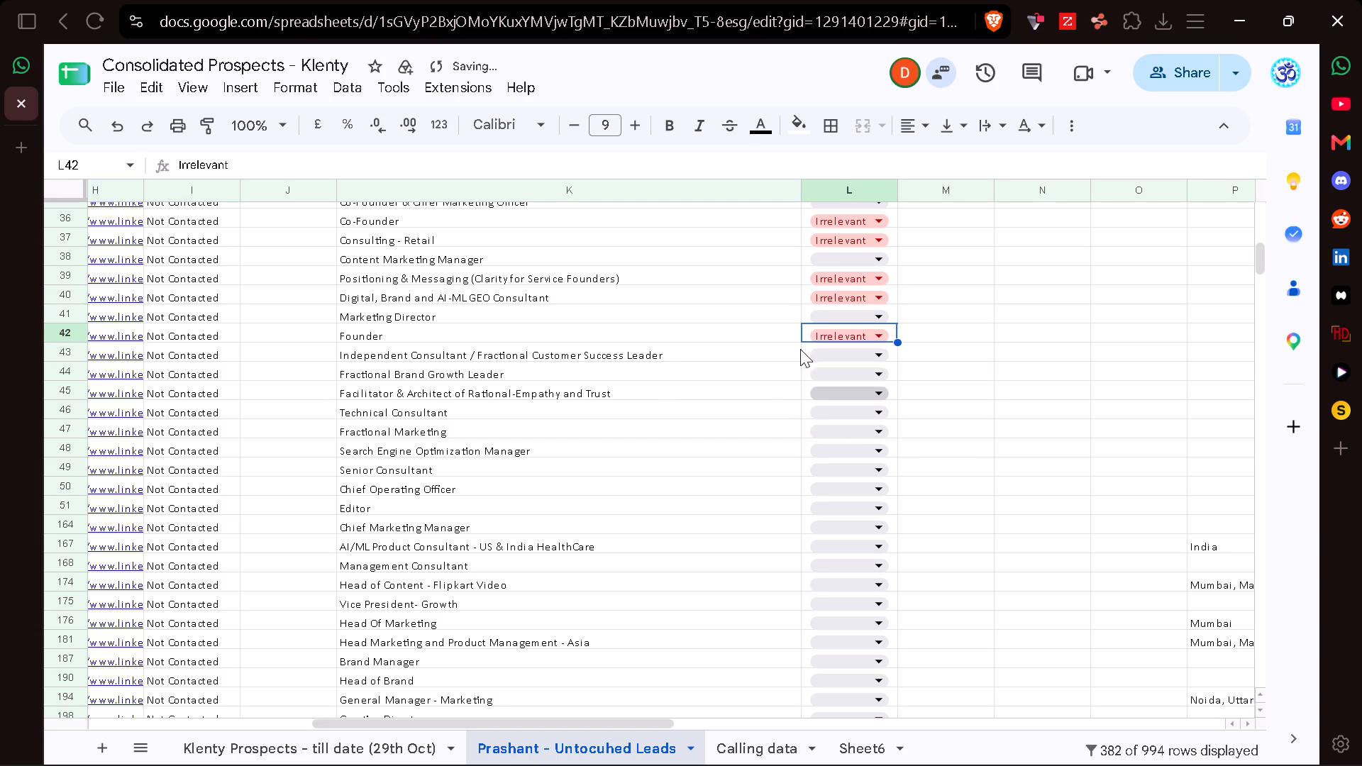
left_click(830, 353)
left_click(841, 410)
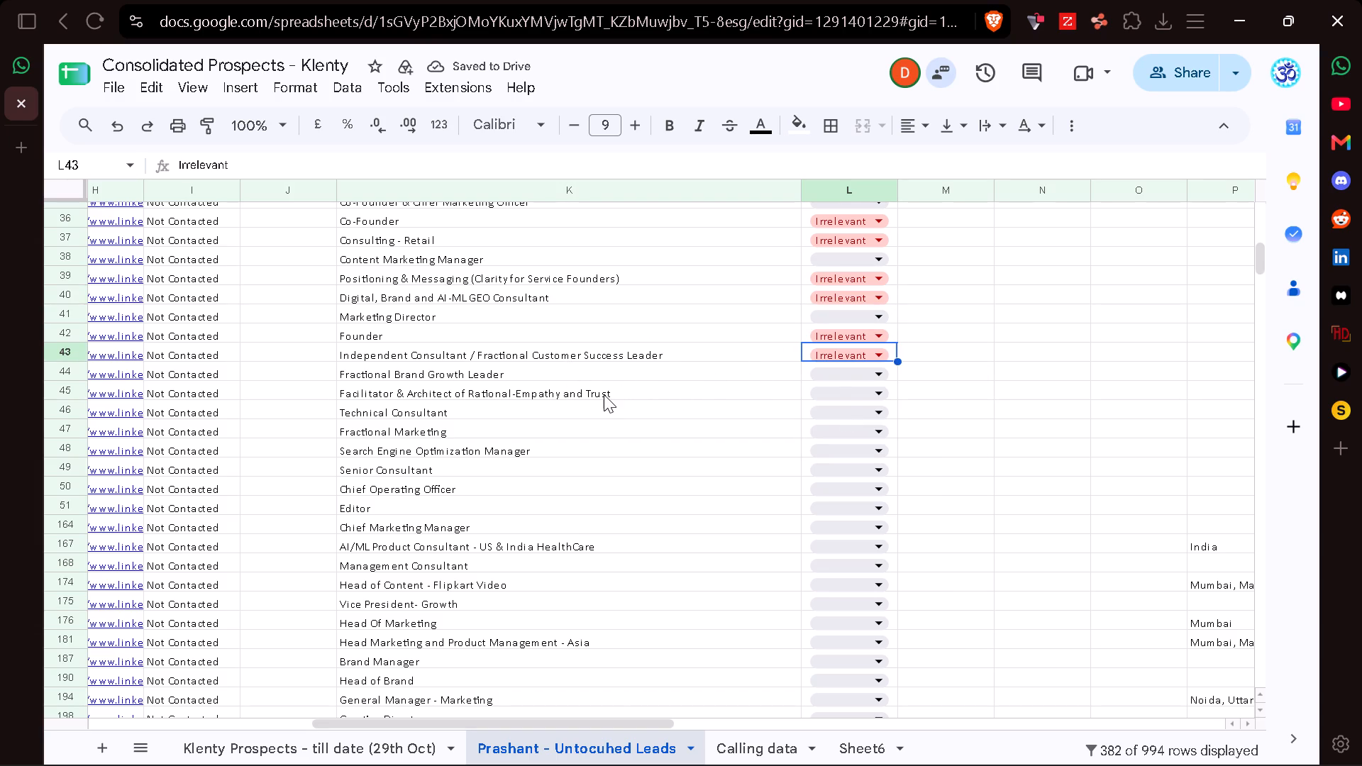
left_click(839, 390)
left_click(838, 445)
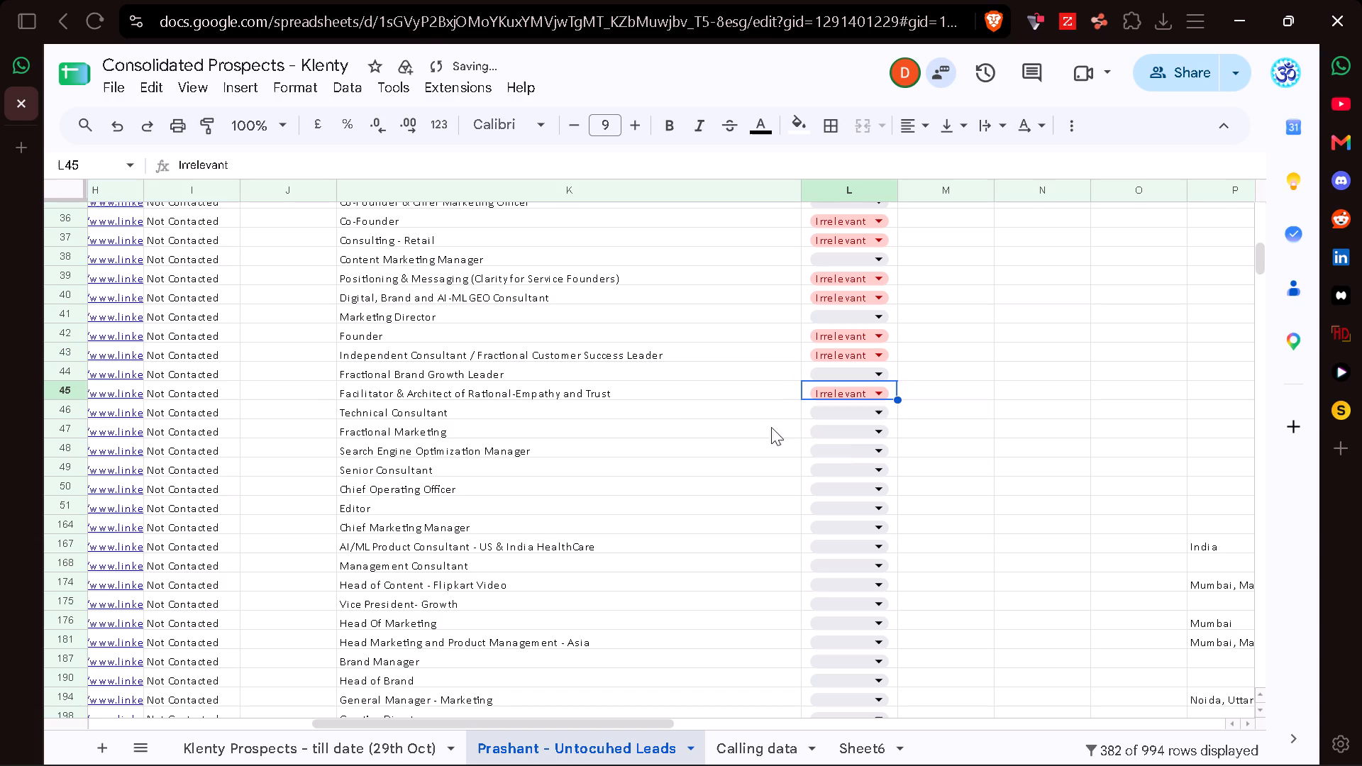
Set Relevancy to Irrelevant for the row 46 Technical Consultant, row 47 Fractional Marketing and row 49 Senior Consultant leads.
left_click(848, 414)
left_click(830, 455)
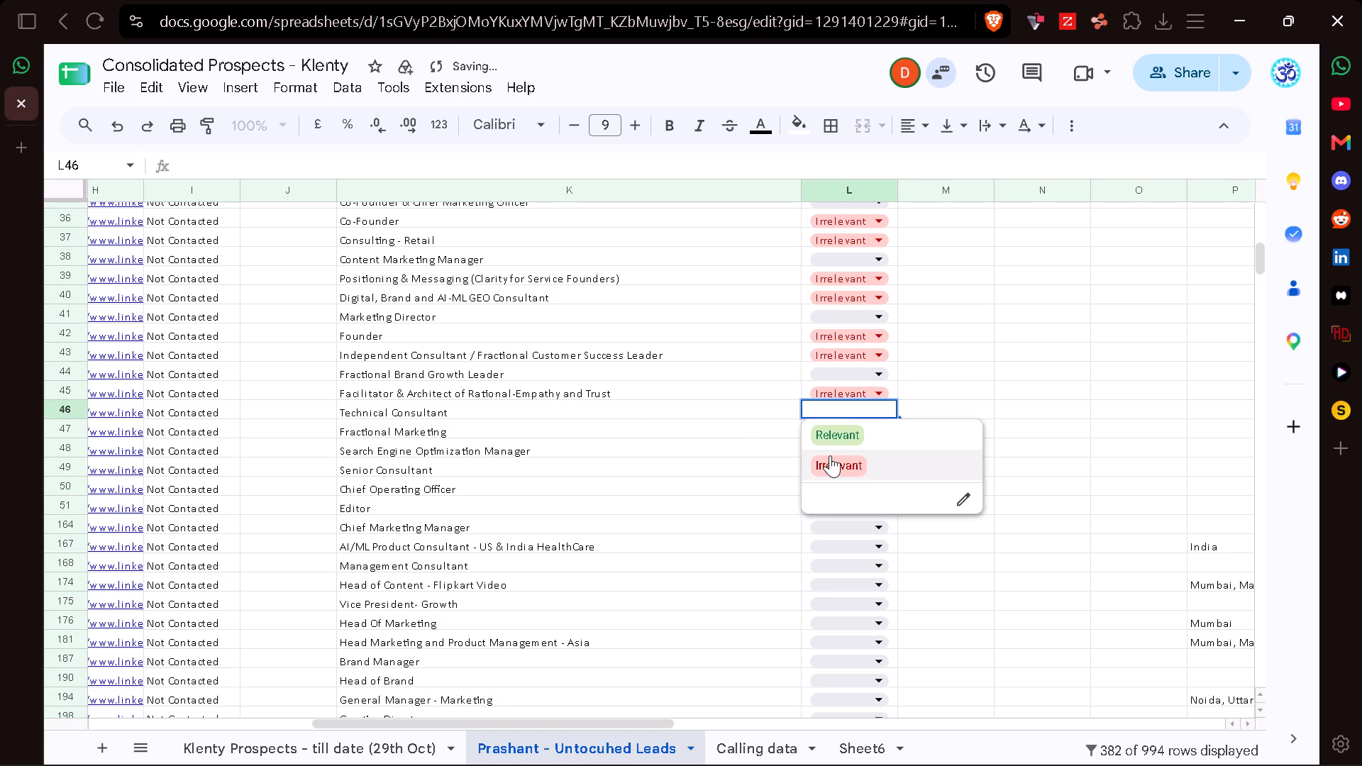
left_click(834, 433)
left_click(835, 469)
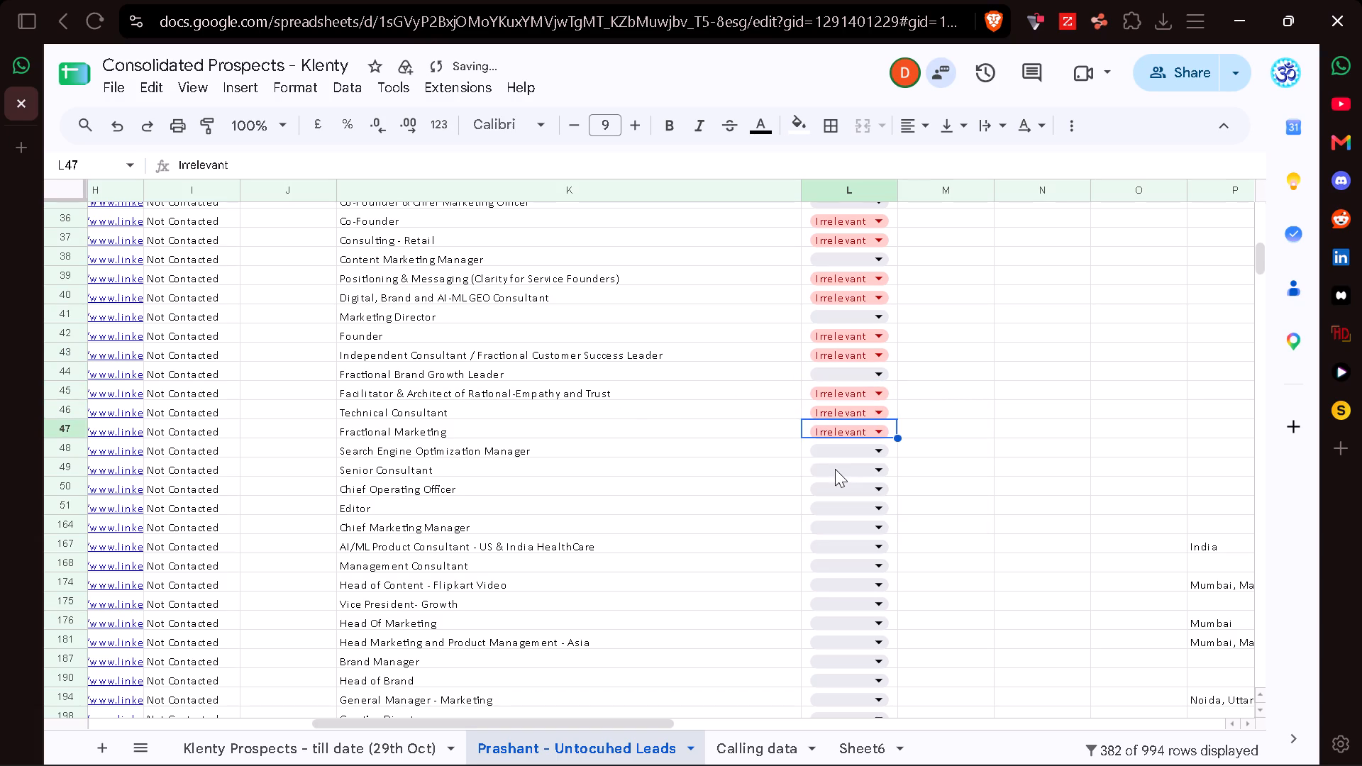
scroll(629, 456, "down", 1)
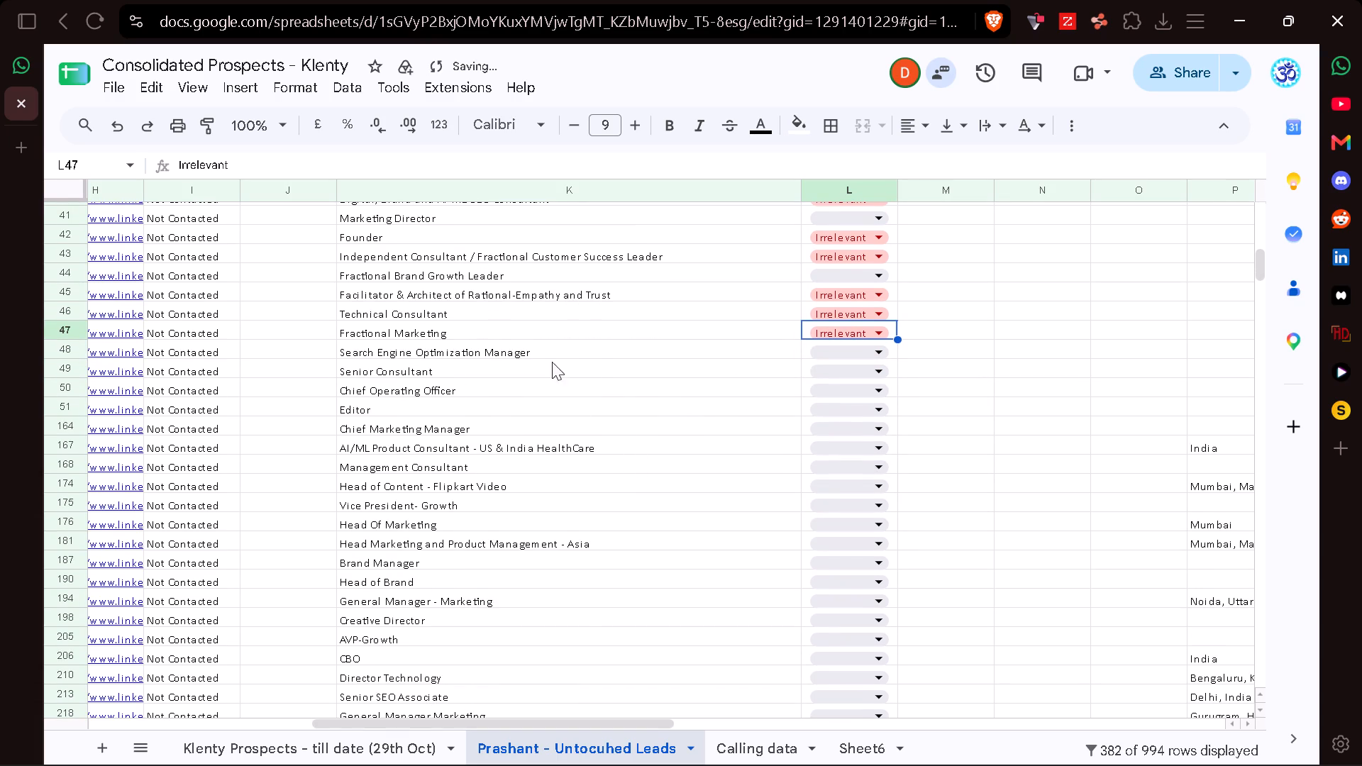
left_click(817, 367)
left_click(830, 425)
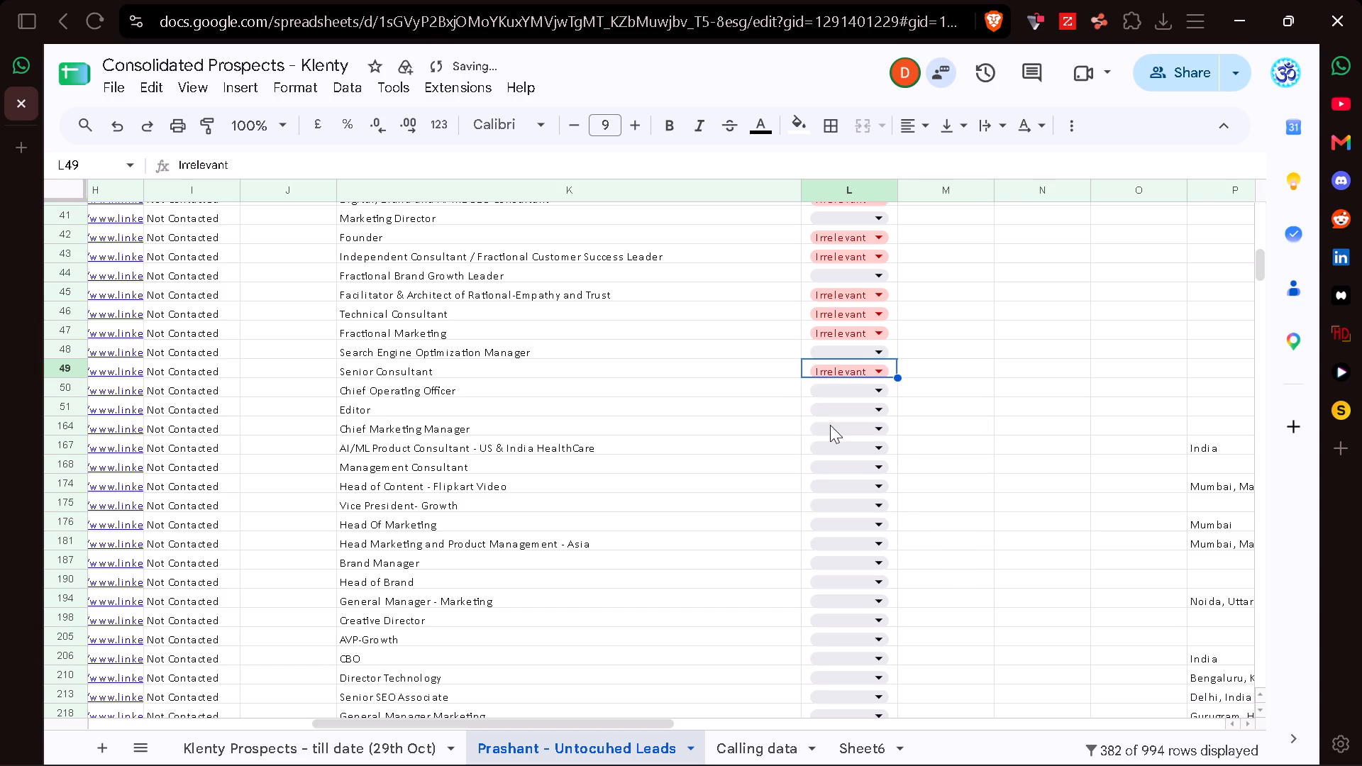
Set Relevancy to Irrelevant for the row 50 Chief Operating Officer, row 51 Editor, row 167 AI/ML Product Consultant and row 168 Management Consultant.
left_click(841, 387)
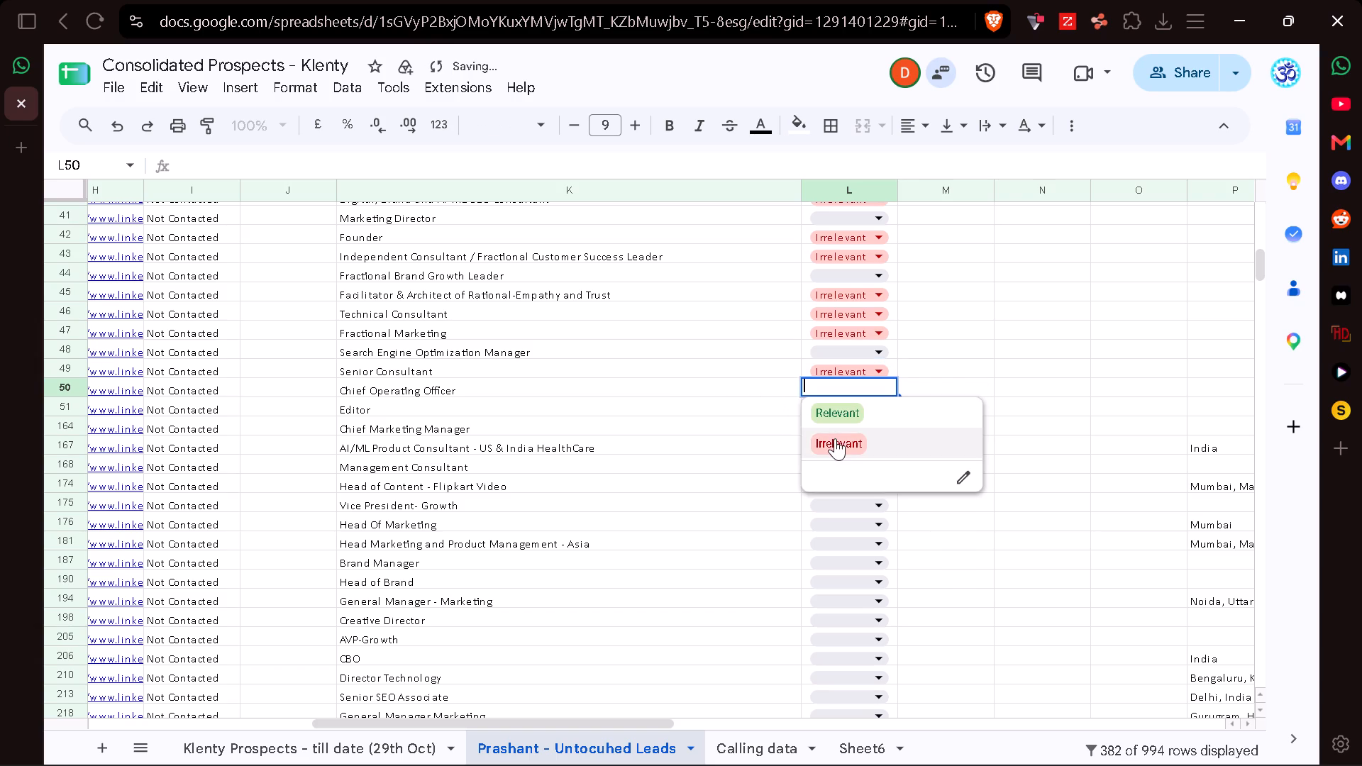
left_click(835, 439)
left_click(831, 406)
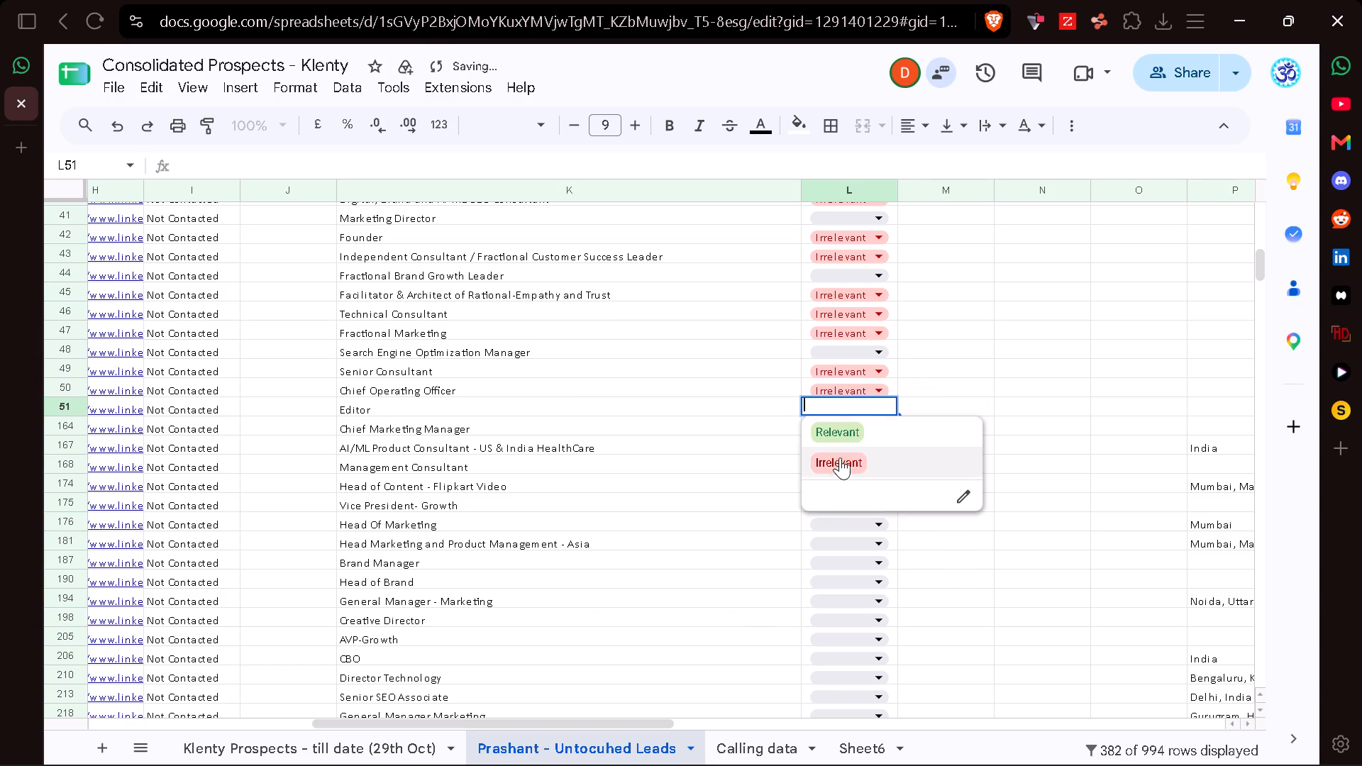
left_click(841, 466)
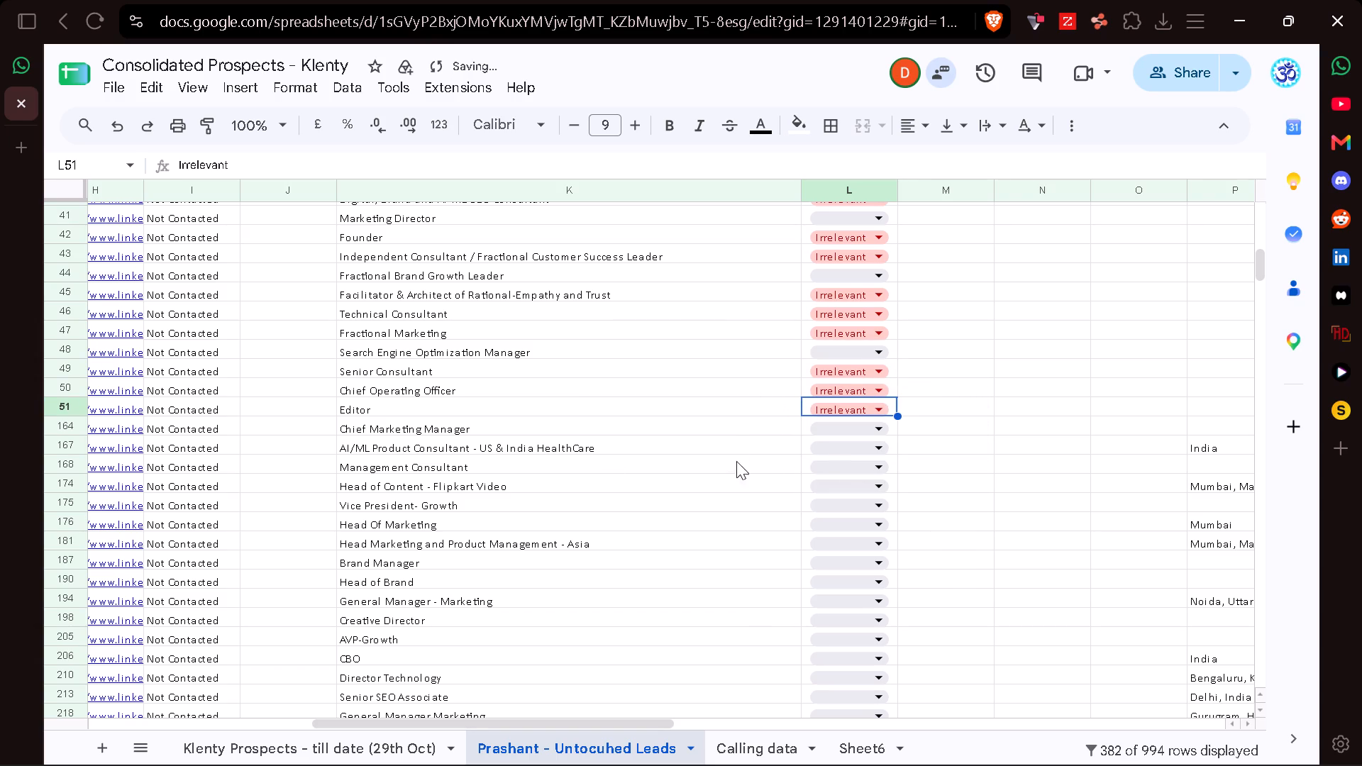
left_click(831, 449)
left_click(832, 492)
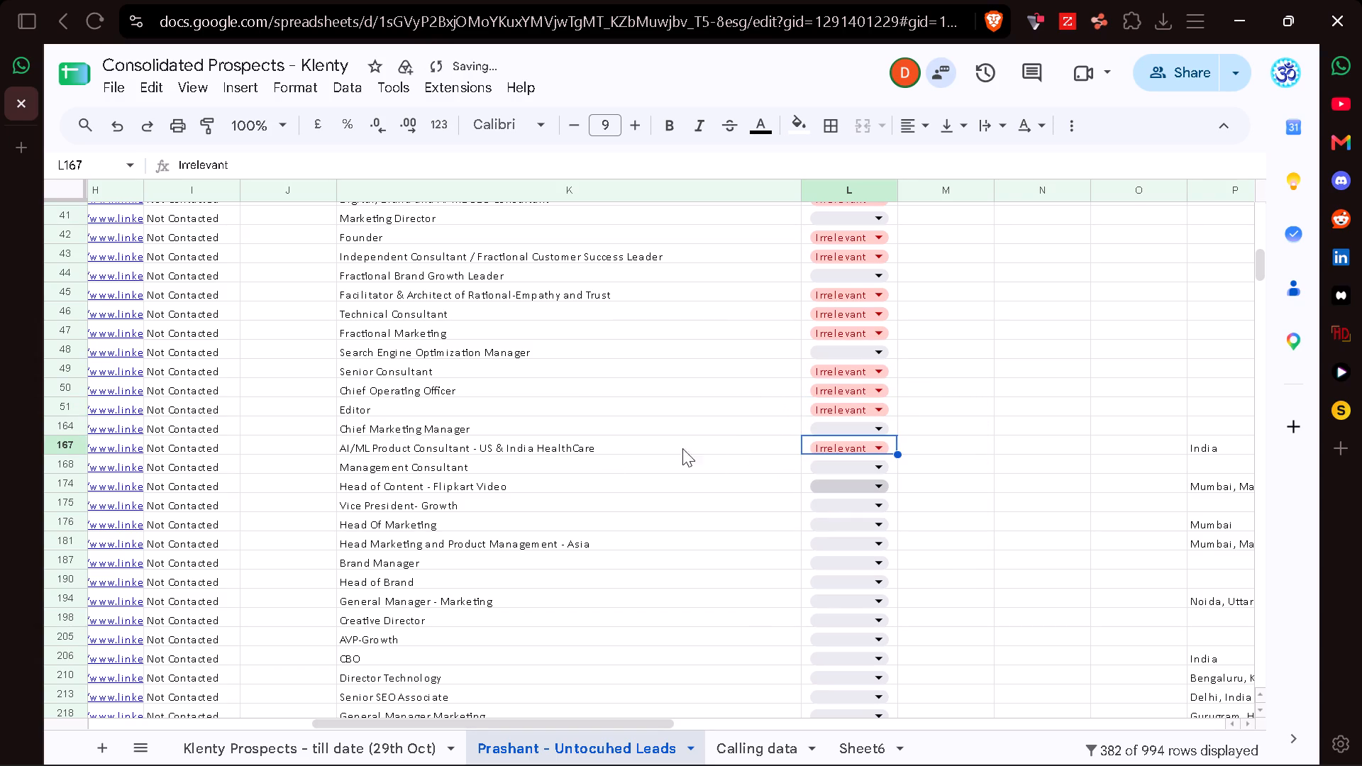
left_click(817, 467)
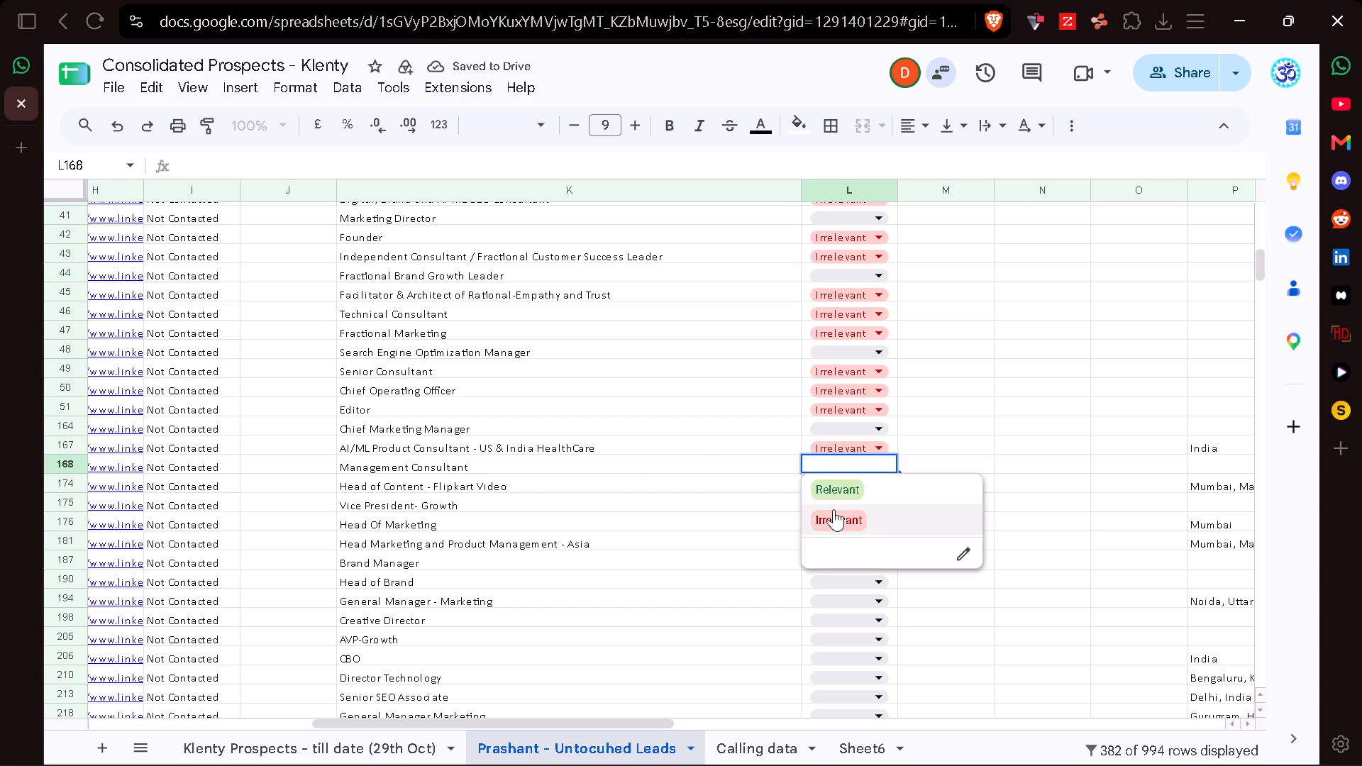
left_click(834, 509)
Review the titles below row 168 and set Relevancy to Irrelevant for the Director Technology in row 210.
scroll(656, 470, "down", 2)
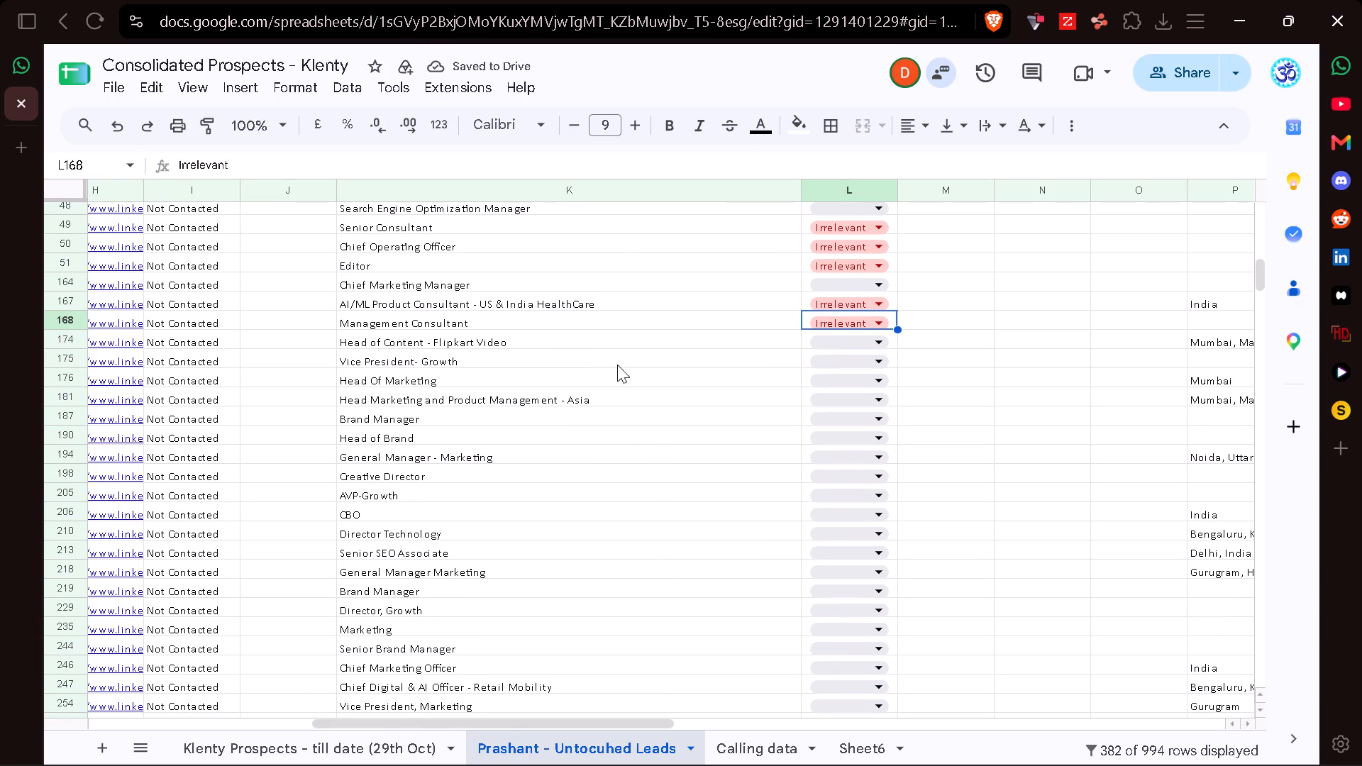
scroll(500, 400, "down", 1)
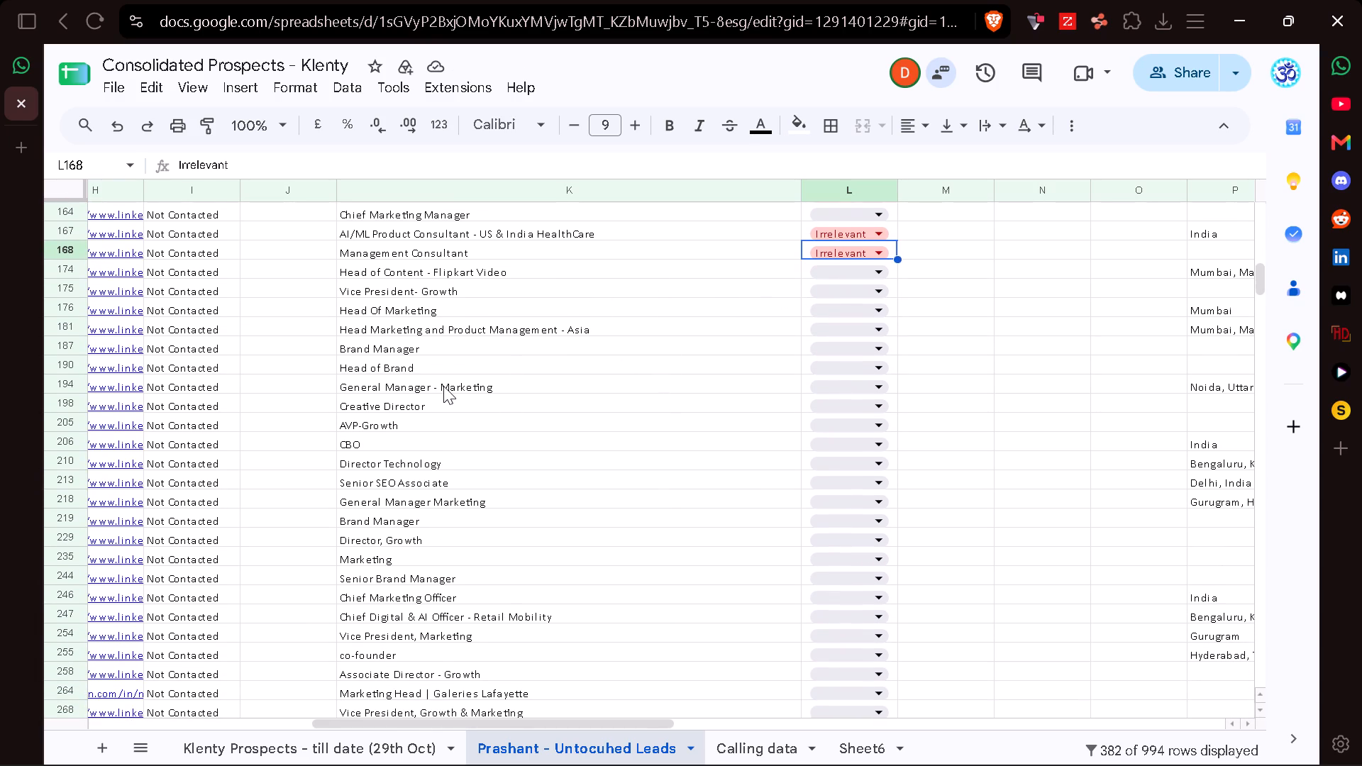
scroll(443, 386, "down", 2)
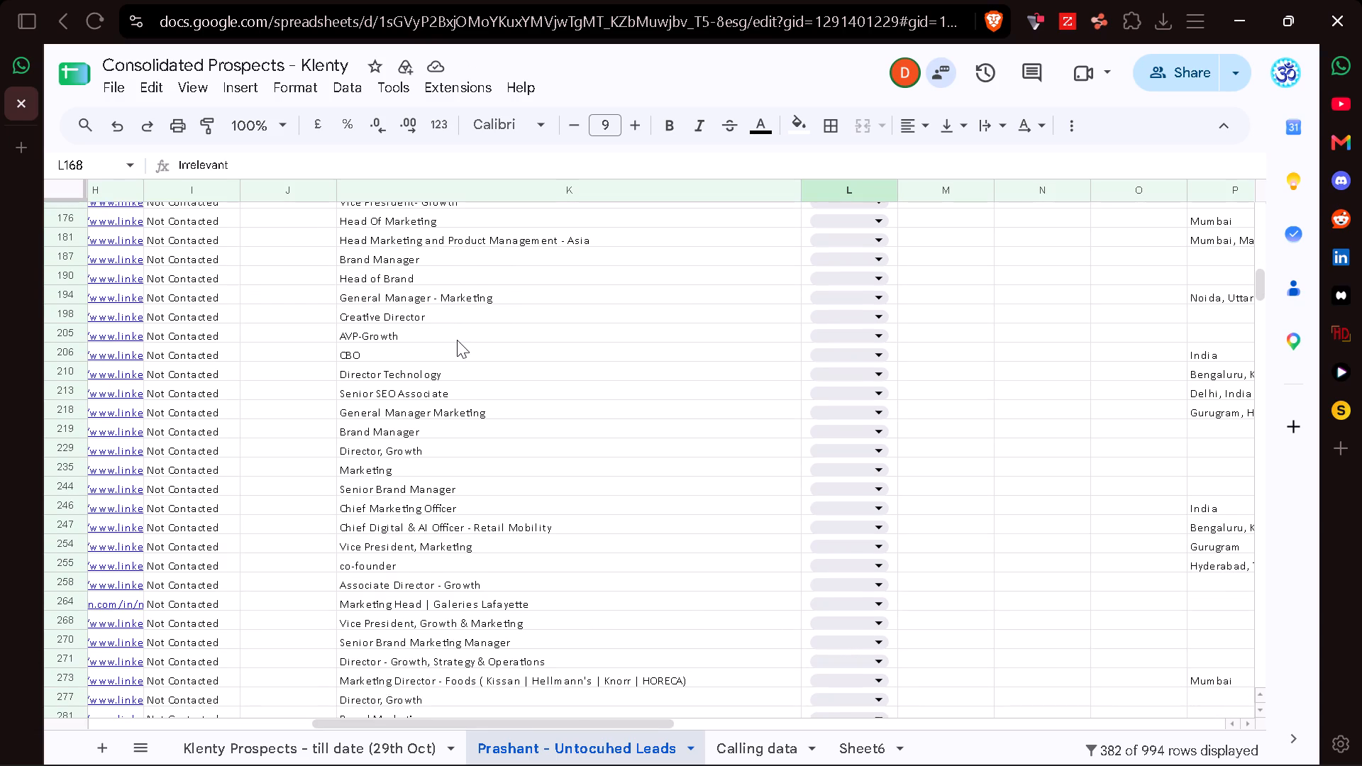
scroll(457, 340, "down", 1)
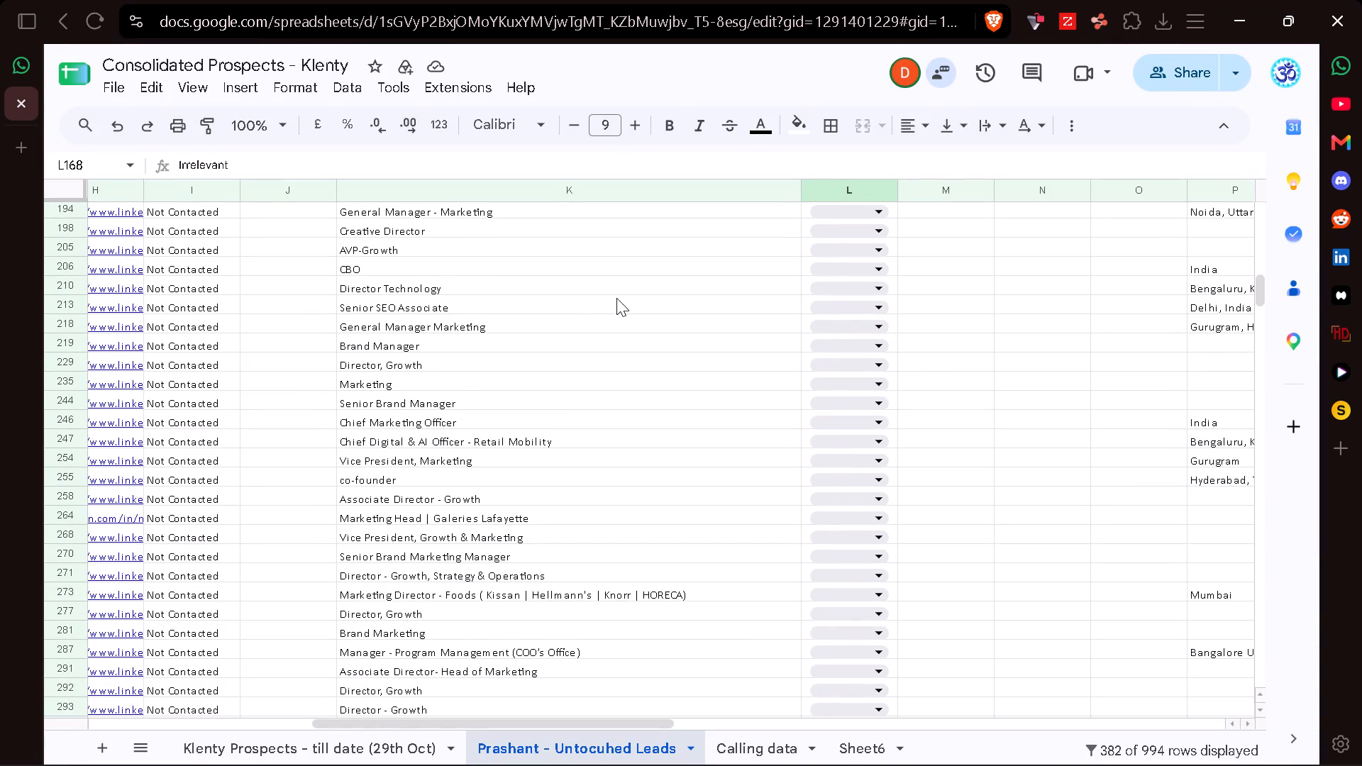
scroll(616, 298, "up", 1)
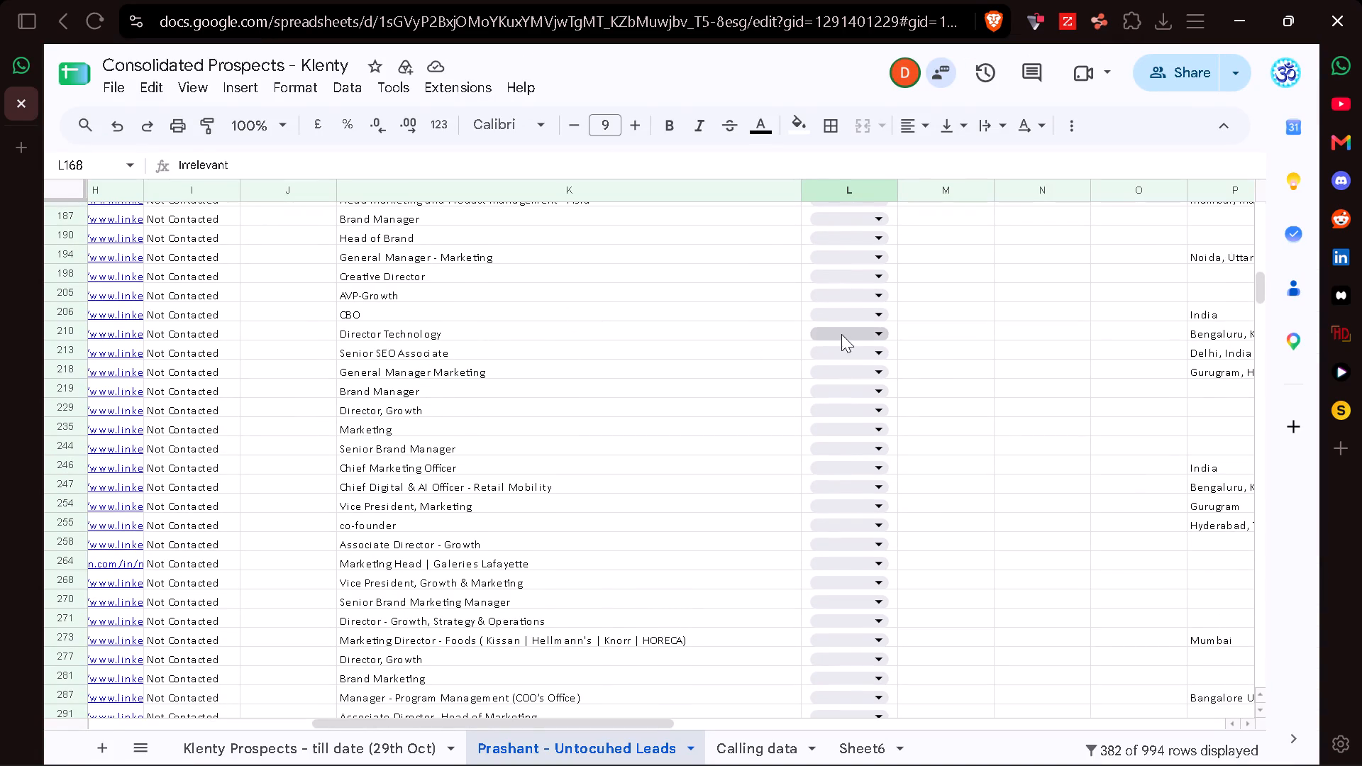
left_click(841, 334)
left_click(838, 381)
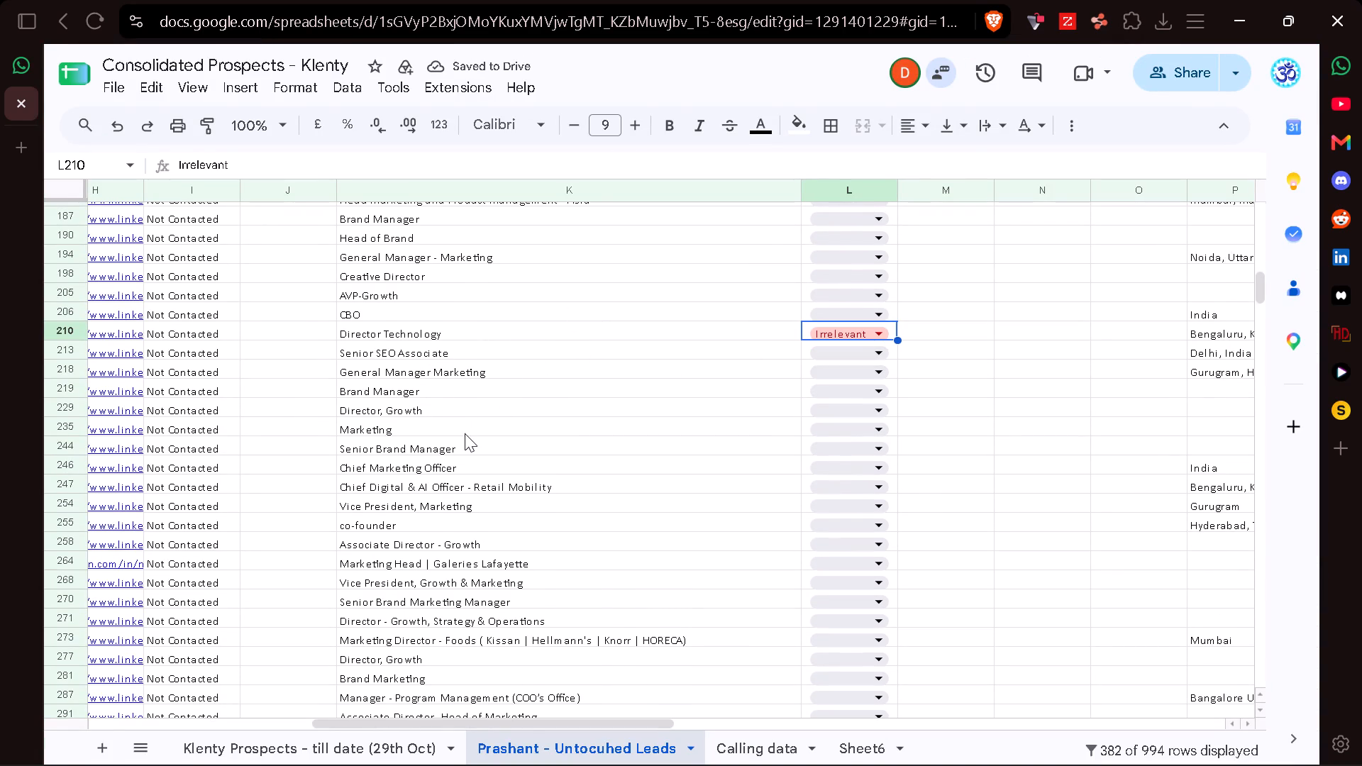
Set Relevancy to Irrelevant for the row 255 co-founder and the row 247 Chief Digital & AI Officer - Retail Mobility.
scroll(465, 433, "down", 1)
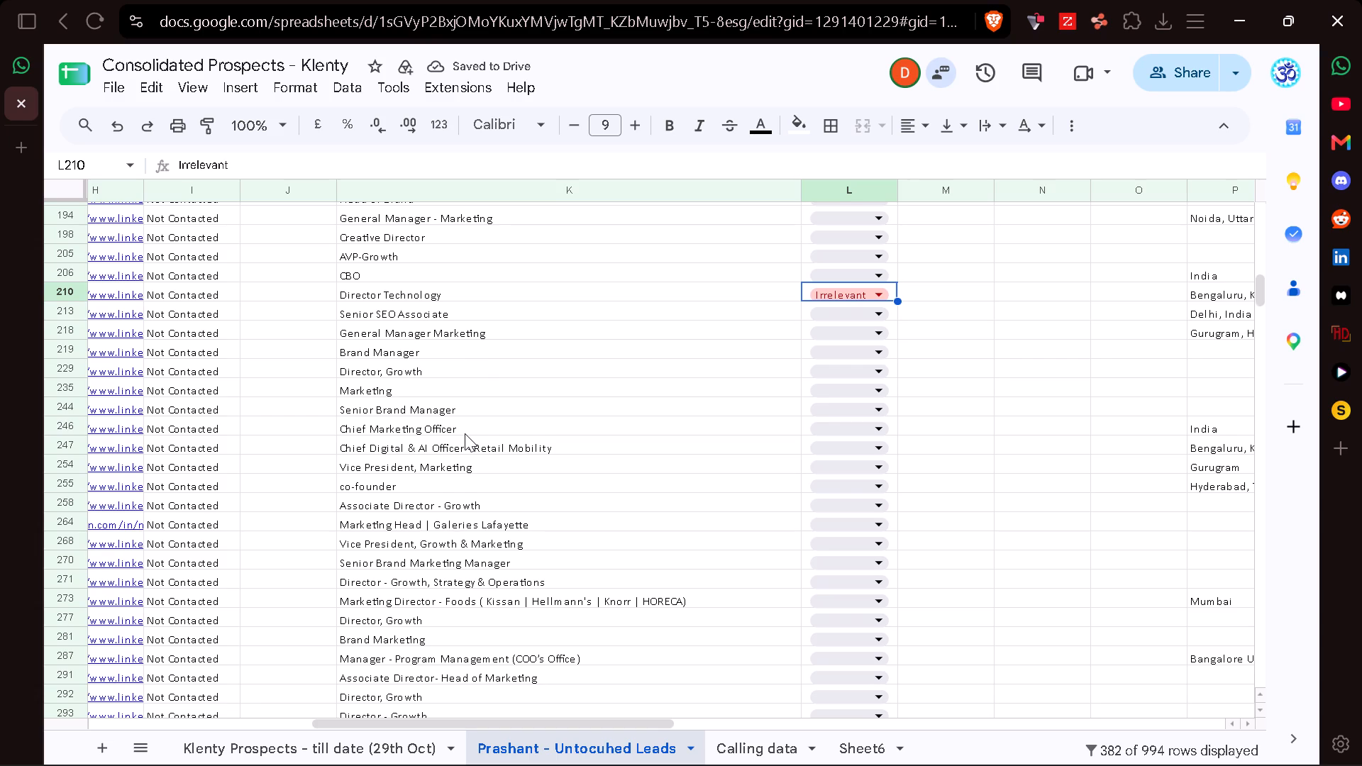
scroll(465, 433, "down", 2)
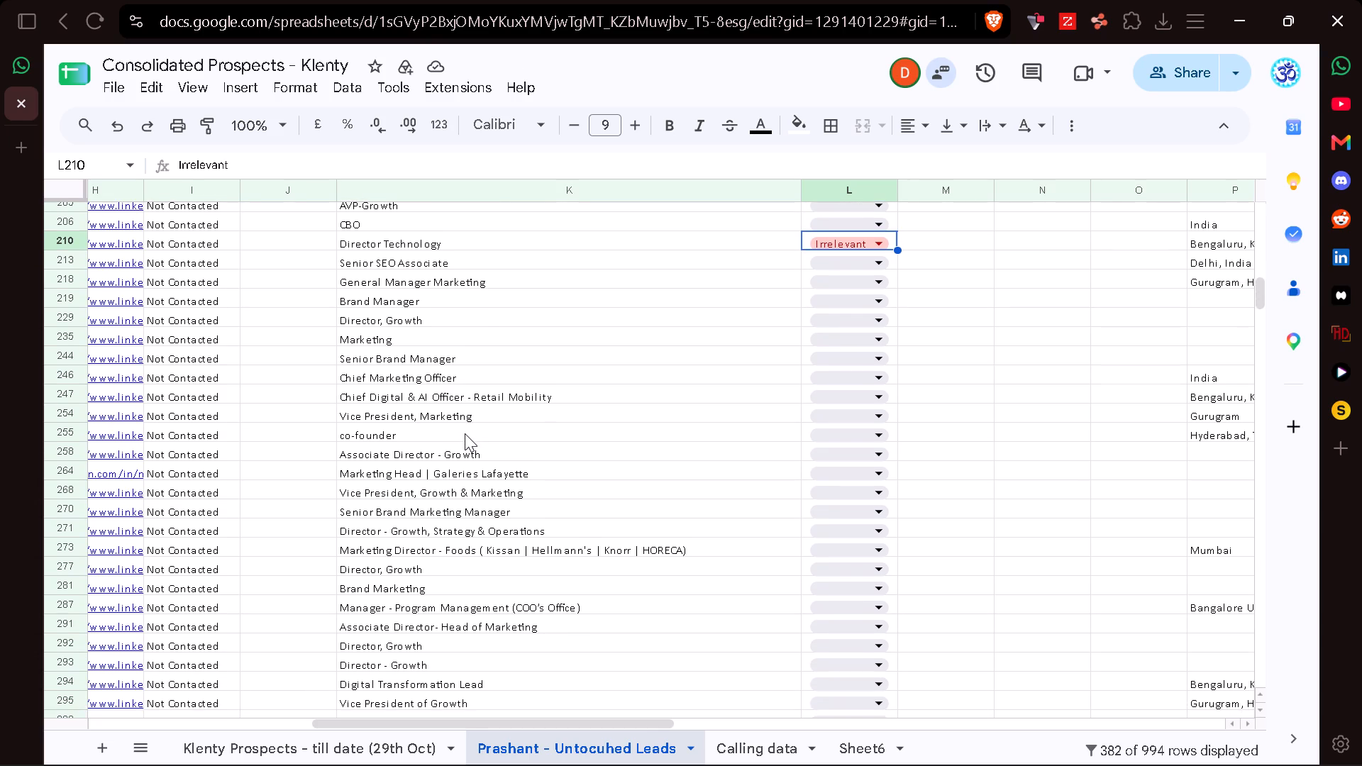
left_click(856, 440)
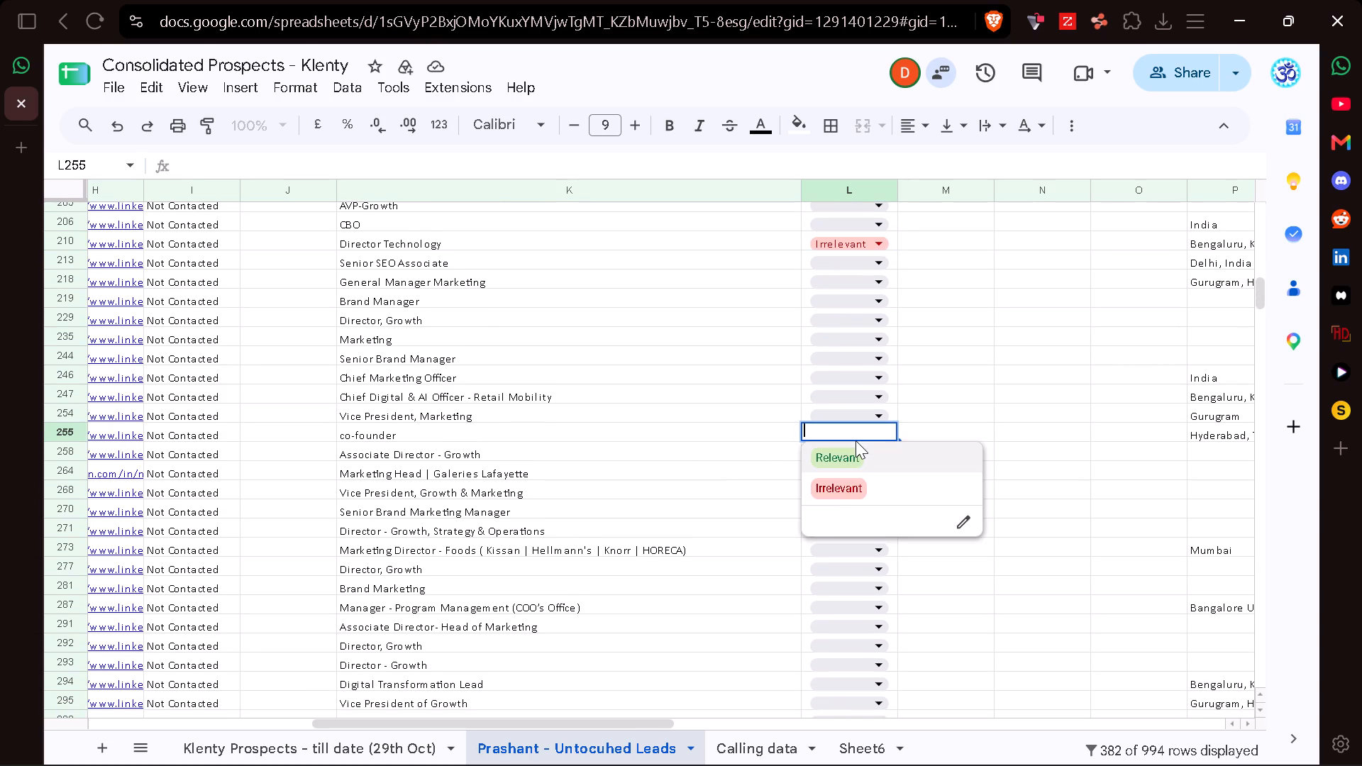
left_click(834, 484)
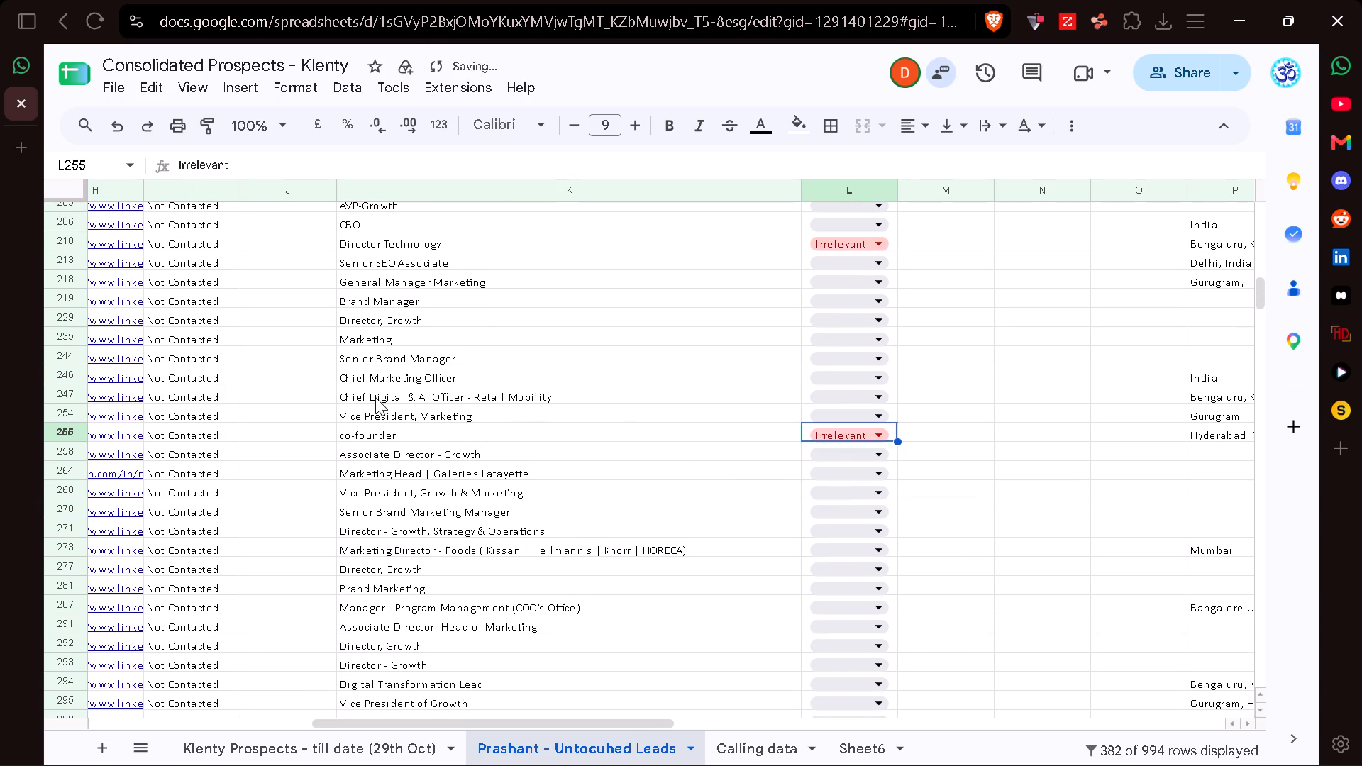
left_click(856, 399)
left_click(833, 456)
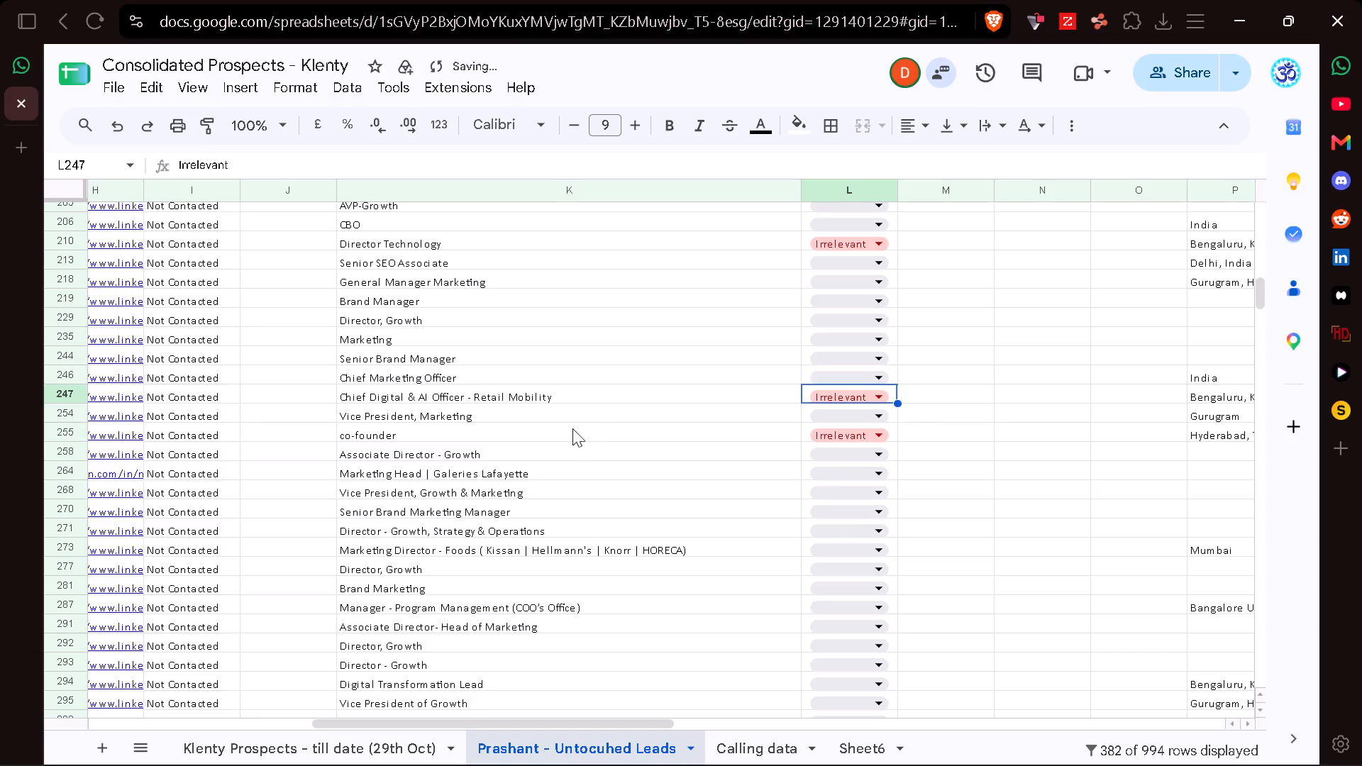
Set Relevancy to Irrelevant for the row 271 Director - Growth, Strategy & Operations and the row 287 Manager - Program Management (COO's Office).
scroll(565, 432, "down", 1)
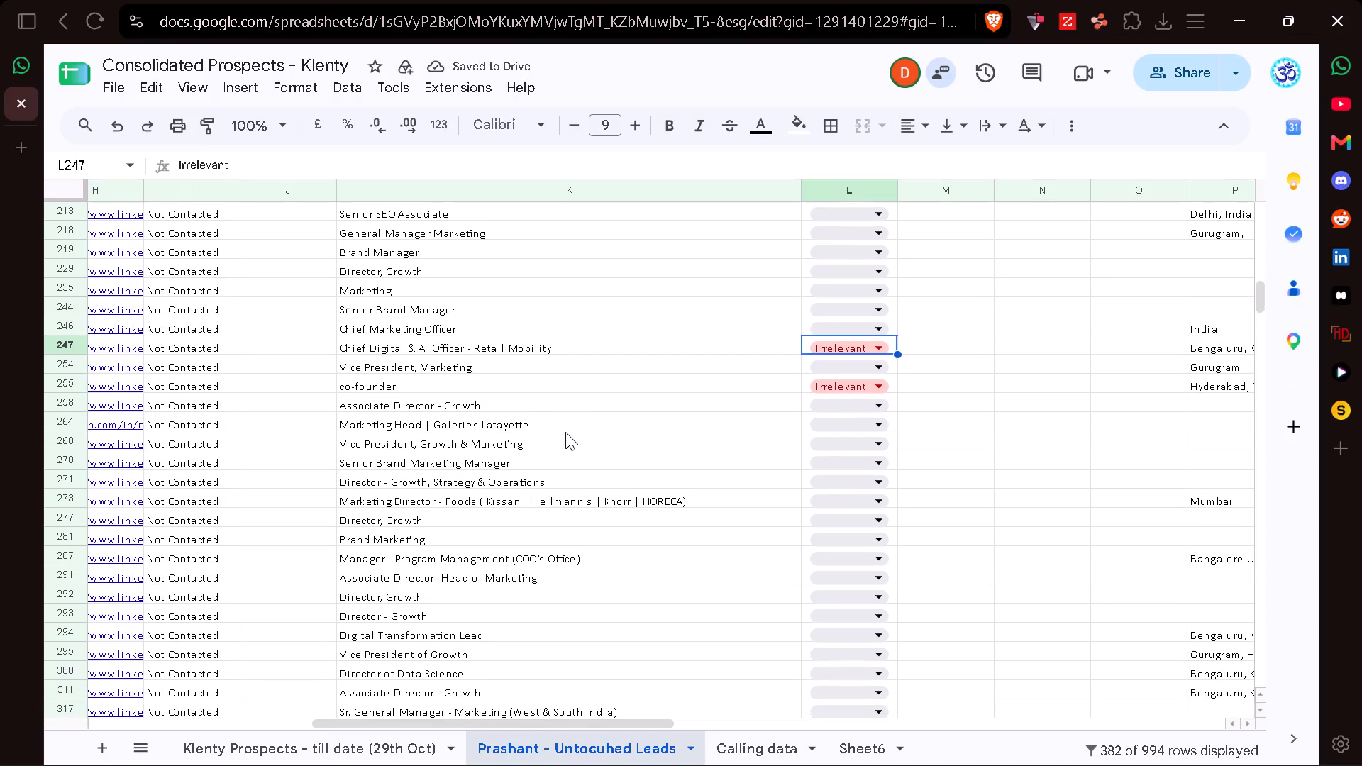
scroll(565, 432, "down", 2)
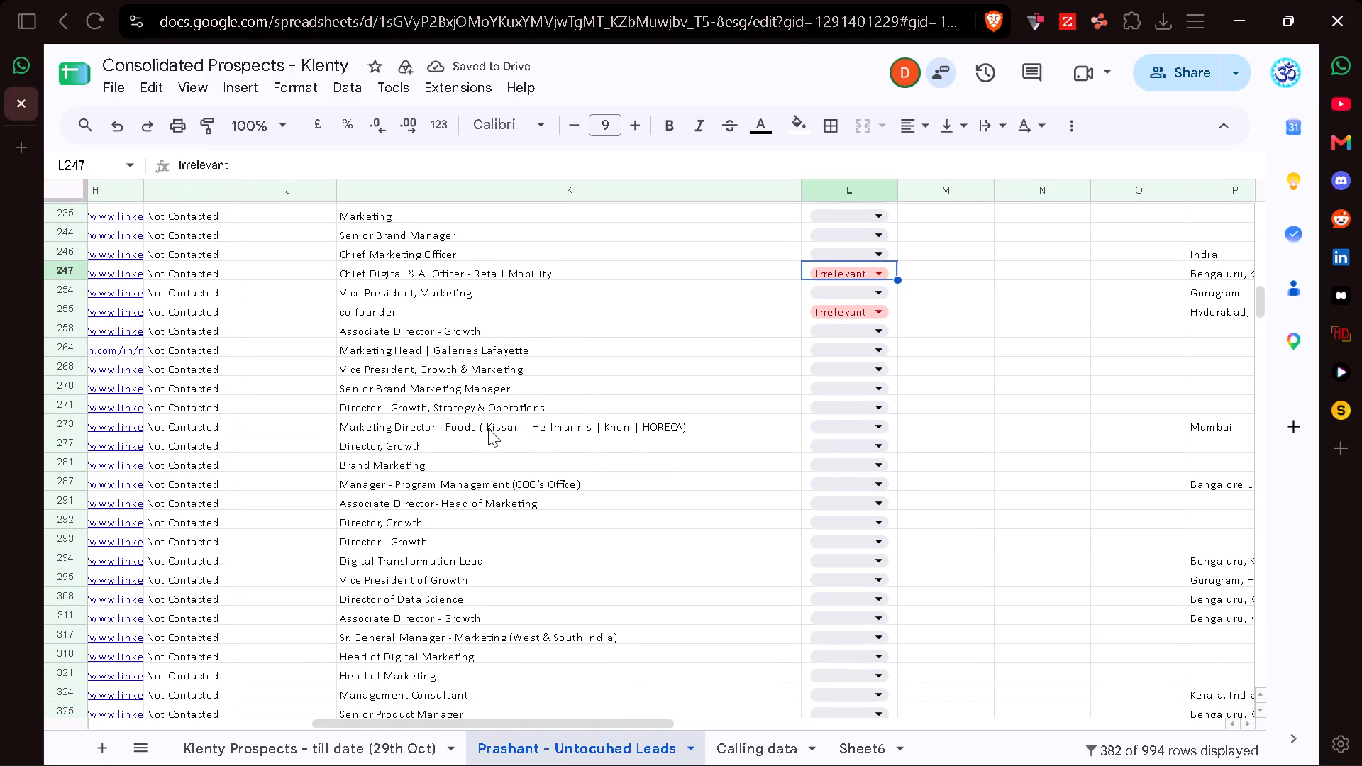
scroll(488, 428, "down", 2)
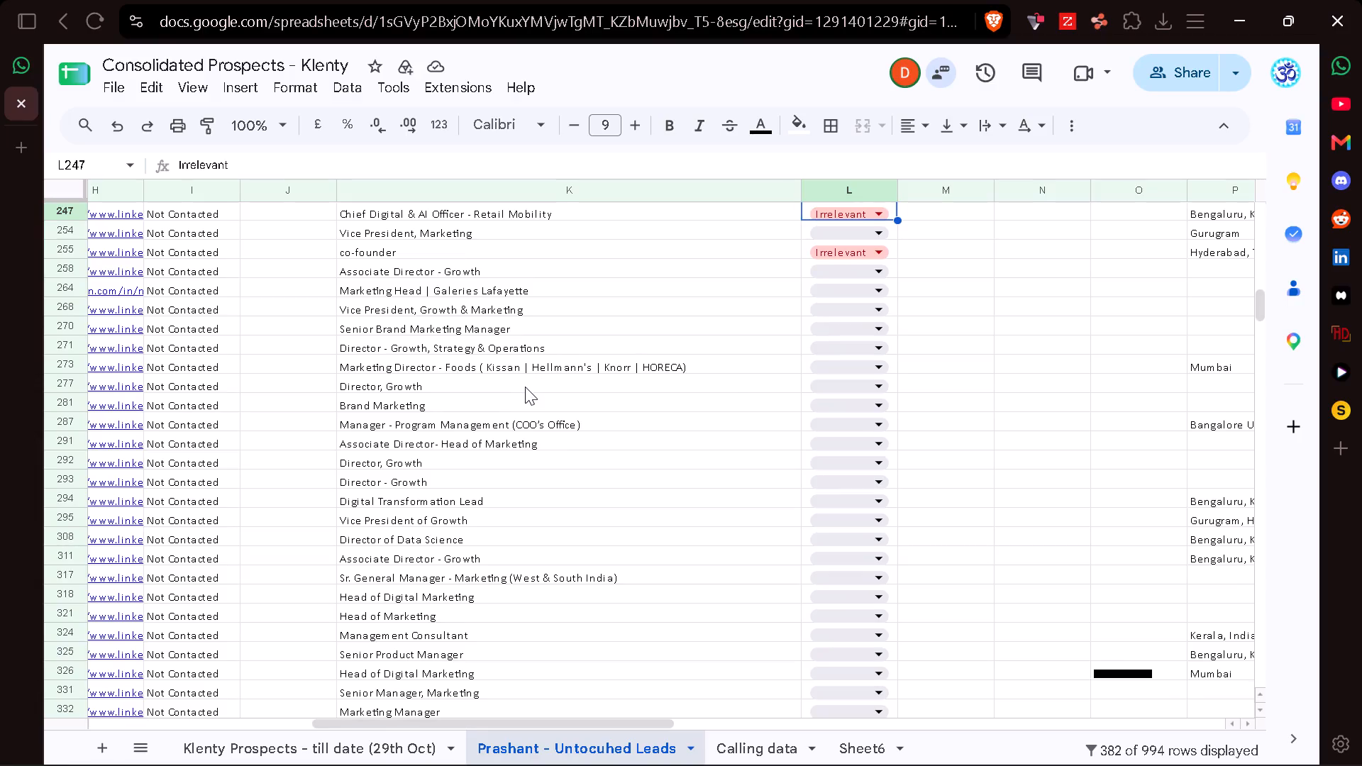
left_click(836, 350)
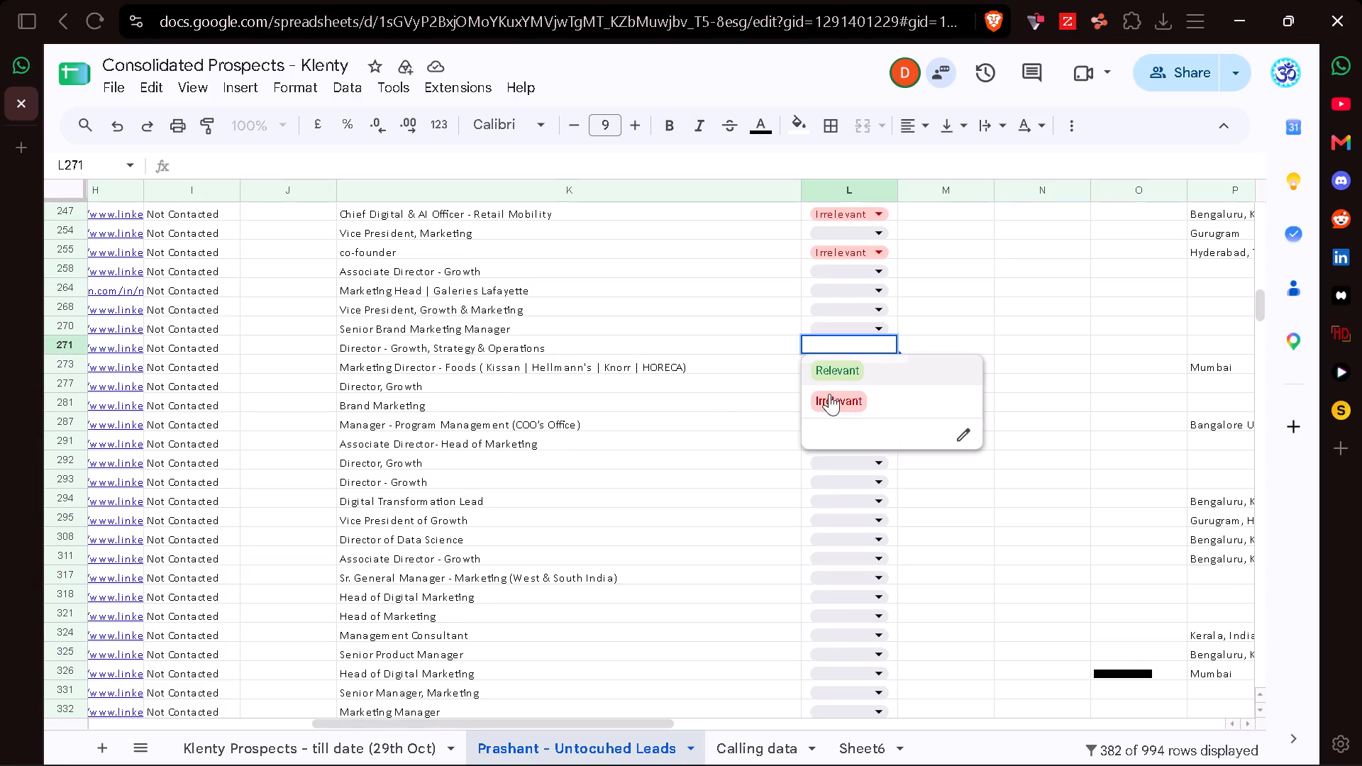
left_click(824, 401)
scroll(541, 375, "down", 1)
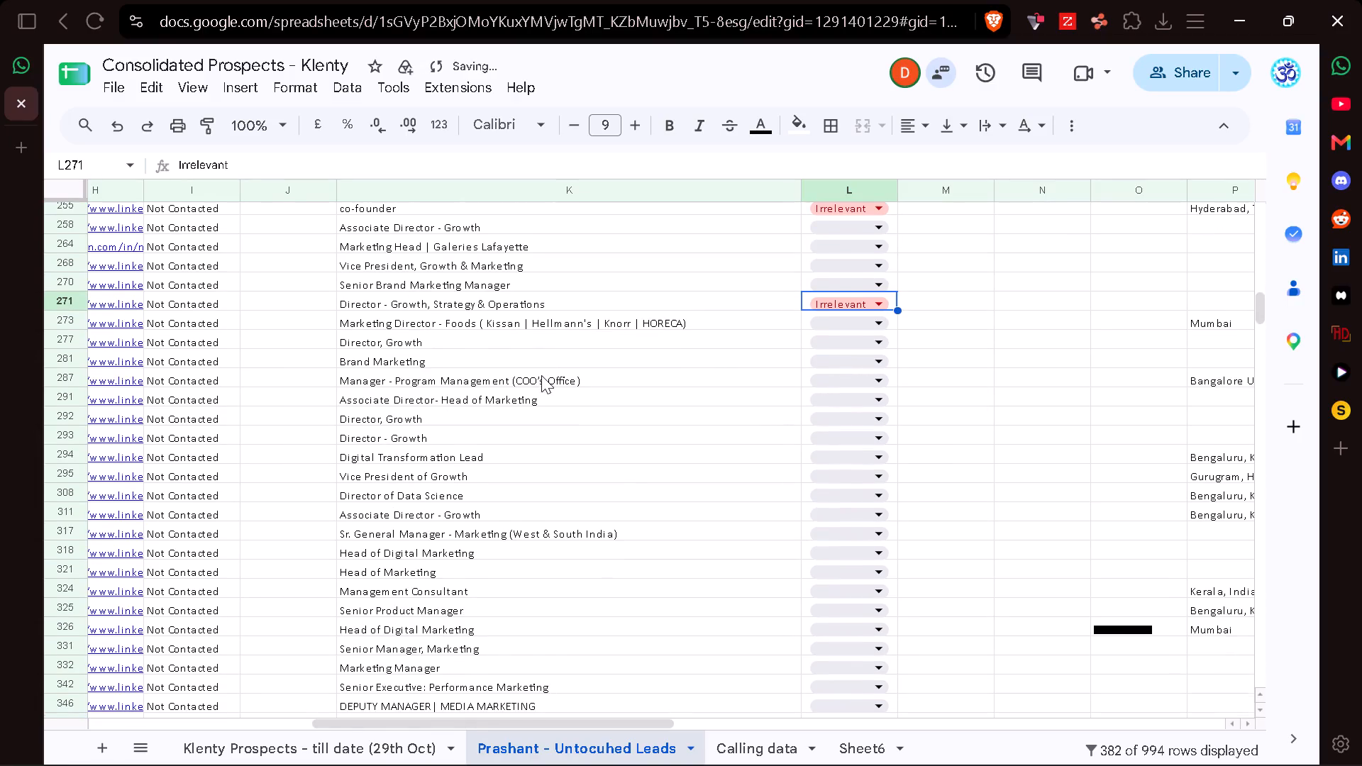
scroll(459, 378, "down", 1)
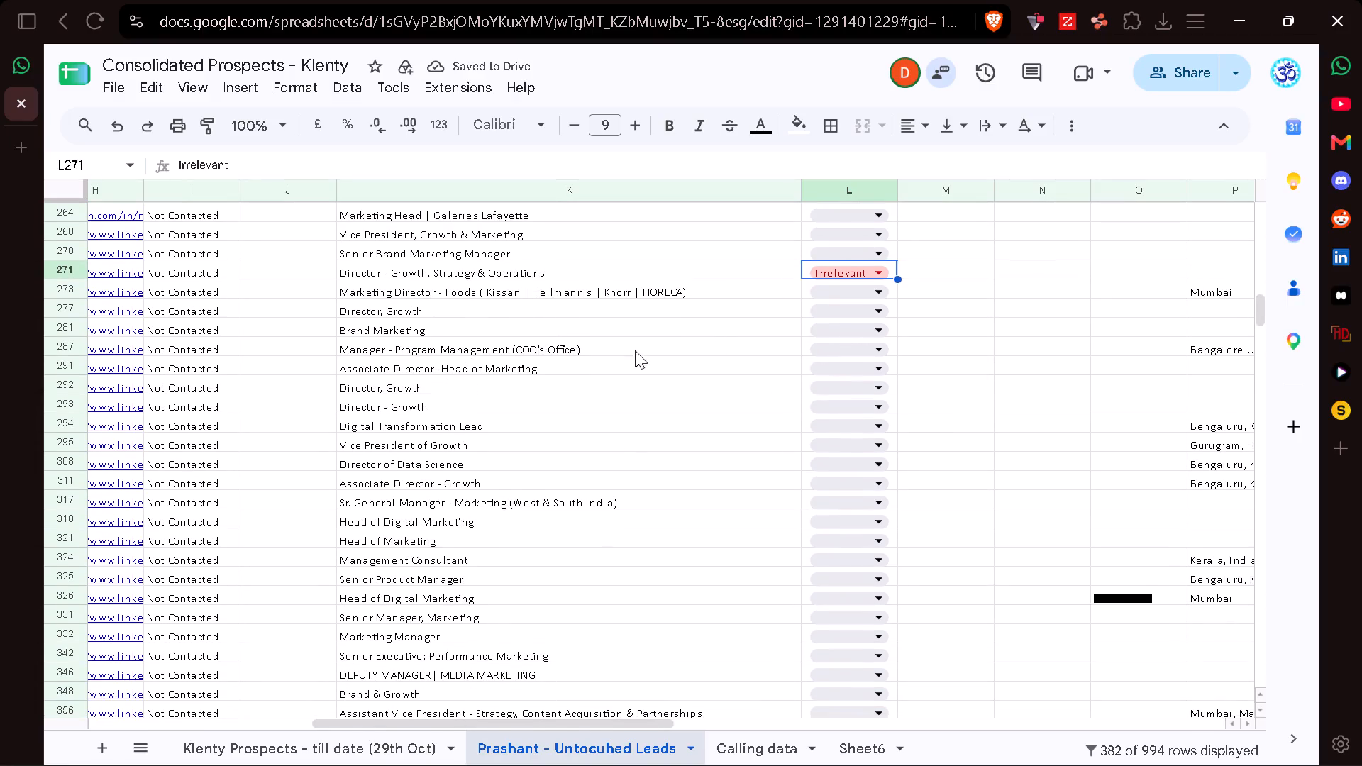
left_click(829, 353)
left_click(831, 396)
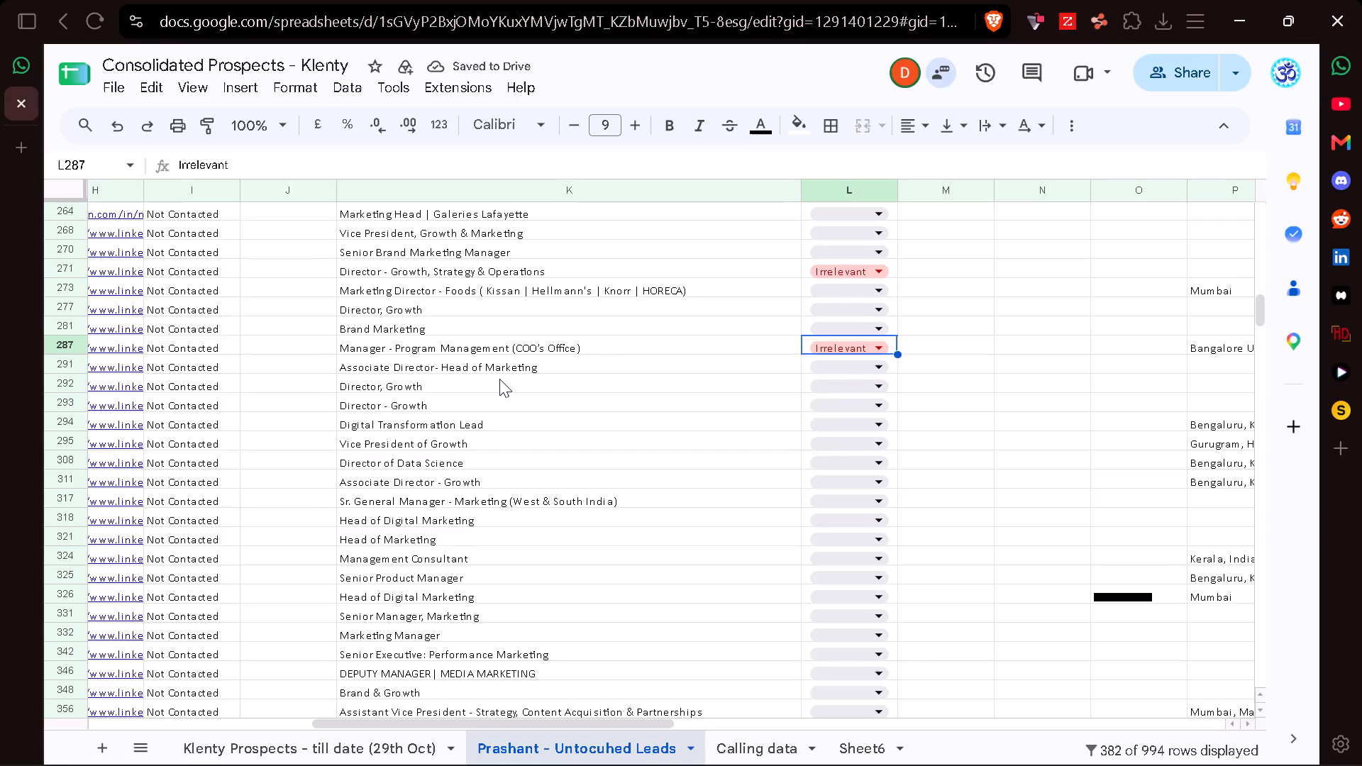
Set Relevancy to Irrelevant for the Digital Transformation Lead in row 294 and the Director of Data Science in row 308.
scroll(499, 379, "down", 1)
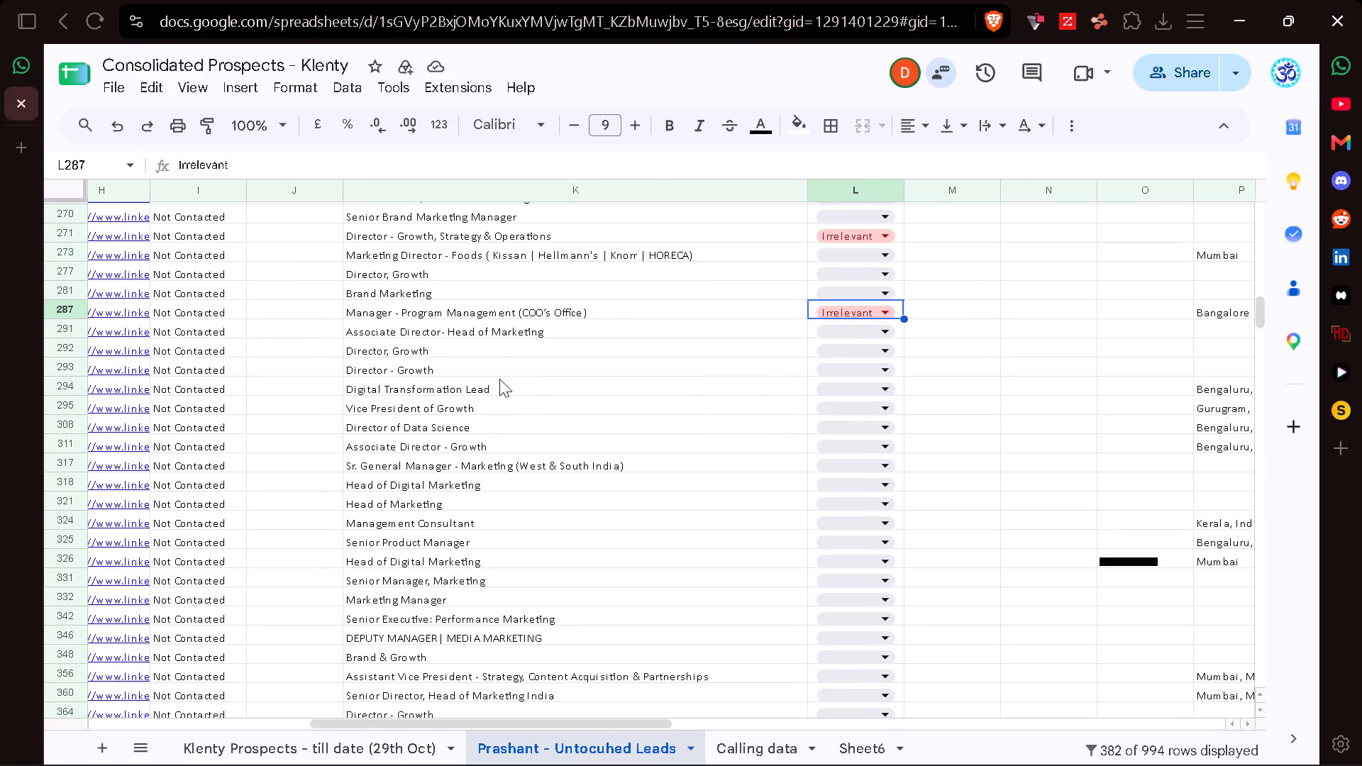
scroll(499, 379, "down", 1)
scroll(462, 343, "left", 1)
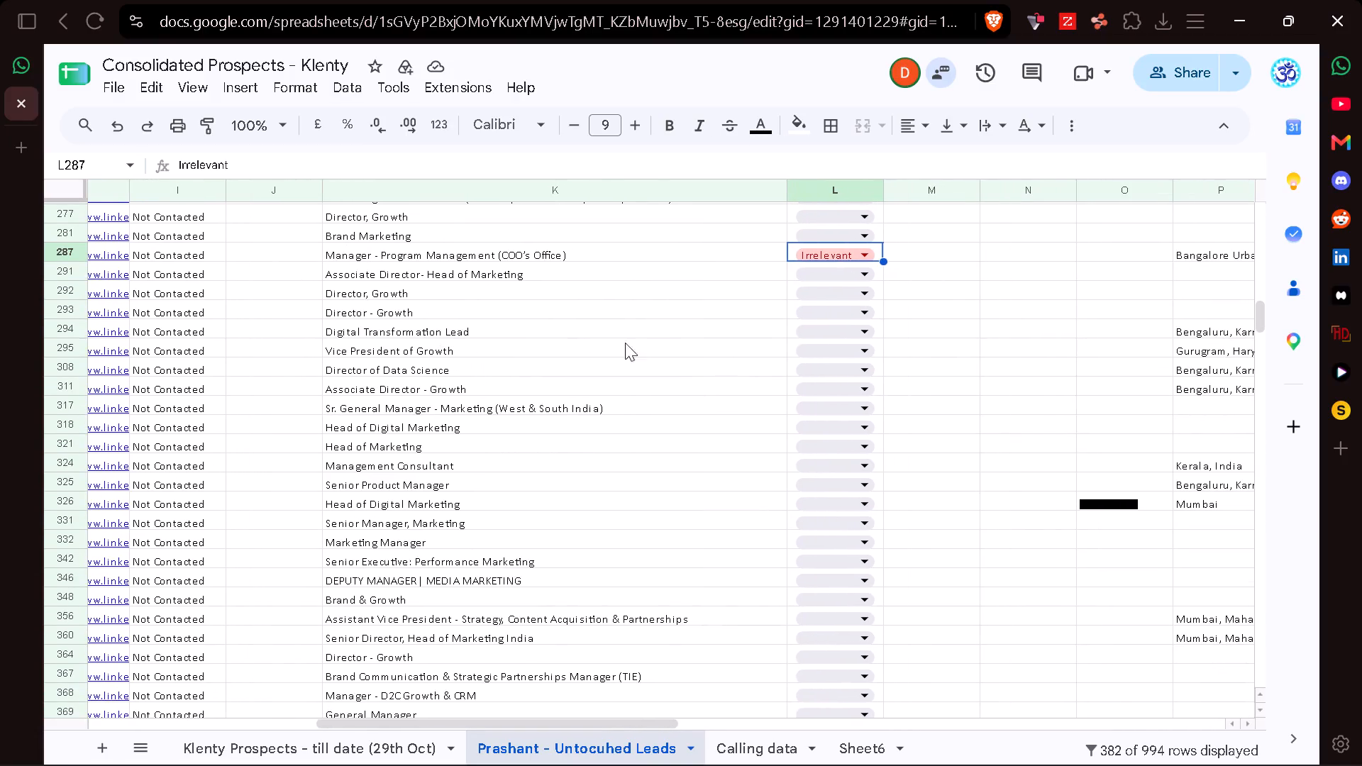
left_click(812, 330)
left_click(815, 387)
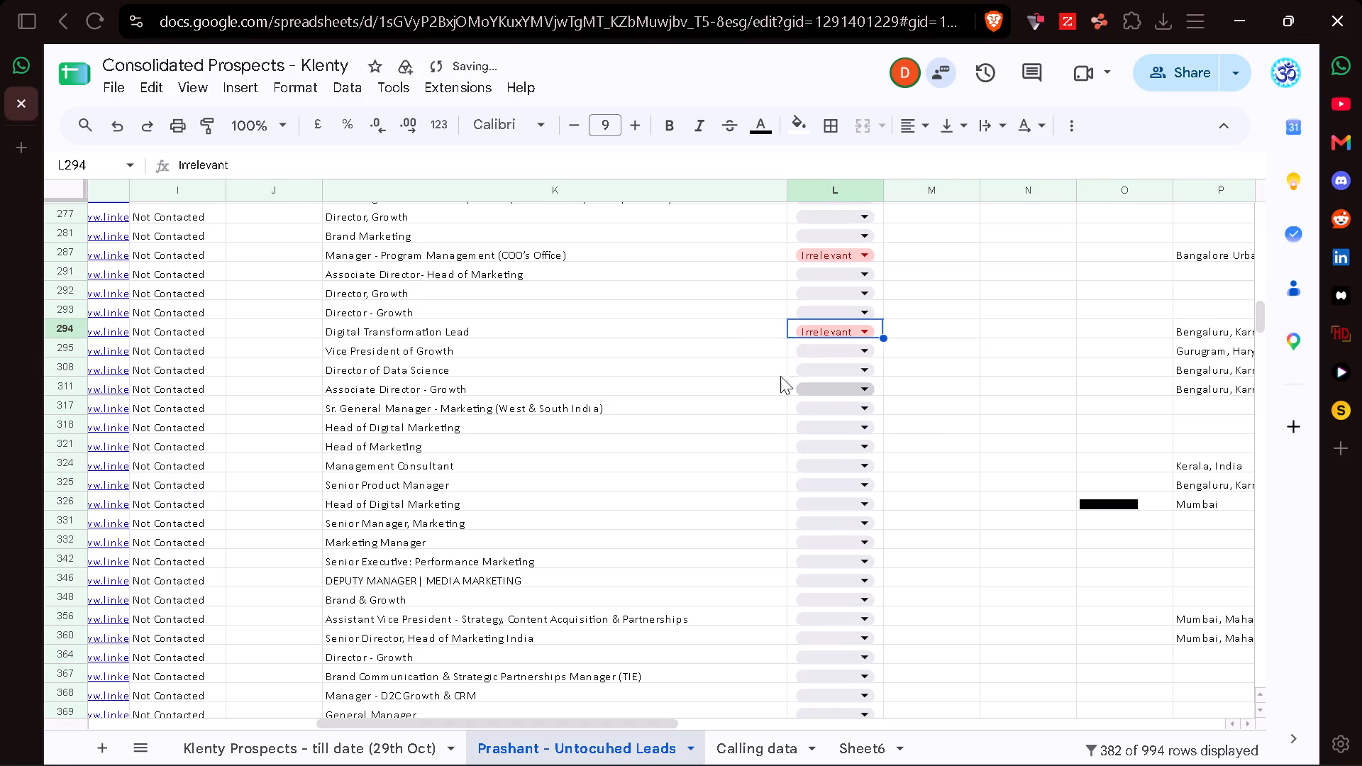
scroll(432, 382, "down", 1)
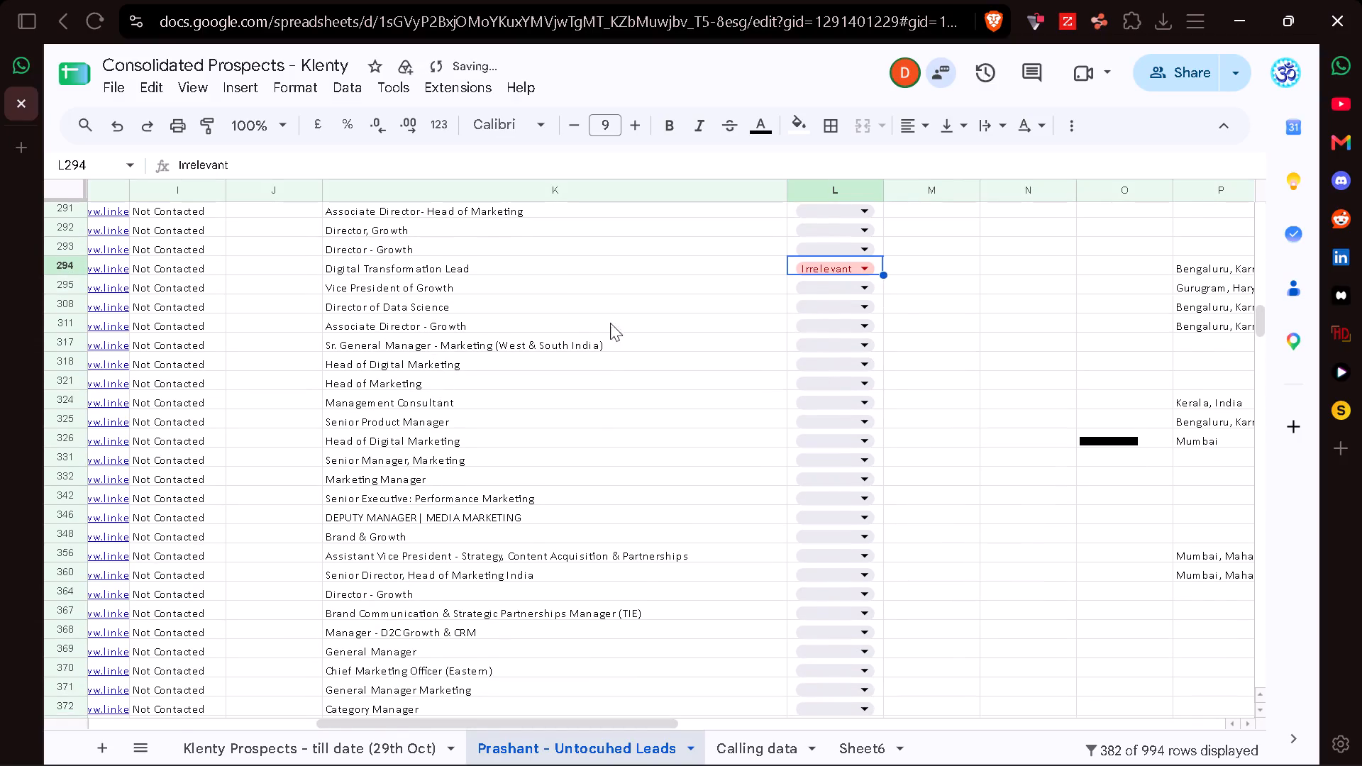
left_click(818, 309)
left_click(812, 362)
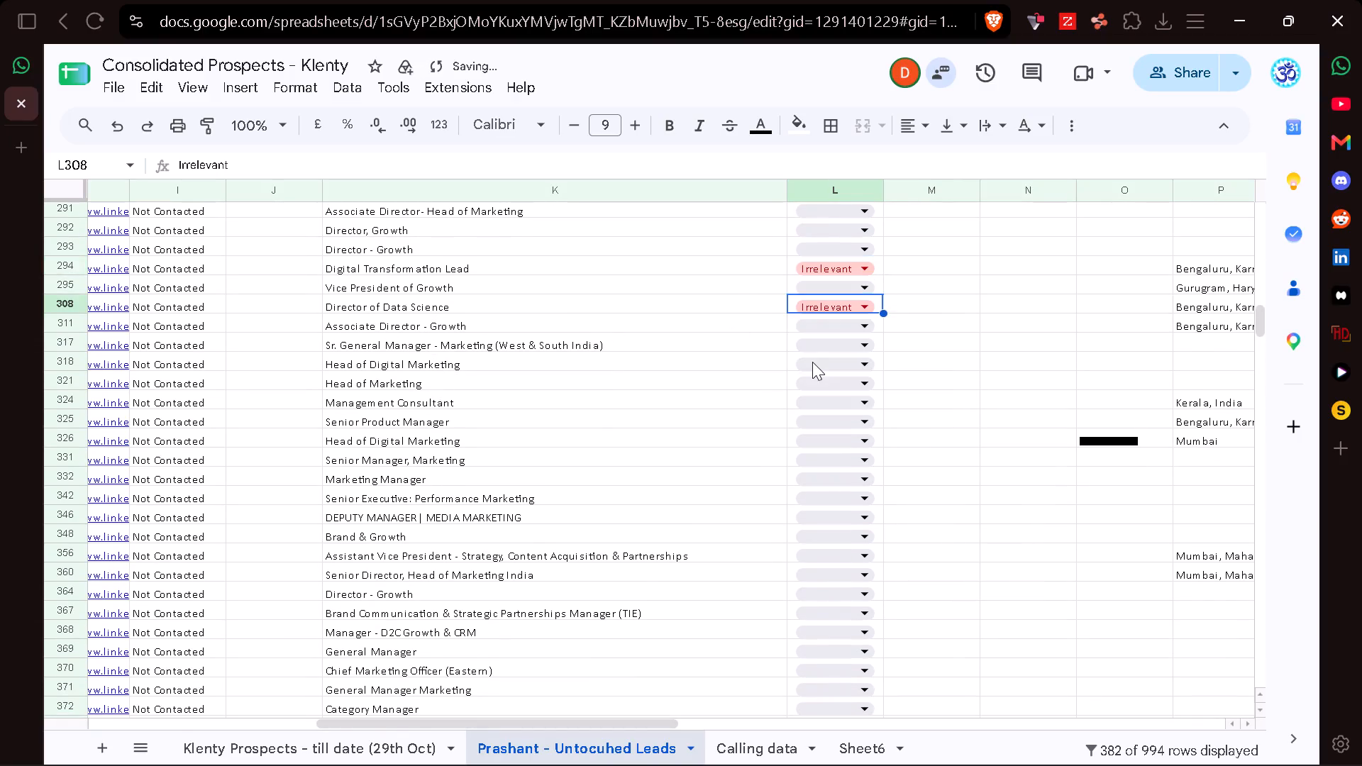
Review the titles below row 308 and set Relevancy to Irrelevant for the Management Consultant in row 324.
scroll(477, 310, "down", 1)
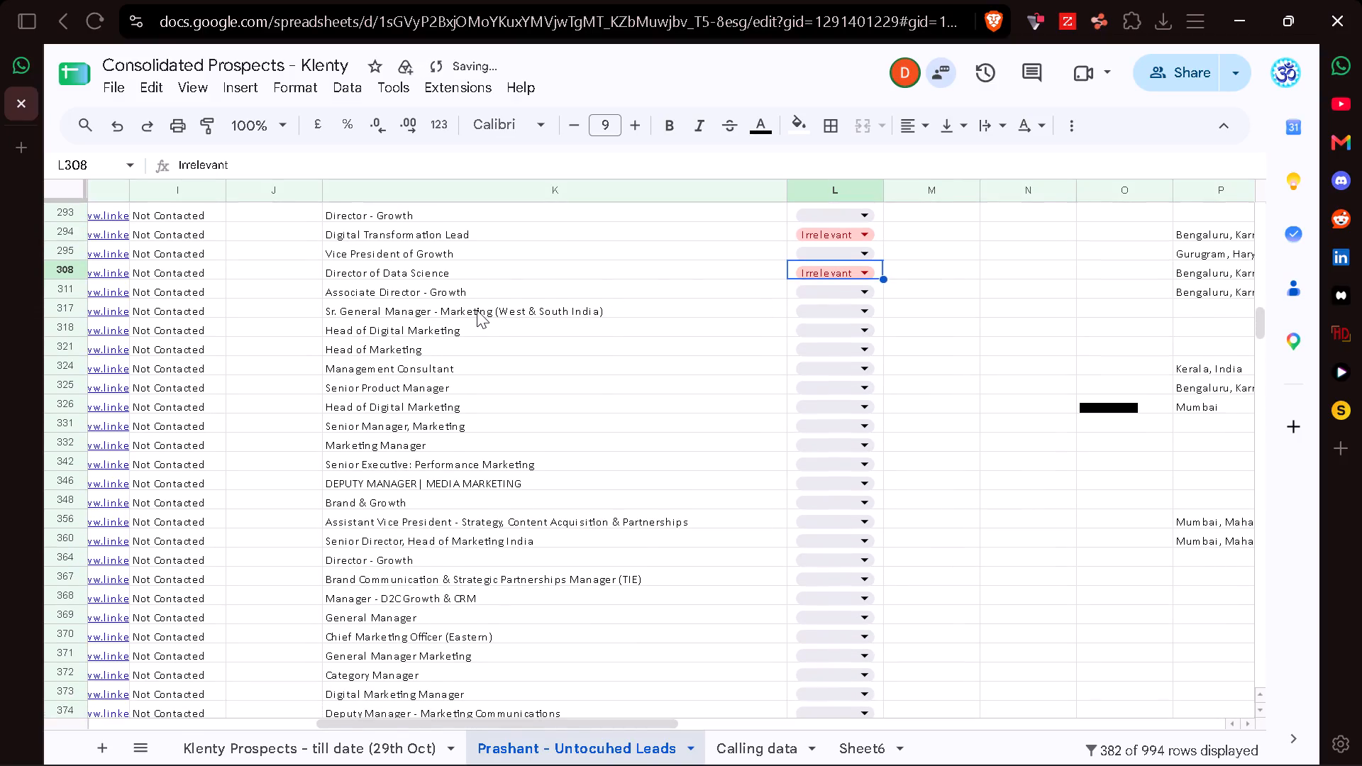
scroll(477, 310, "down", 2)
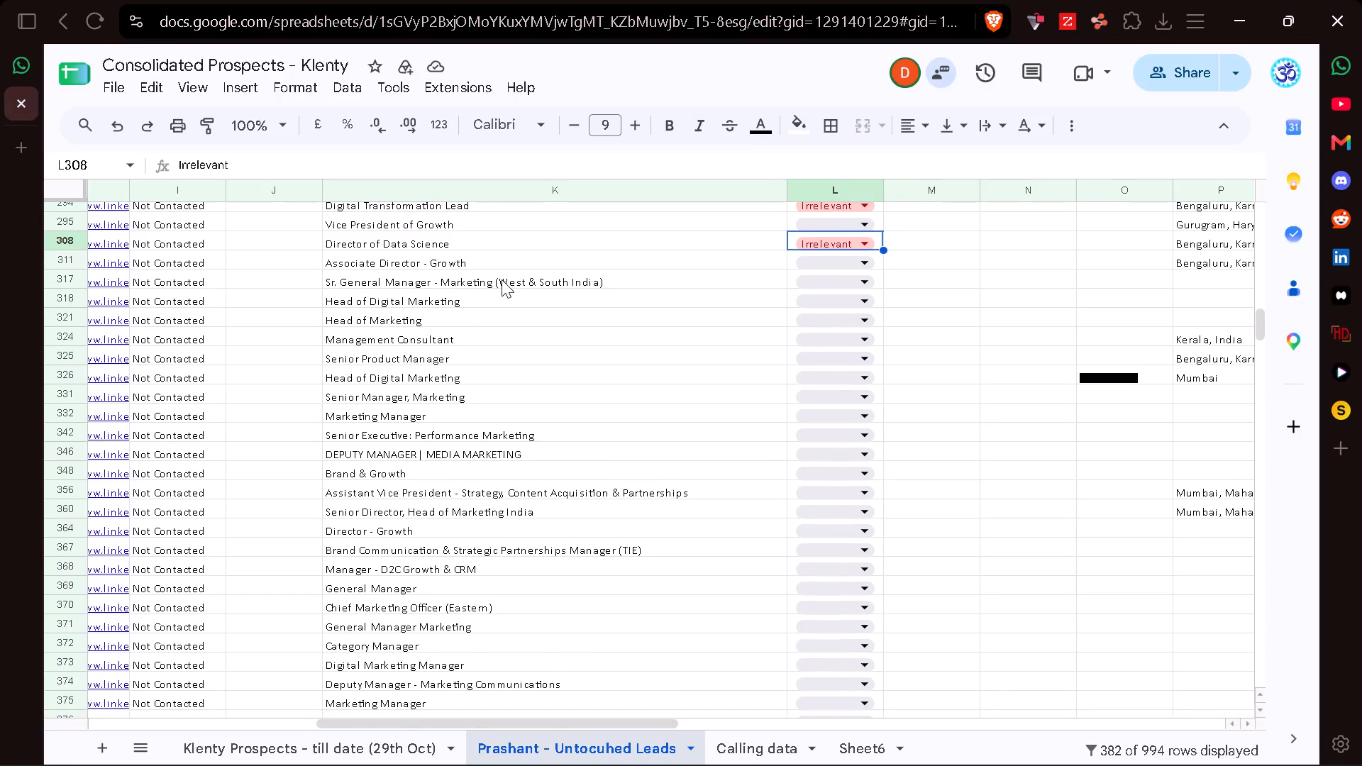
scroll(502, 279, "down", 1)
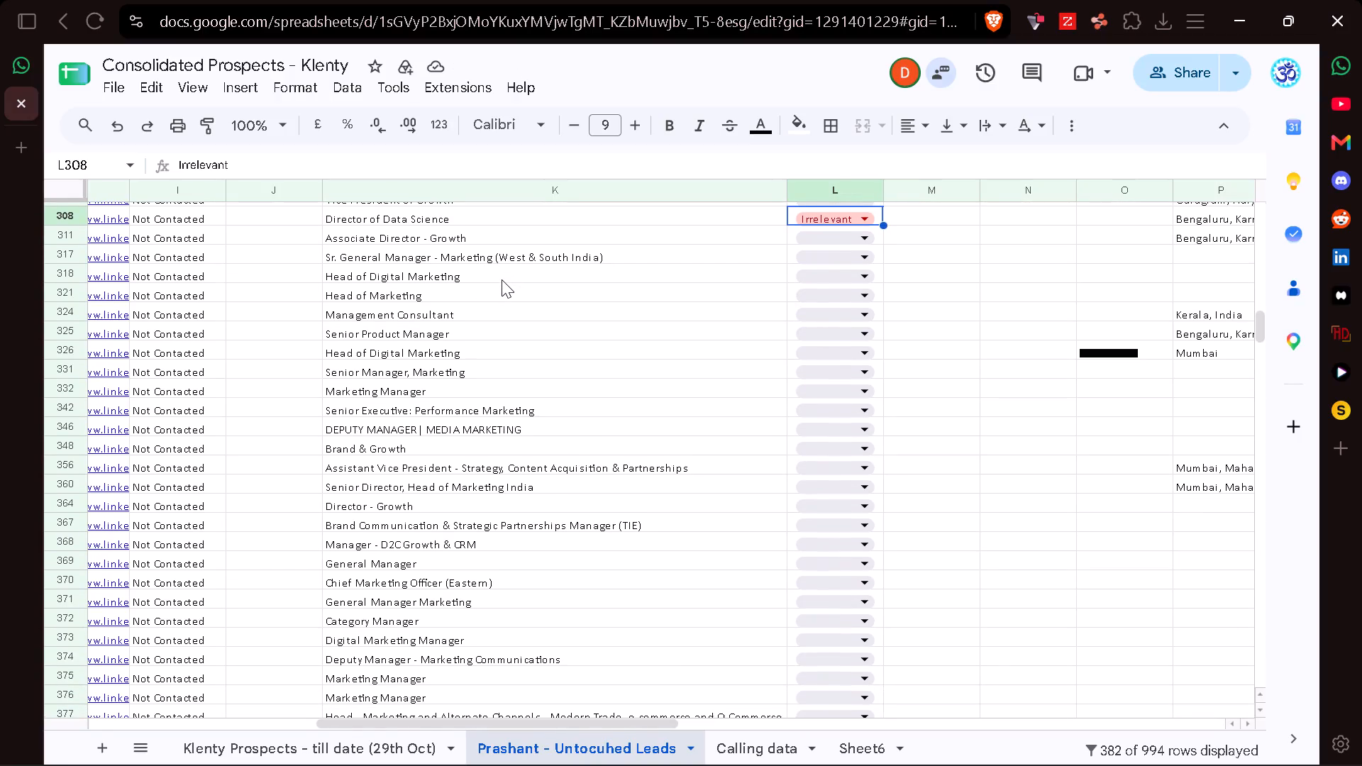
scroll(502, 279, "down", 2)
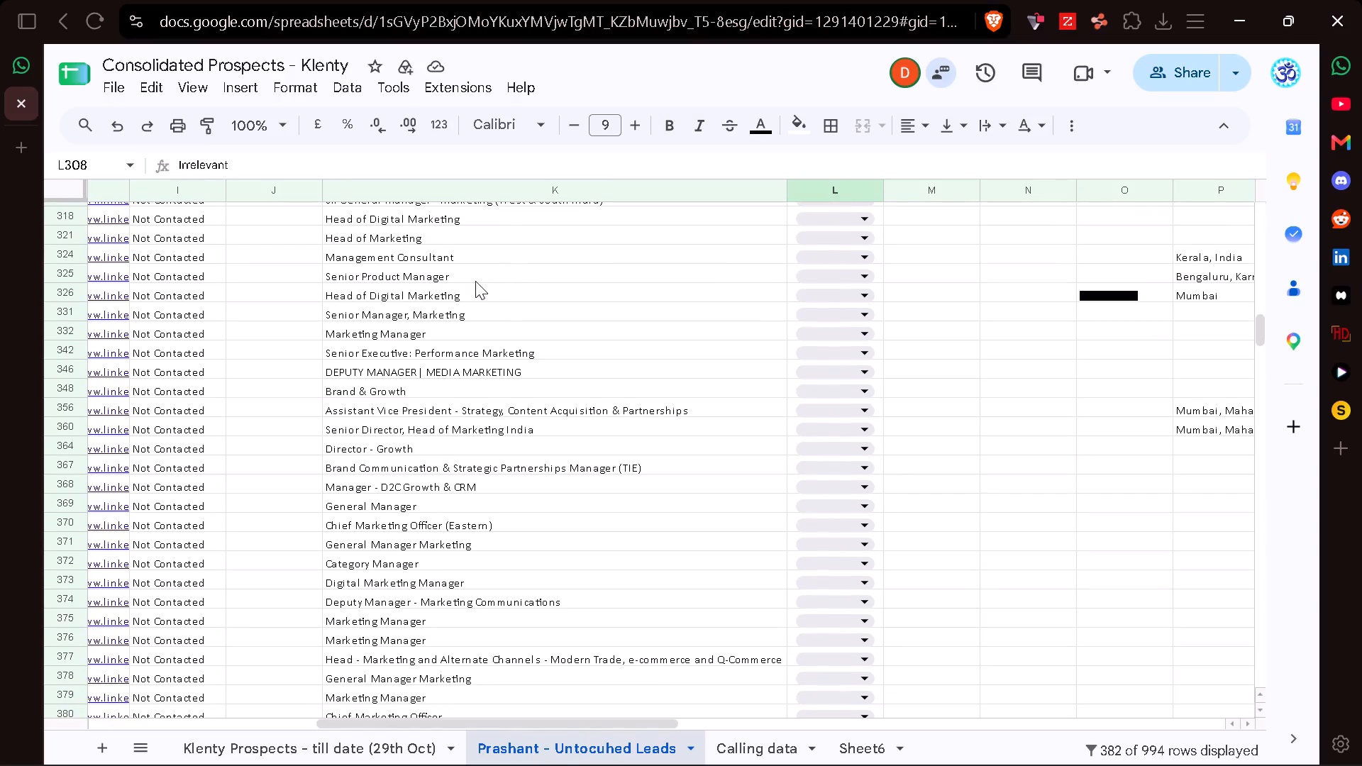
left_click(859, 262)
left_click(820, 312)
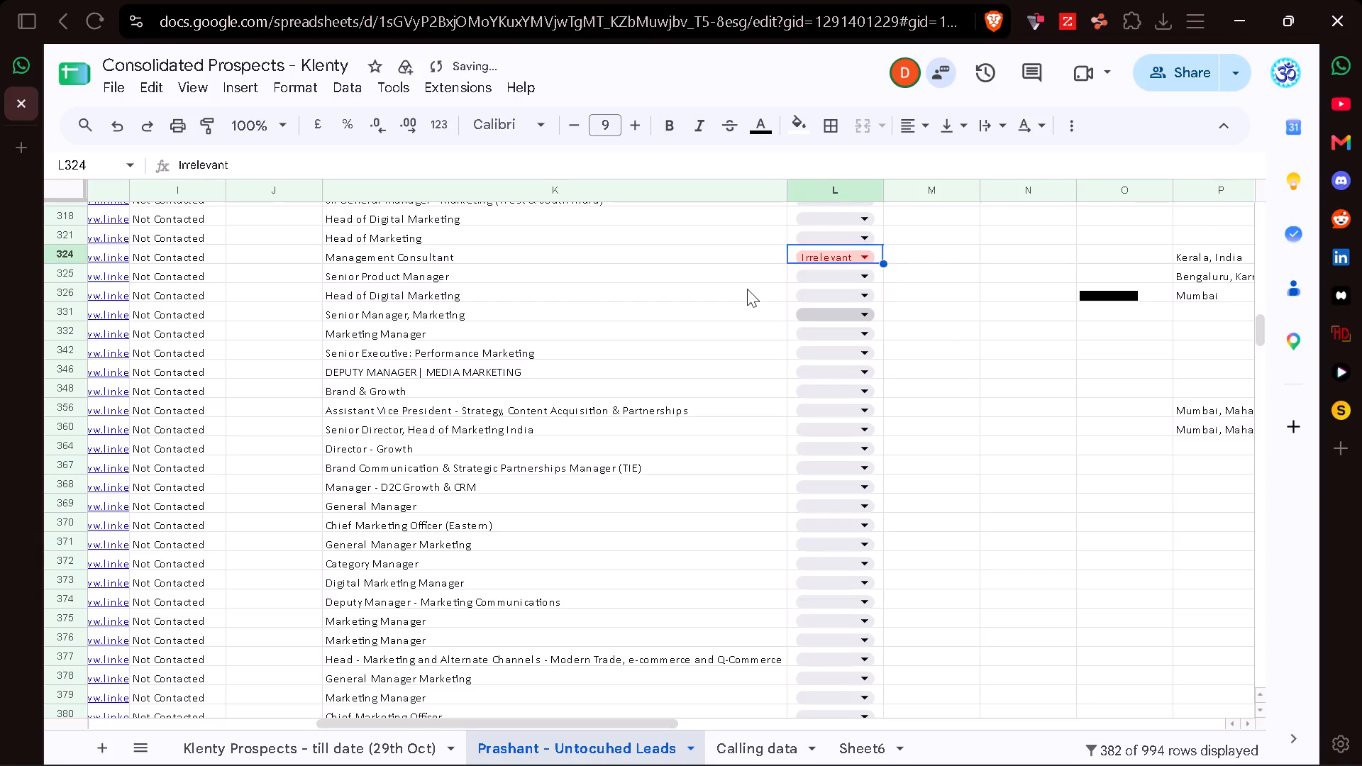
Set the vertical alignment of the entire Relevancy column to middle.
scroll(747, 289, "up", 8)
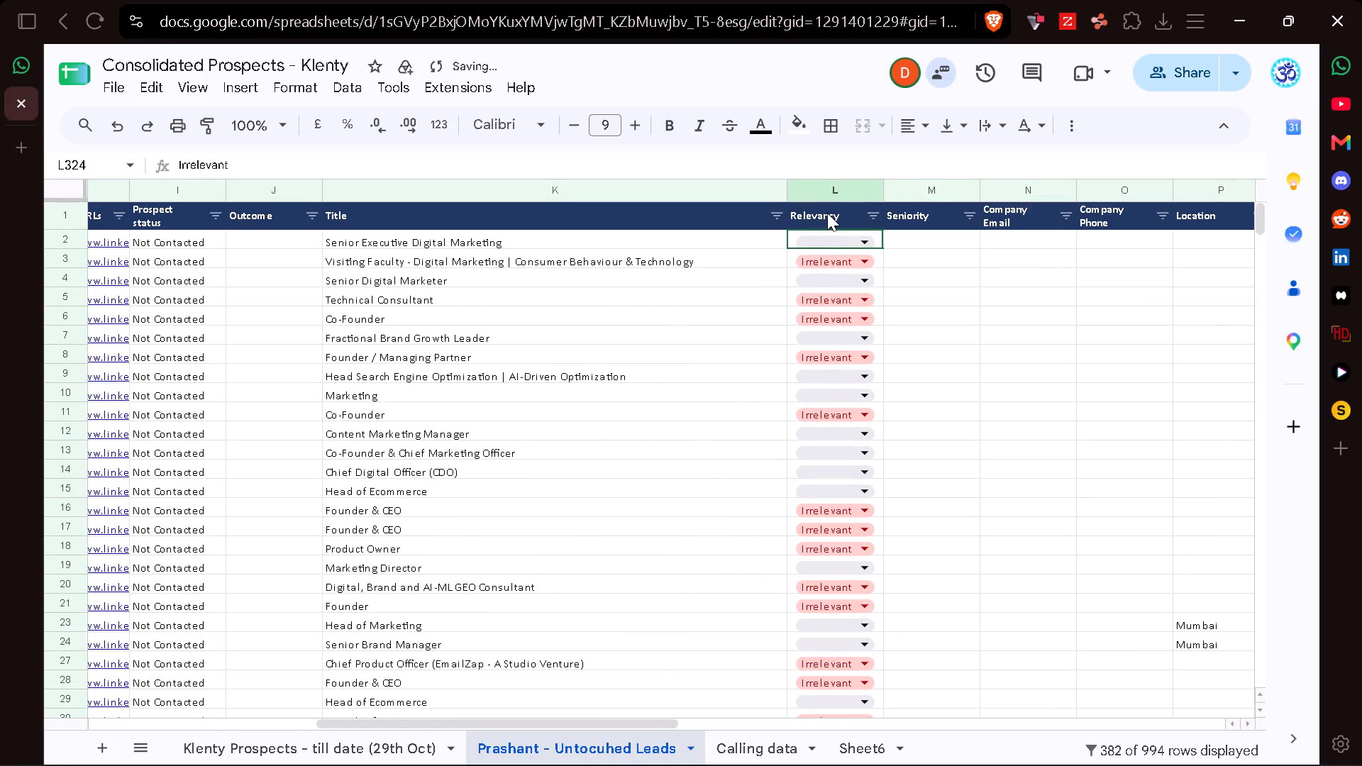
left_click(834, 189)
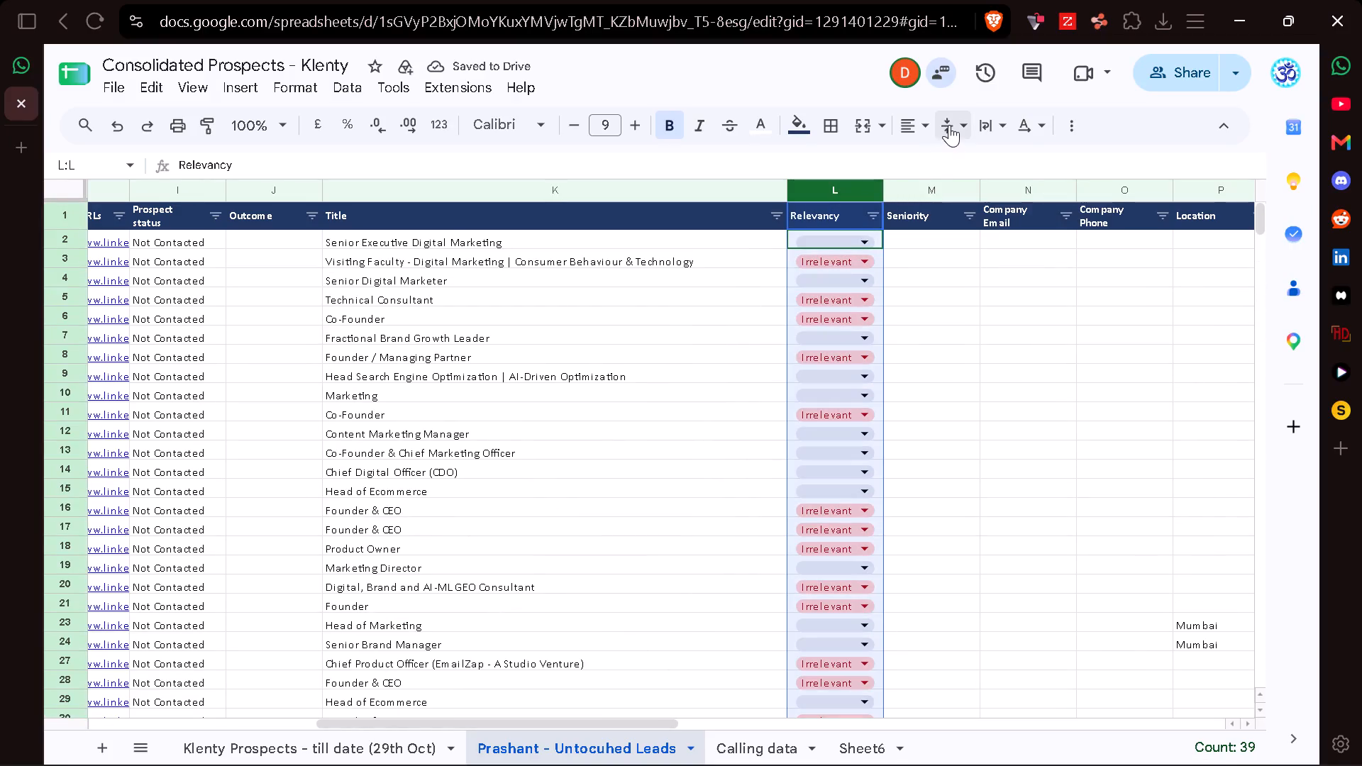
left_click(949, 125)
left_click(981, 163)
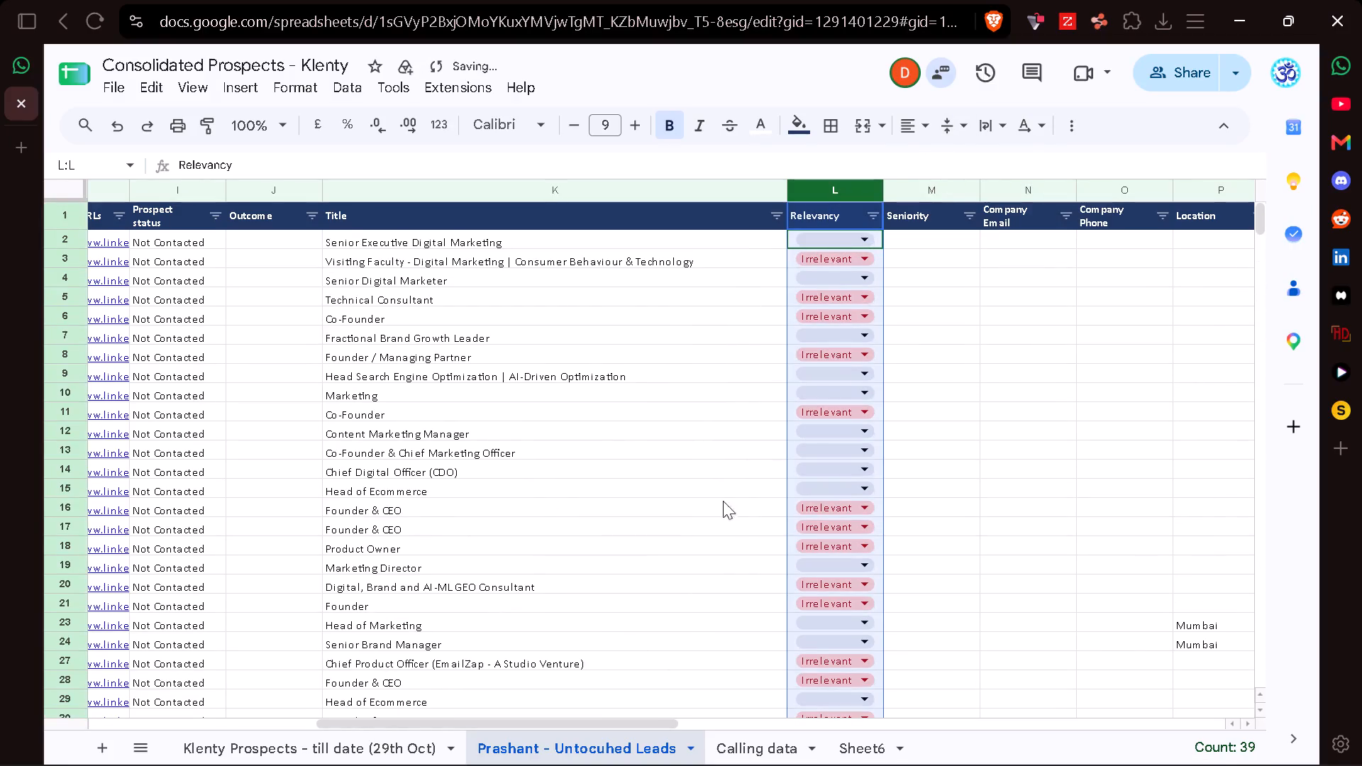
left_click(700, 518)
Set Relevancy to Irrelevant for the Senior Product Manager in row 325.
scroll(700, 518, "down", 9)
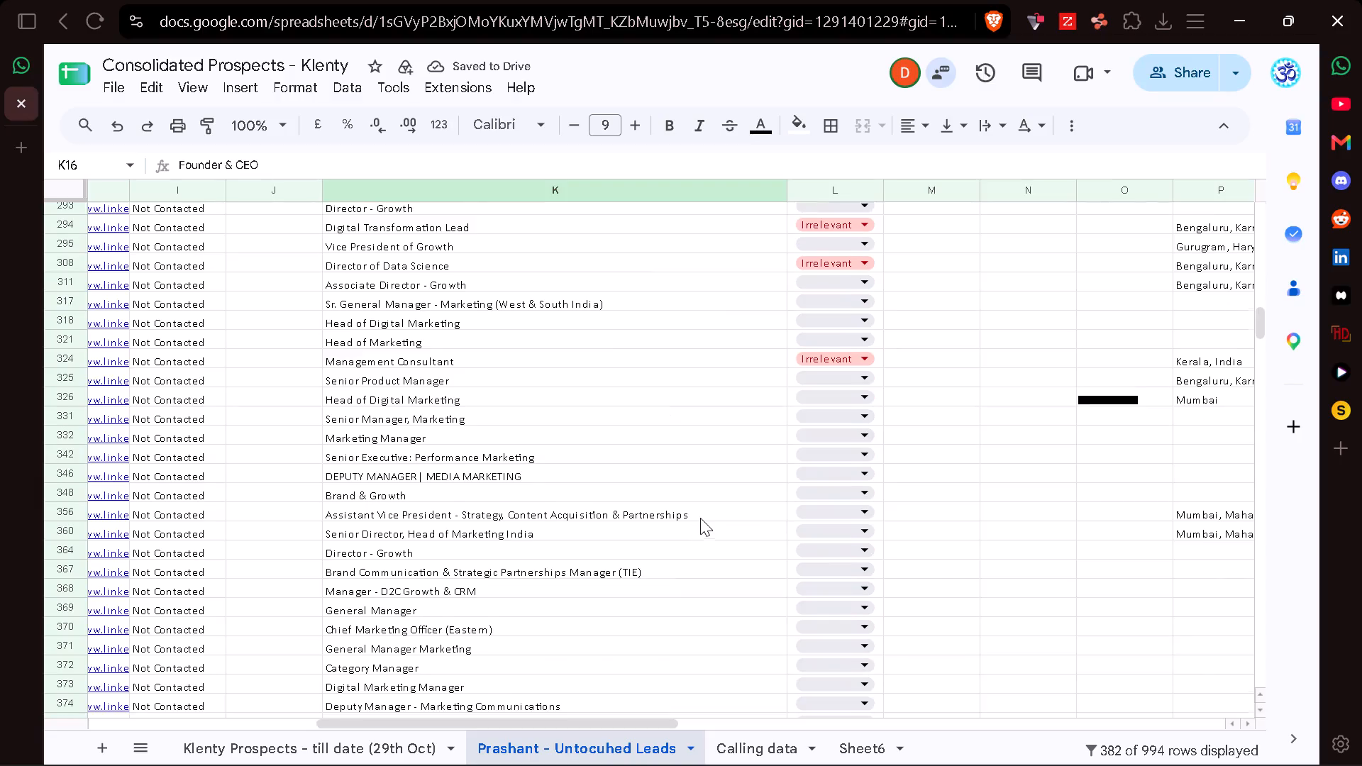
scroll(700, 518, "down", 1)
left_click(834, 362)
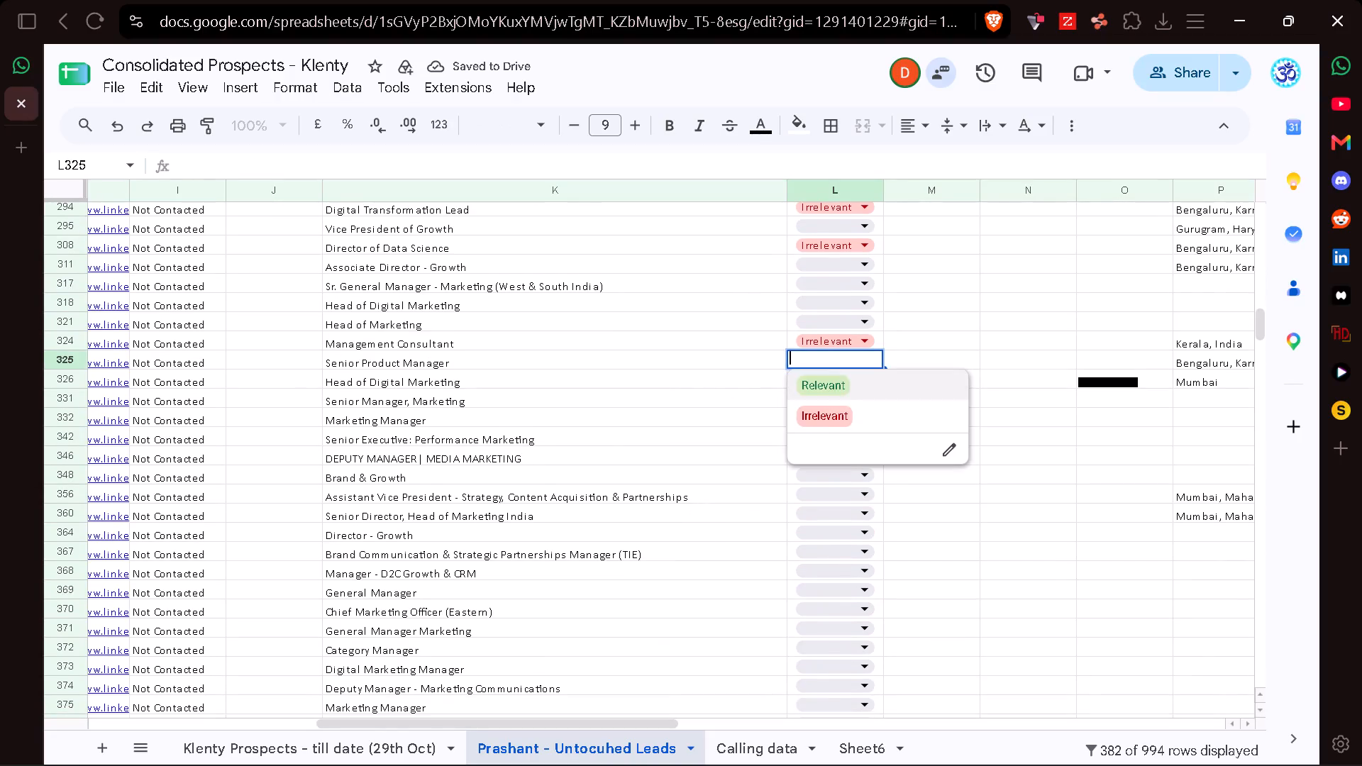
left_click(823, 416)
Set Relevancy to Irrelevant for the row 346 Deputy Manager | Media Marketing and the row 356 Assistant Vice President - Strategy, Content Acquisition & Partnerships.
scroll(558, 393, "down", 1)
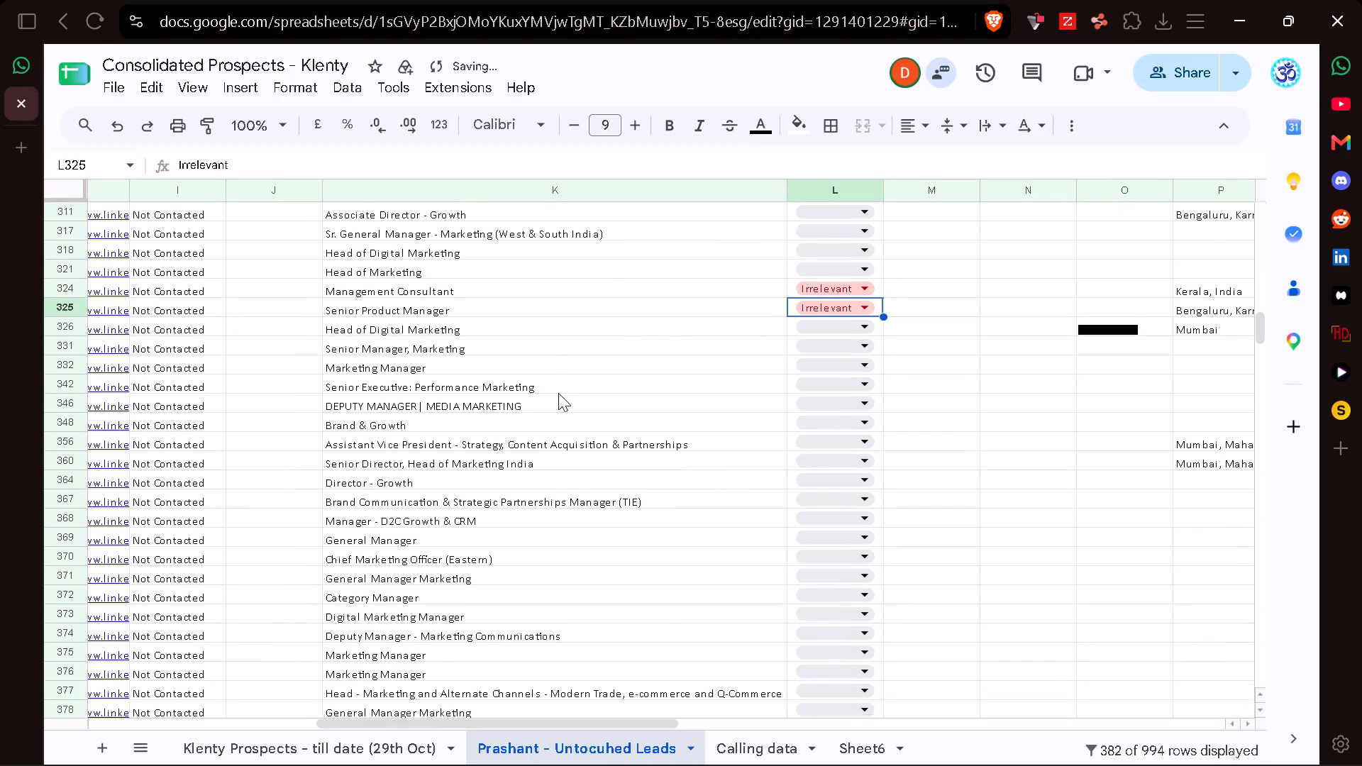
scroll(465, 338, "down", 1)
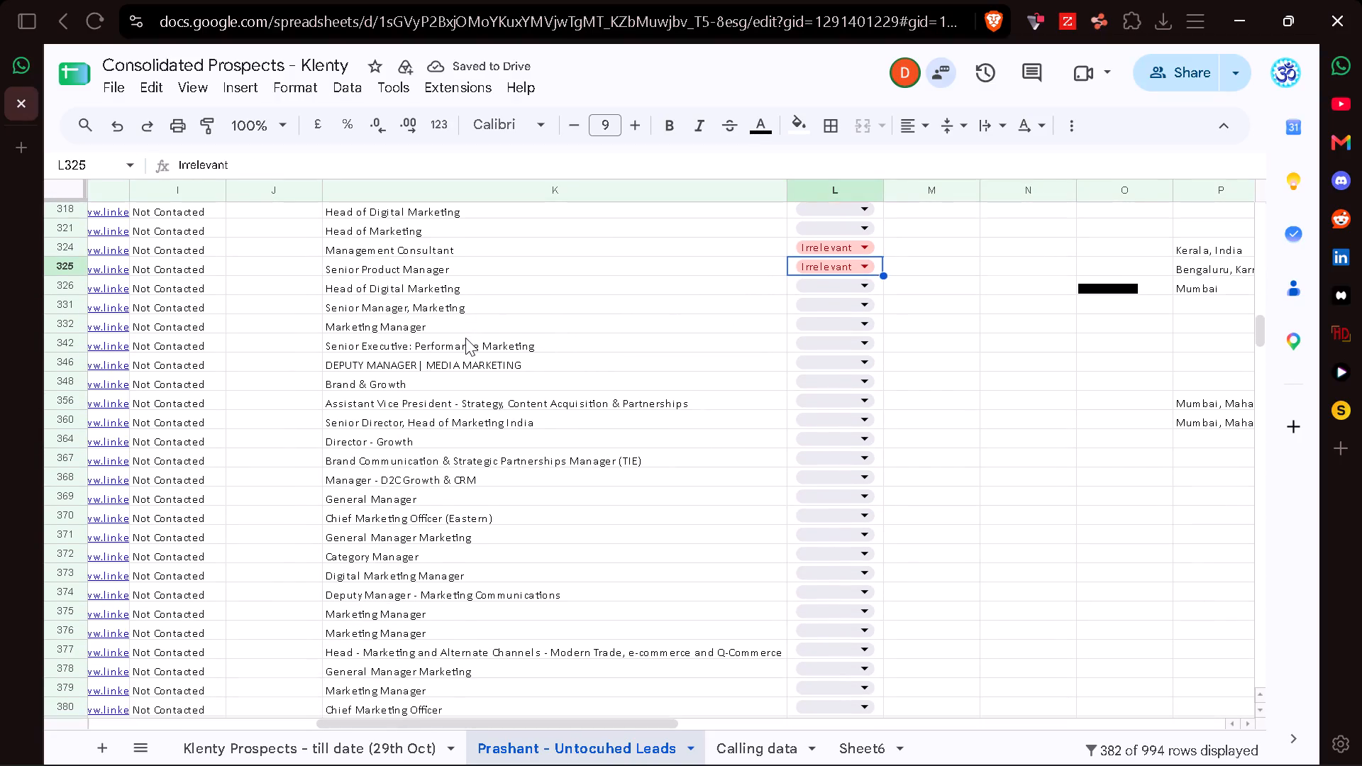
left_click(824, 343)
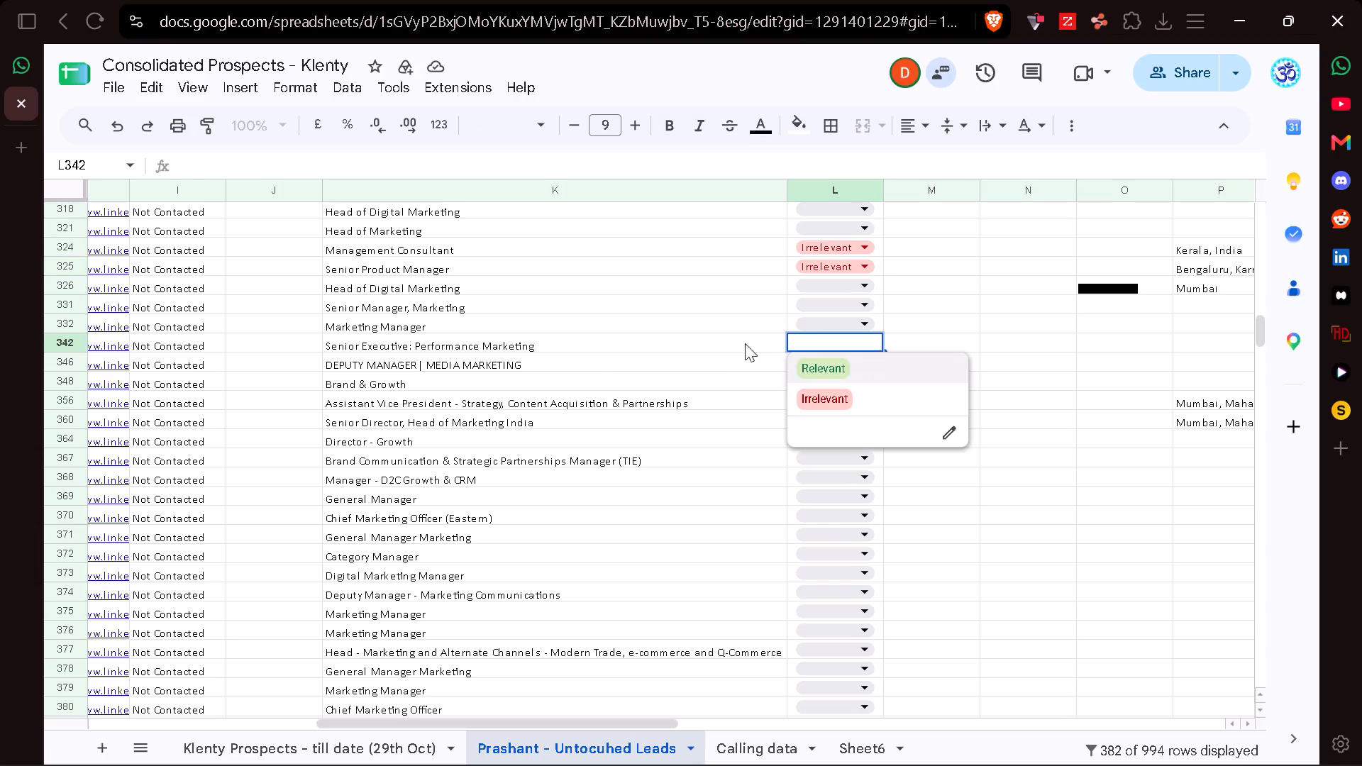
left_click(582, 350)
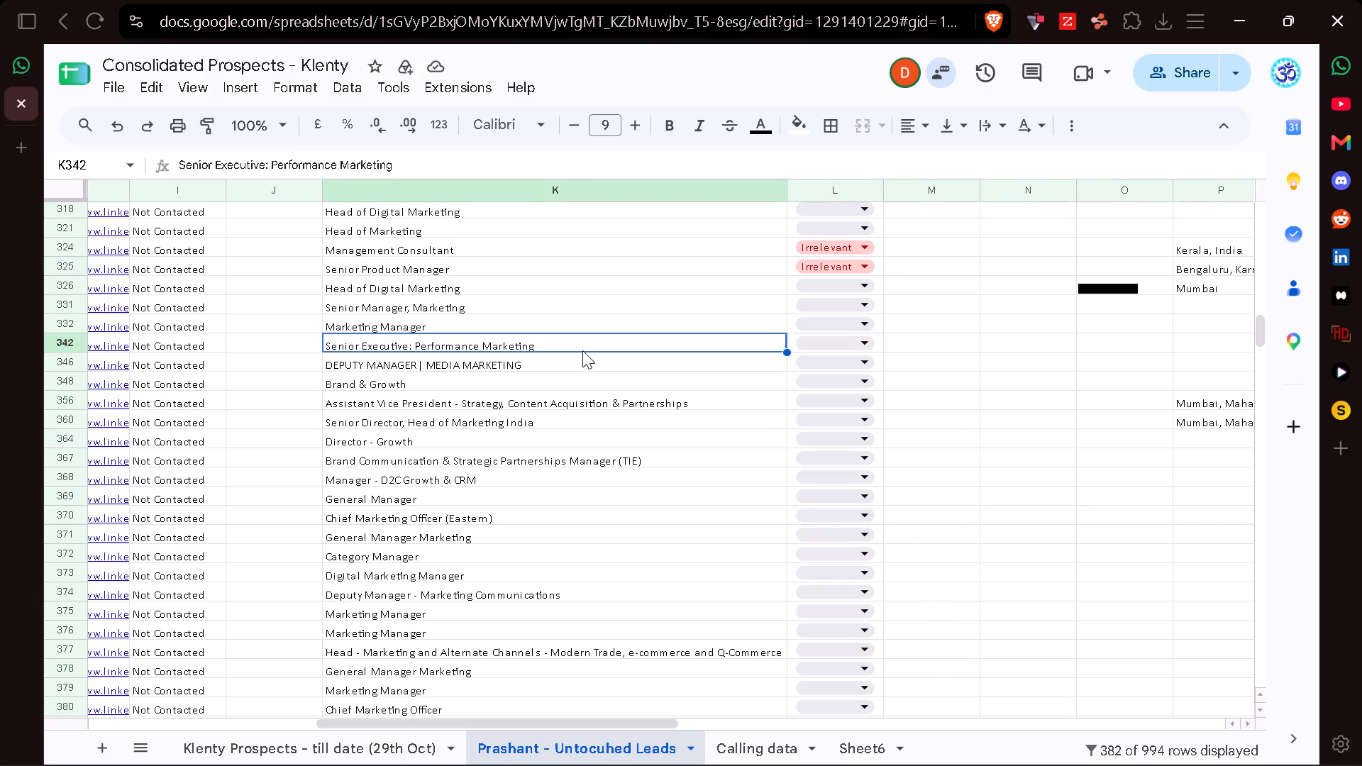
scroll(582, 350, "down", 1)
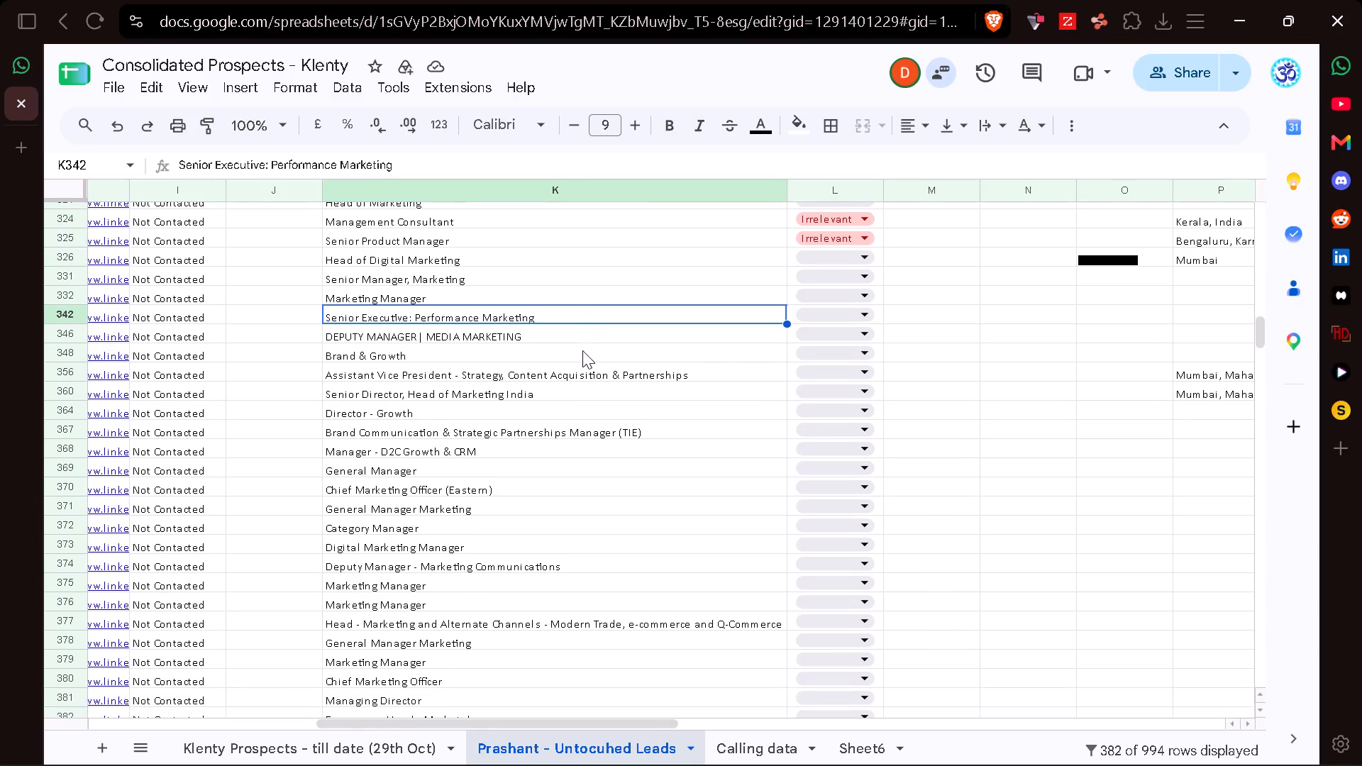
left_click(836, 336)
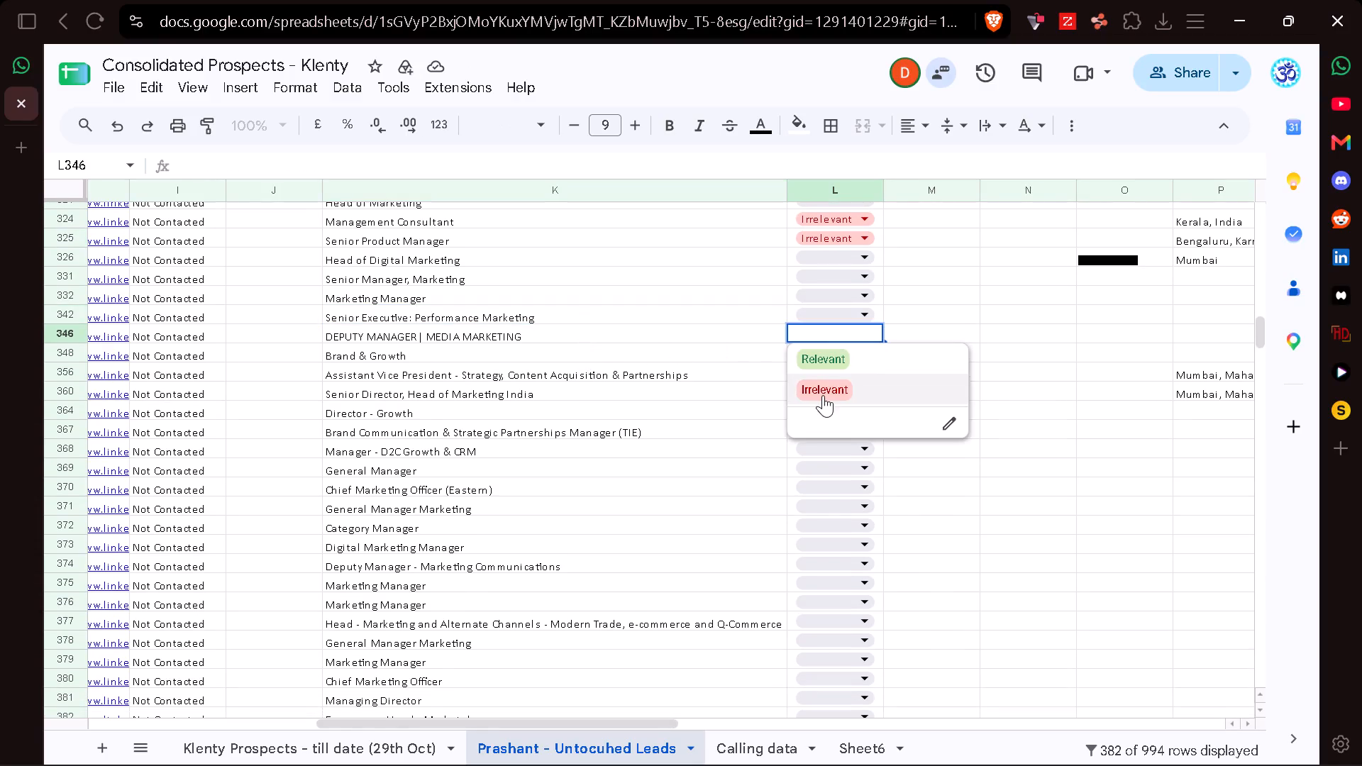
left_click(823, 395)
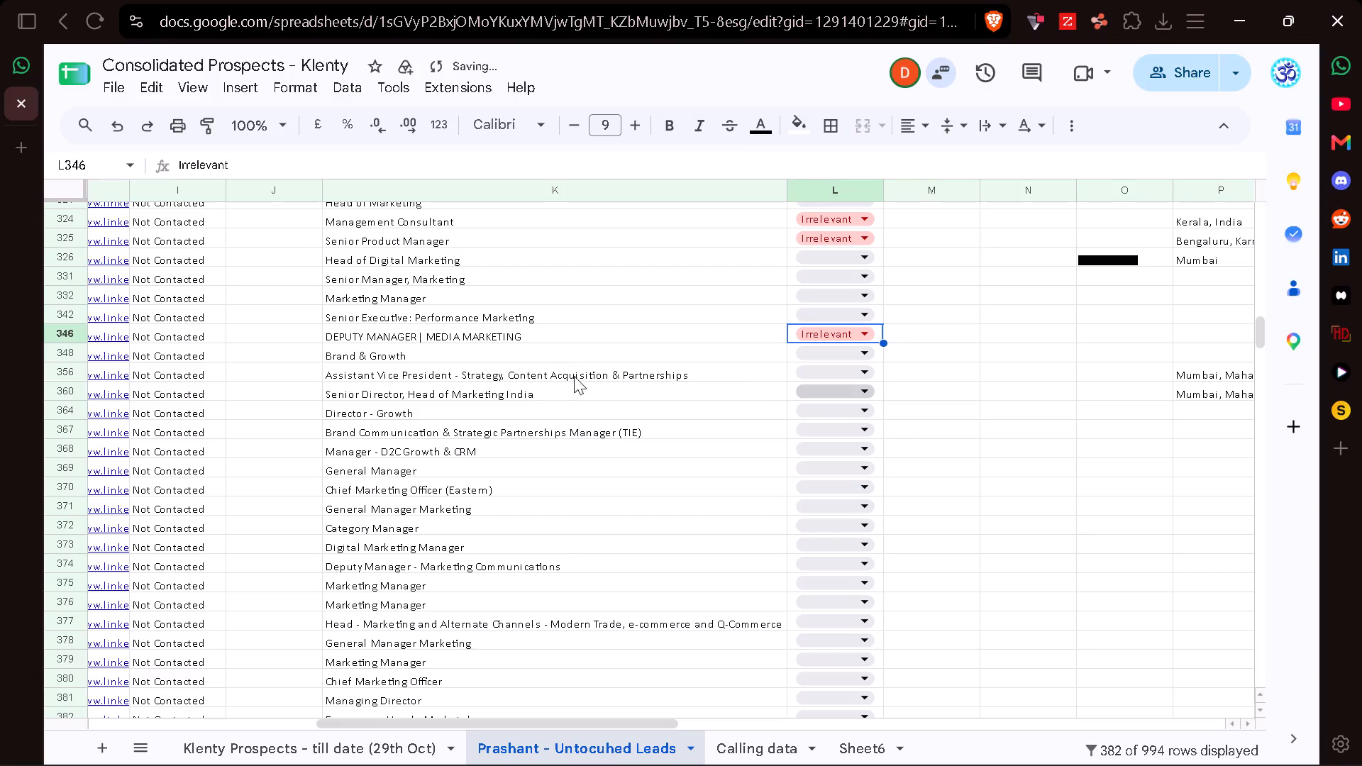
left_click(813, 377)
left_click(814, 418)
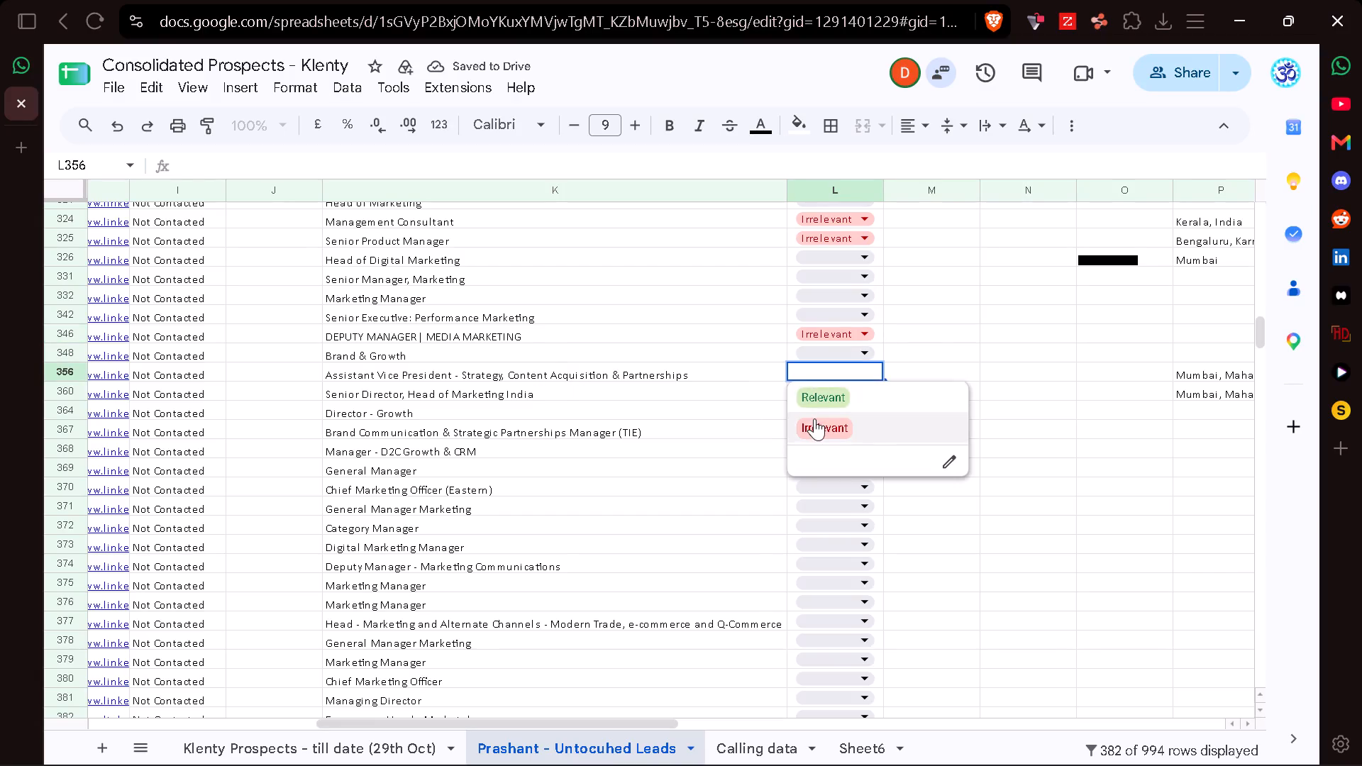
Set Relevancy to Irrelevant for the row 367 Brand Communication & Strategic Partnerships Manager (TIE) and the row 369 General Manager.
scroll(629, 398, "down", 1)
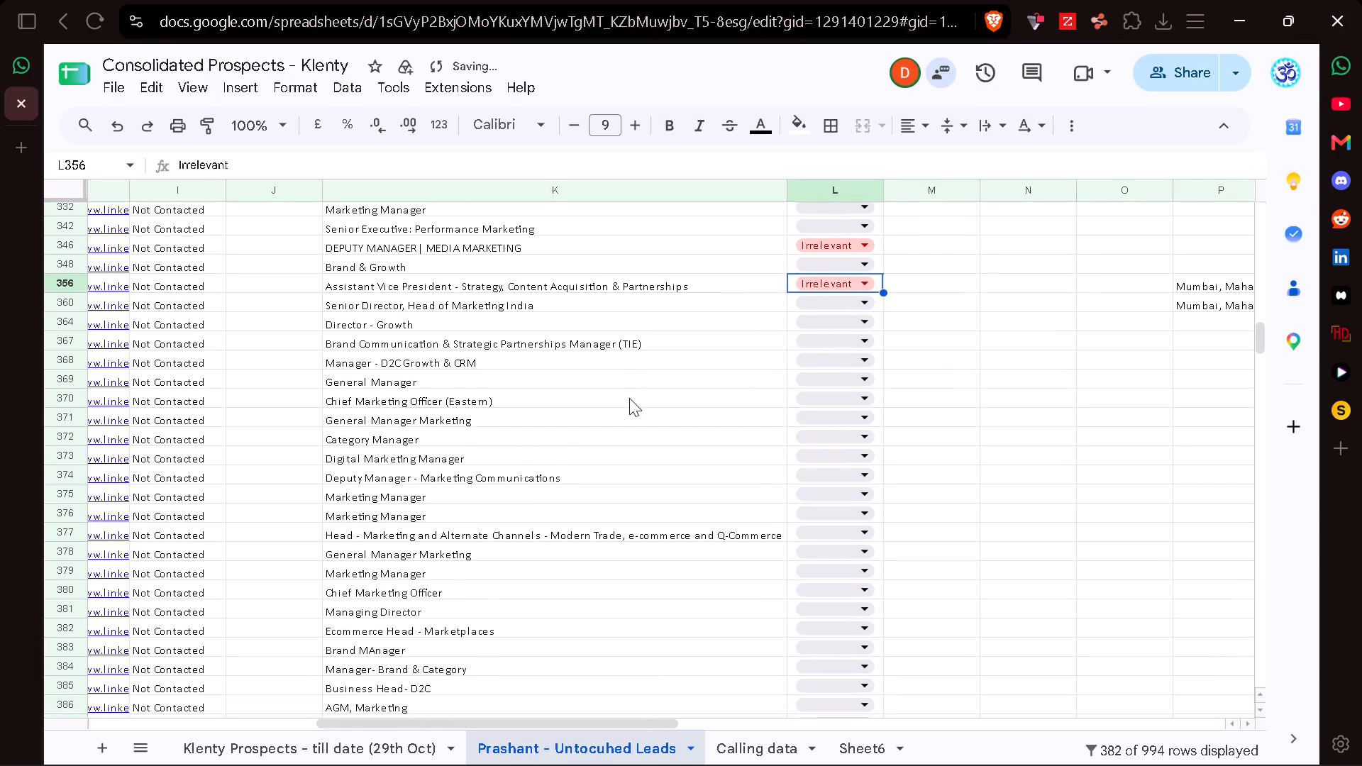
scroll(629, 398, "down", 1)
scroll(524, 353, "down", 1)
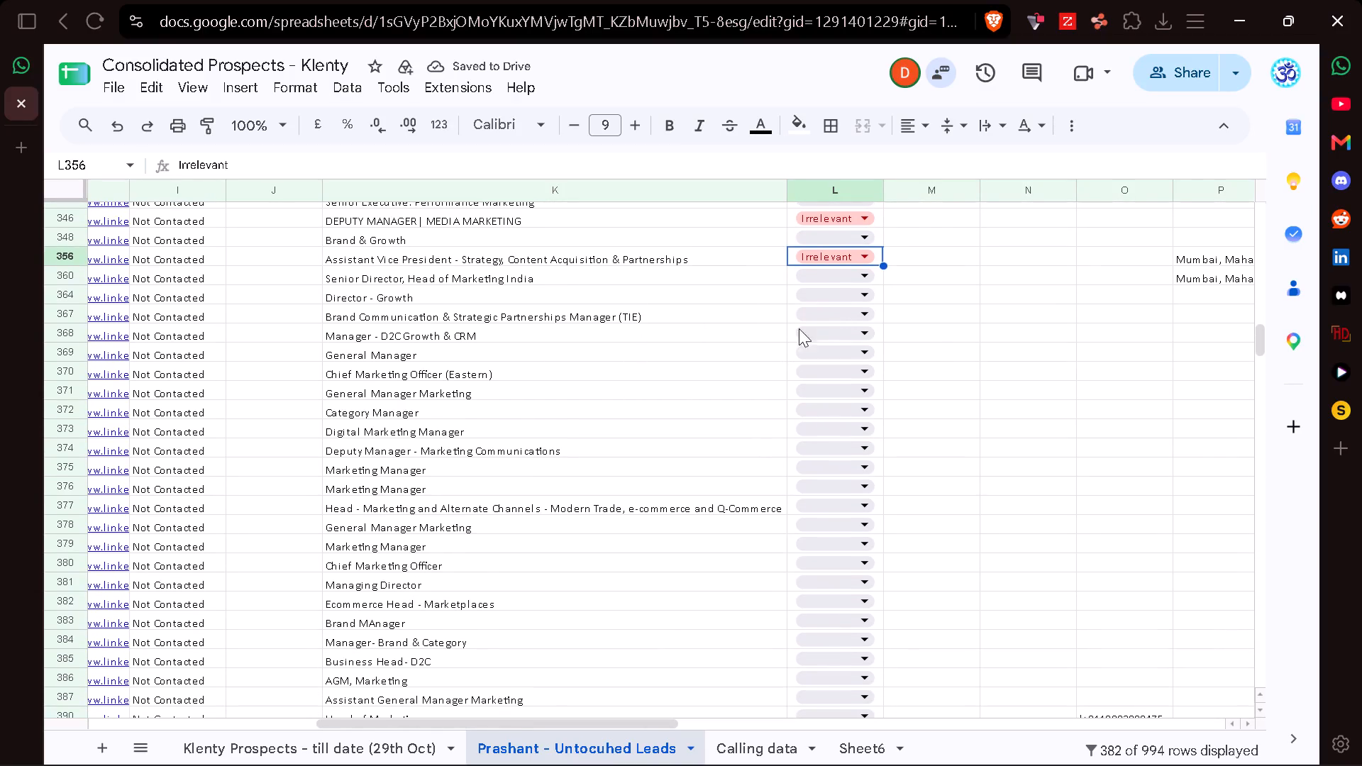
left_click(829, 317)
left_click(824, 380)
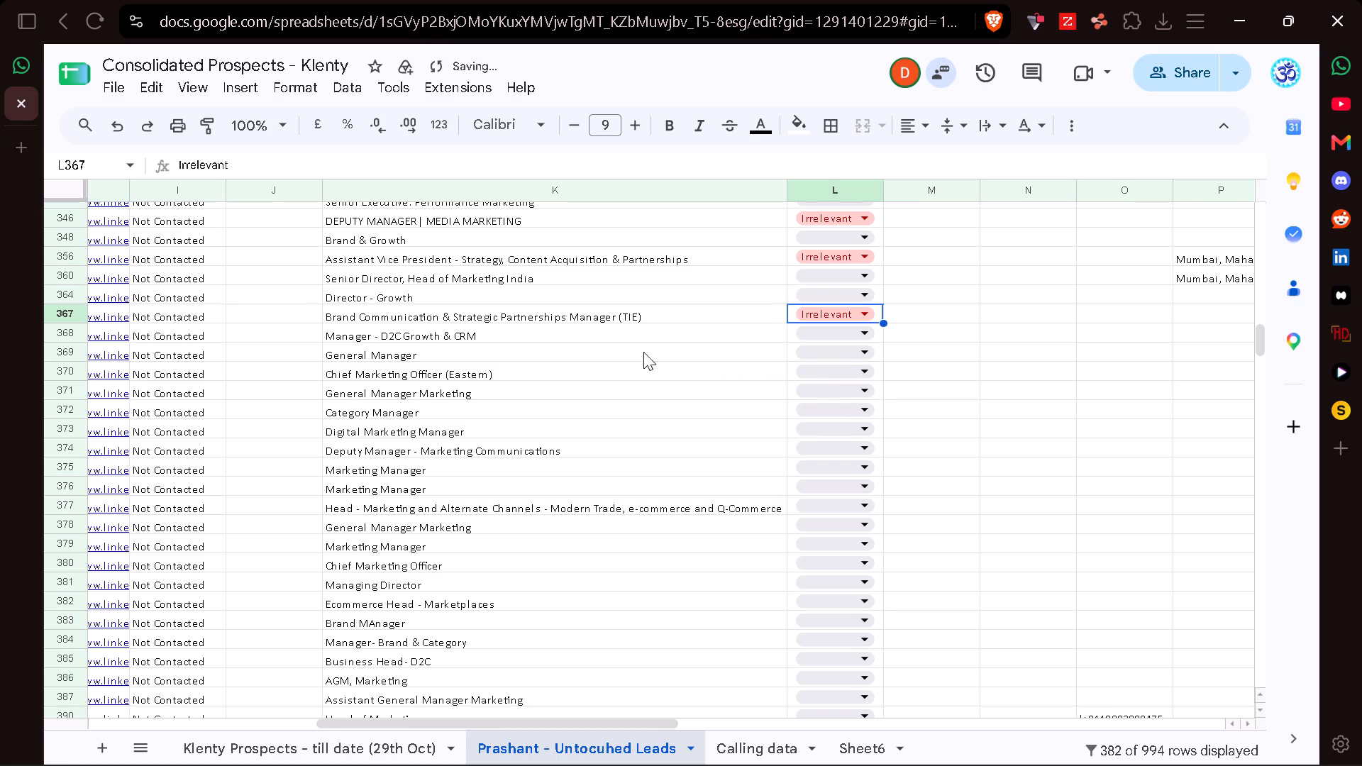
scroll(558, 350, "down", 1)
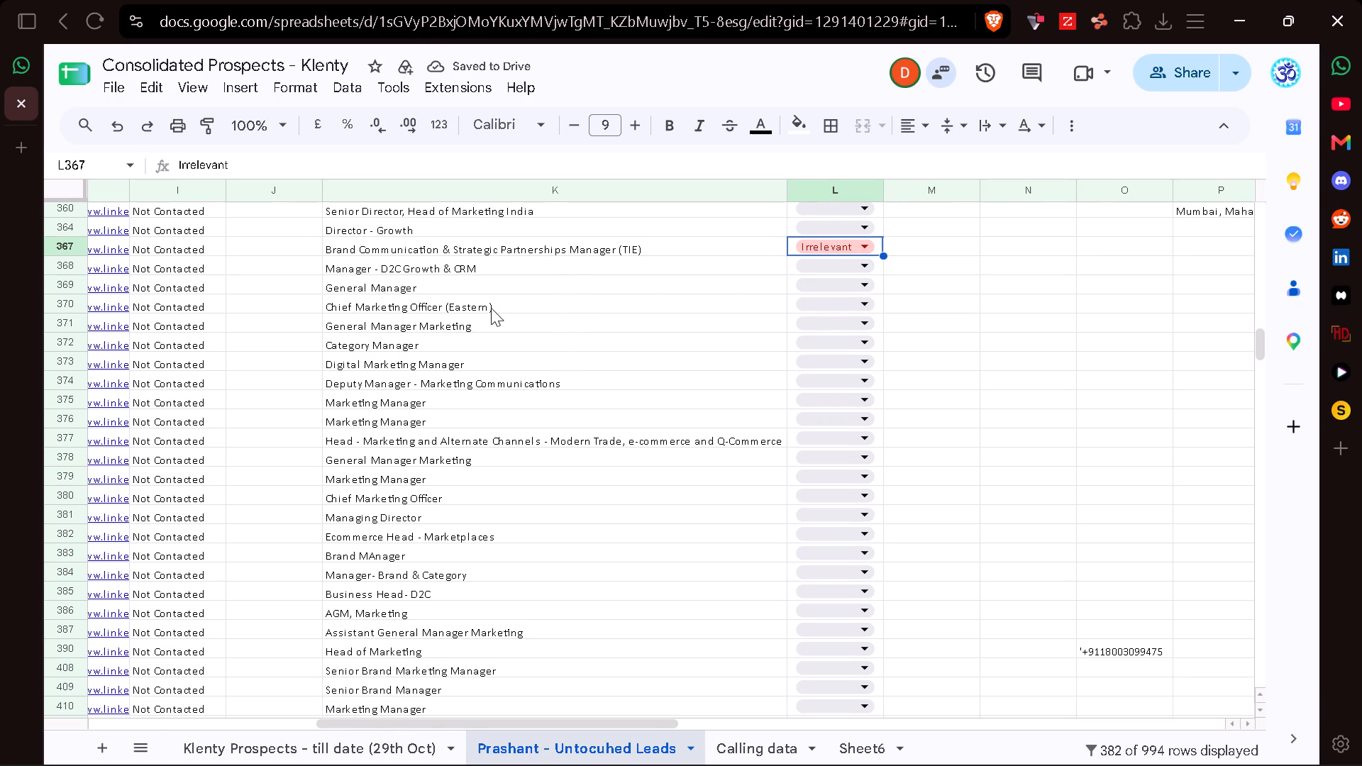
left_click(821, 290)
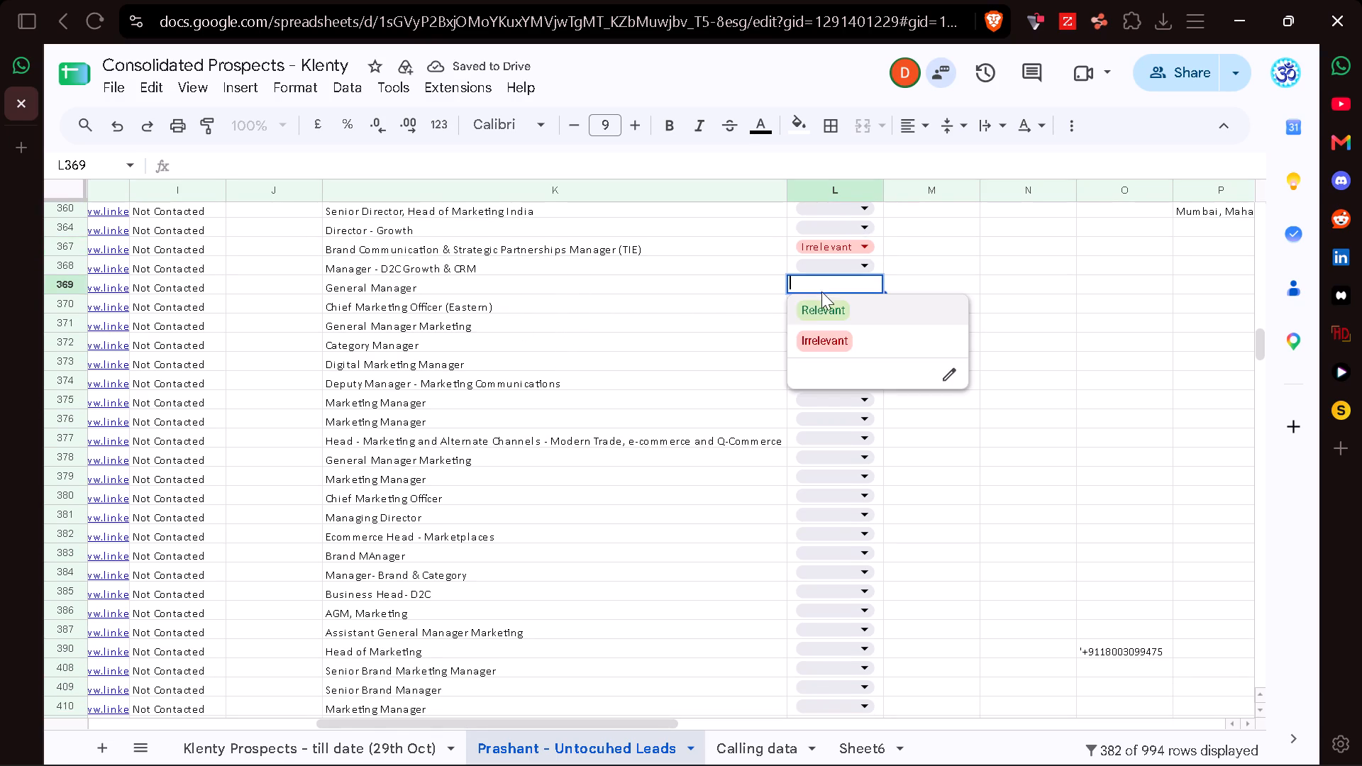
left_click(816, 338)
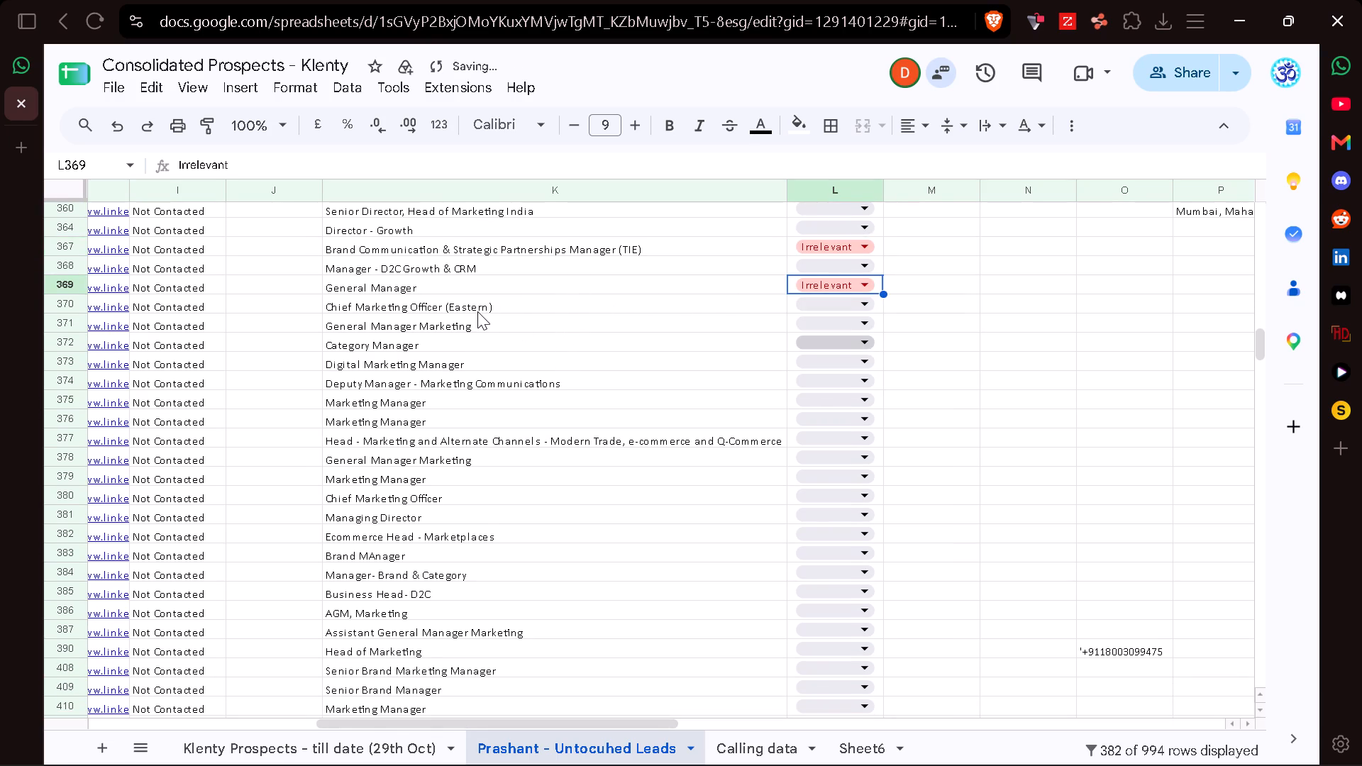
Review the titles below row 369 and set Relevancy to Irrelevant for the Business Head - D2C in row 385.
scroll(477, 311, "down", 3)
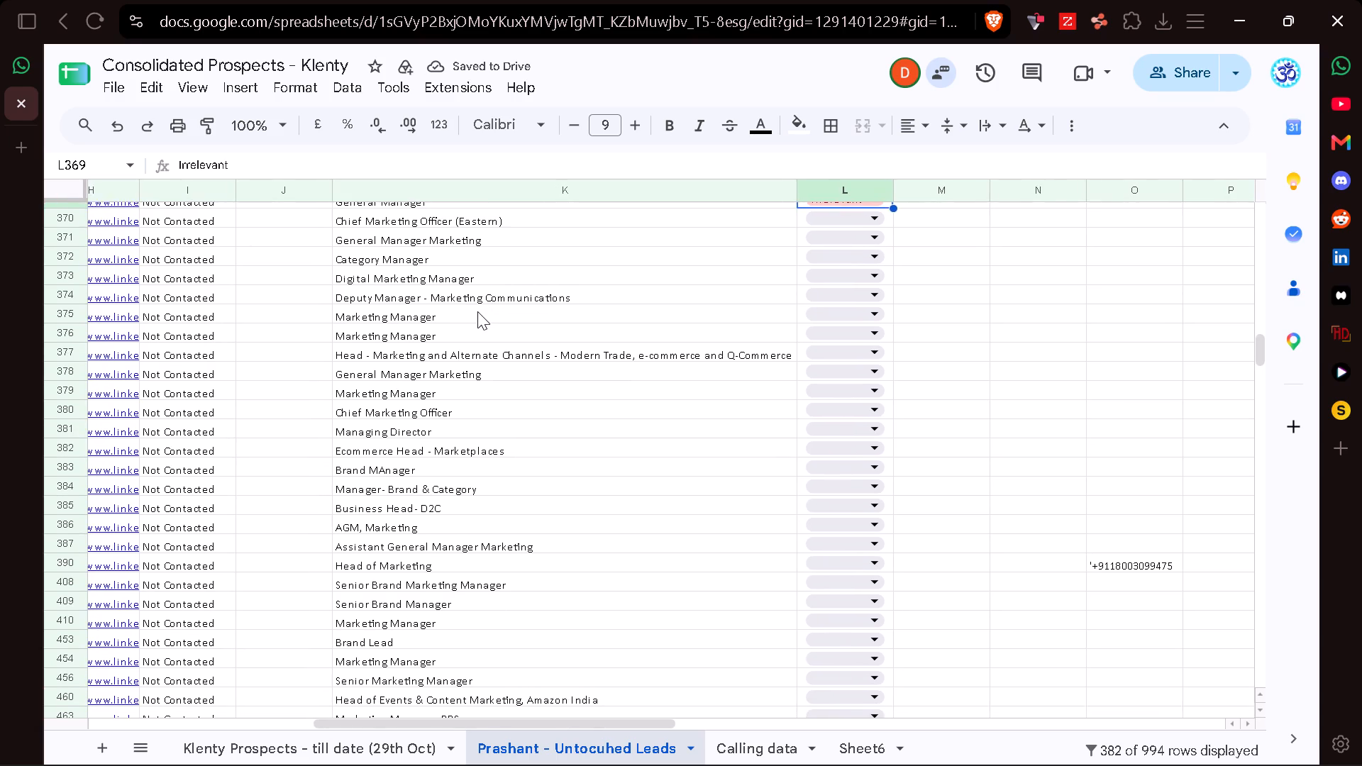
scroll(477, 311, "down", 1)
scroll(475, 311, "left", 1)
scroll(475, 311, "down", 1)
scroll(475, 311, "left", 1)
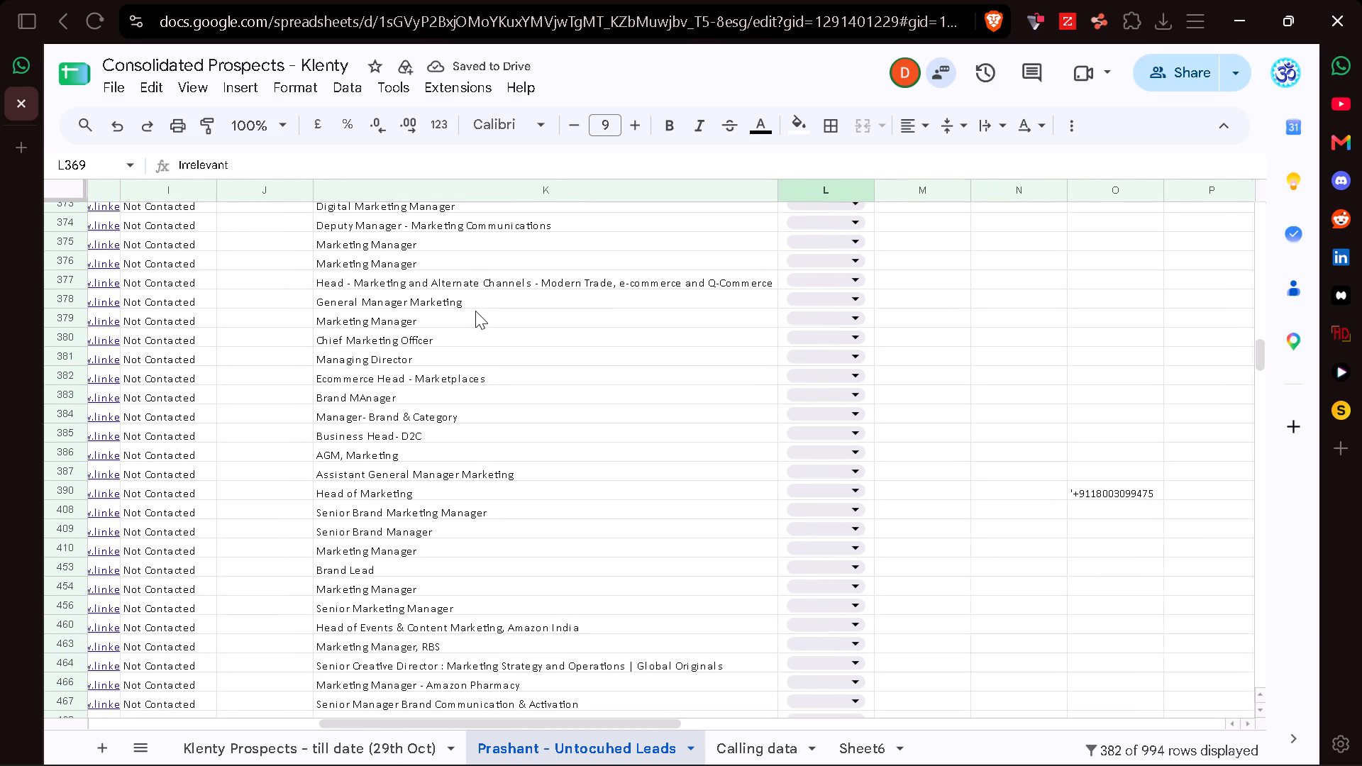
scroll(475, 311, "left", 1)
scroll(475, 311, "down", 1)
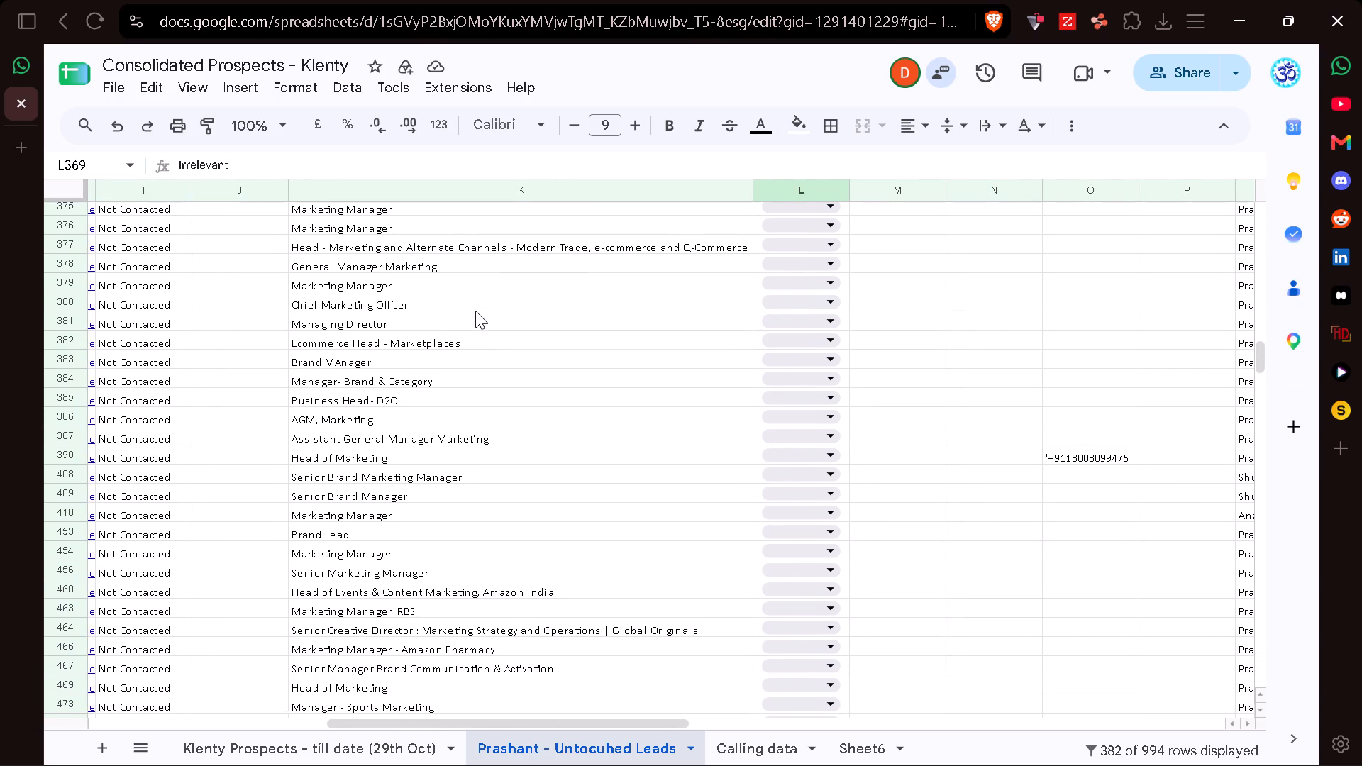
scroll(475, 311, "down", 2)
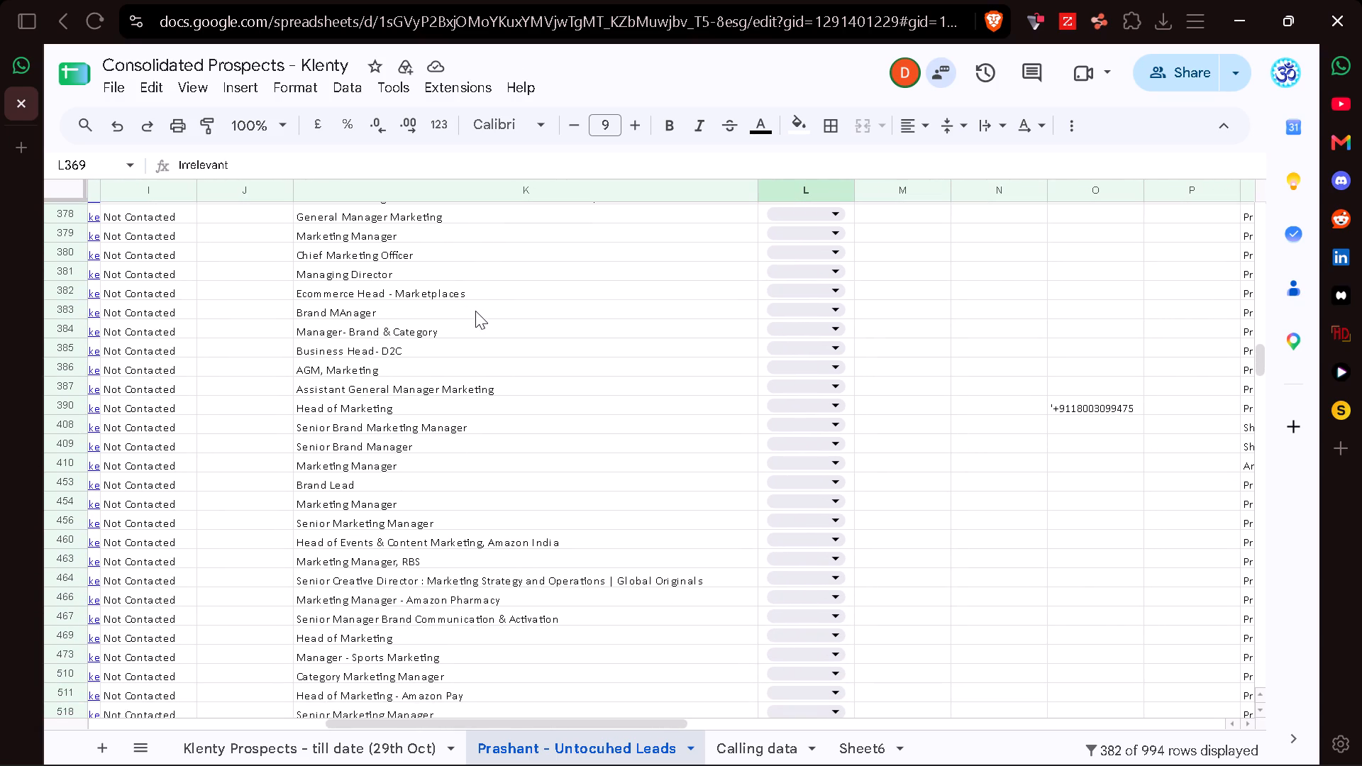
scroll(475, 311, "down", 1)
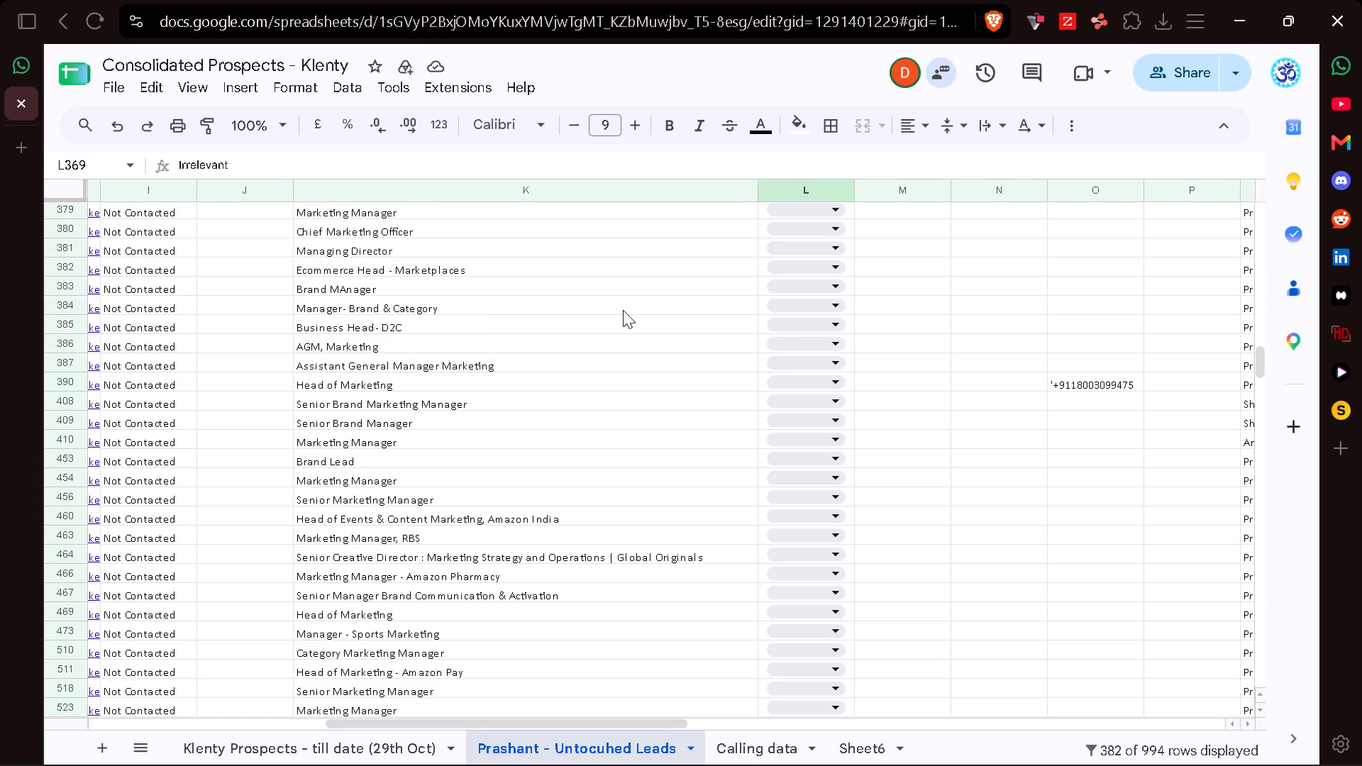
scroll(479, 322, "down", 1)
left_click(790, 289)
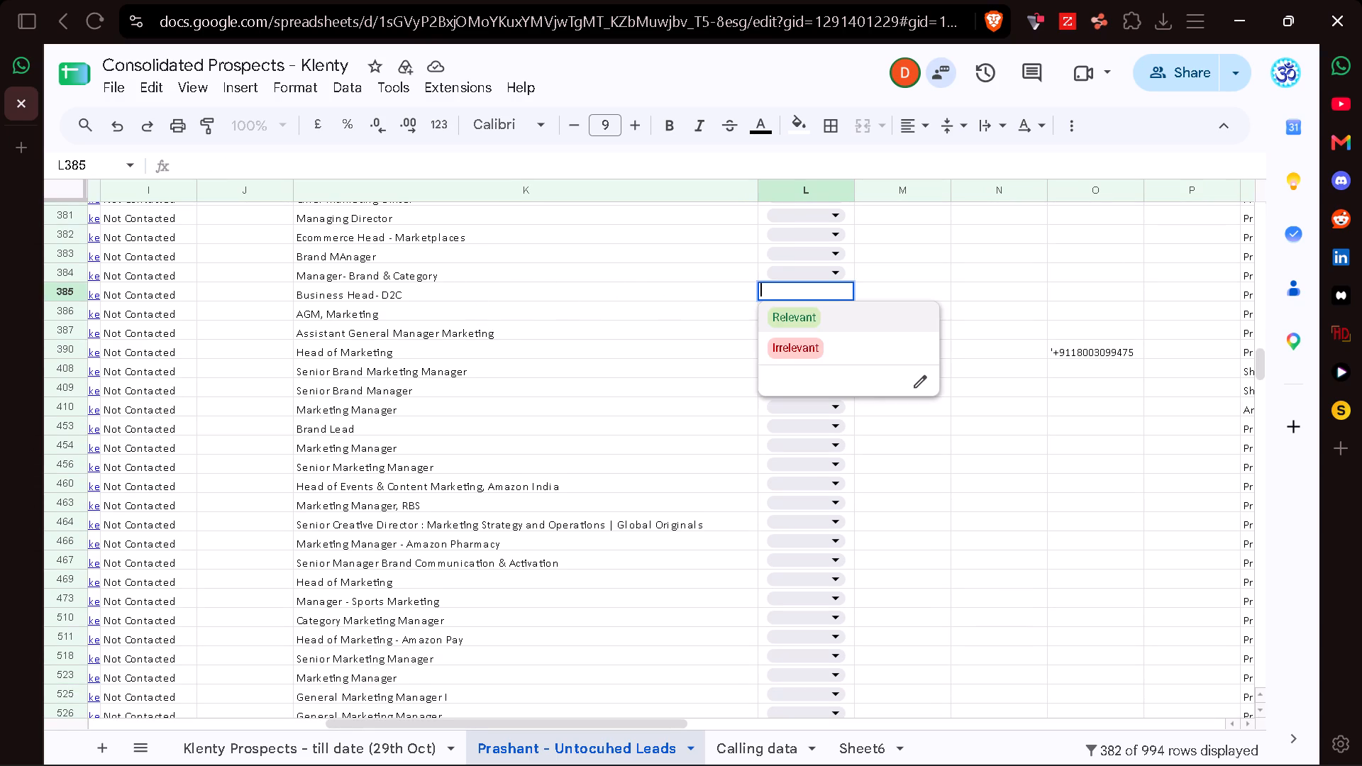
left_click(787, 338)
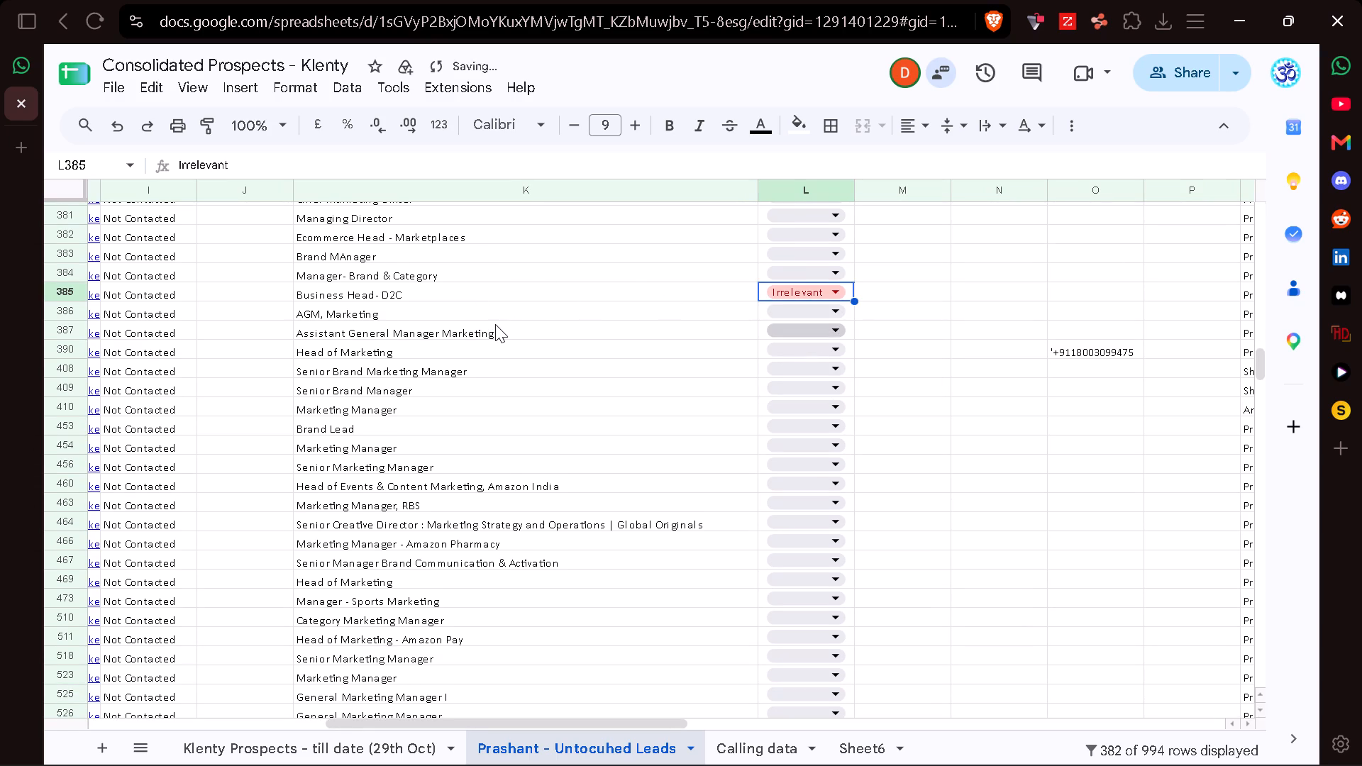
Review the titles below row 385 and set Relevancy to Irrelevant for the Senior Manager Brand Communication & Activation in row 467.
scroll(495, 324, "down", 2)
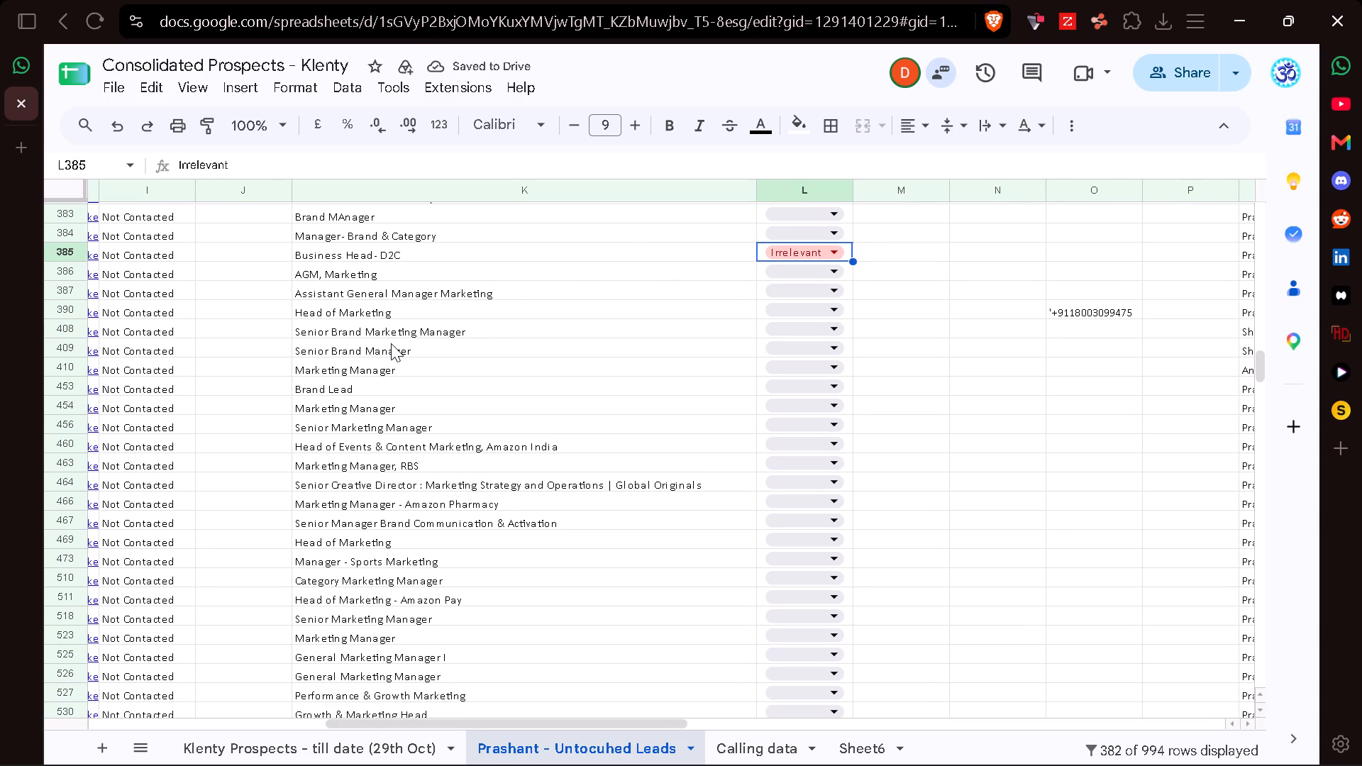
scroll(391, 343, "down", 1)
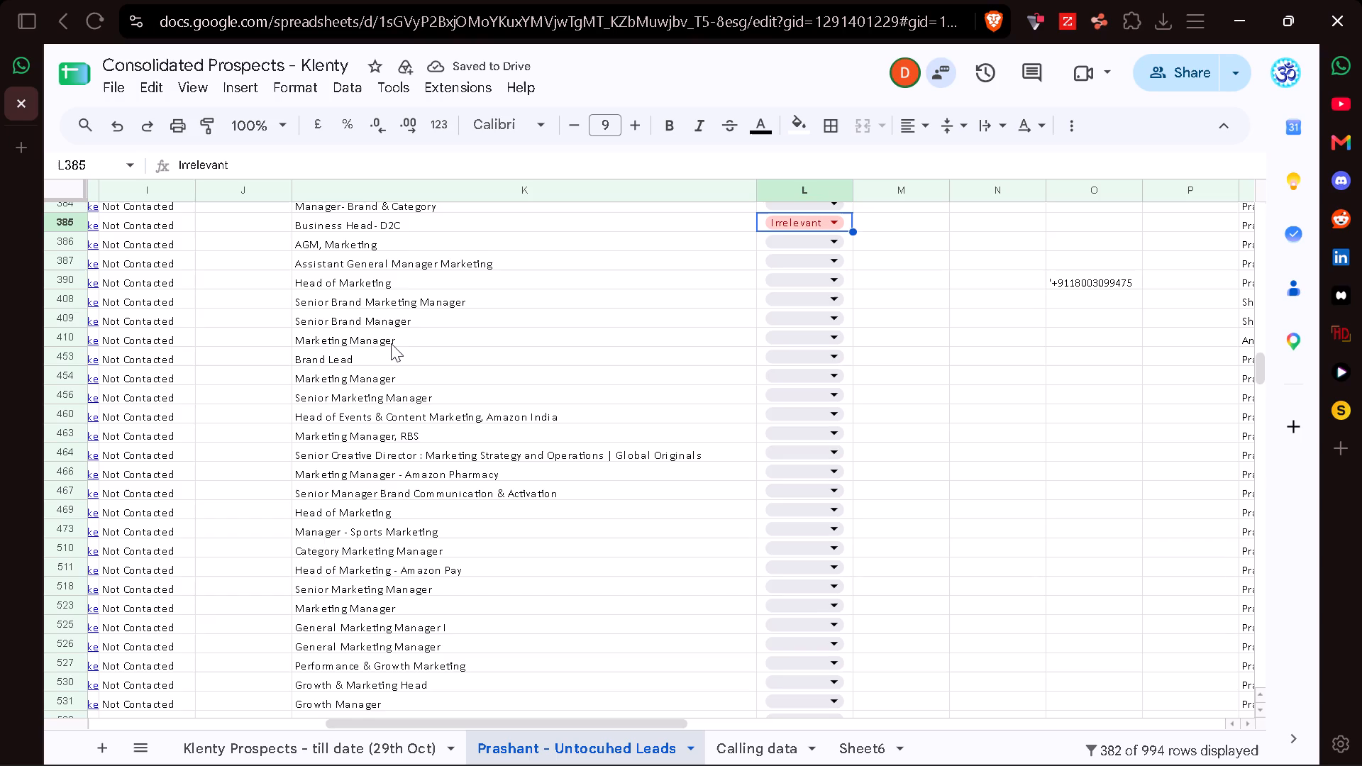
scroll(391, 343, "down", 3)
scroll(538, 333, "down", 1)
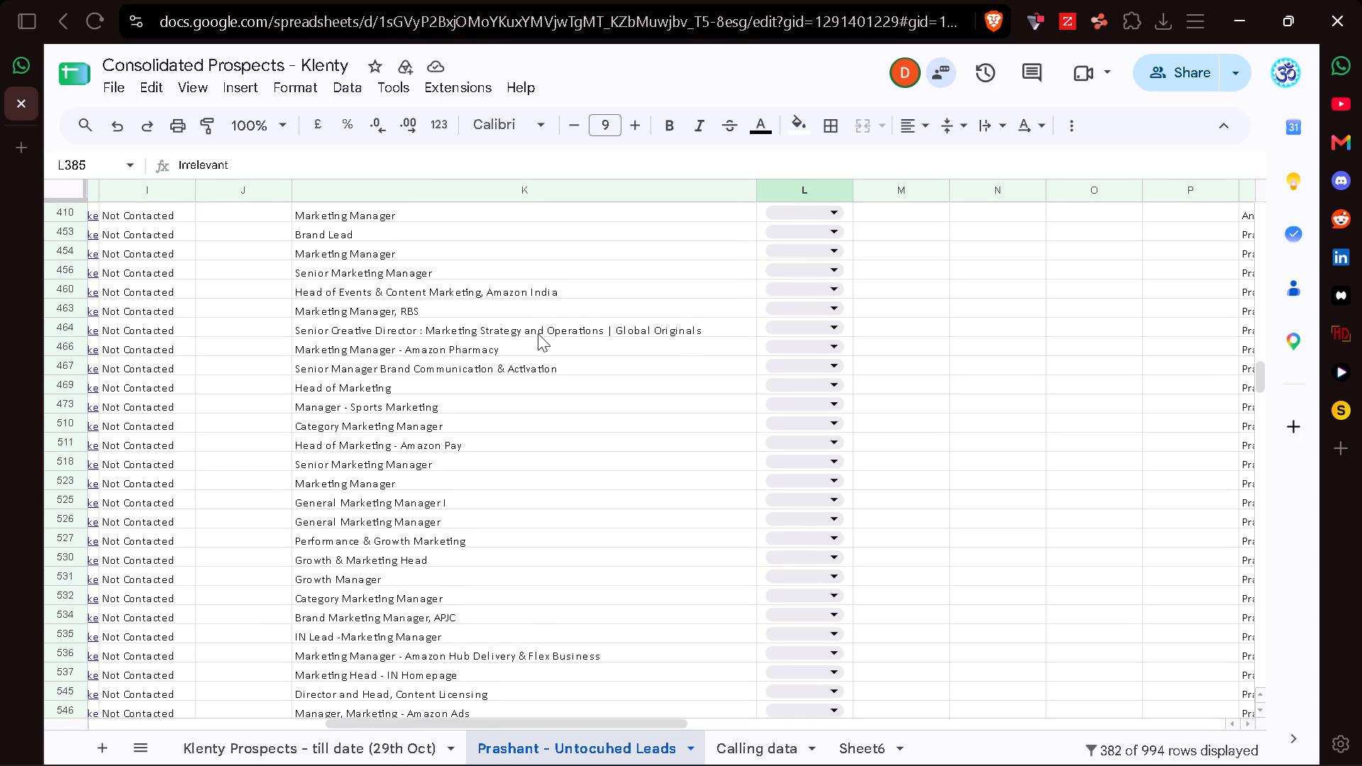
scroll(509, 325, "down", 1)
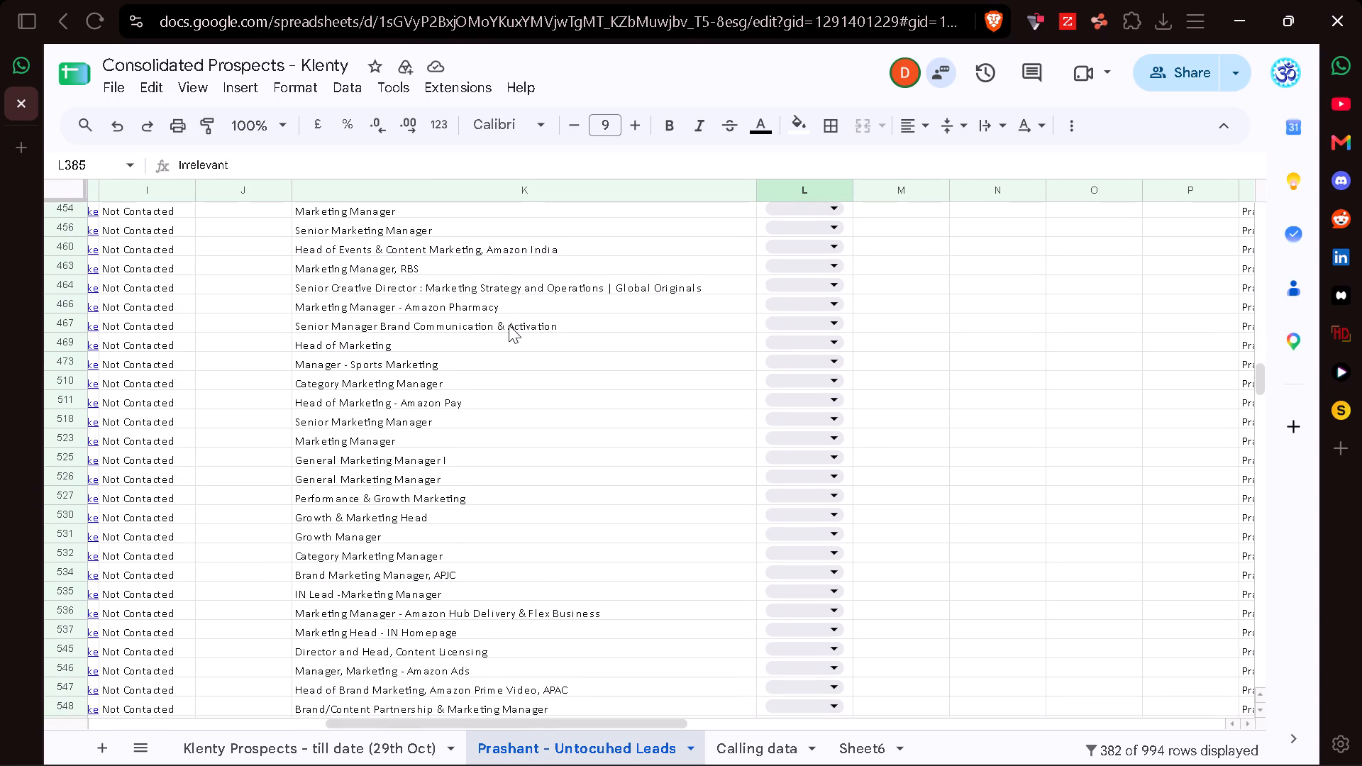
scroll(550, 351, "down", 1)
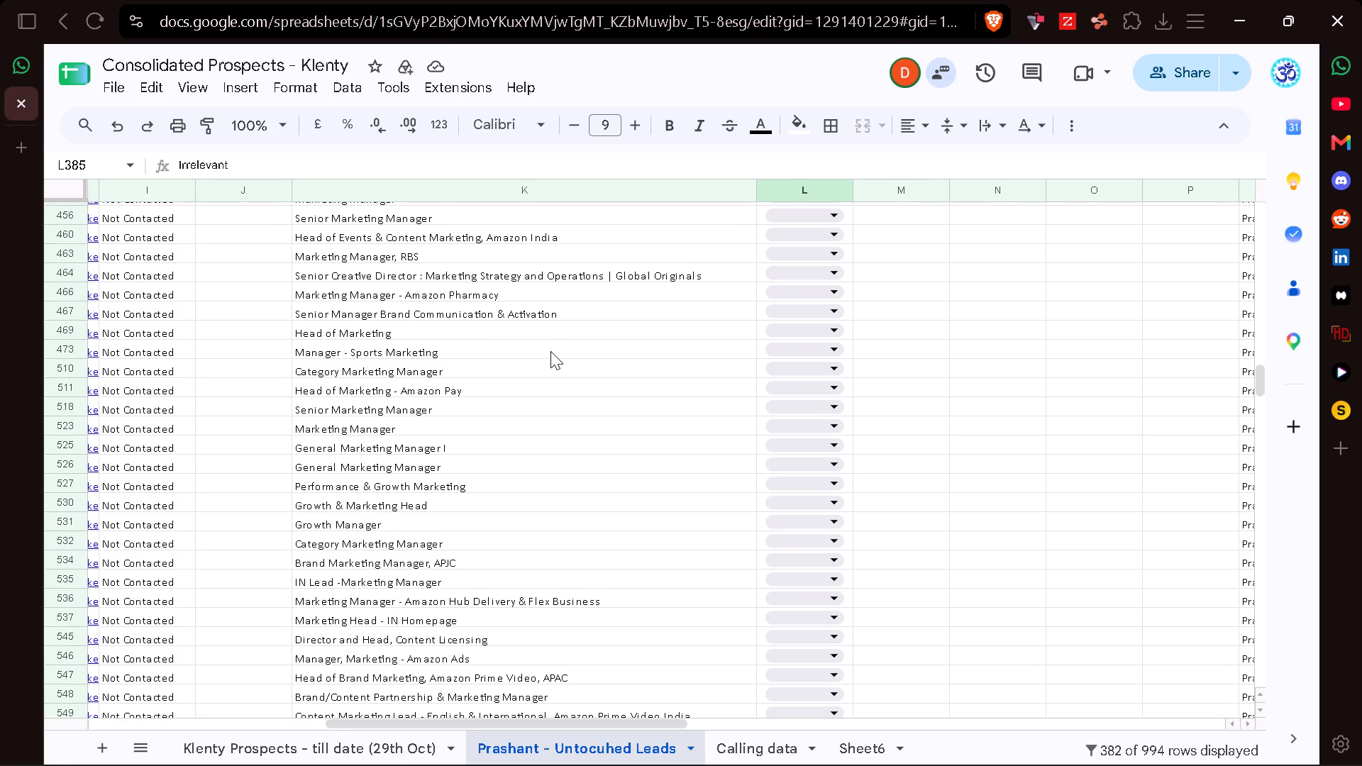
scroll(550, 351, "down", 3)
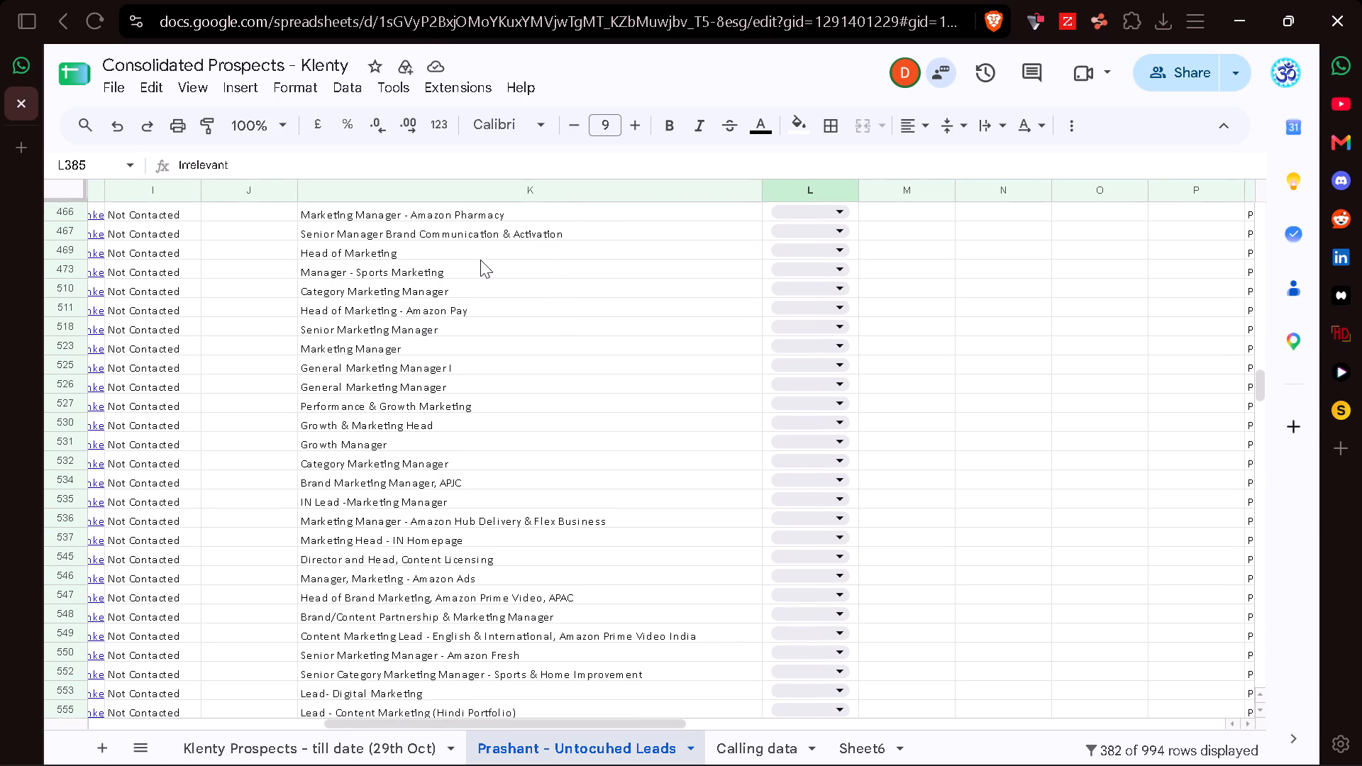
scroll(480, 260, "down", 1)
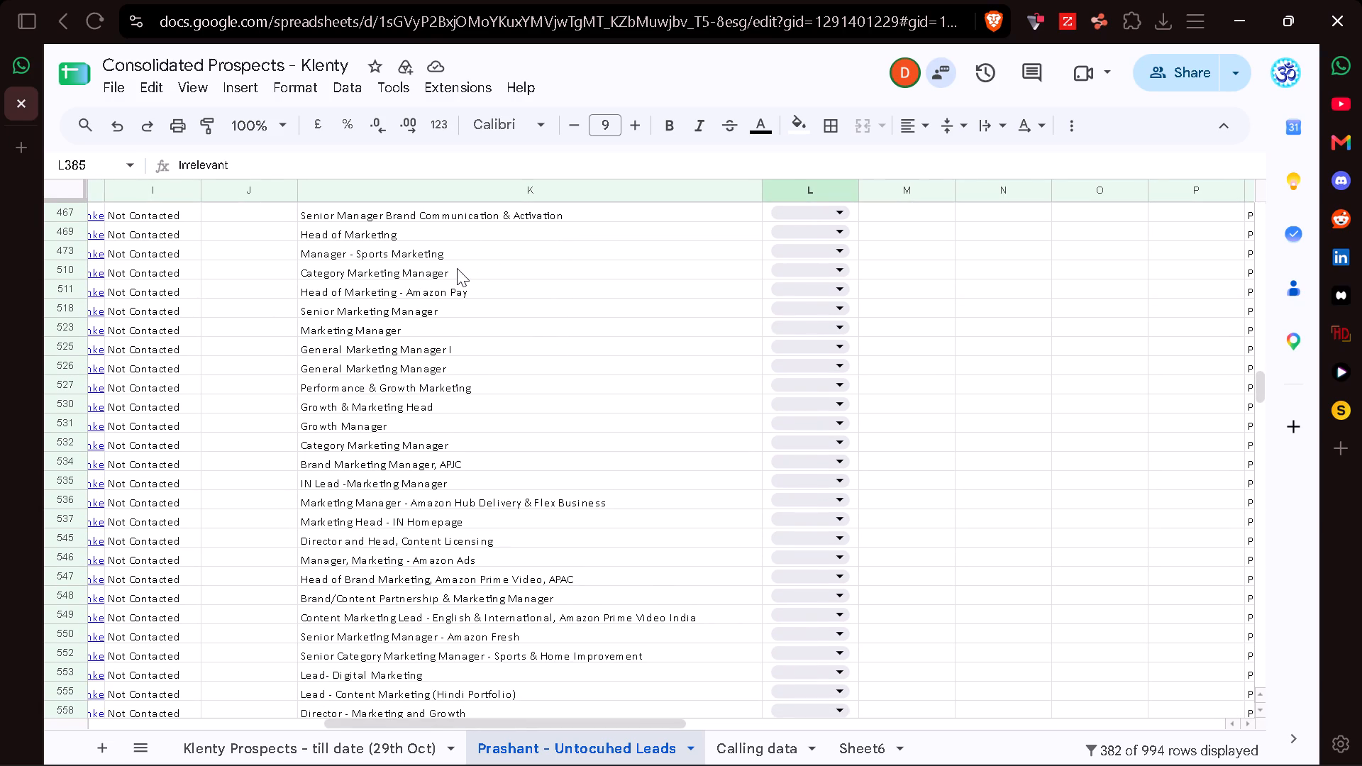
scroll(457, 268, "up", 1)
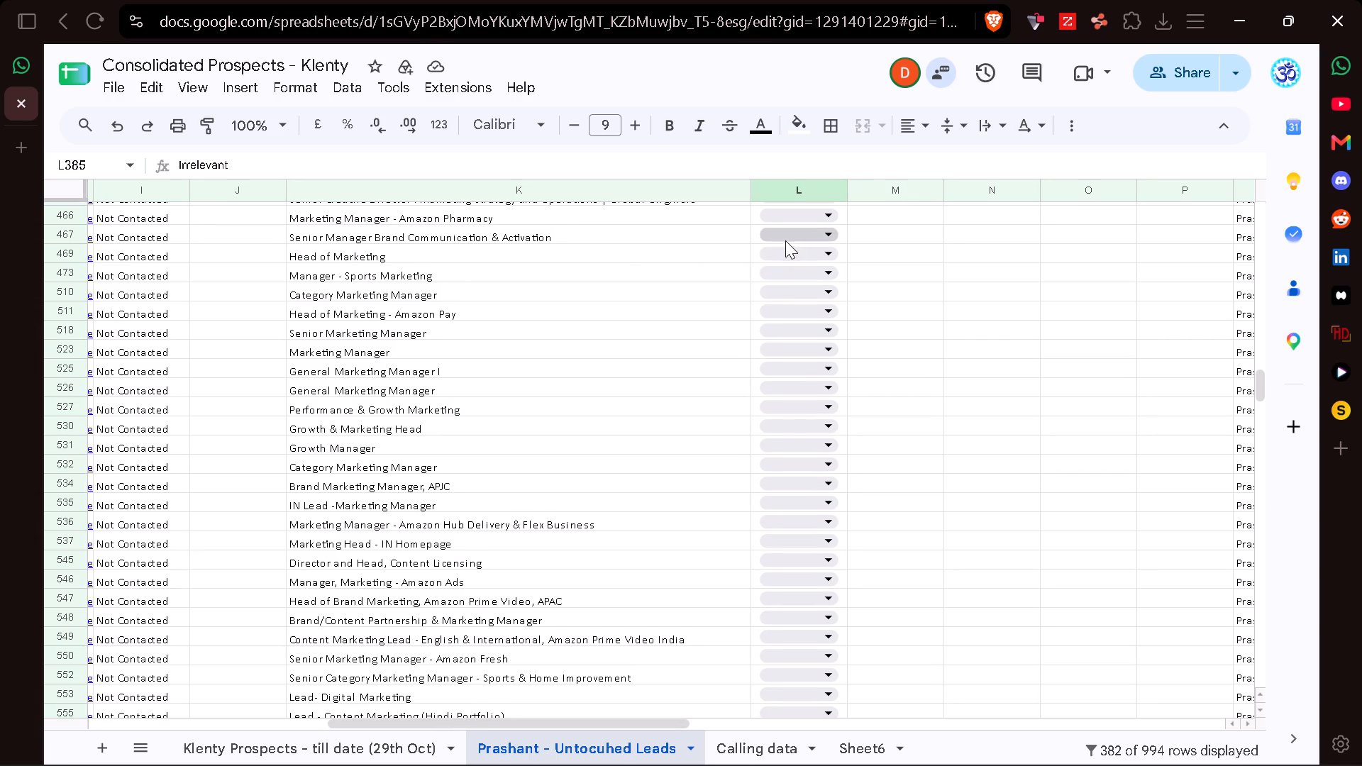
left_click(789, 238)
left_click(780, 278)
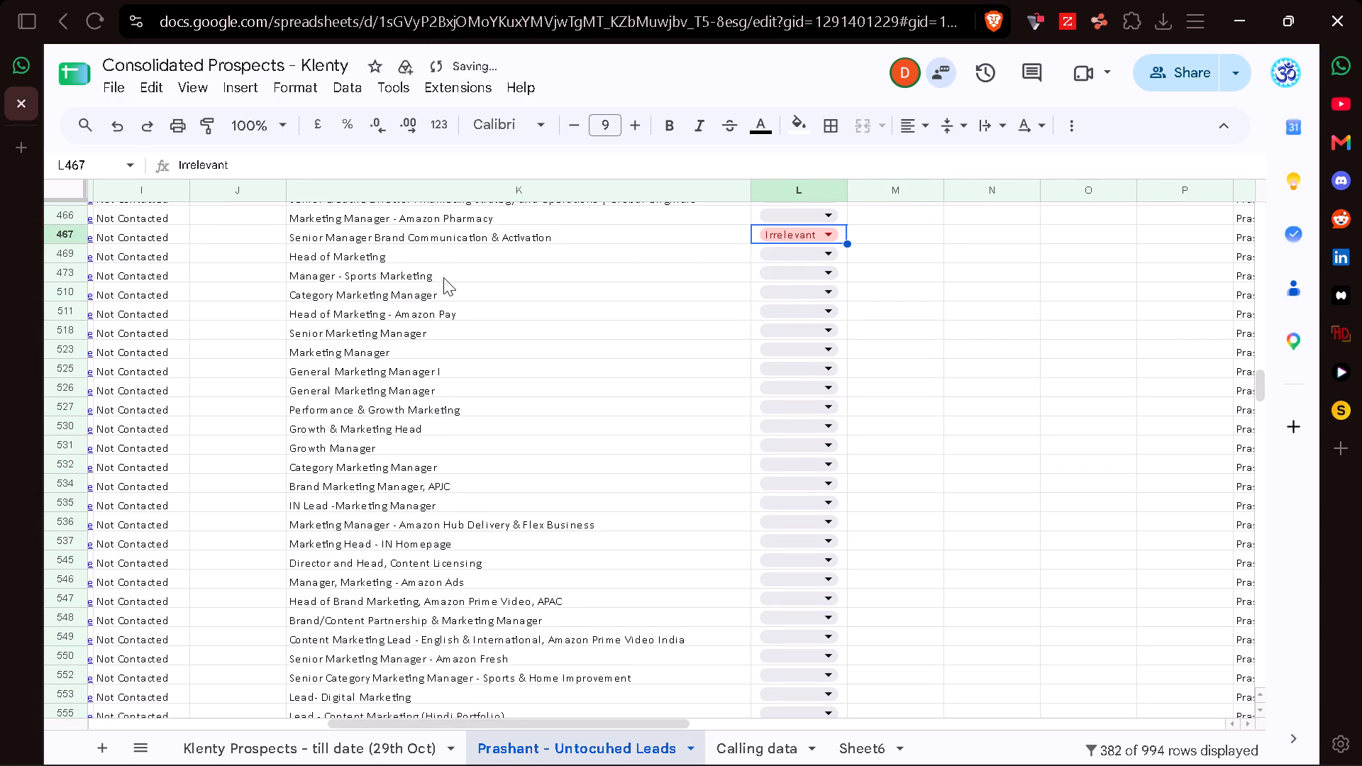
Review the titles below row 467 and set Relevancy to Irrelevant for the Director and Head, Content Licensing in row 545.
scroll(443, 277, "down", 3)
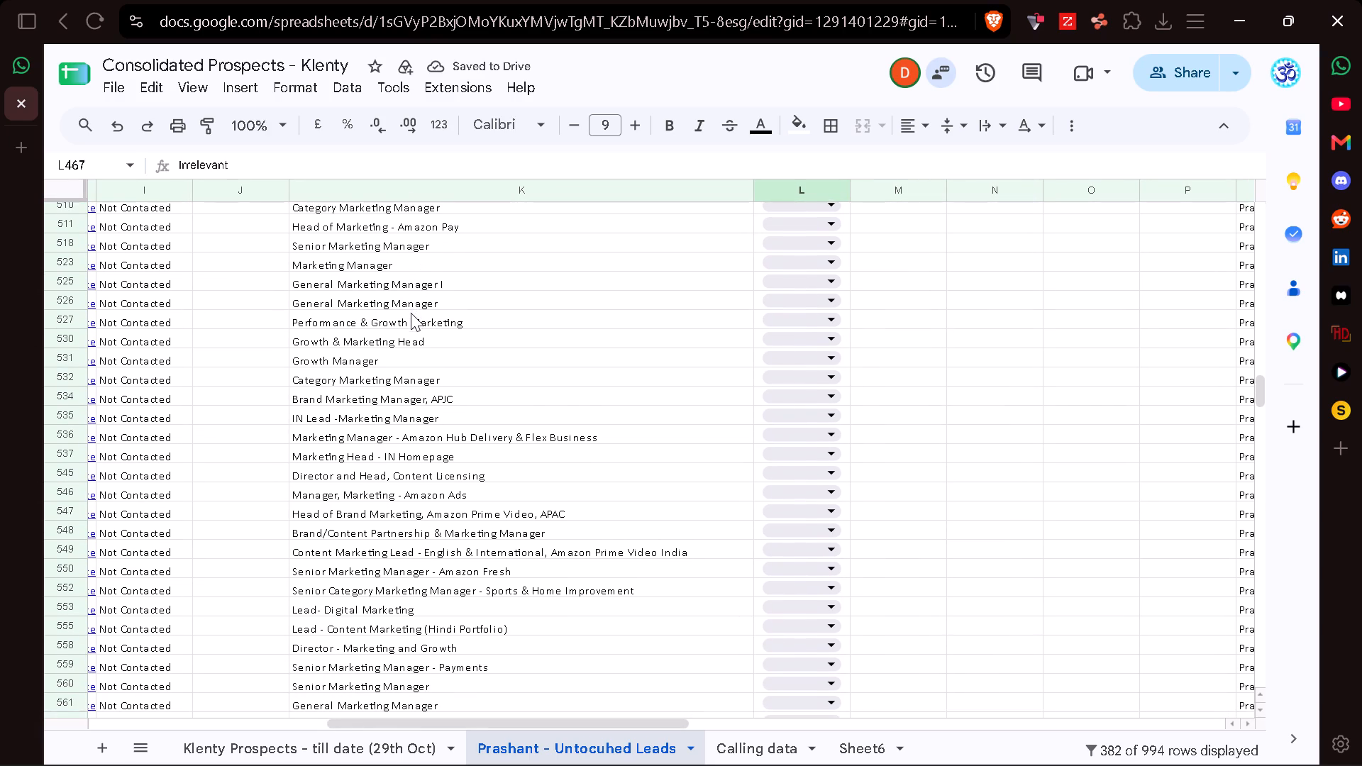
scroll(411, 313, "down", 3)
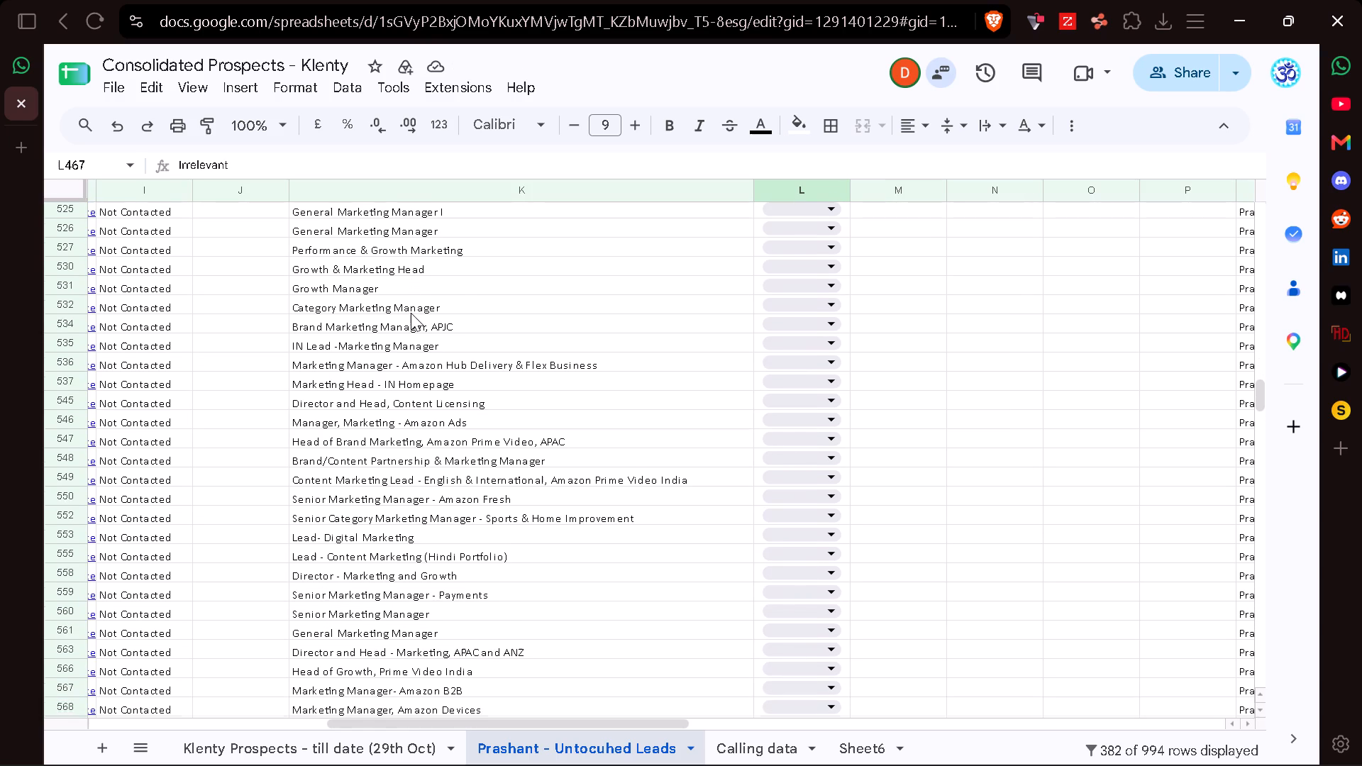
scroll(411, 313, "down", 3)
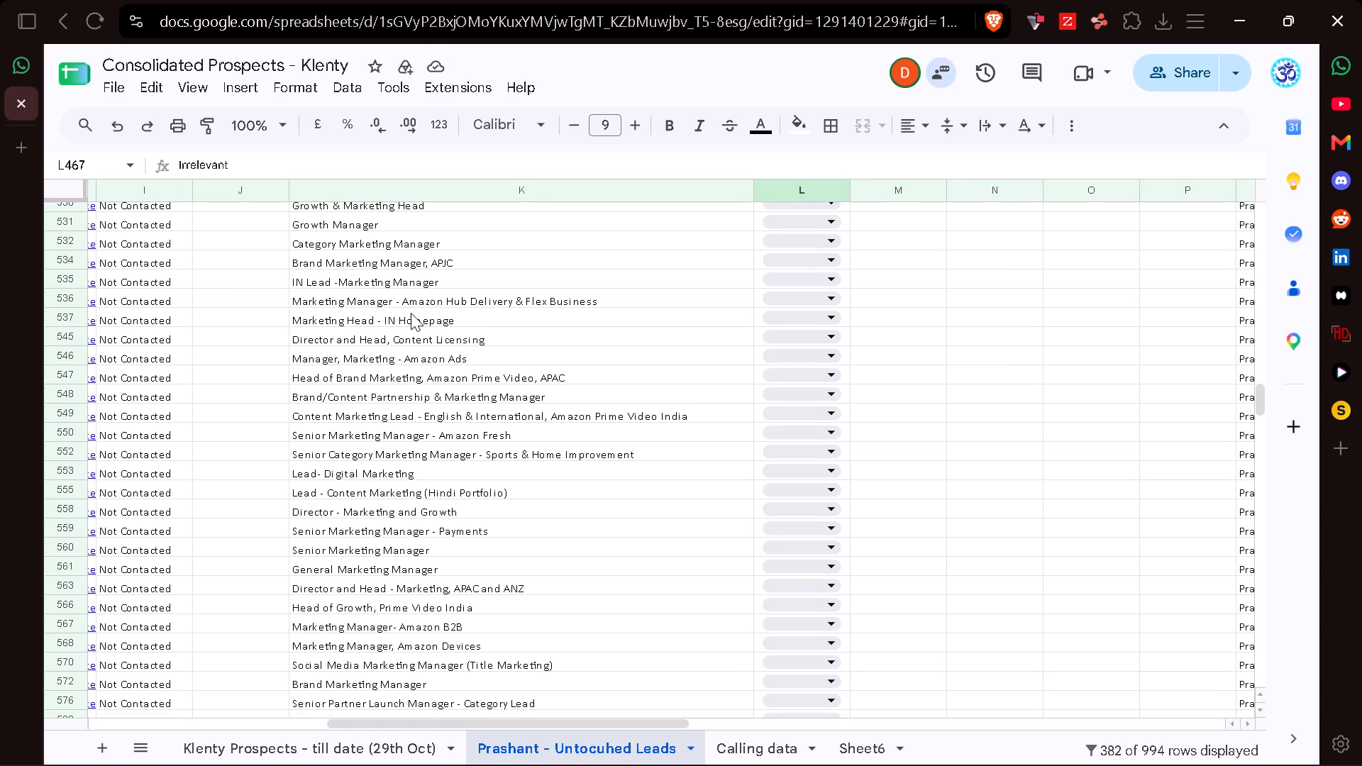
scroll(411, 313, "down", 2)
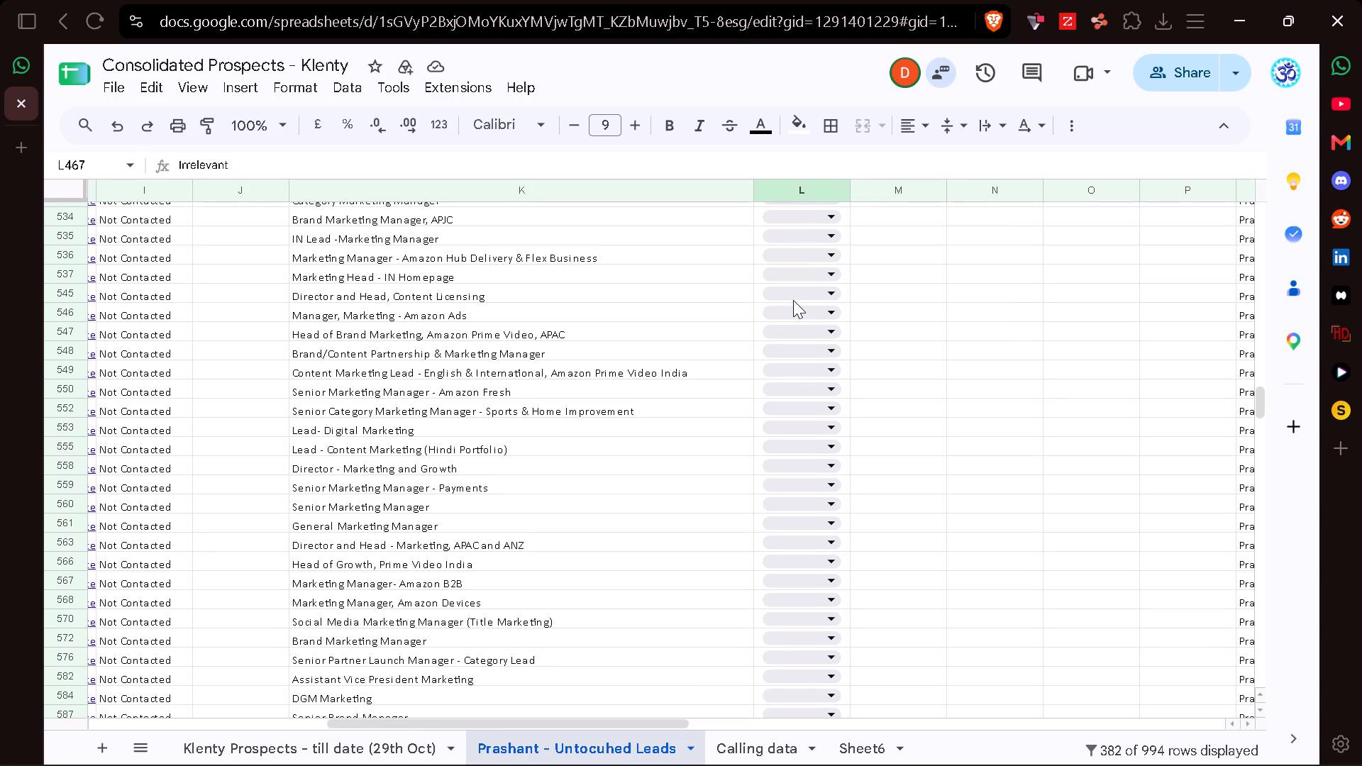
left_click_drag(793, 300, 787, 354)
left_click(787, 354)
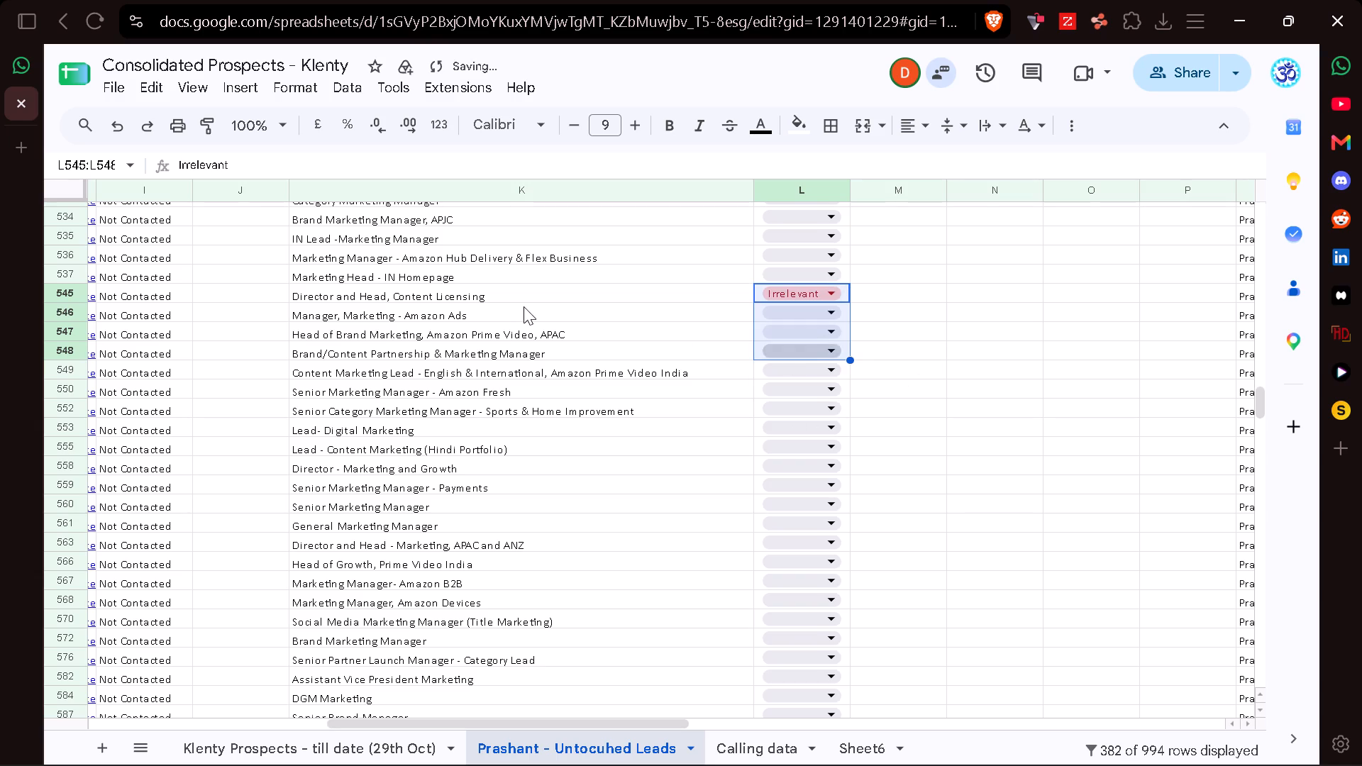
left_click(484, 311)
Examine the job titles from row 546 down past row 600 for leads that are not relevant.
scroll(484, 311, "down", 2)
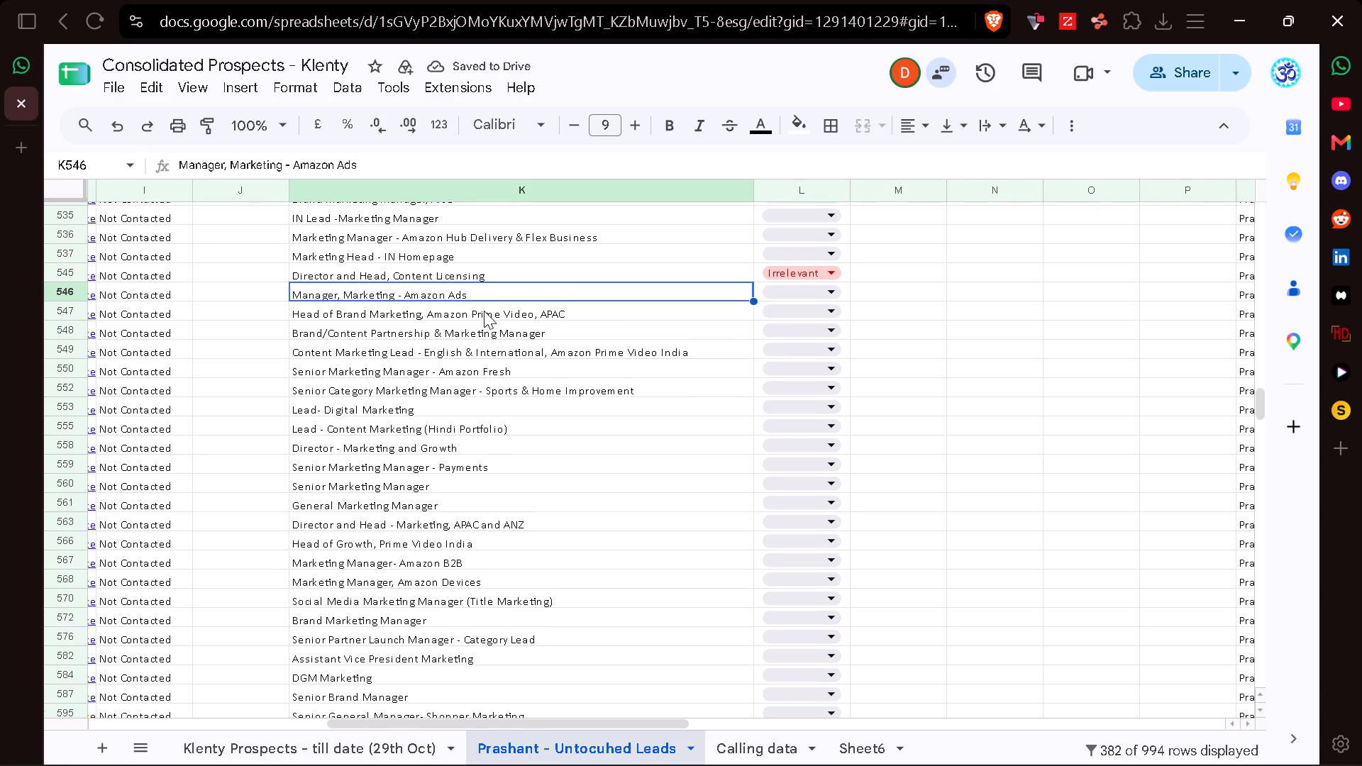
scroll(484, 311, "down", 2)
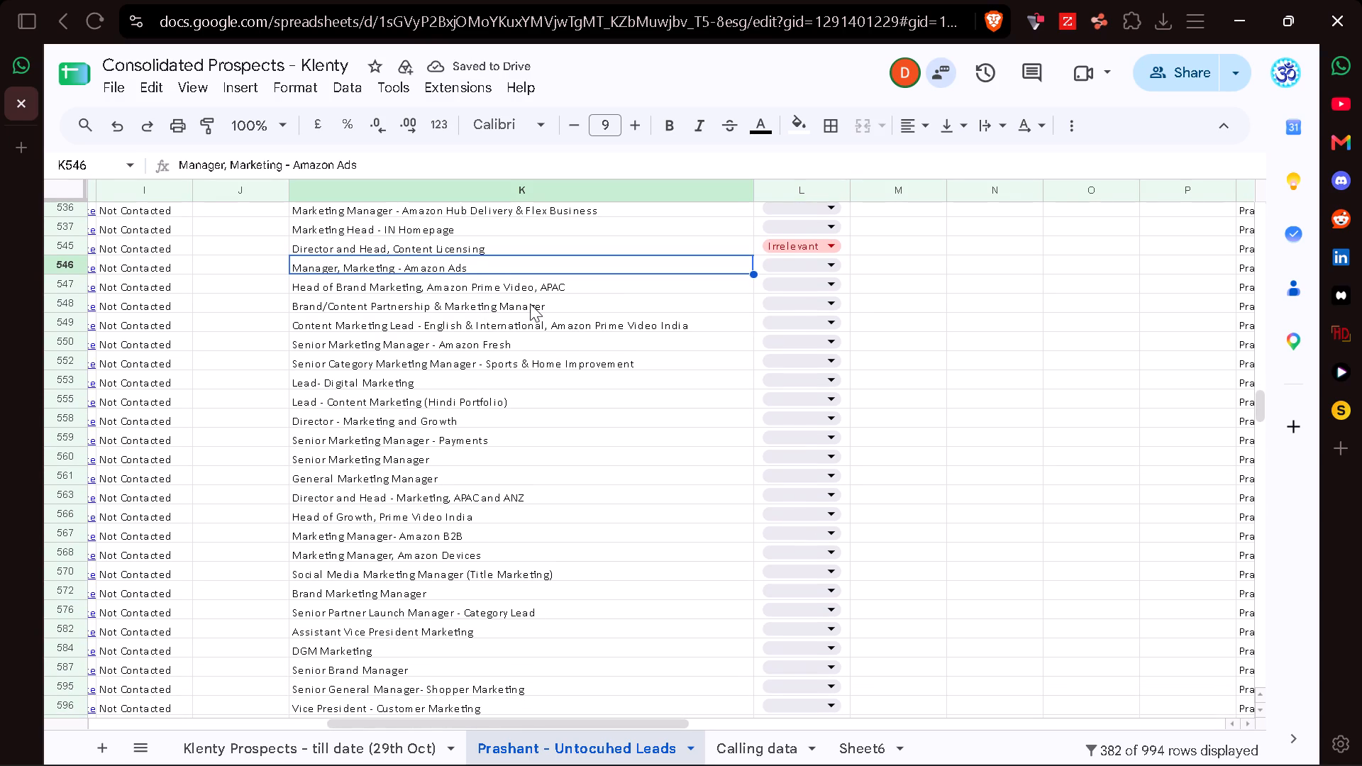
scroll(530, 304, "down", 2)
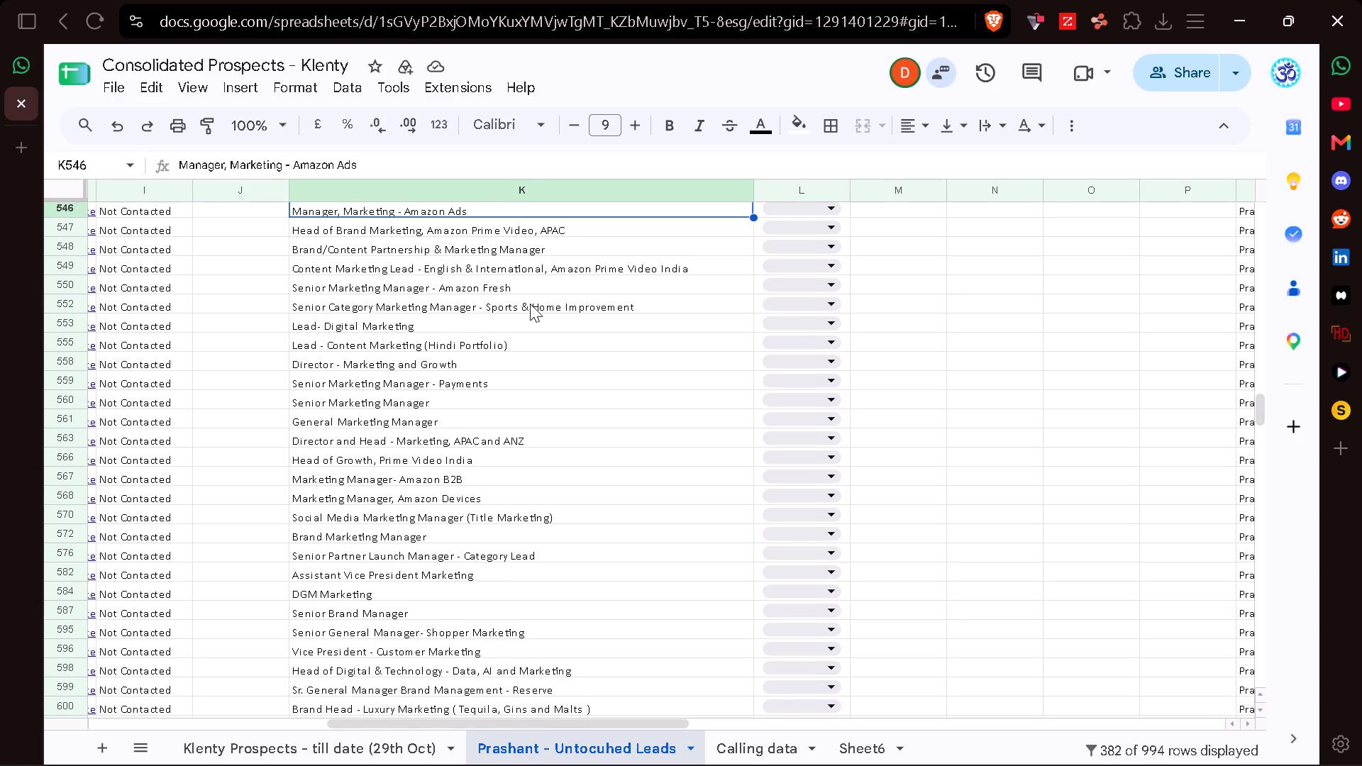
scroll(530, 304, "down", 2)
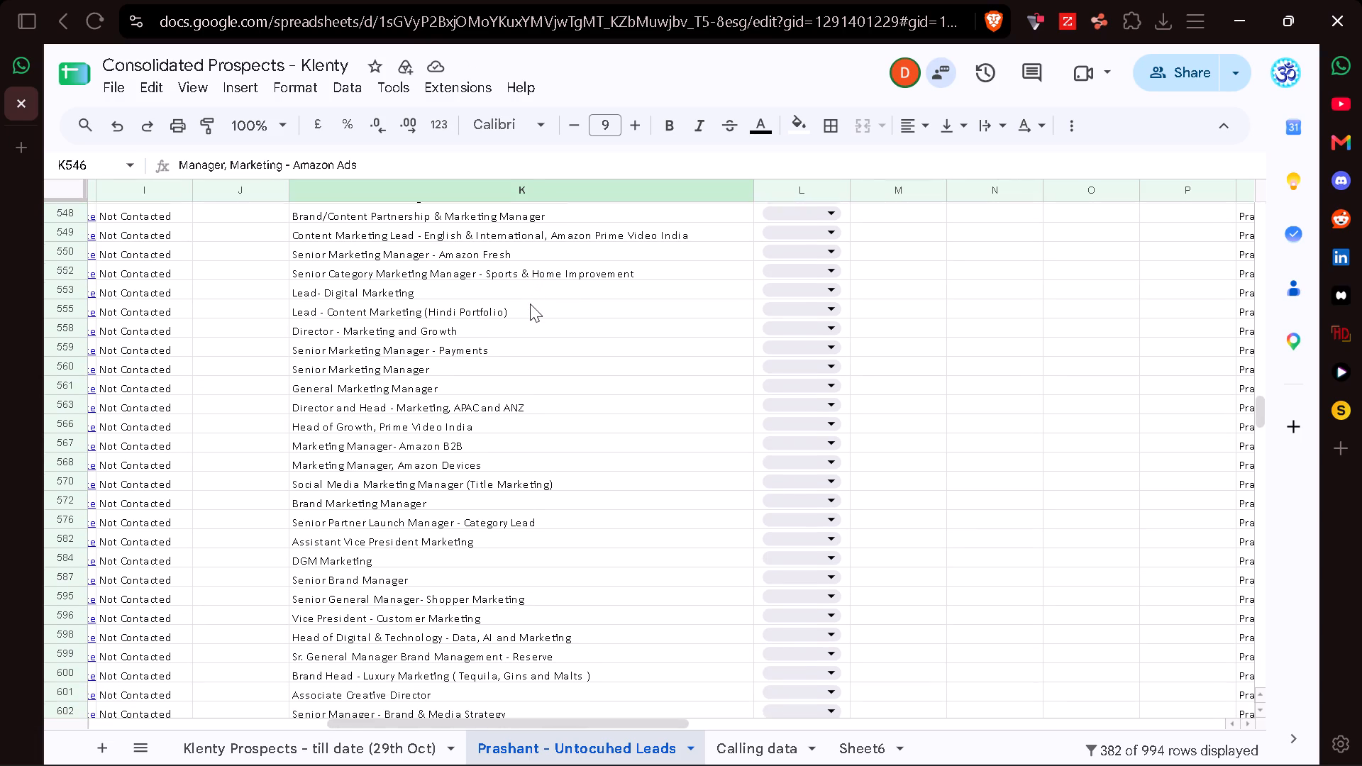
scroll(530, 304, "down", 1)
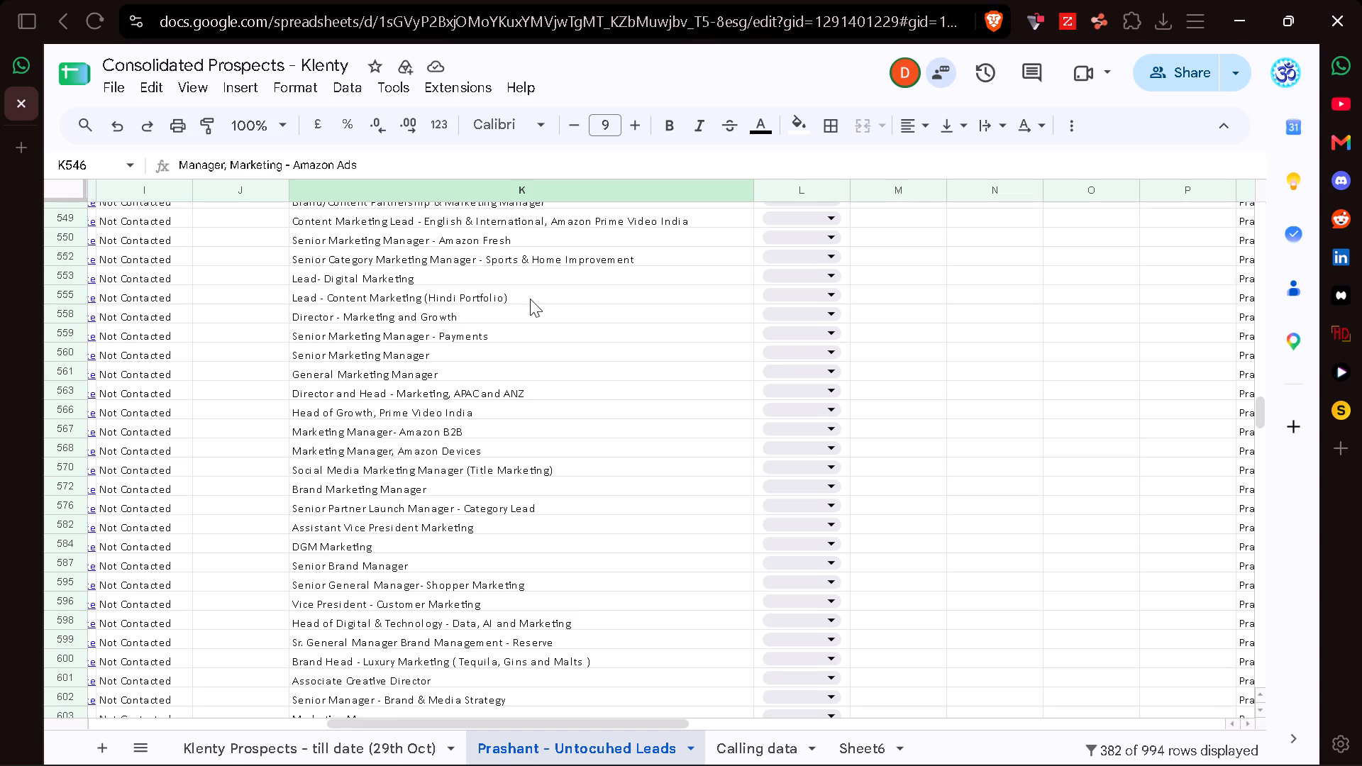
scroll(530, 299, "down", 2)
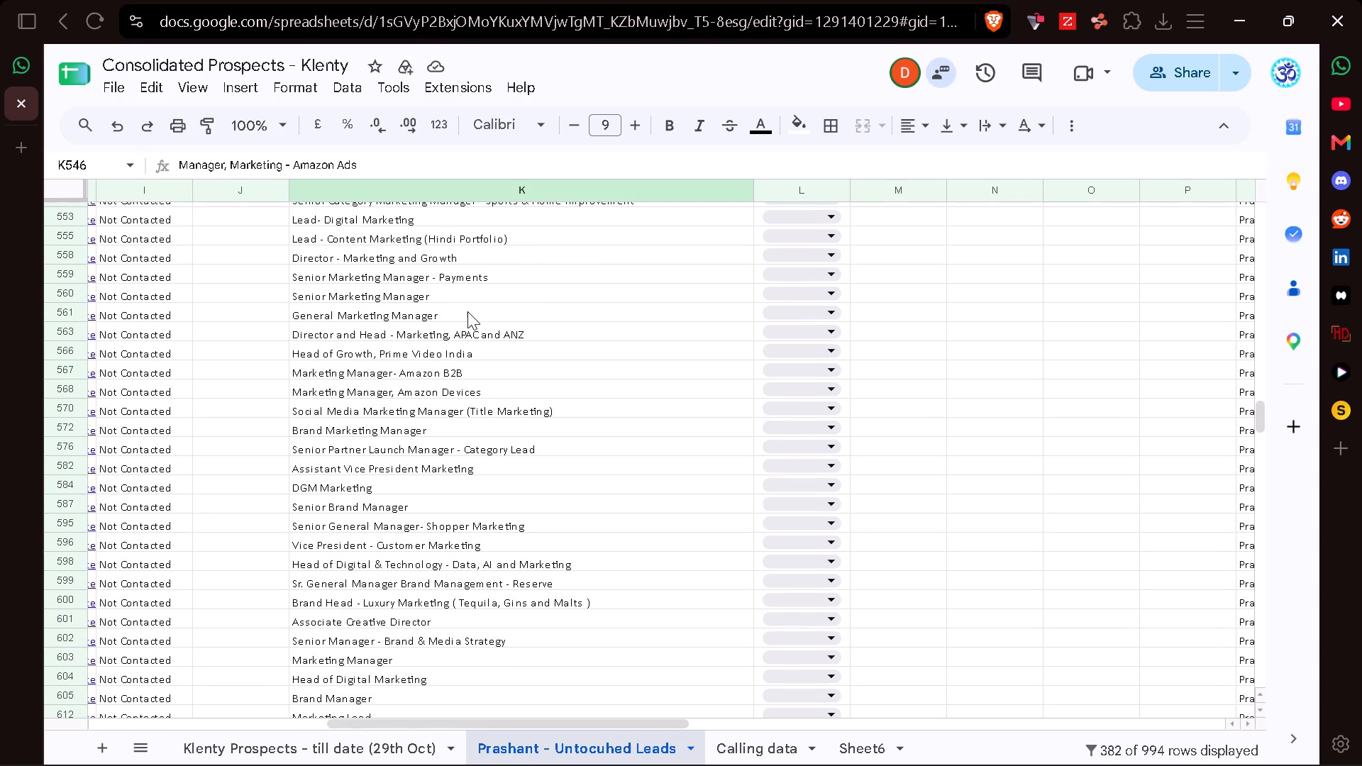
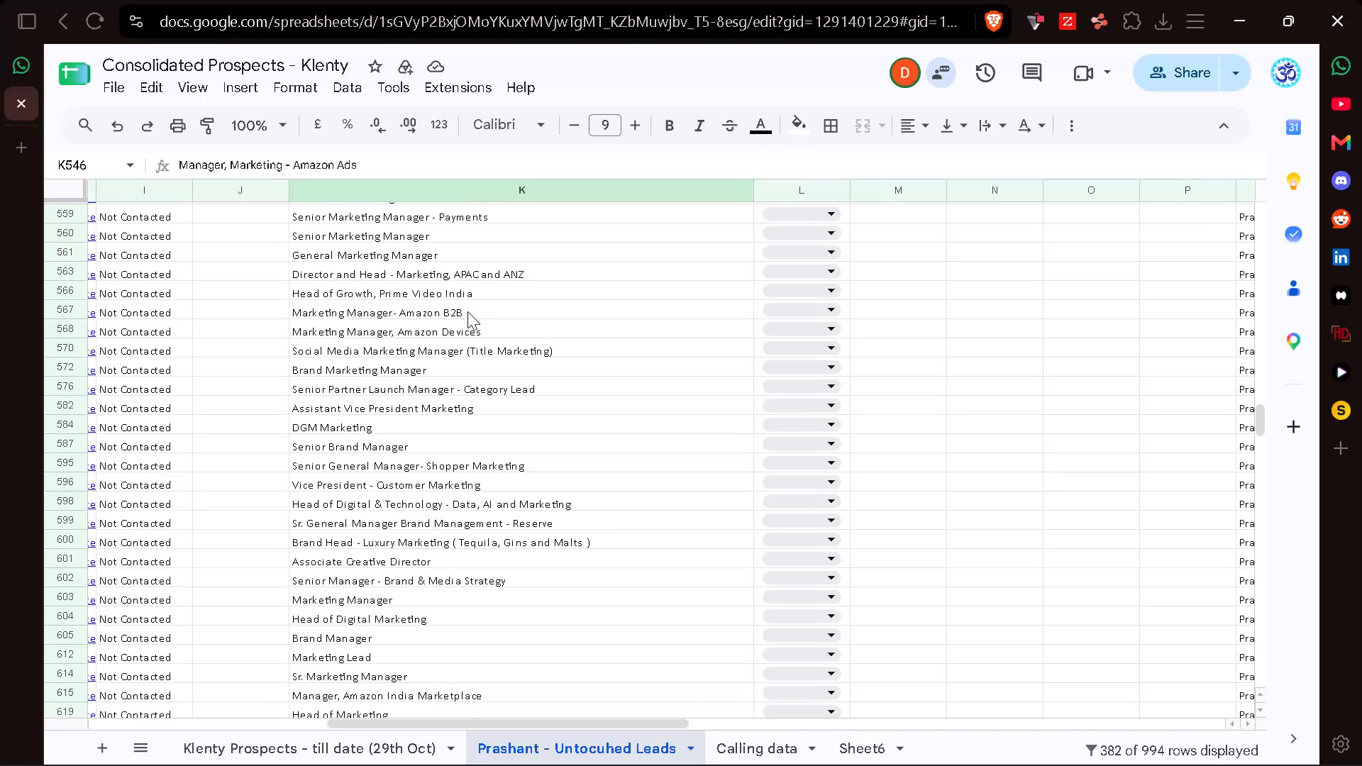
Review the titles from row 559 down and set Relevancy to Irrelevant for the Senior Partner Launch Manager - Category Lead in row 576.
scroll(467, 311, "down", 1)
scroll(467, 311, "up", 1)
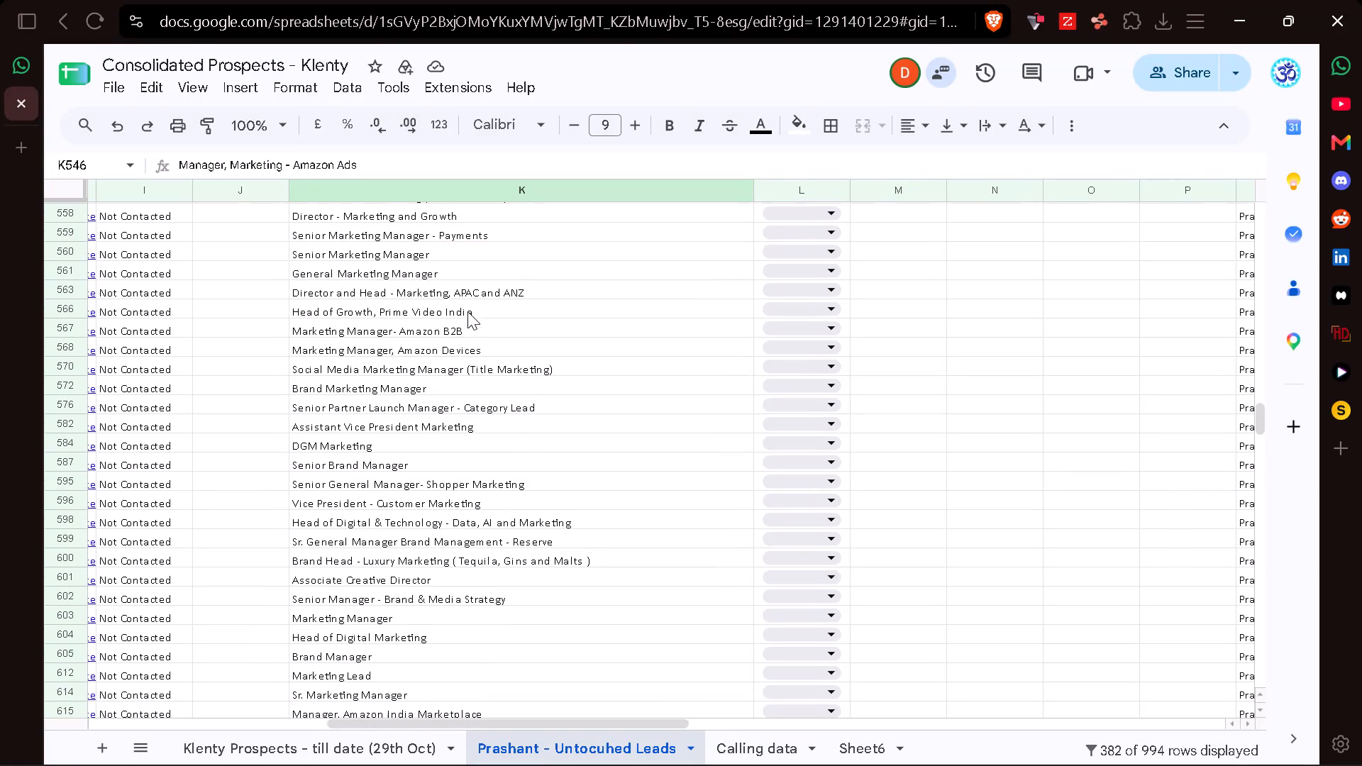
scroll(467, 311, "up", 1)
scroll(467, 311, "down", 1)
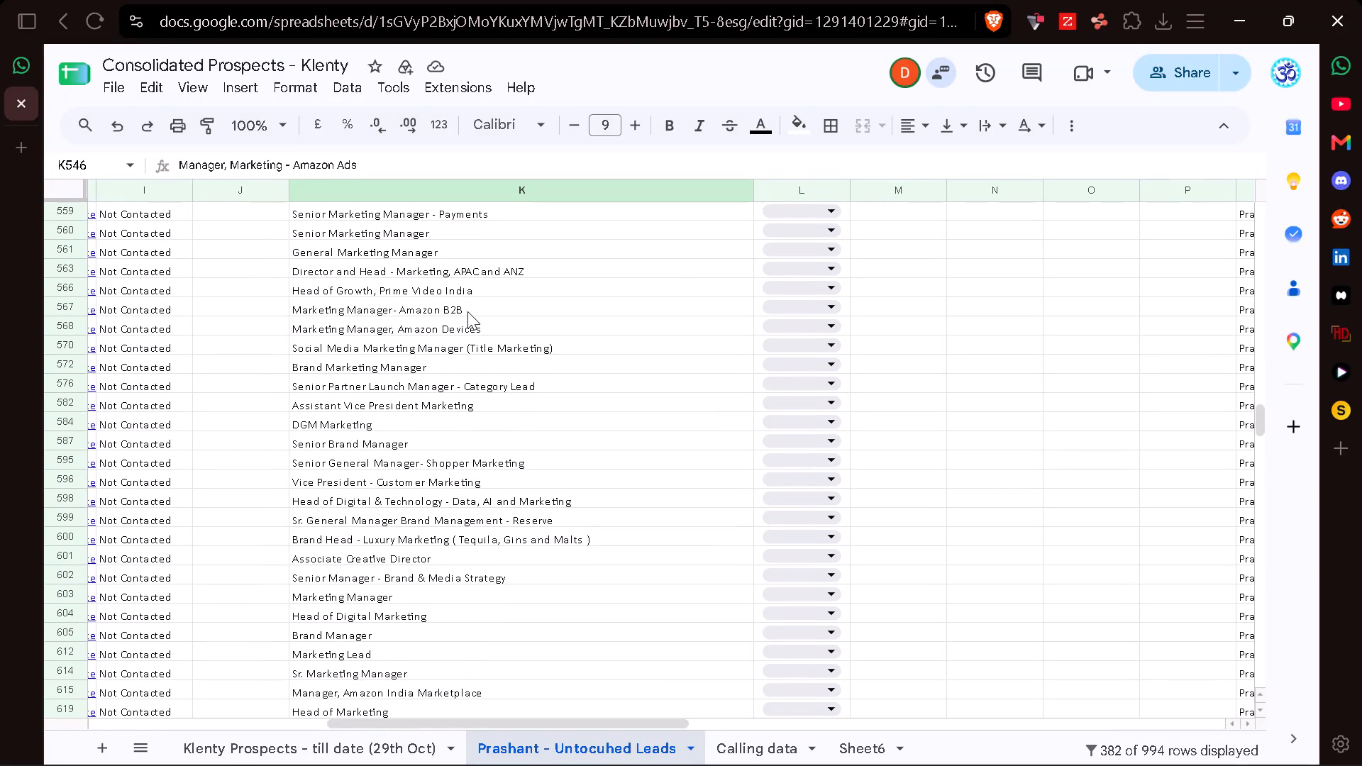
scroll(467, 311, "down", 2)
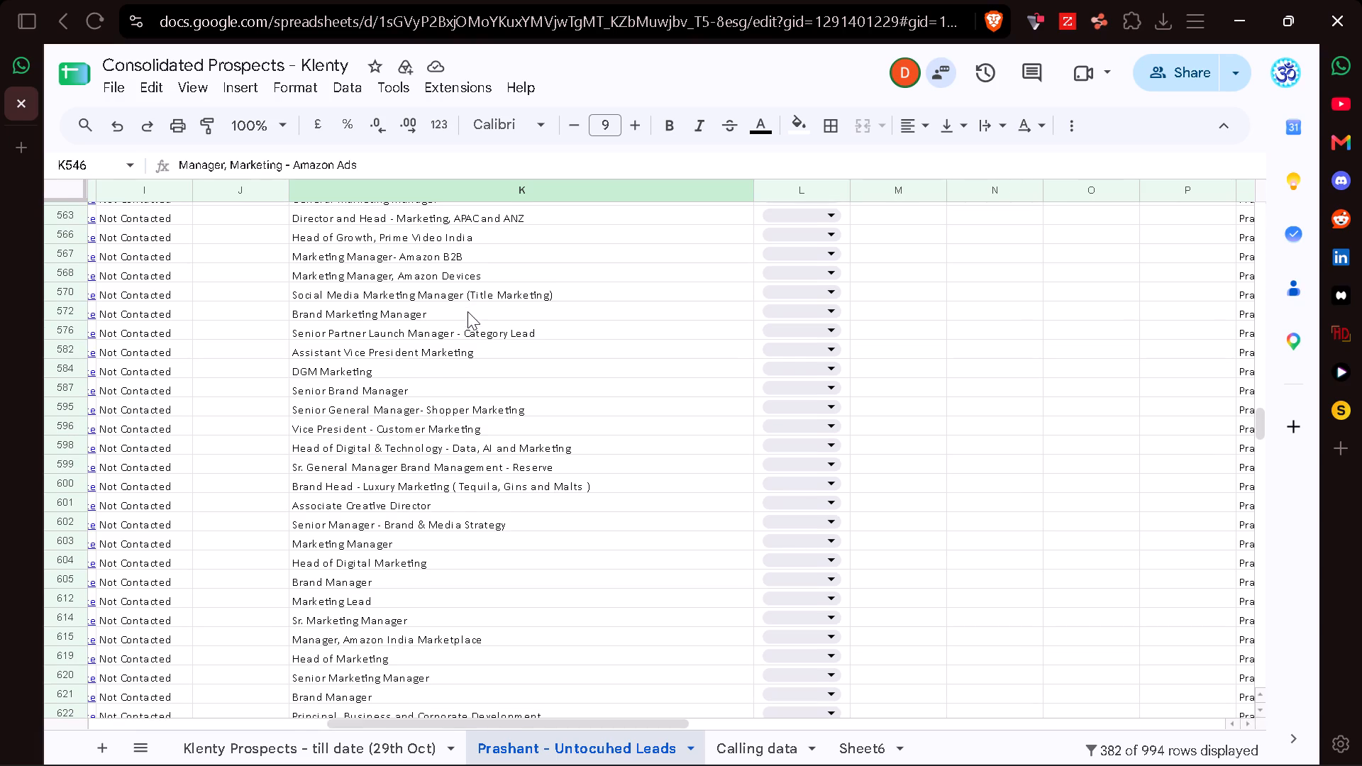
scroll(467, 311, "down", 2)
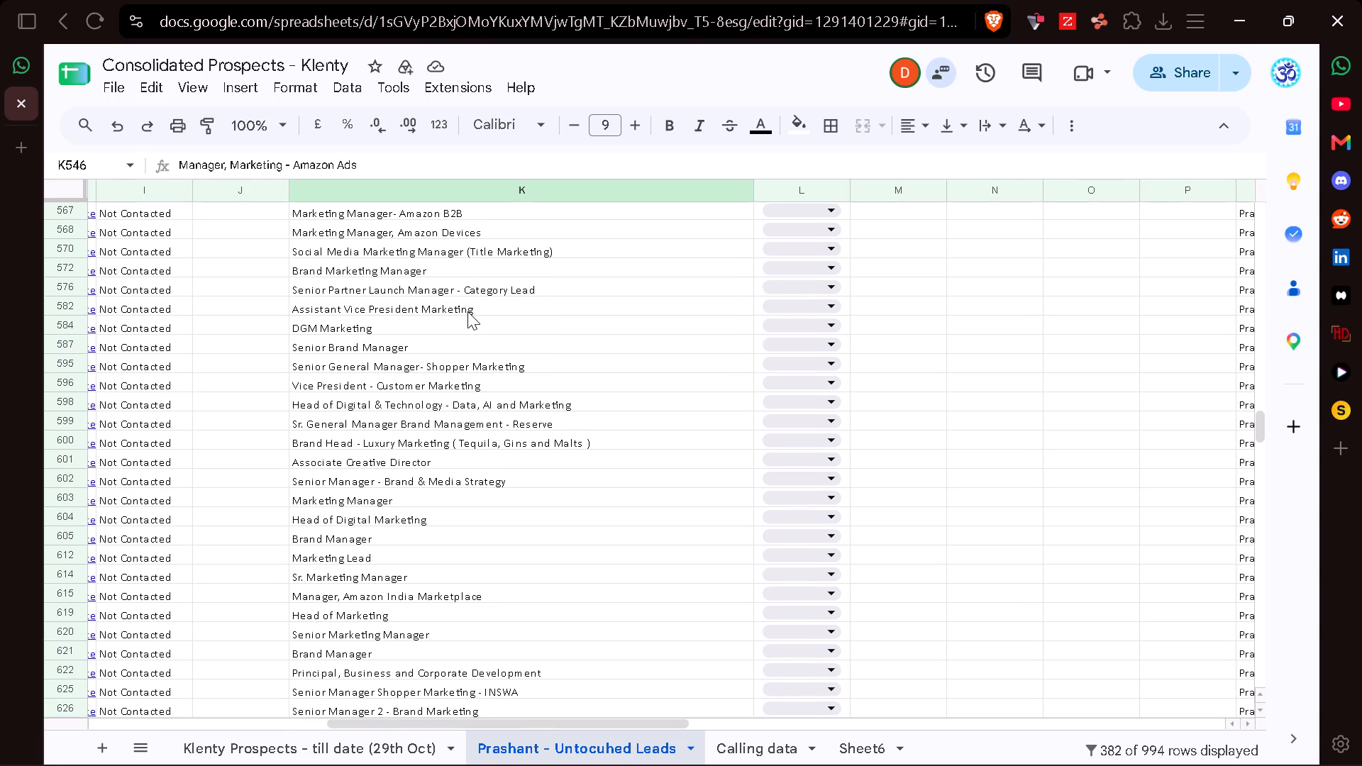
scroll(467, 311, "down", 1)
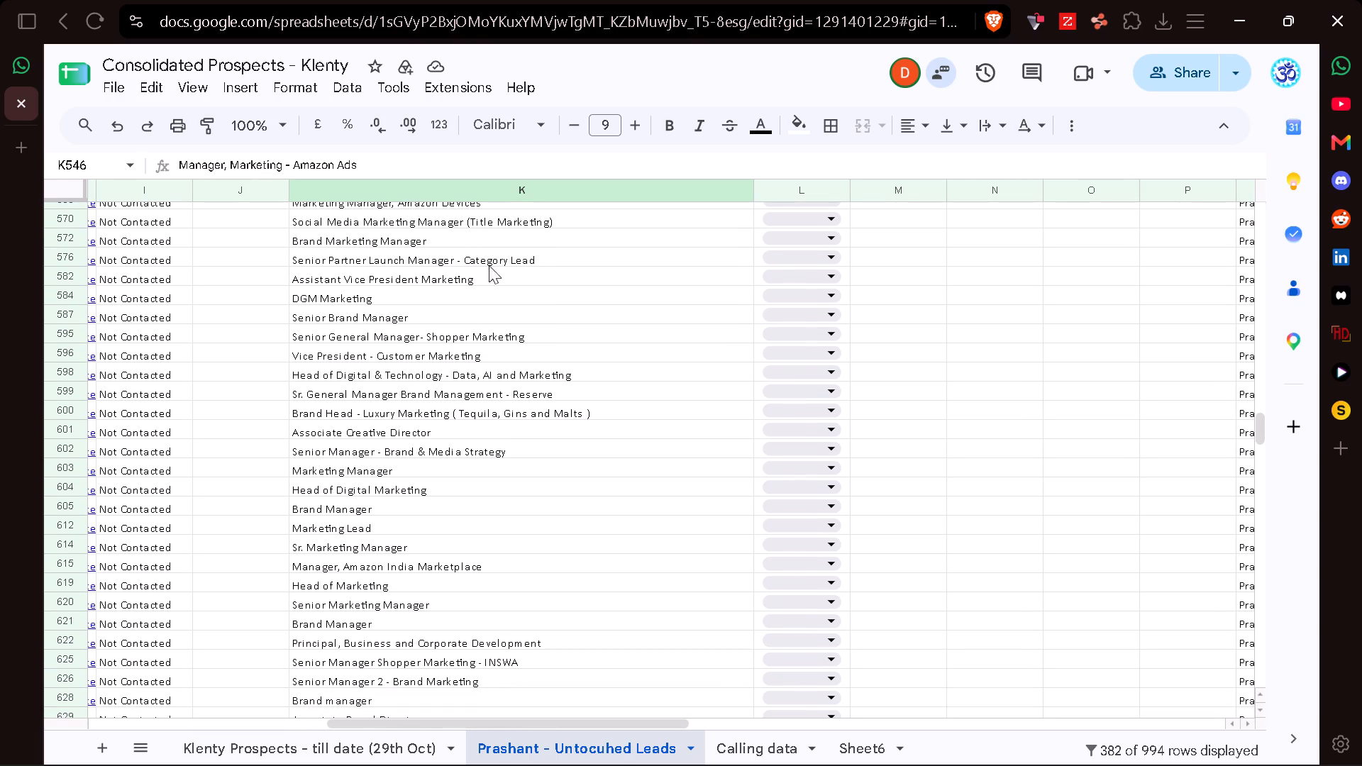
left_click(791, 262)
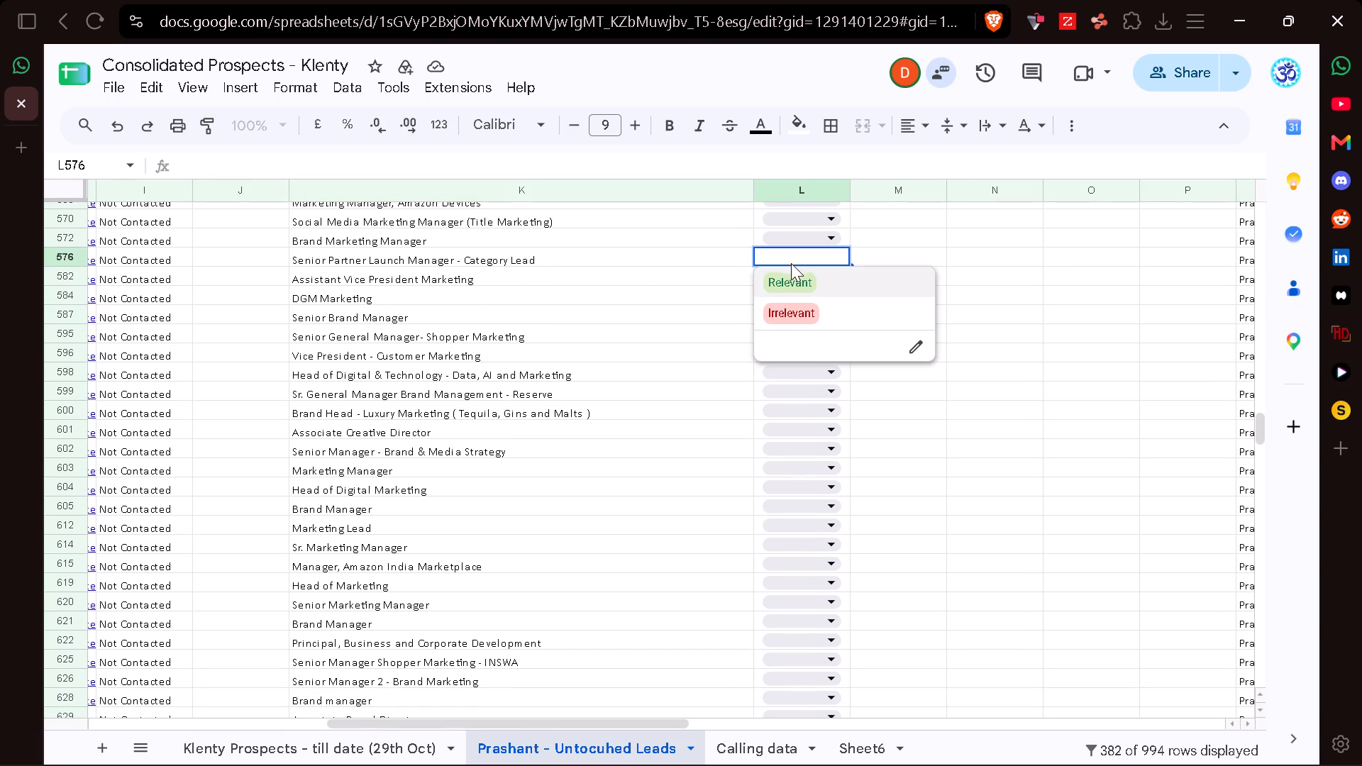
left_click(797, 314)
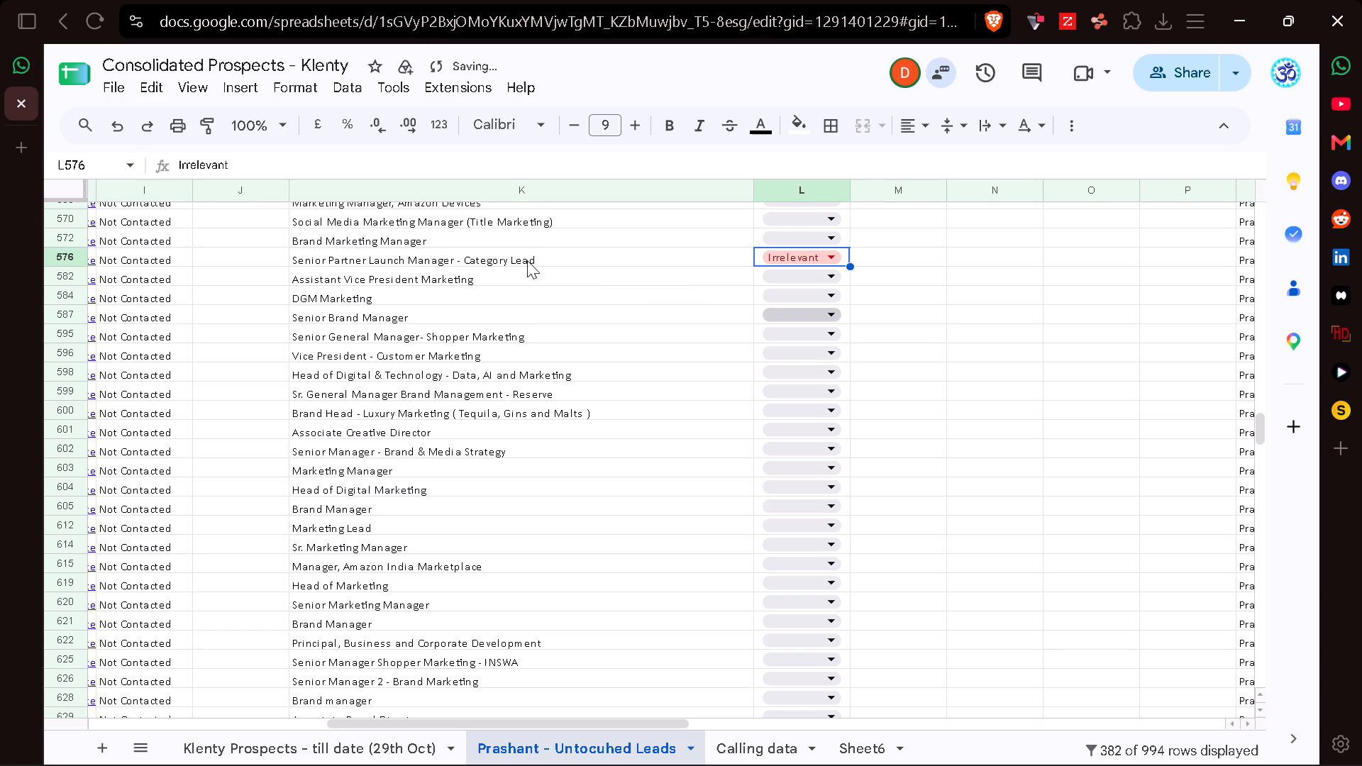
Set Relevancy to Irrelevant for the Shopper Marketing, Customer Marketing and Brand Management - Reserve leads in rows 595, 596 and 599.
scroll(479, 263, "down", 4)
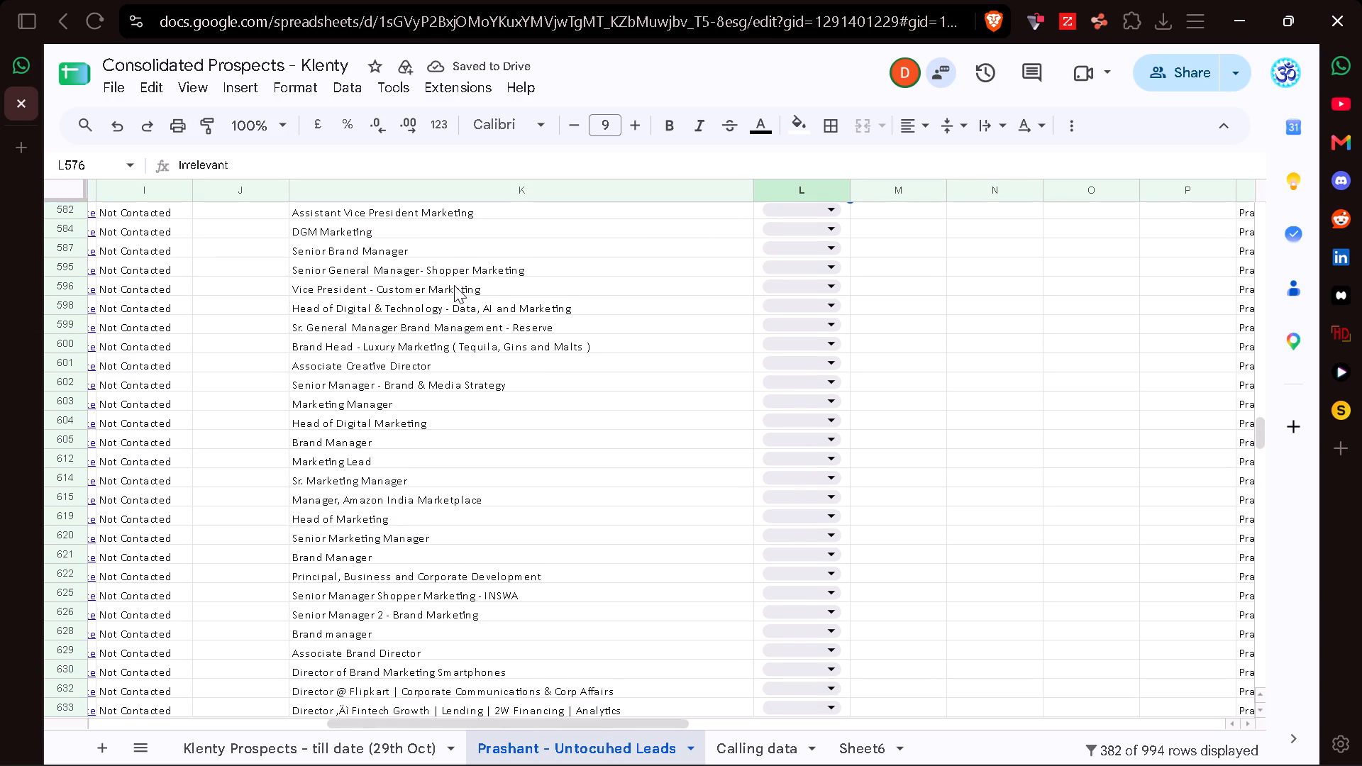
left_click(790, 268)
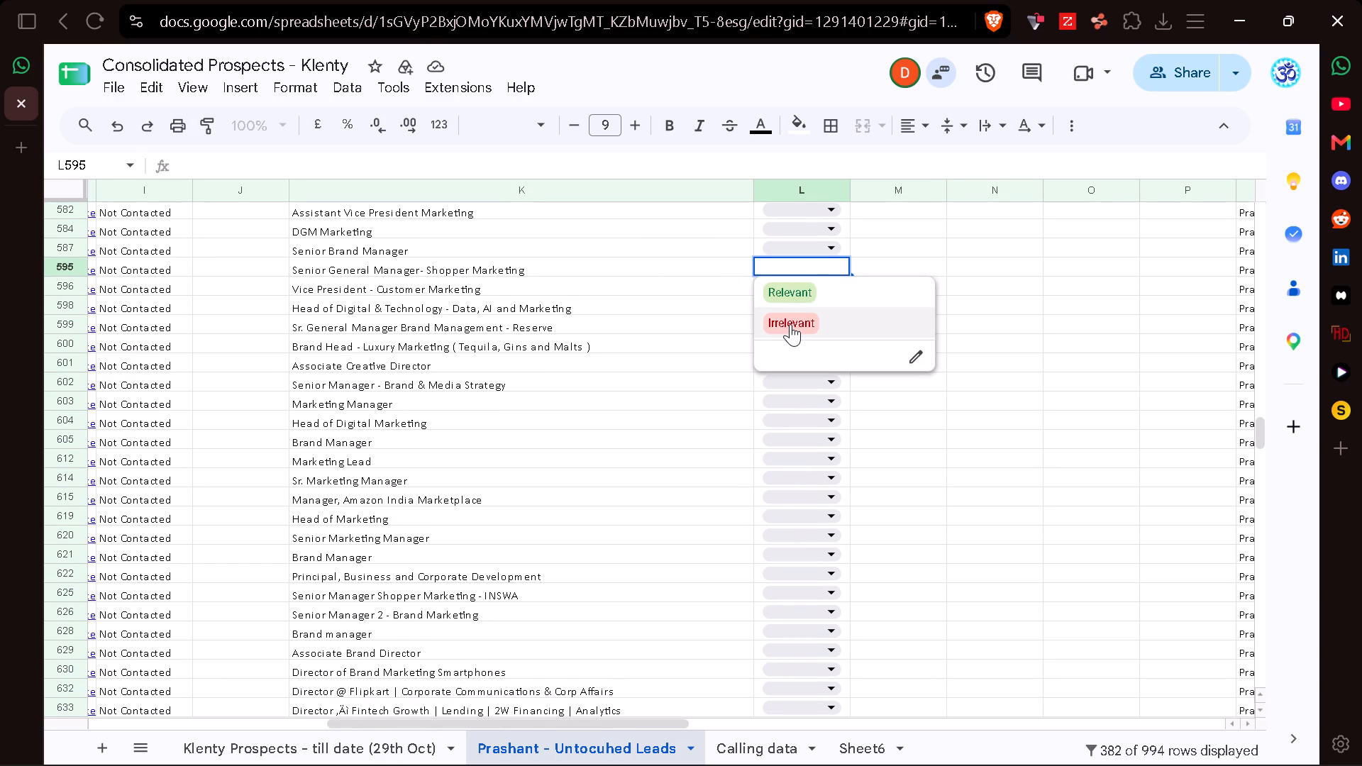
left_click(790, 324)
scroll(457, 303, "down", 1)
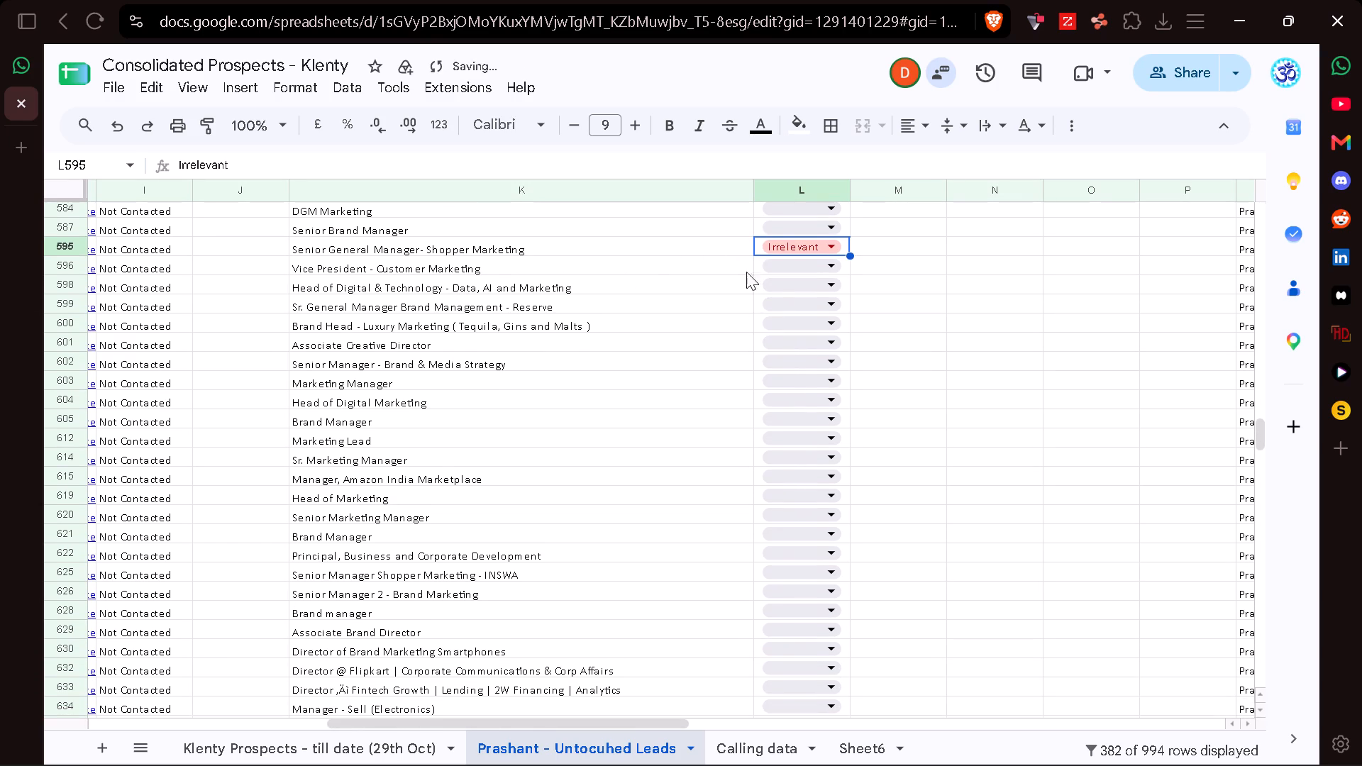
left_click(780, 267)
left_click(788, 323)
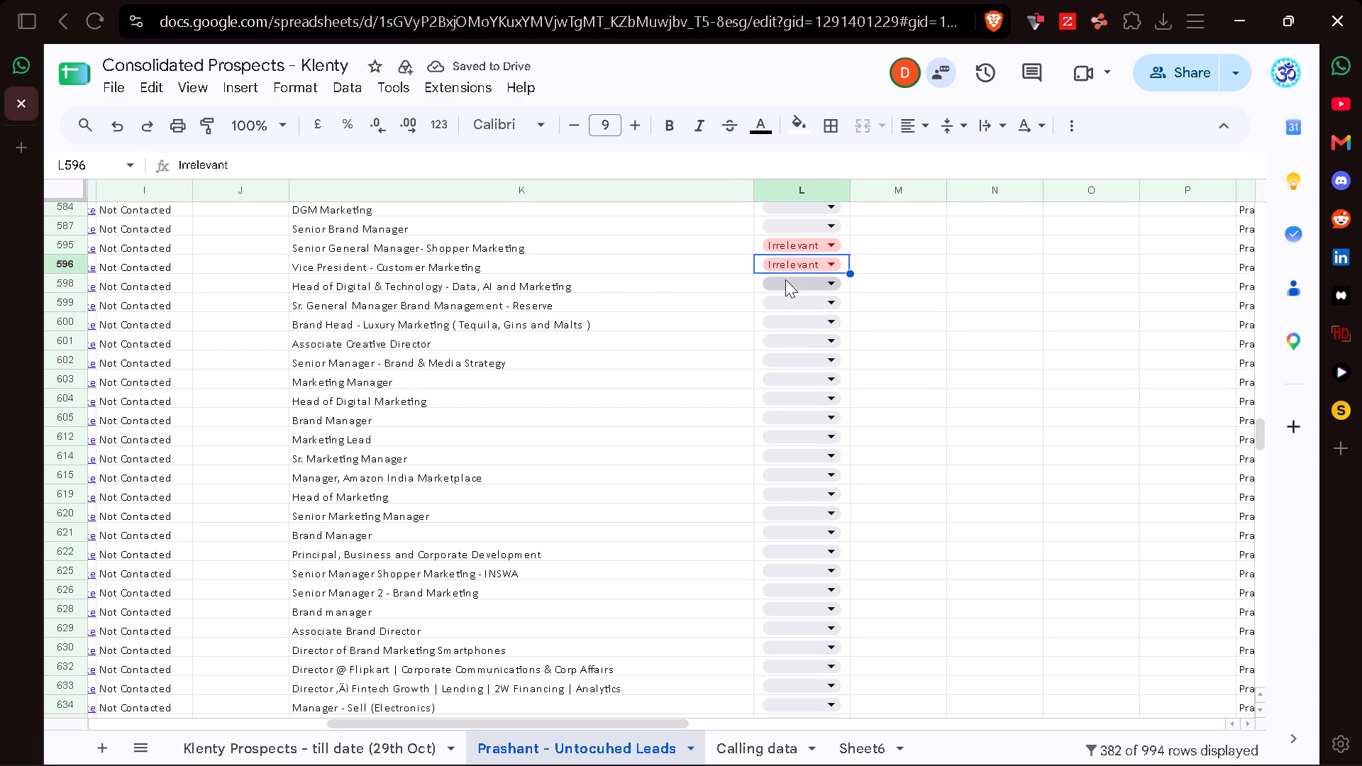
scroll(571, 305, "down", 1)
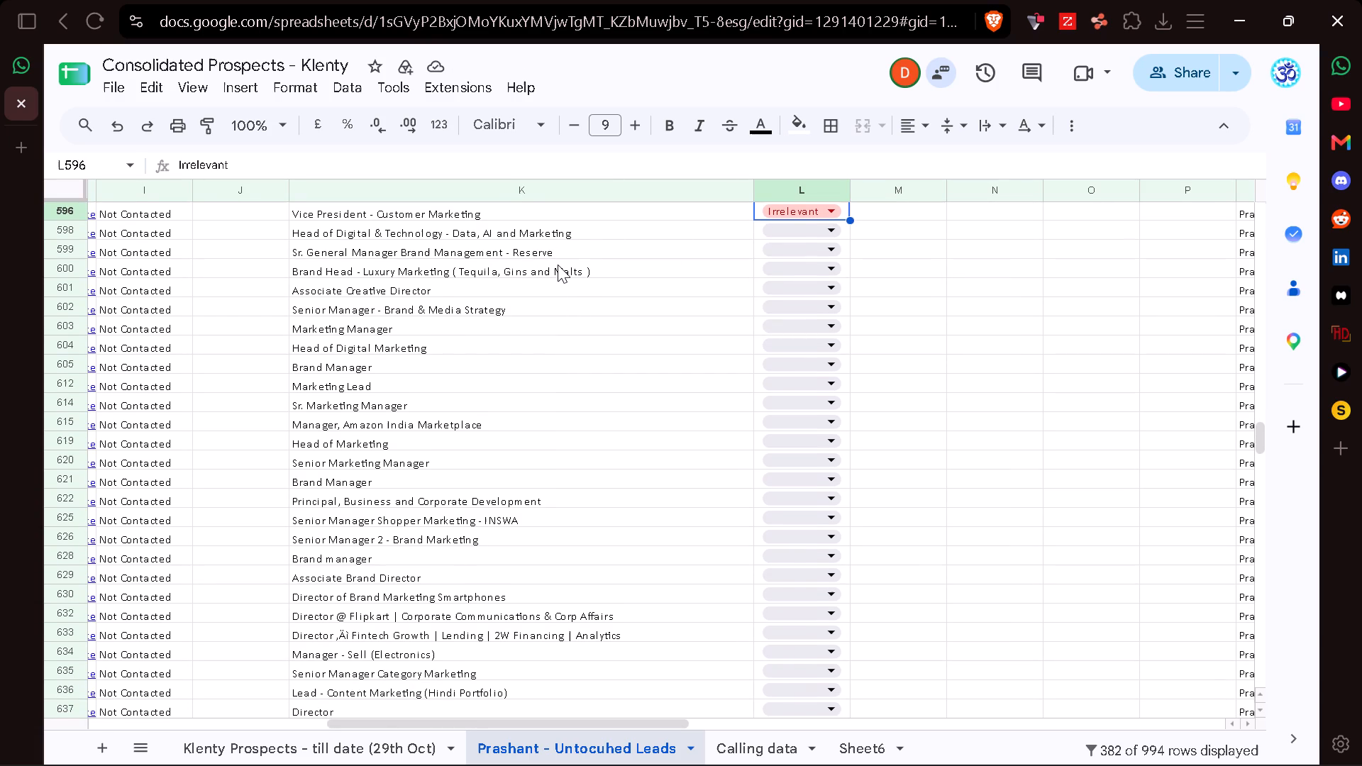
left_click(785, 252)
left_click(785, 289)
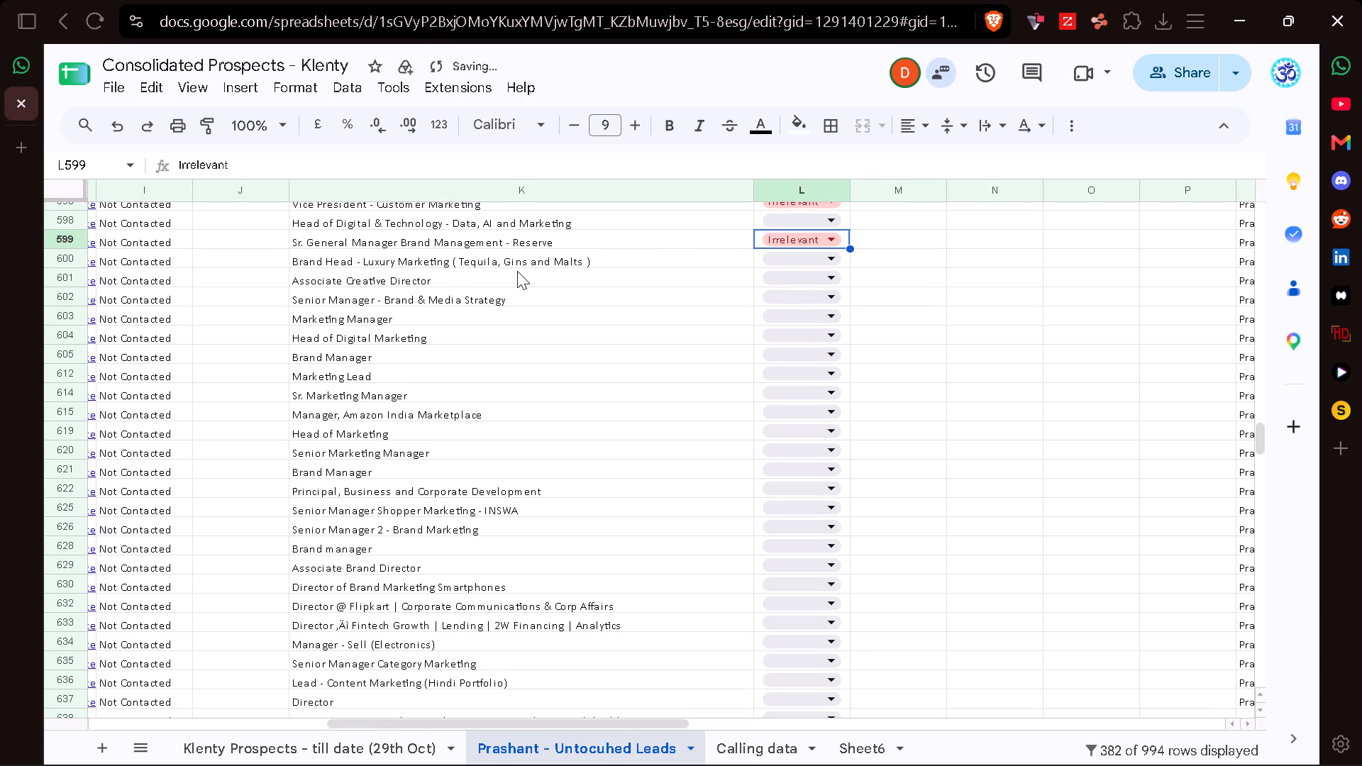
Review the titles below row 599 and set Relevancy to Irrelevant for the Manager, Amazon India Marketplace in row 615.
scroll(517, 271, "down", 2)
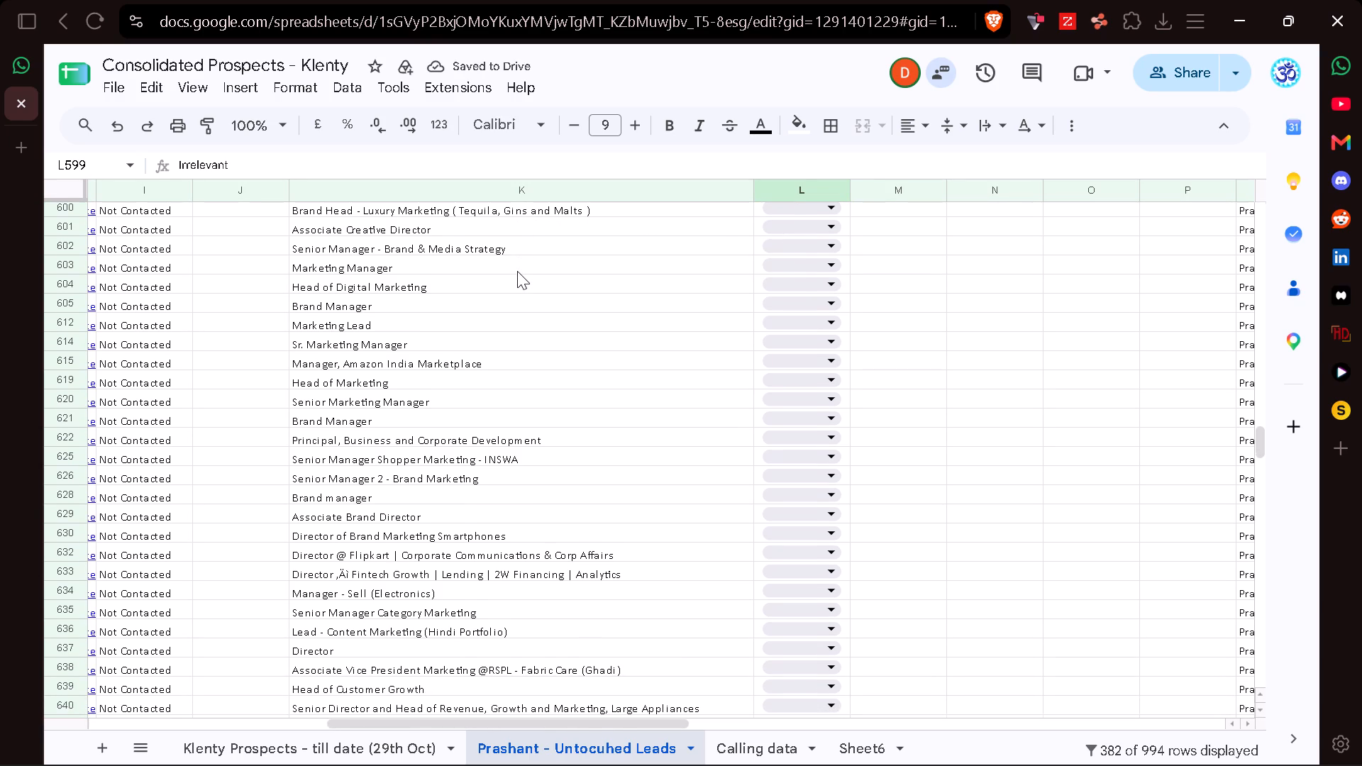
scroll(517, 271, "down", 2)
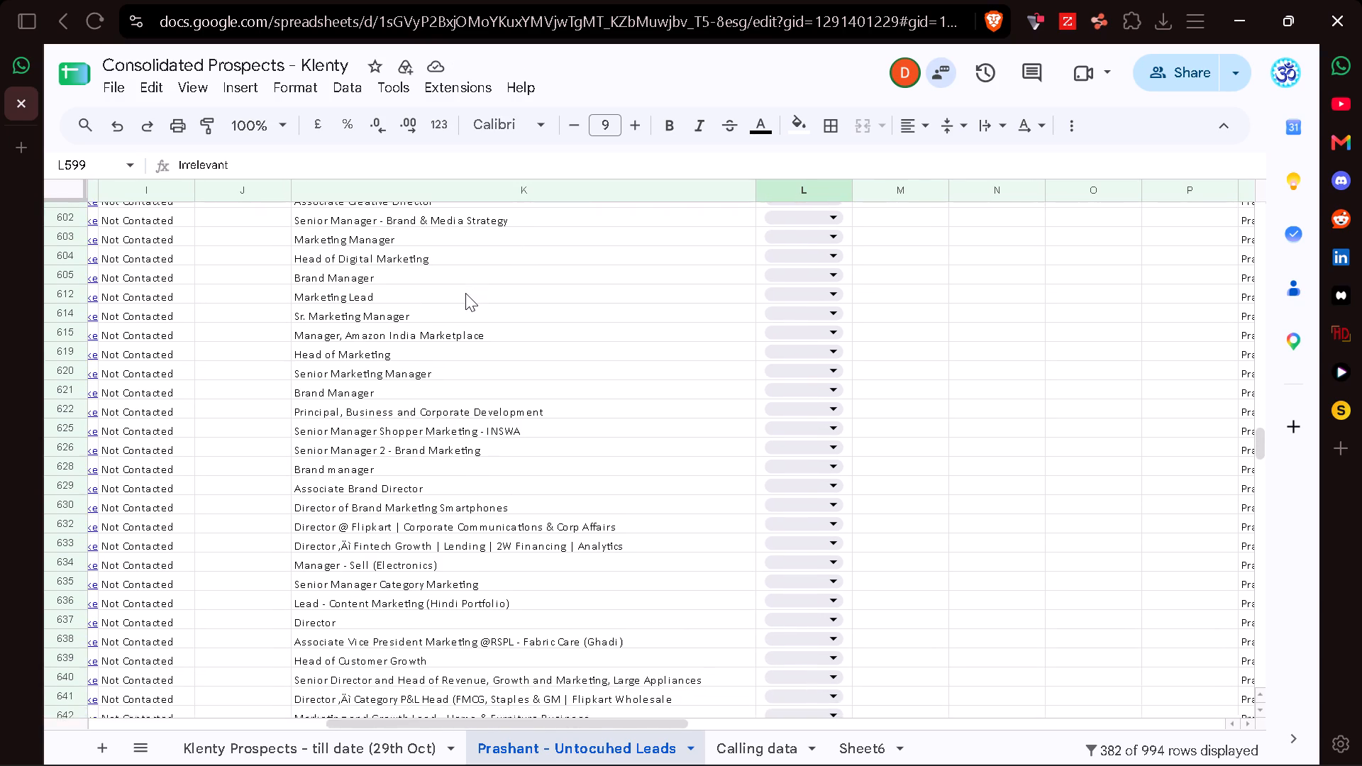
scroll(465, 293, "down", 2)
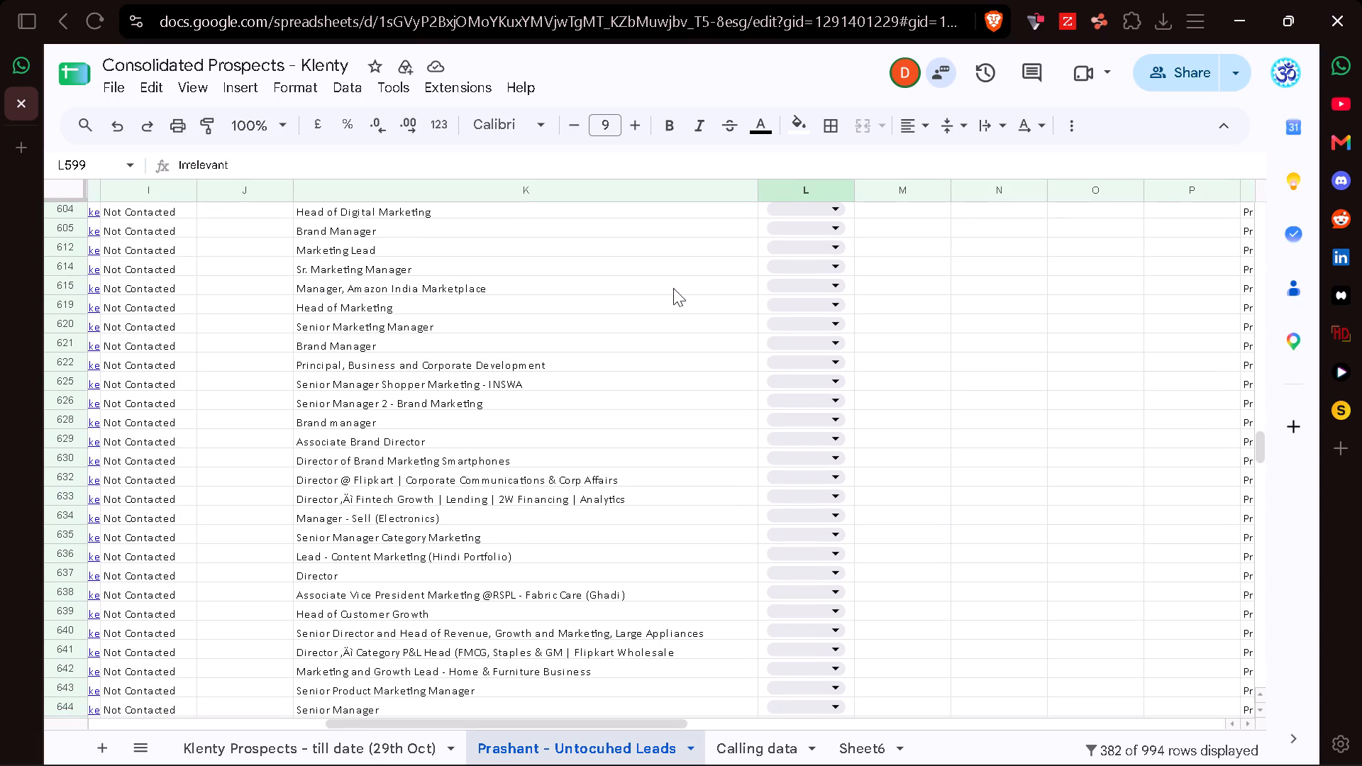
left_click(776, 286)
left_click(786, 341)
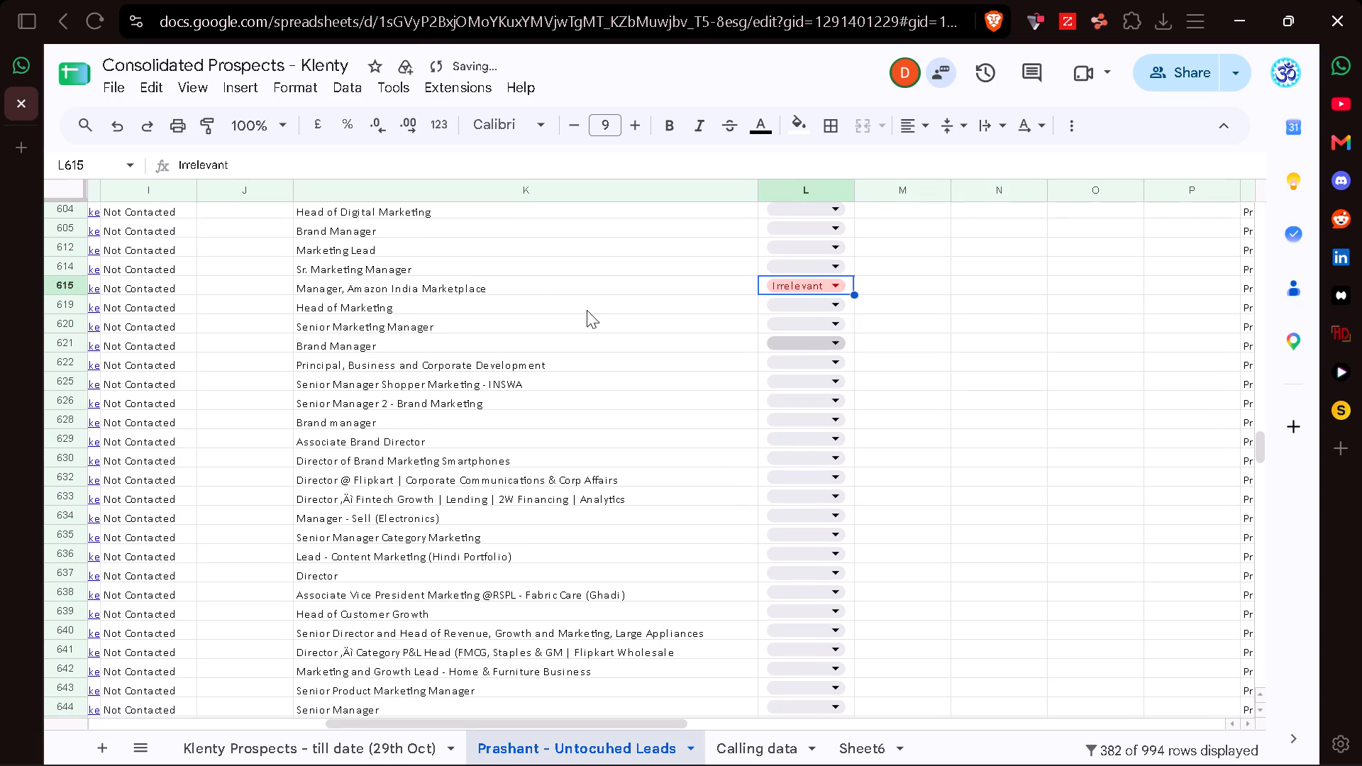
Set Relevancy to Irrelevant for the Principal, Business and Corporate Development in row 622 and the Senior Manager Shopper Marketing - INSWA in row 625.
scroll(440, 297, "down", 2)
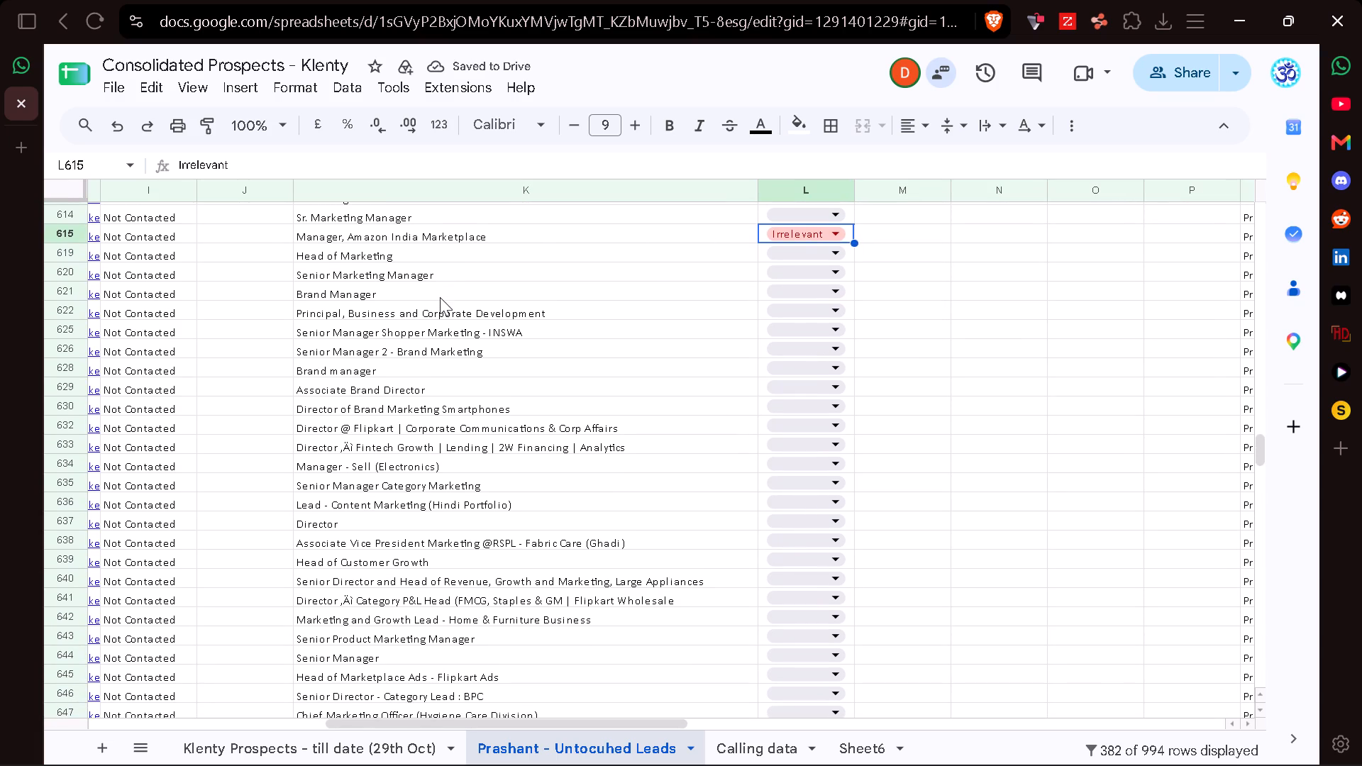
left_click(804, 313)
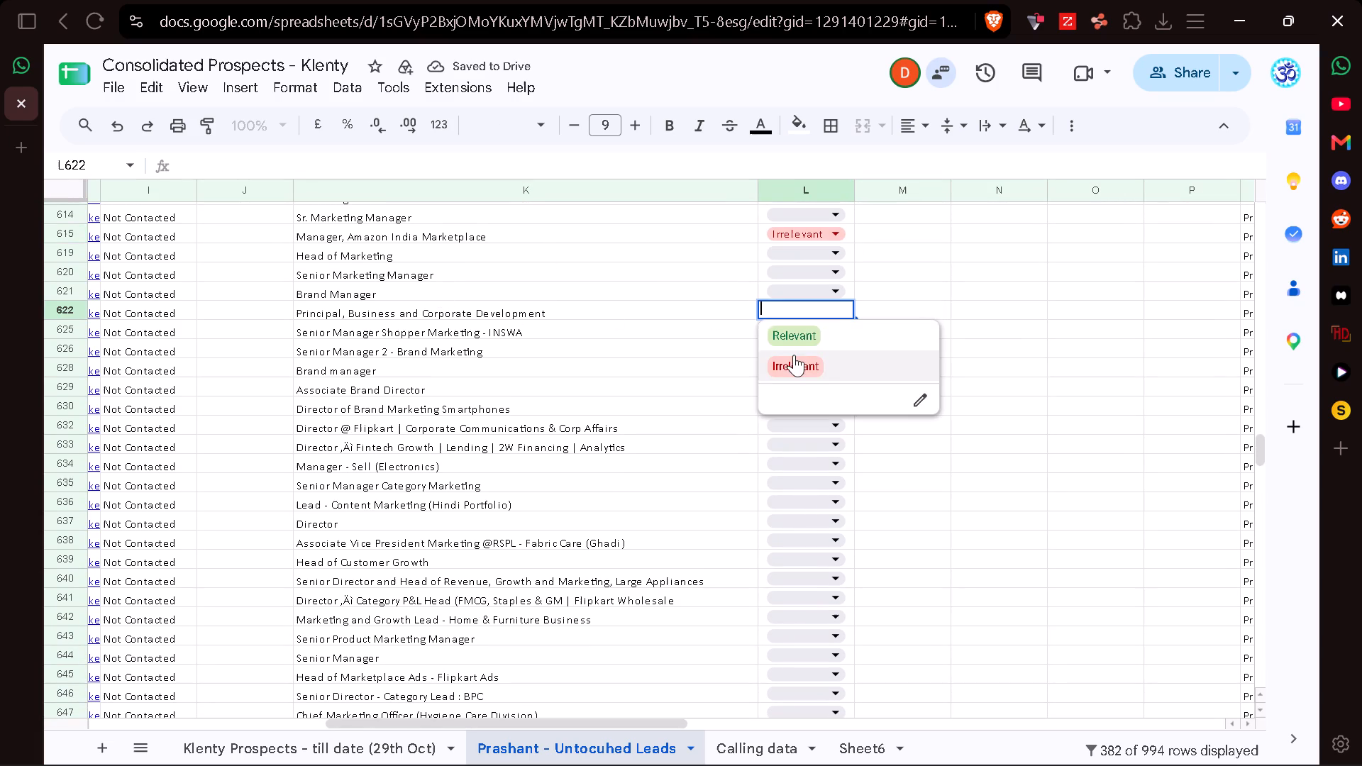
left_click(794, 355)
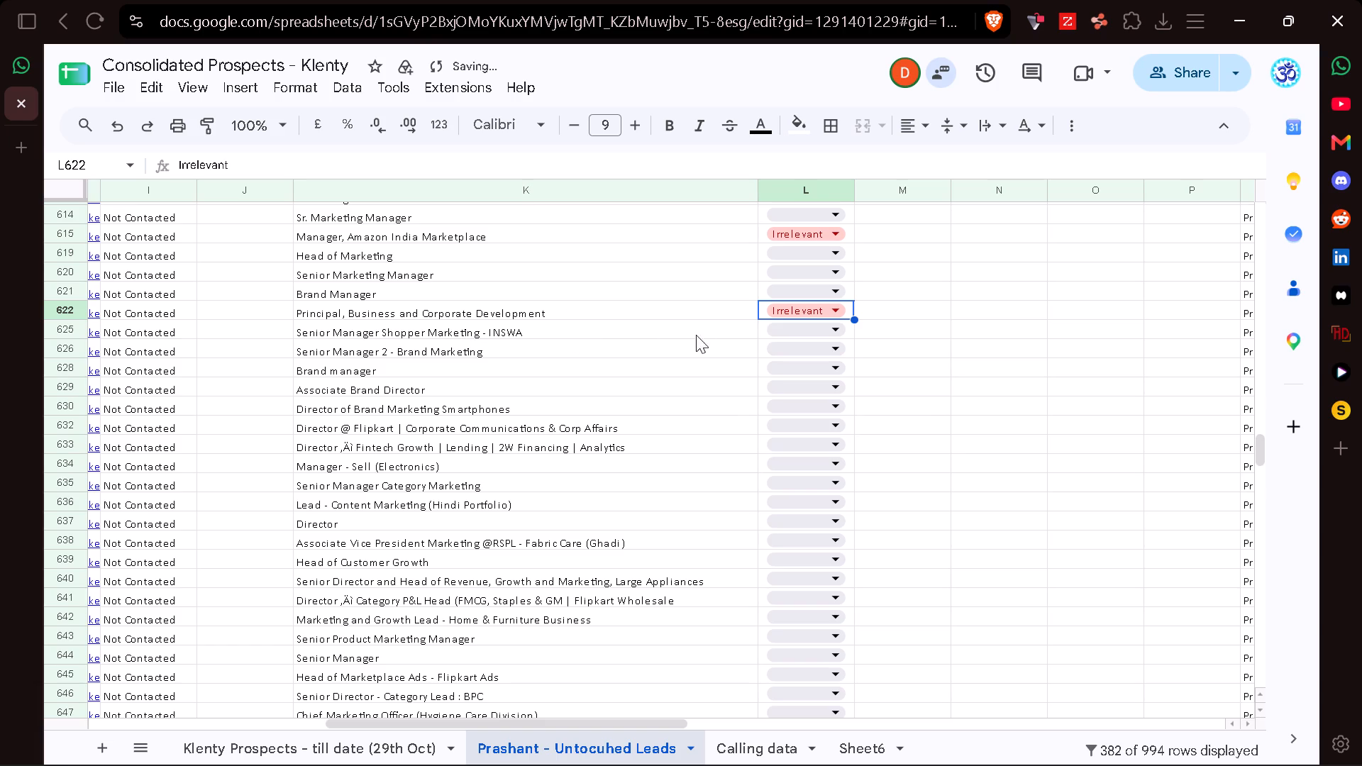
left_click(778, 331)
left_click(783, 387)
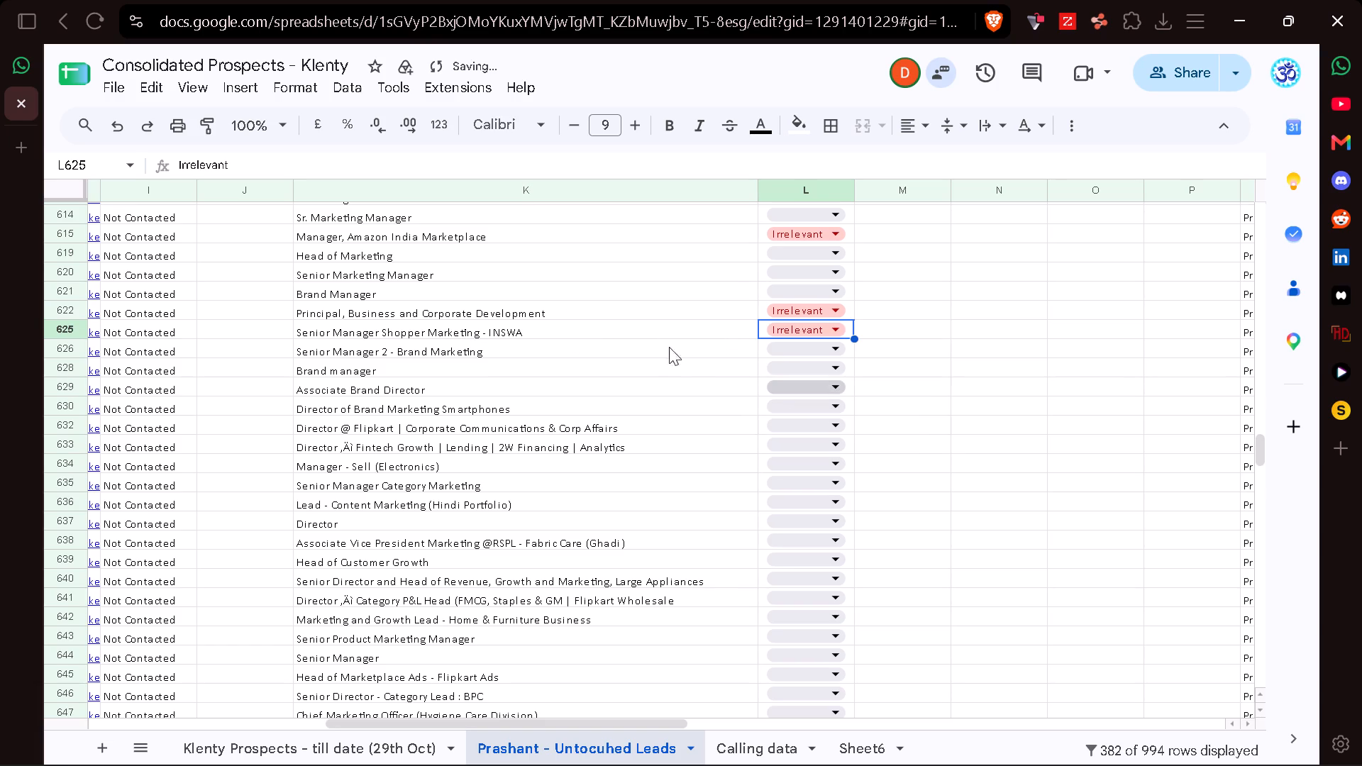
Set Relevancy to Irrelevant for the Corporate Communications director, the Fintech Growth director and the Manager - Sell (Electronics) in rows 632 to 634.
scroll(504, 344, "down", 2)
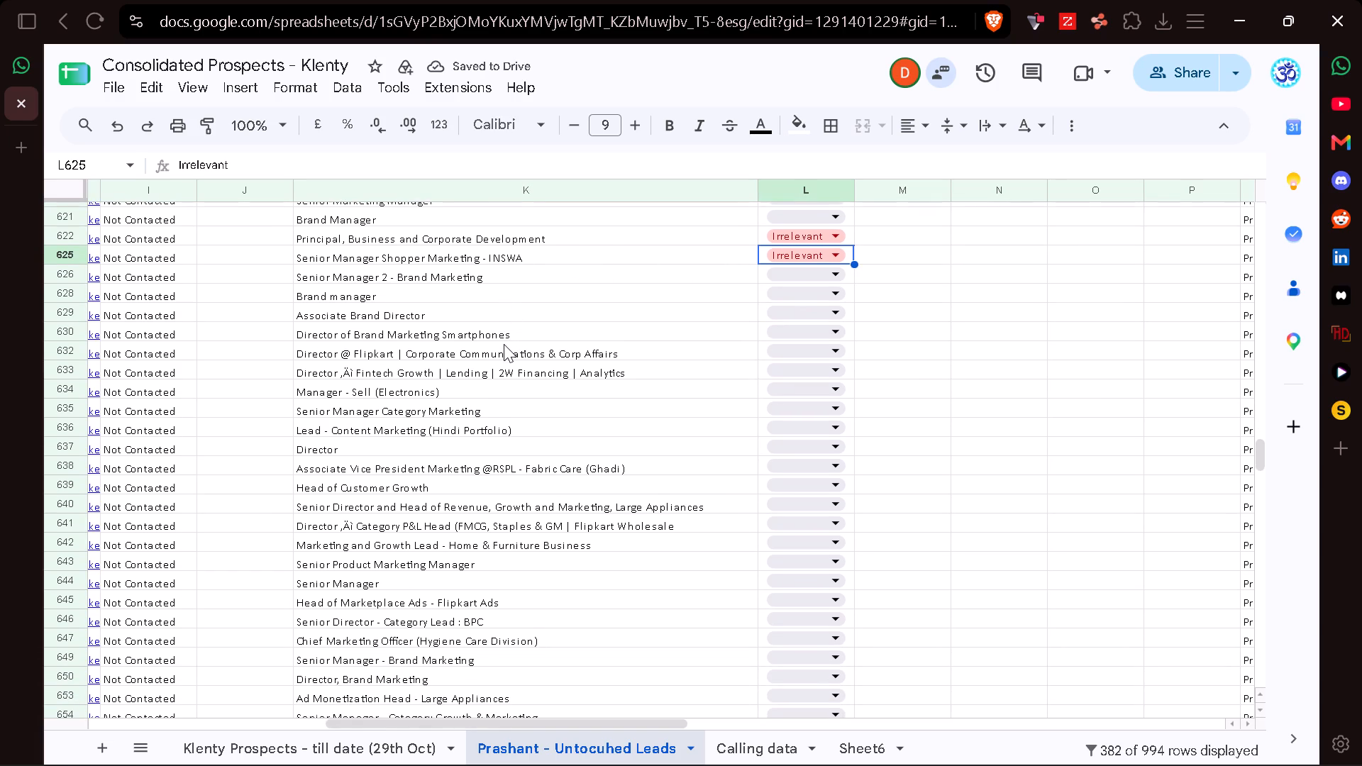
scroll(504, 344, "down", 2)
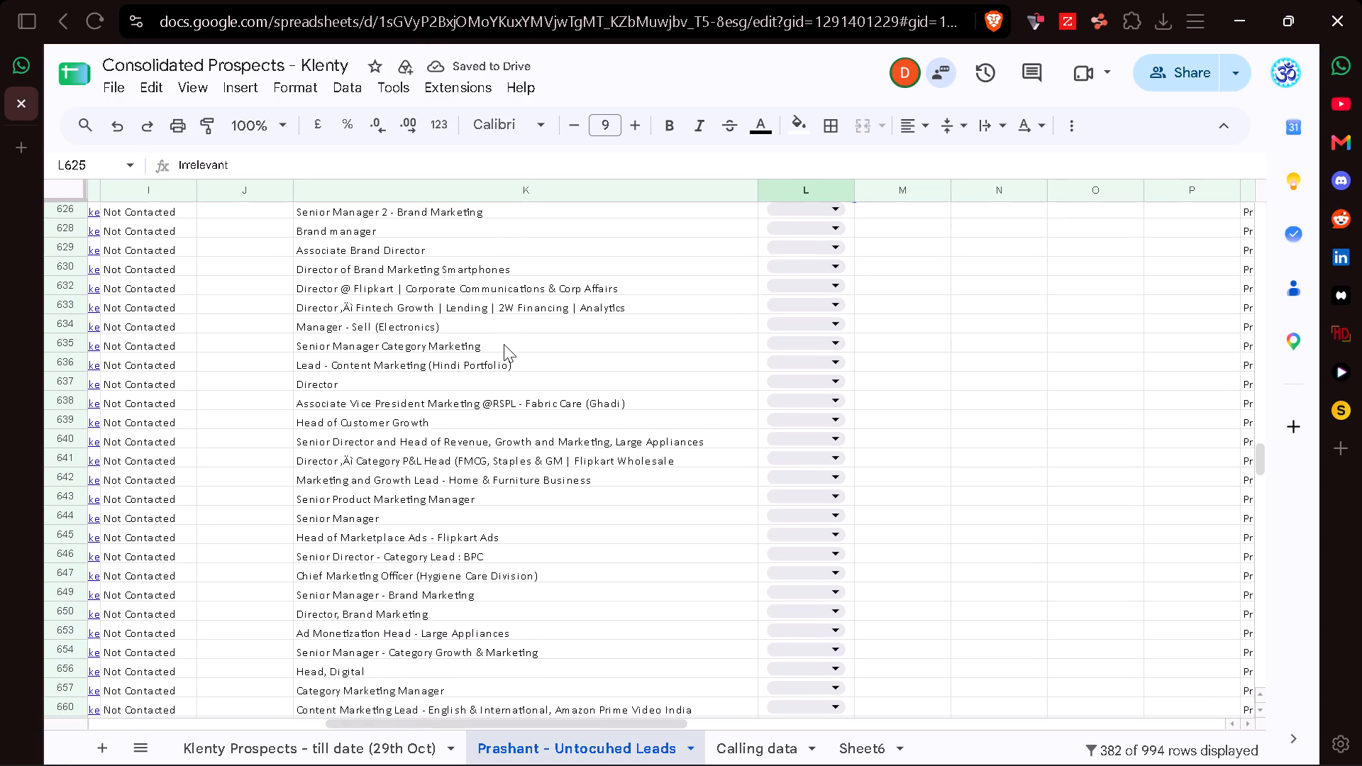
left_click(791, 284)
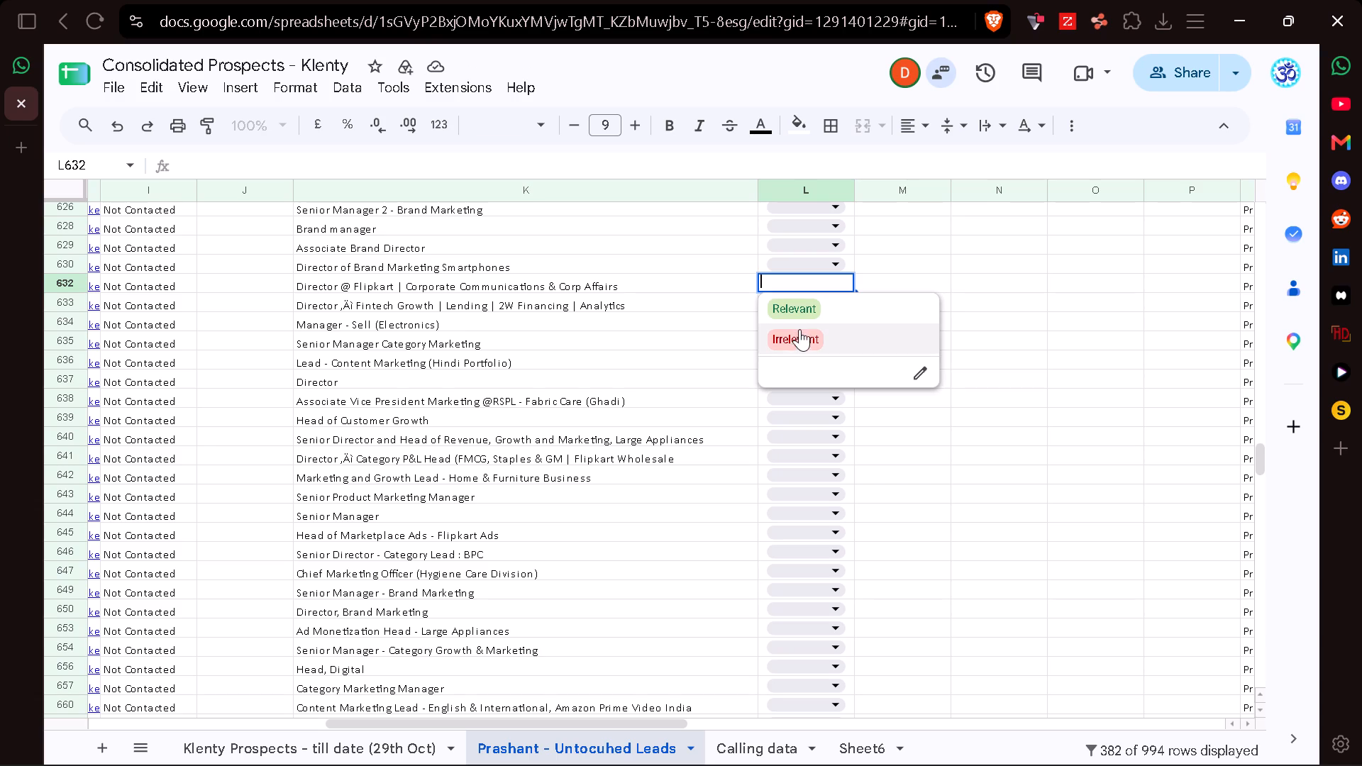
left_click(800, 333)
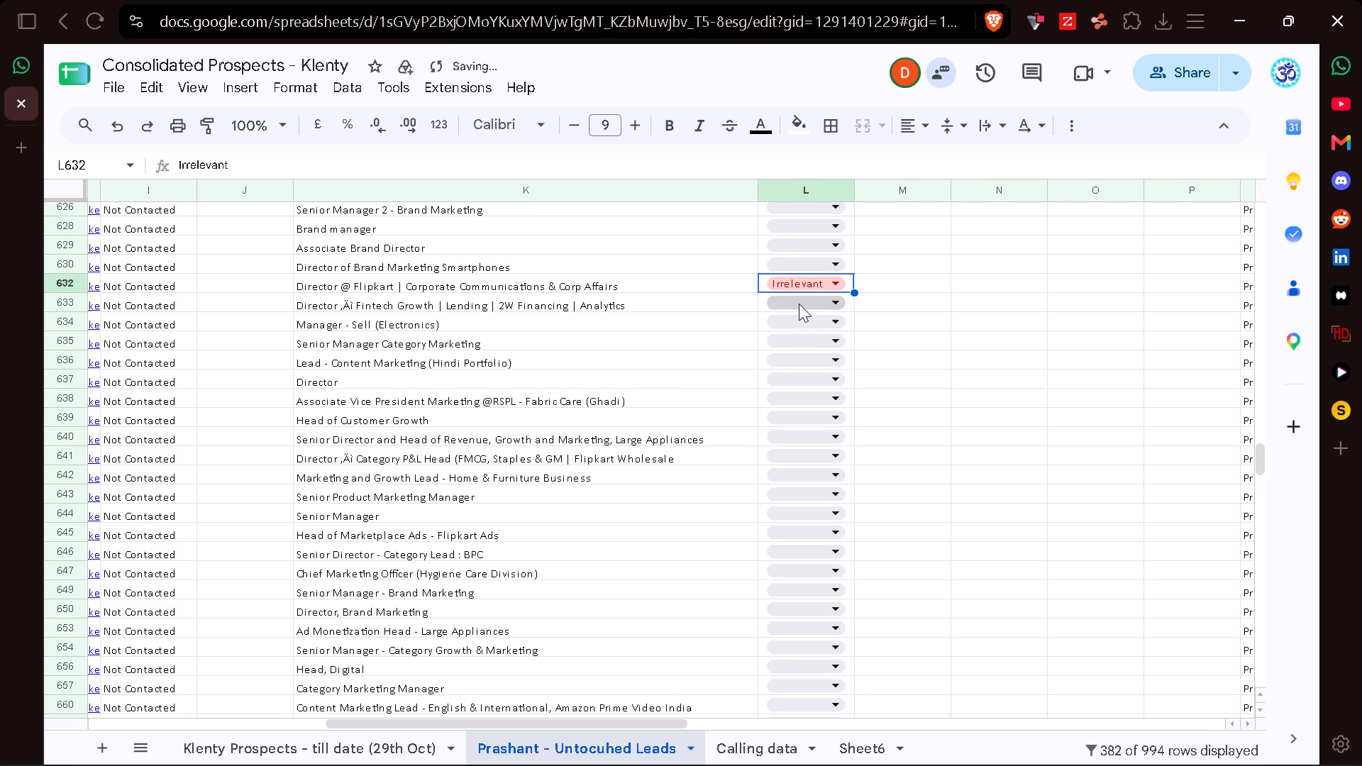
left_click(799, 304)
left_click(792, 348)
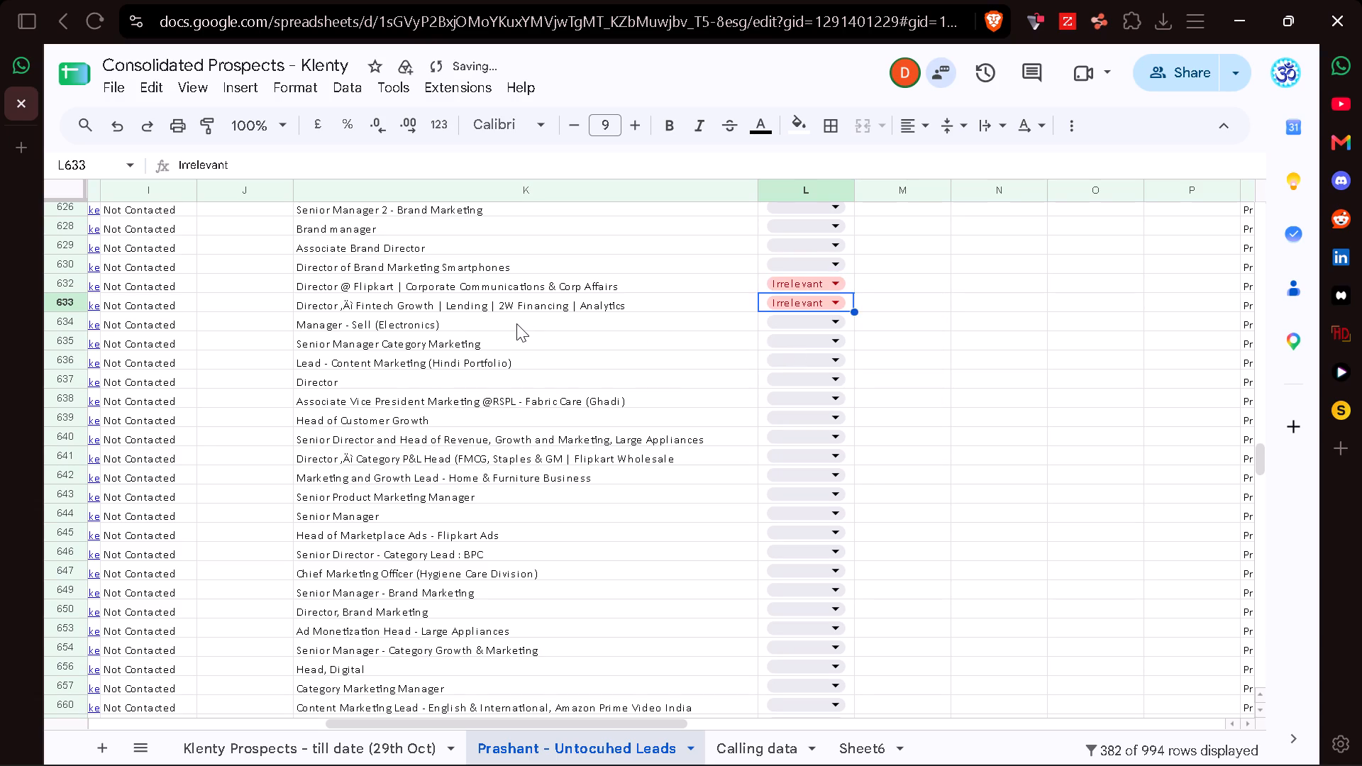
left_click(794, 322)
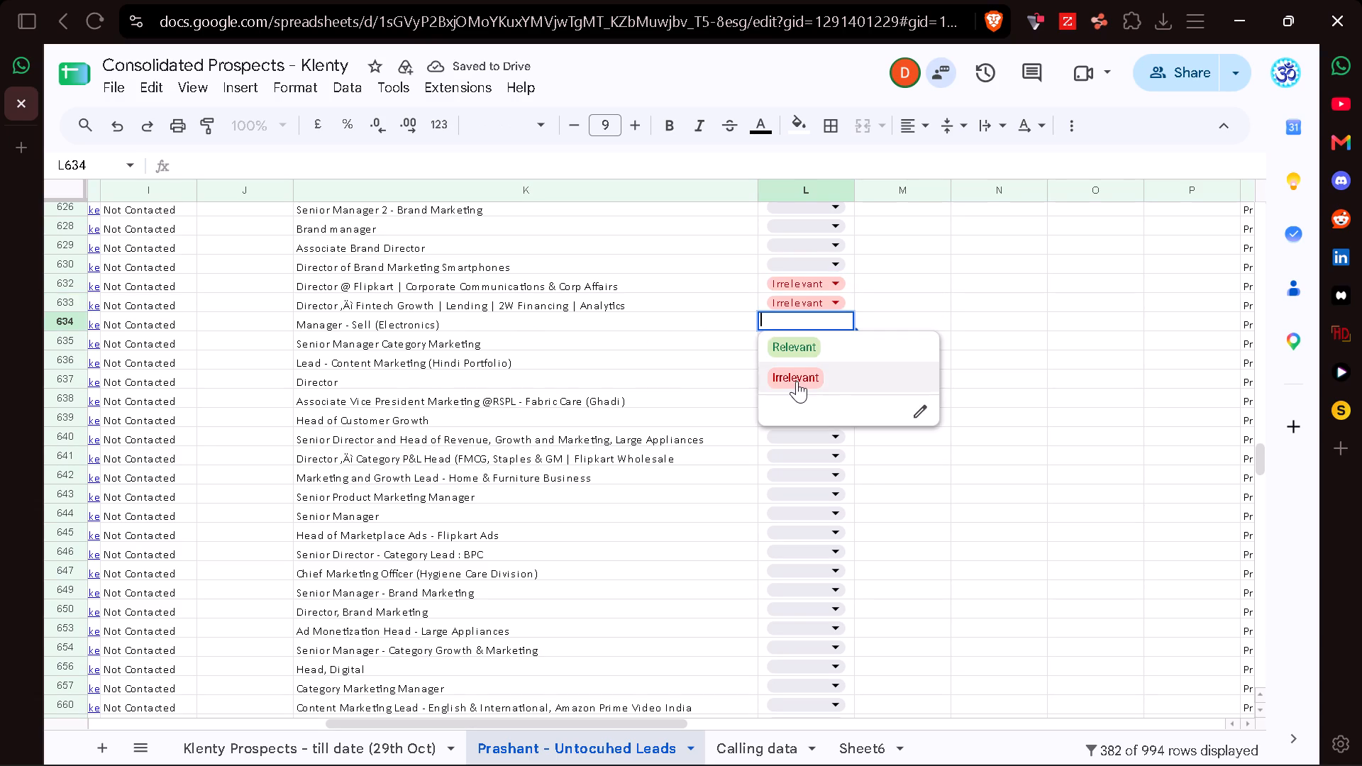
left_click(797, 381)
Set Relevancy to Irrelevant for the Director, Head of Customer Growth and Senior Director of Revenue, Growth and Marketing in rows 637, 639 and 640.
scroll(446, 358, "down", 1)
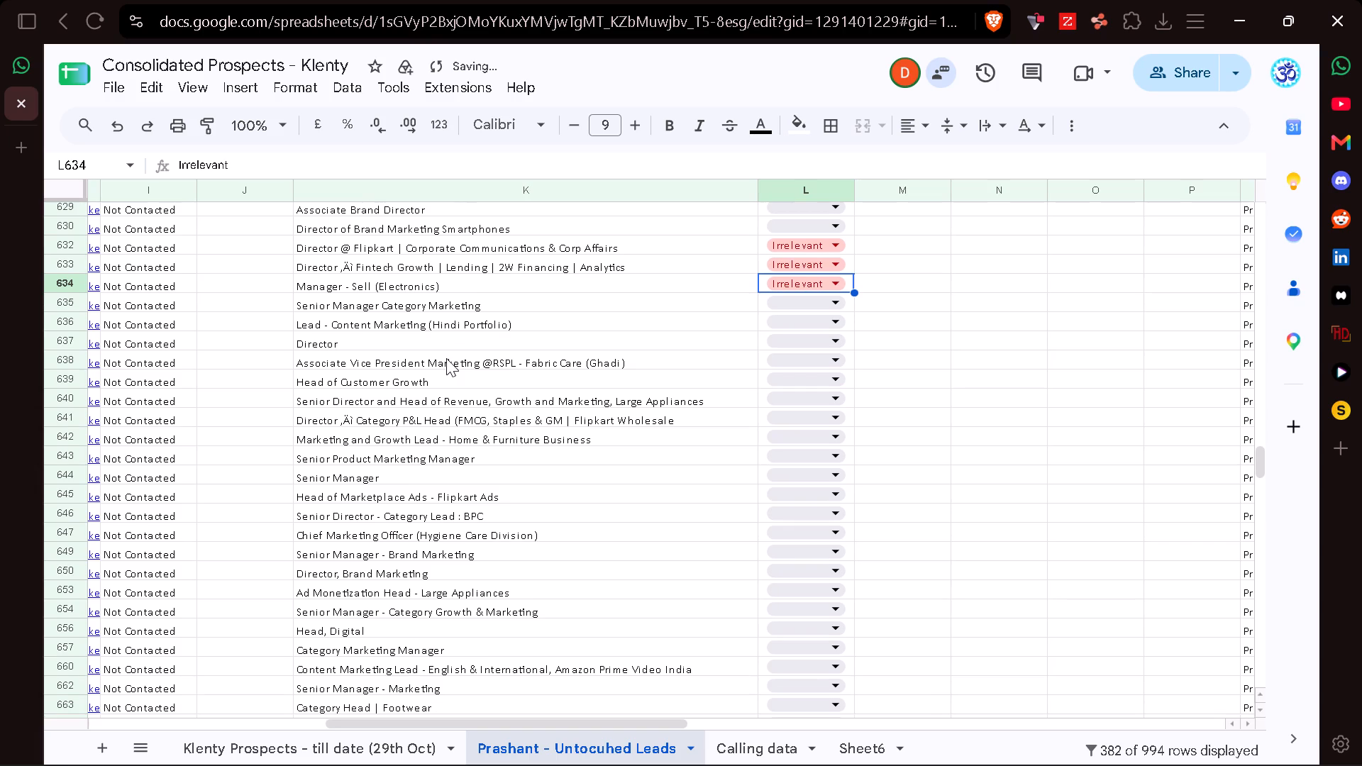
scroll(446, 358, "down", 1)
left_click(782, 316)
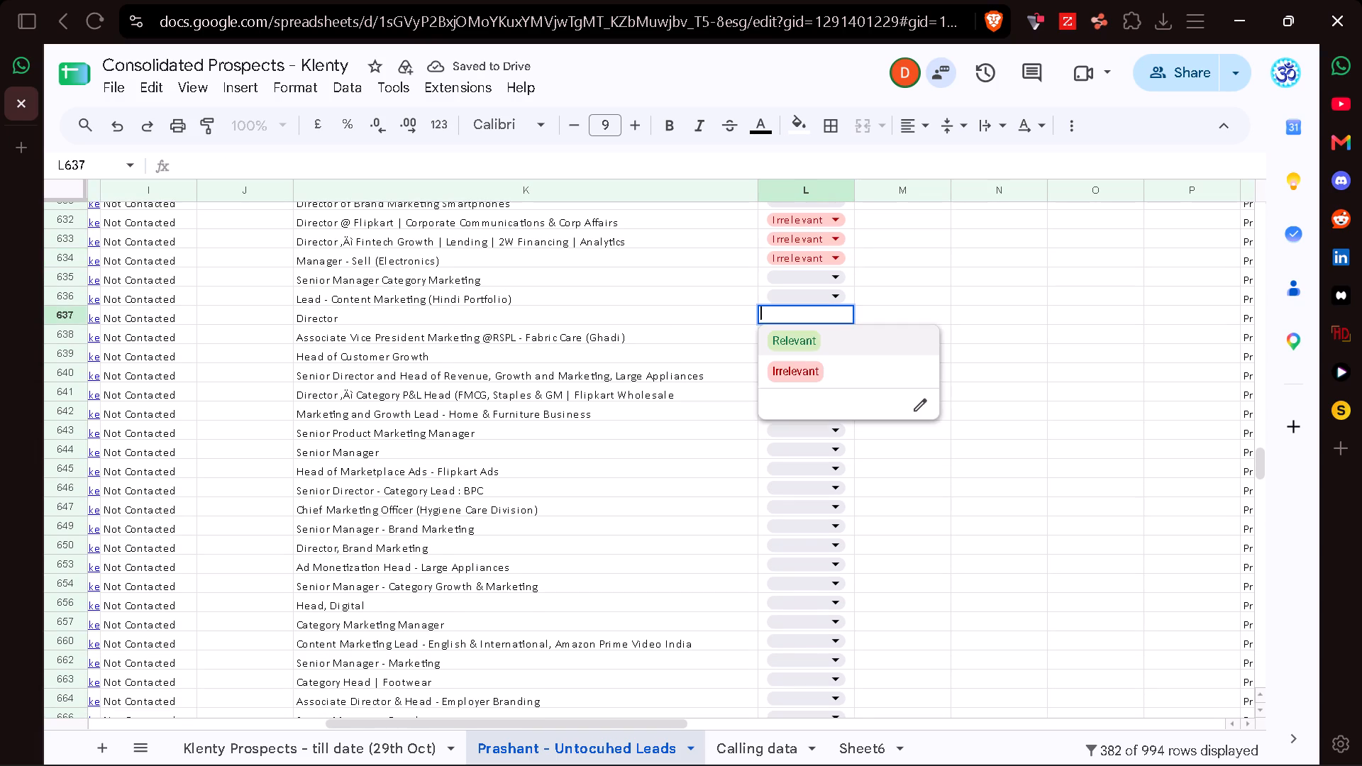
left_click(793, 362)
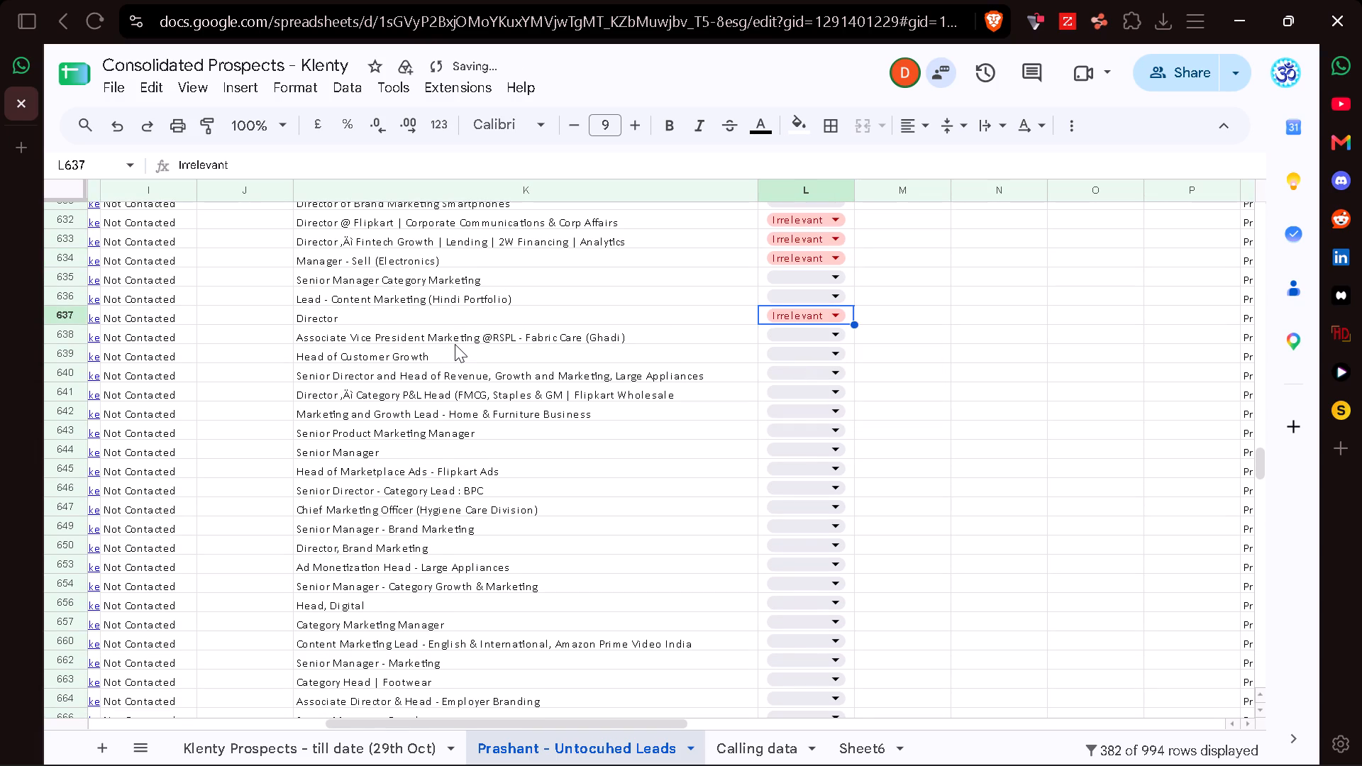
scroll(455, 344, "down", 1)
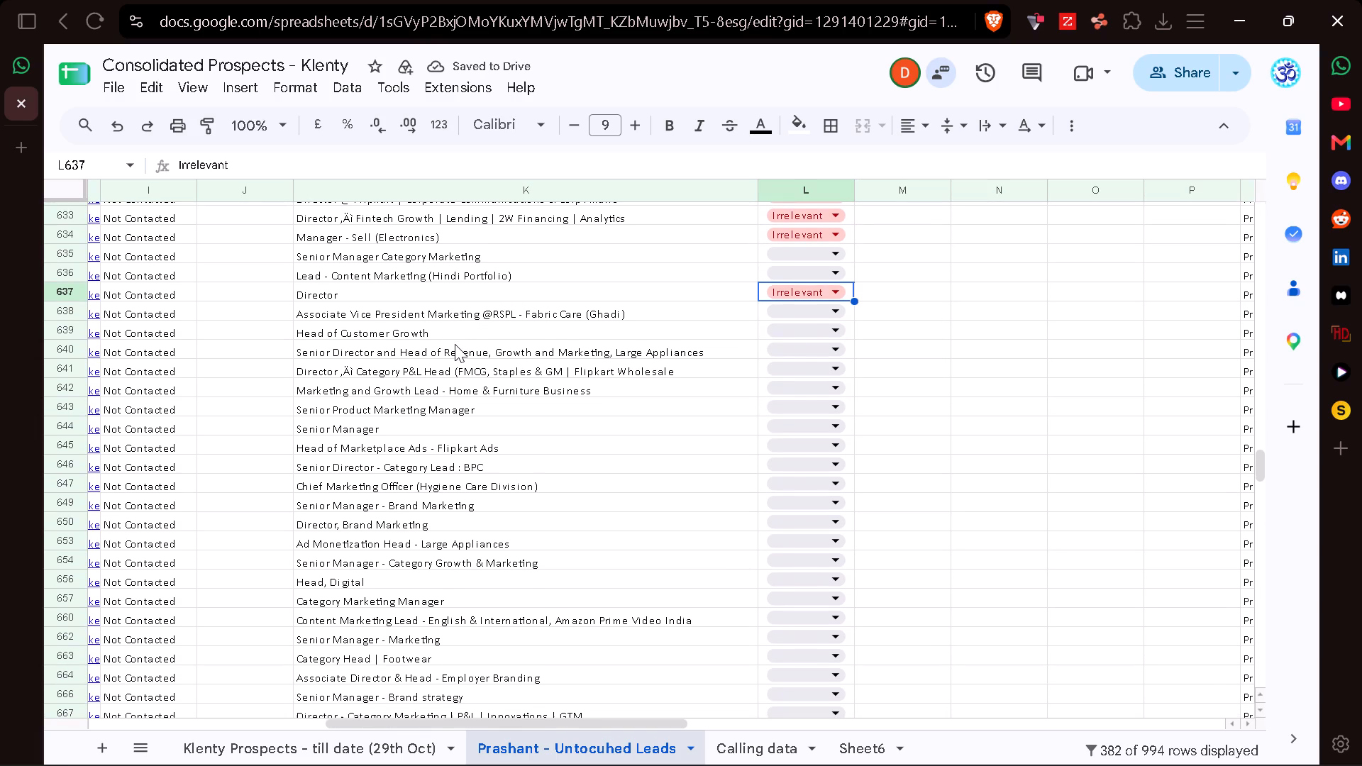
scroll(455, 344, "down", 2)
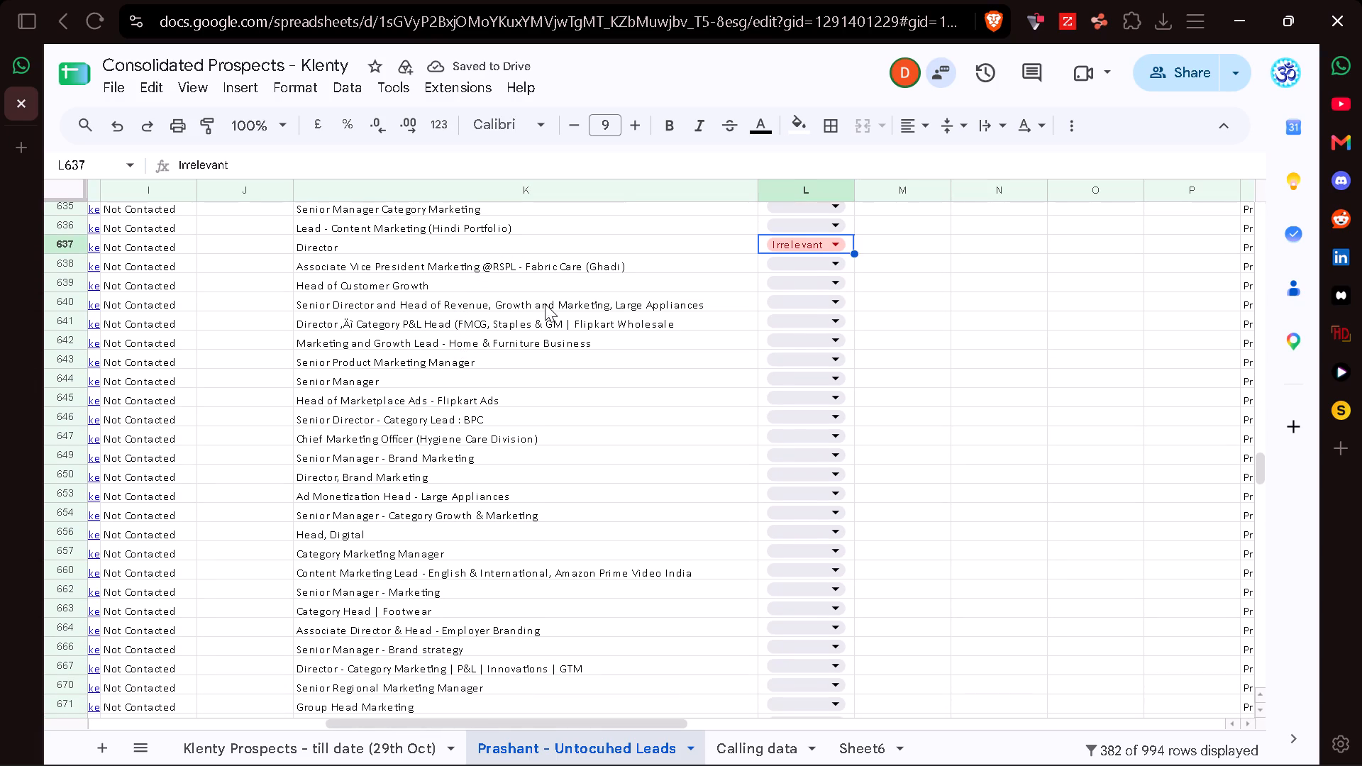
left_click(790, 280)
left_click(790, 343)
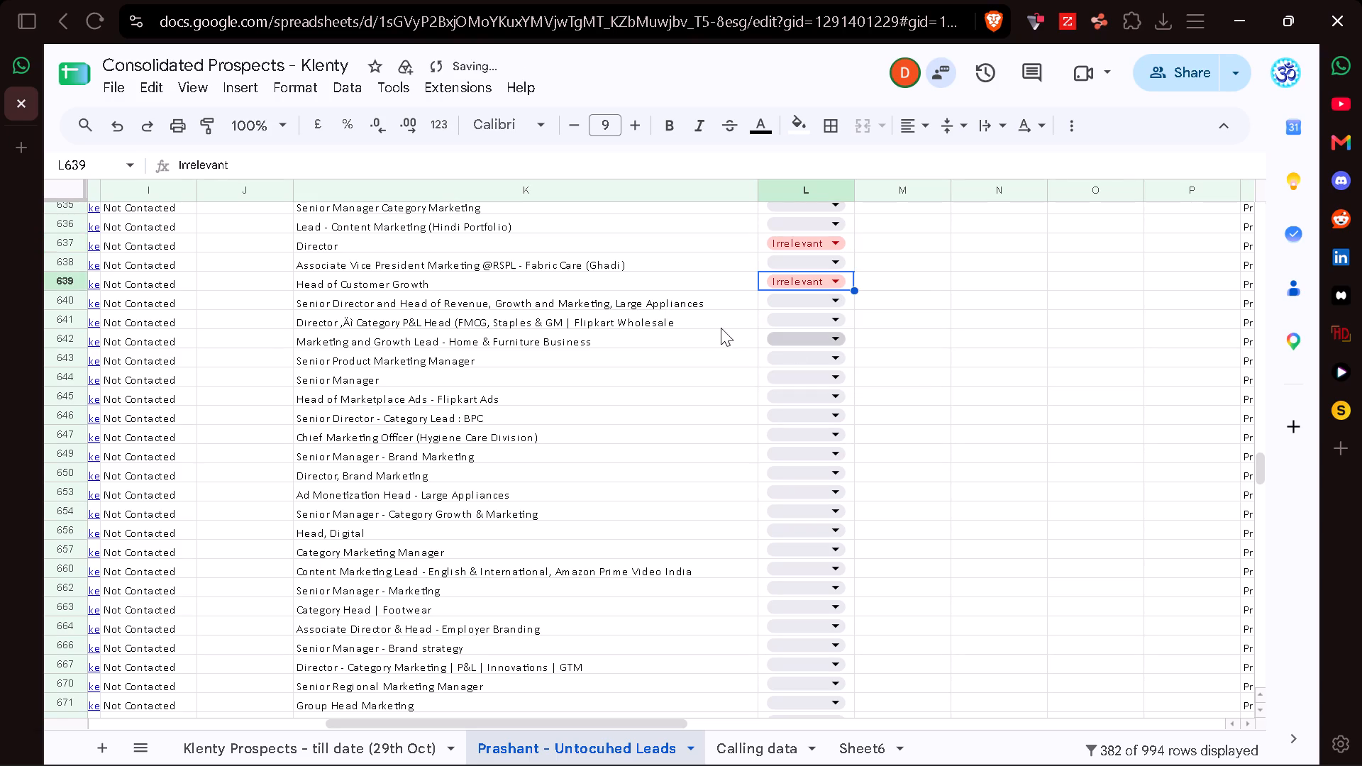
left_click(782, 304)
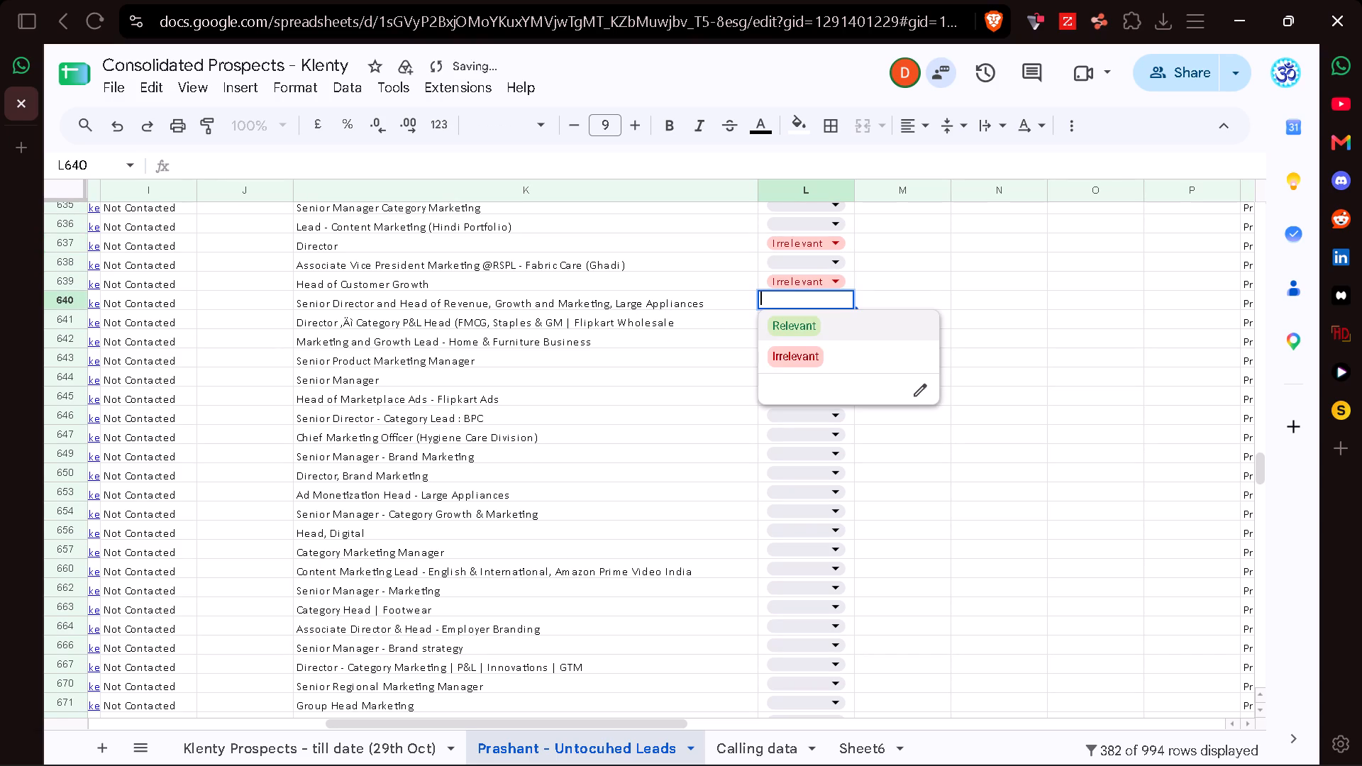
left_click(787, 363)
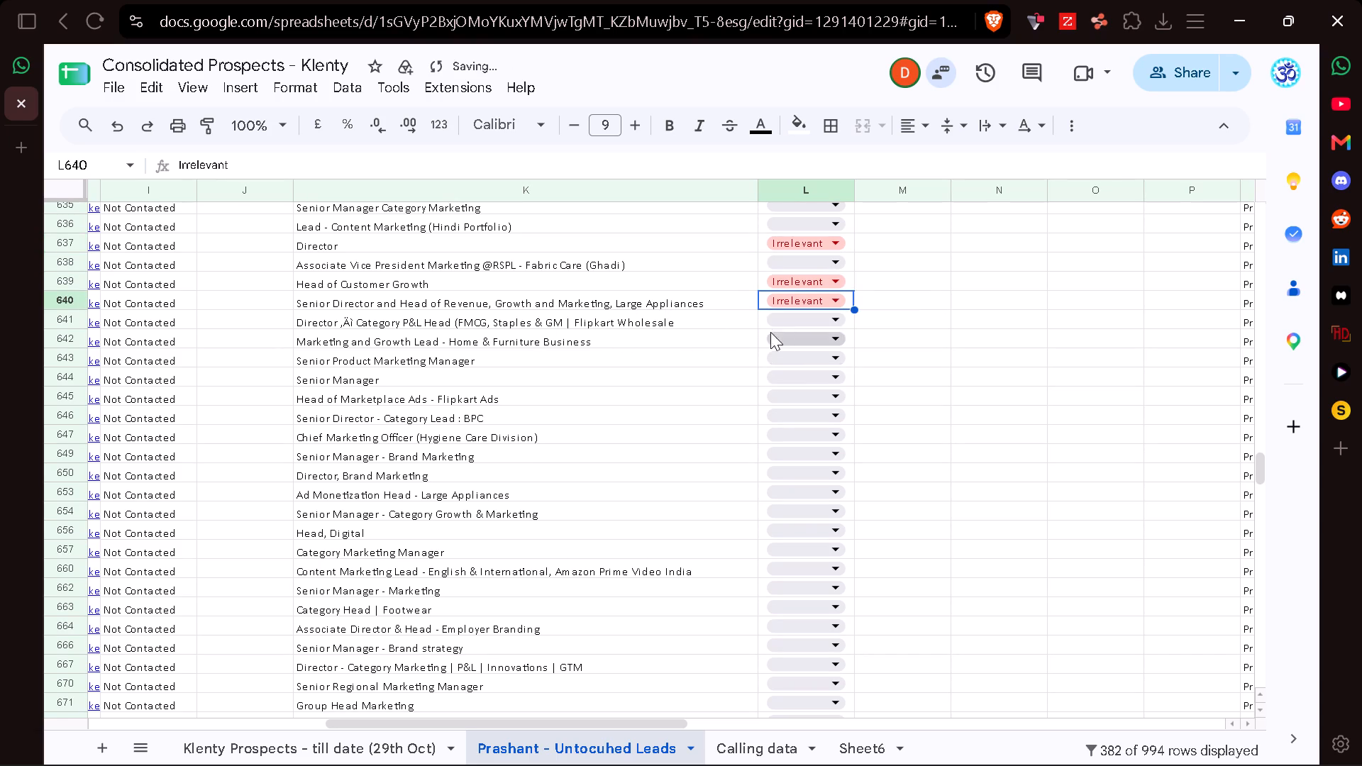
Set Relevancy to Irrelevant for the Category P&L Head director in row 641 and the three titles in rows 643 to 645.
left_click(785, 326)
left_click(782, 366)
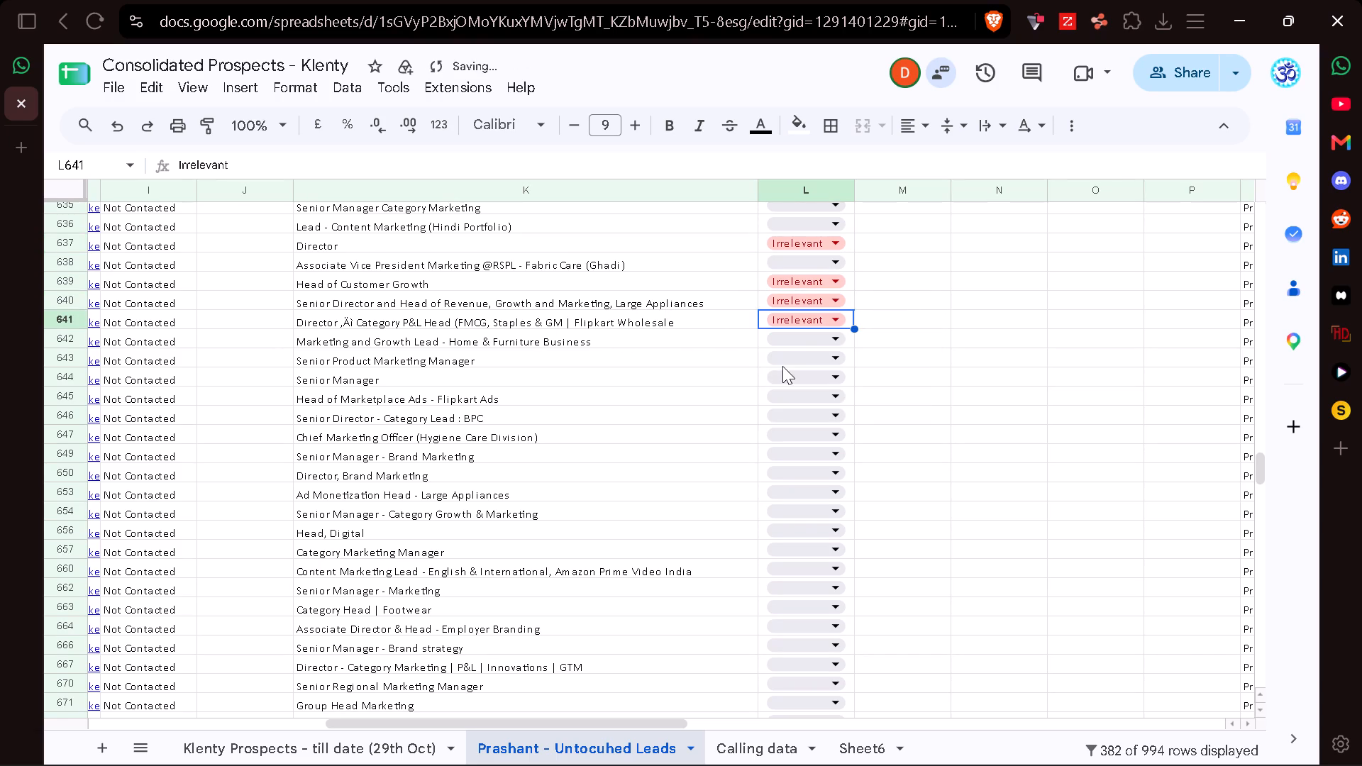
scroll(609, 343, "down", 1)
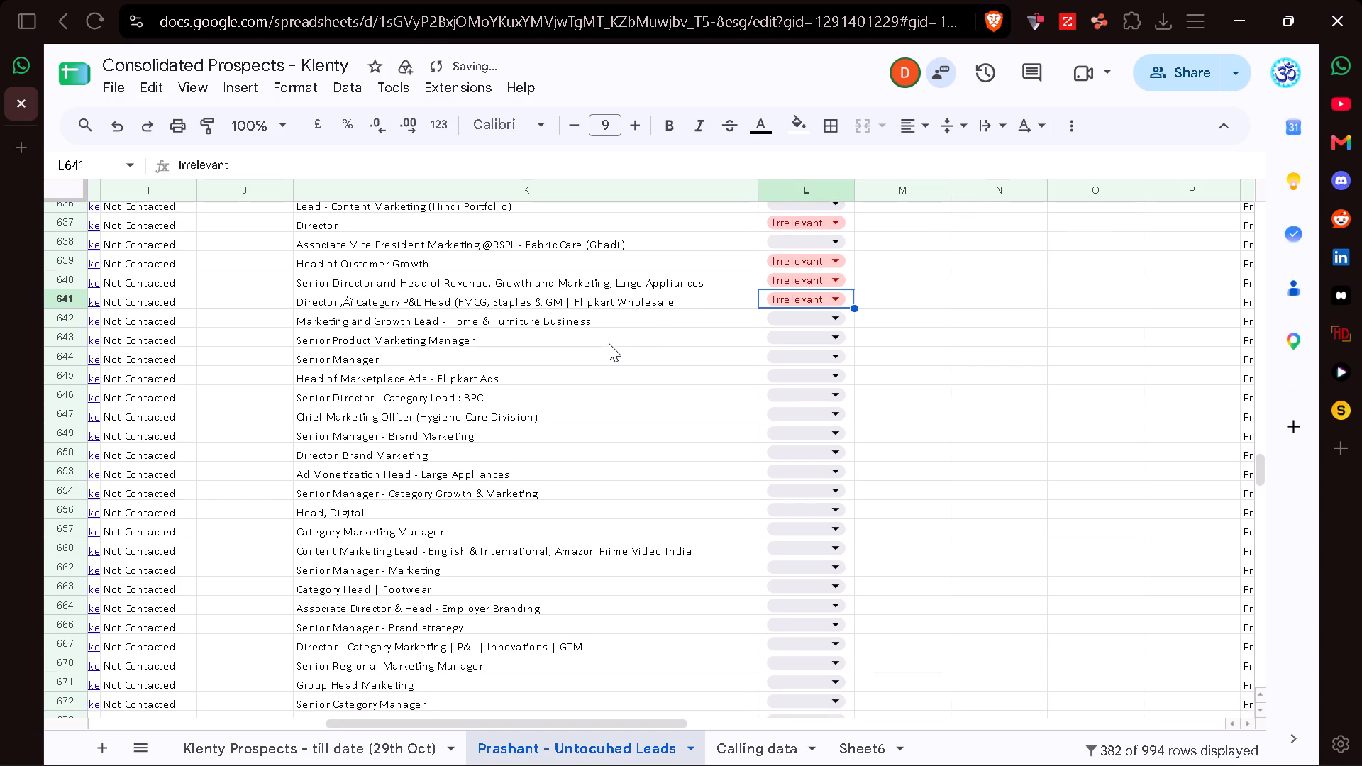
scroll(609, 343, "down", 1)
left_click(778, 306)
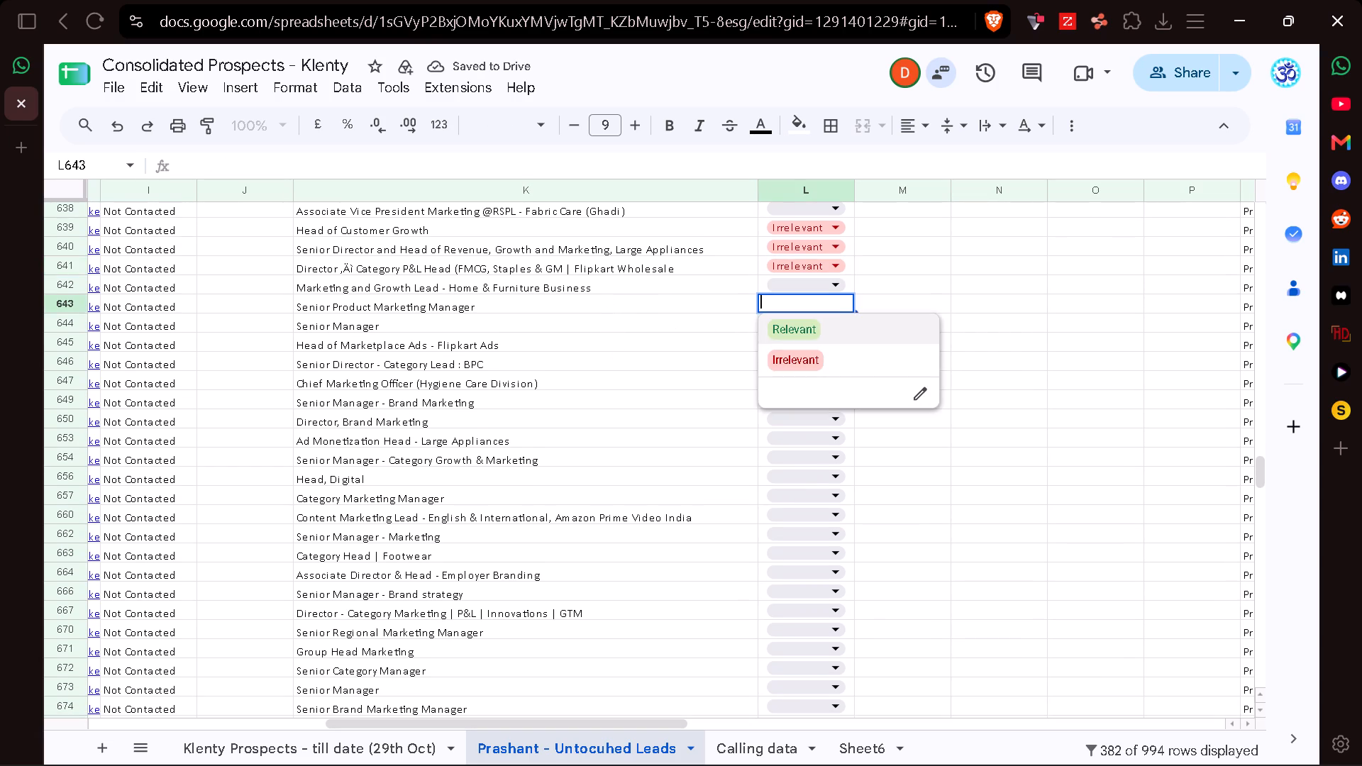
left_click(778, 357)
left_click(793, 328)
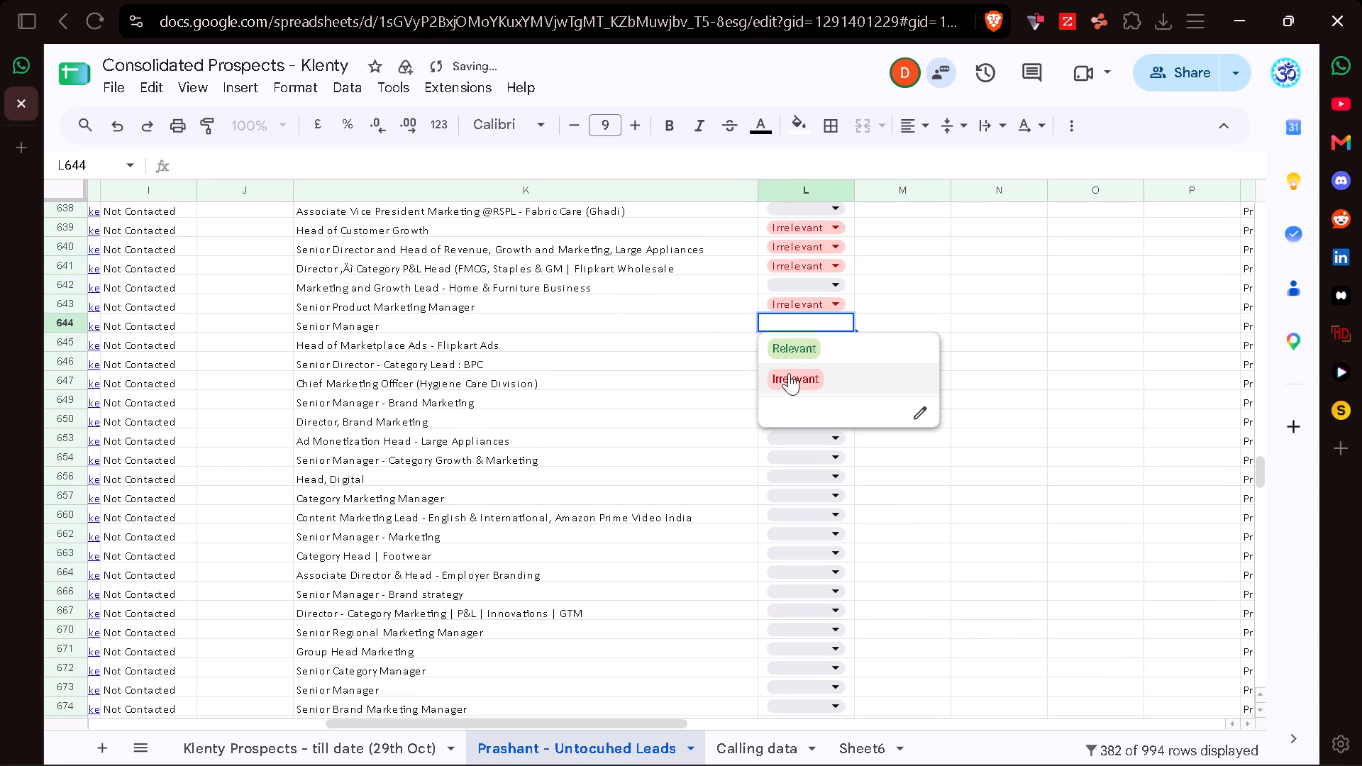
left_click(789, 373)
left_click(772, 343)
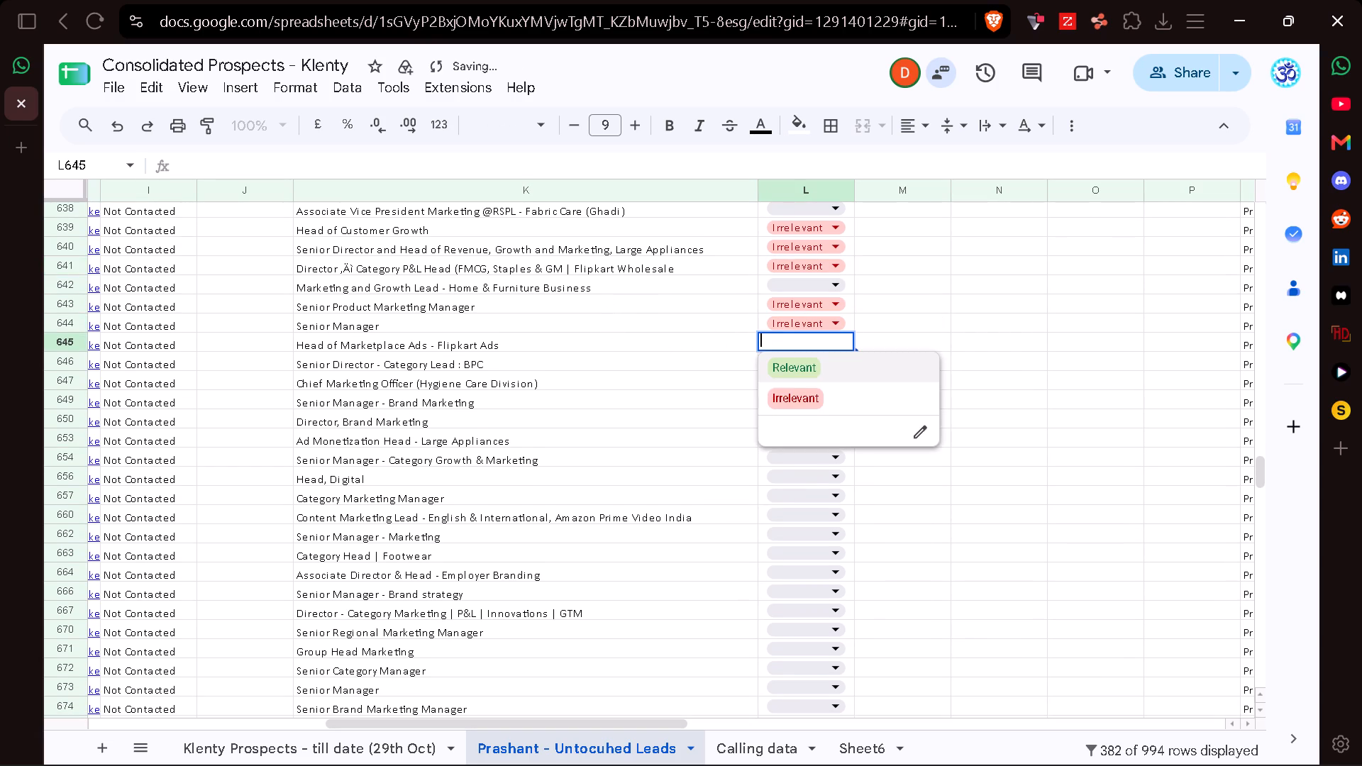
left_click(782, 387)
Set Relevancy to Irrelevant for the Ad Monetization Head - Large Appliances in row 653.
scroll(539, 401, "down", 1)
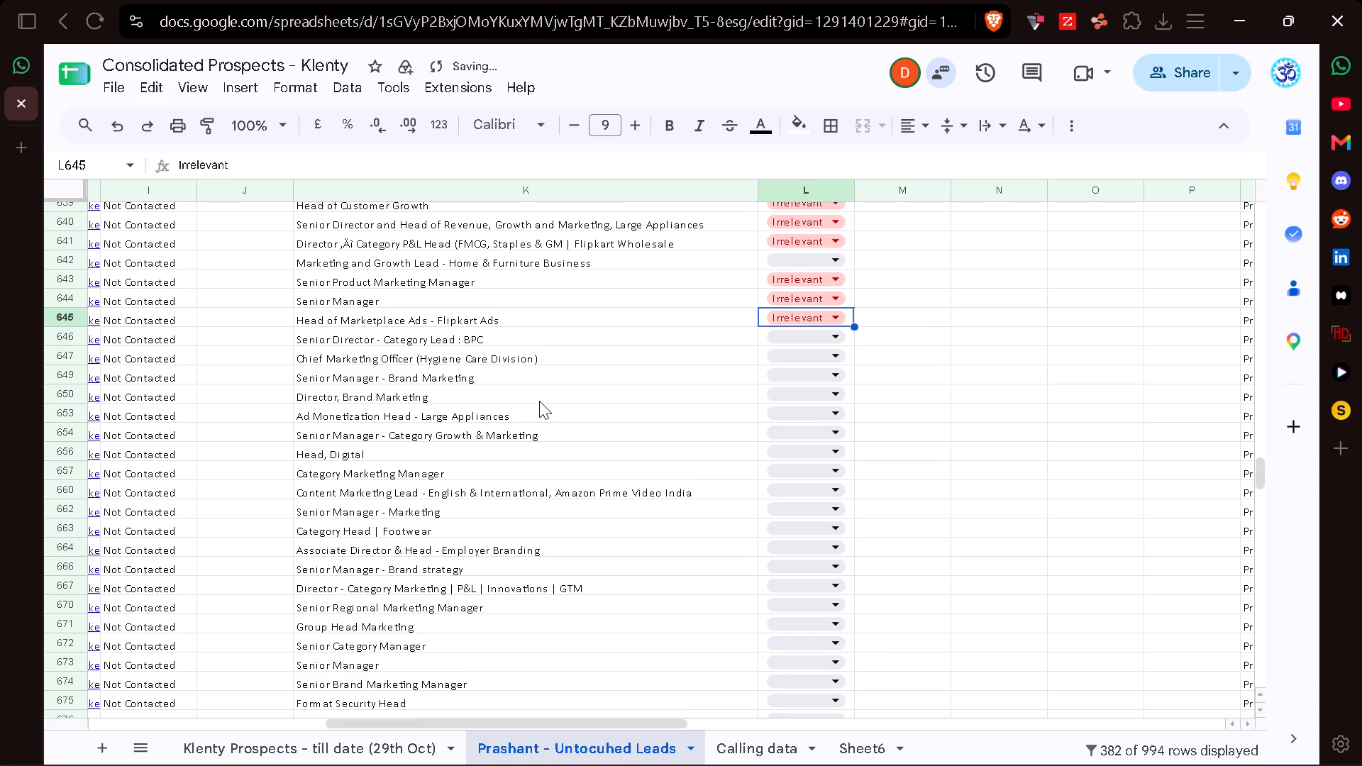
scroll(539, 401, "down", 1)
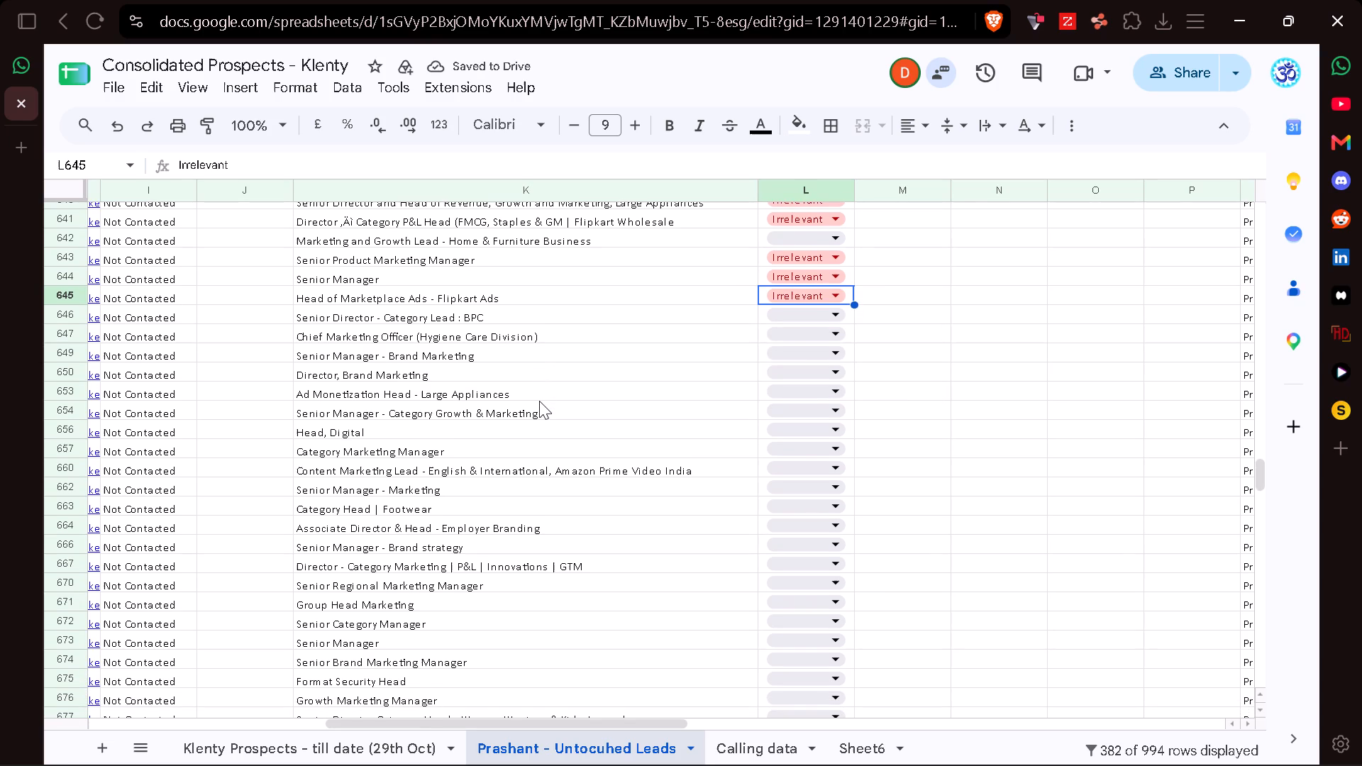
scroll(539, 401, "down", 1)
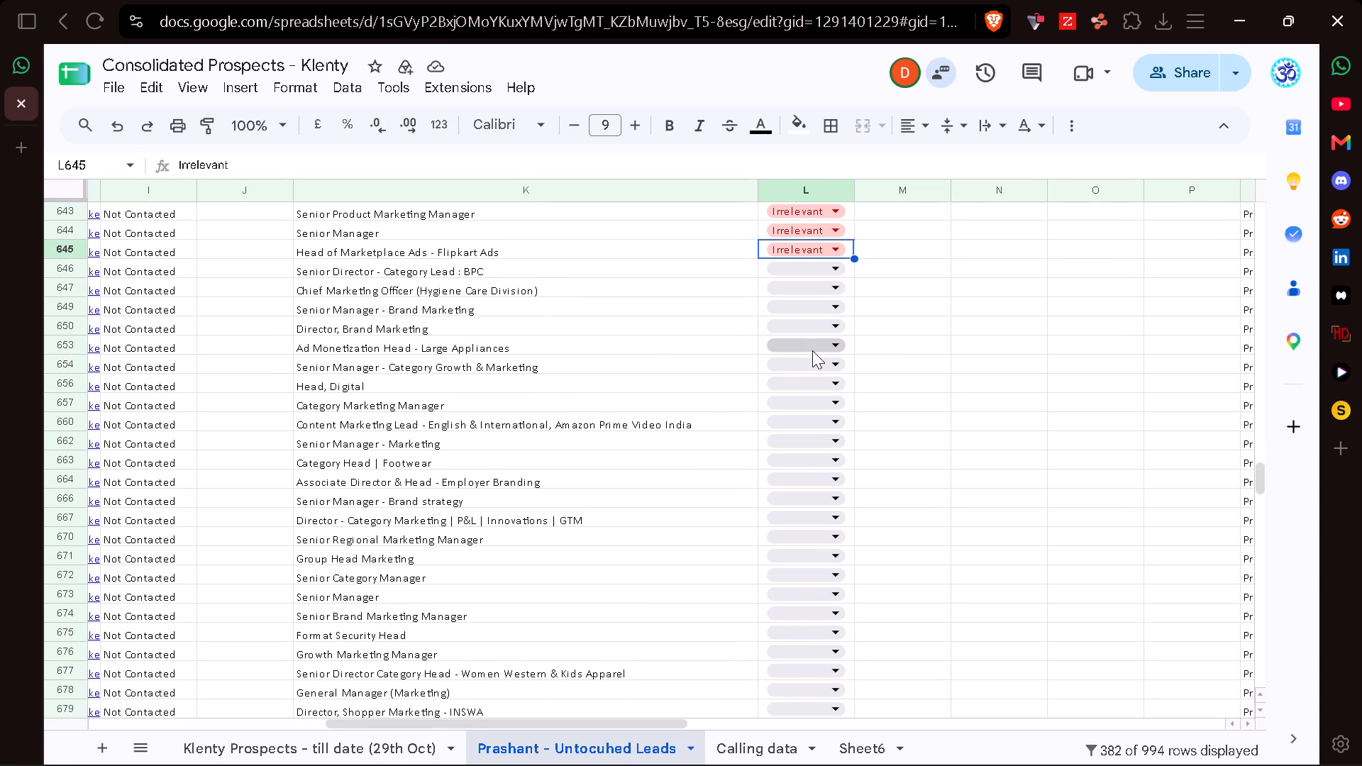
left_click(812, 350)
left_click(794, 399)
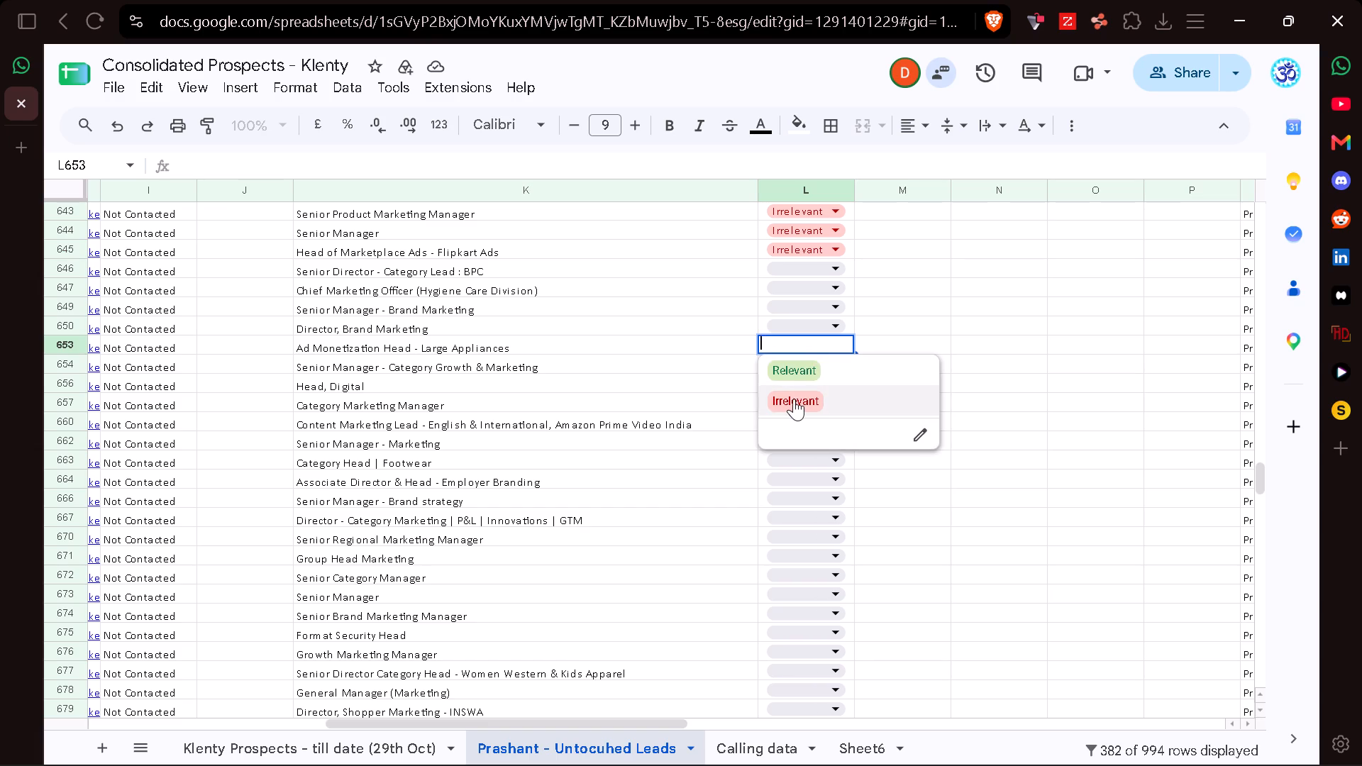
Review the titles below row 653 and set Relevancy to Irrelevant for the Associate Director & Head - Employer Branding in row 664.
scroll(548, 355, "down", 2)
scroll(489, 345, "down", 3)
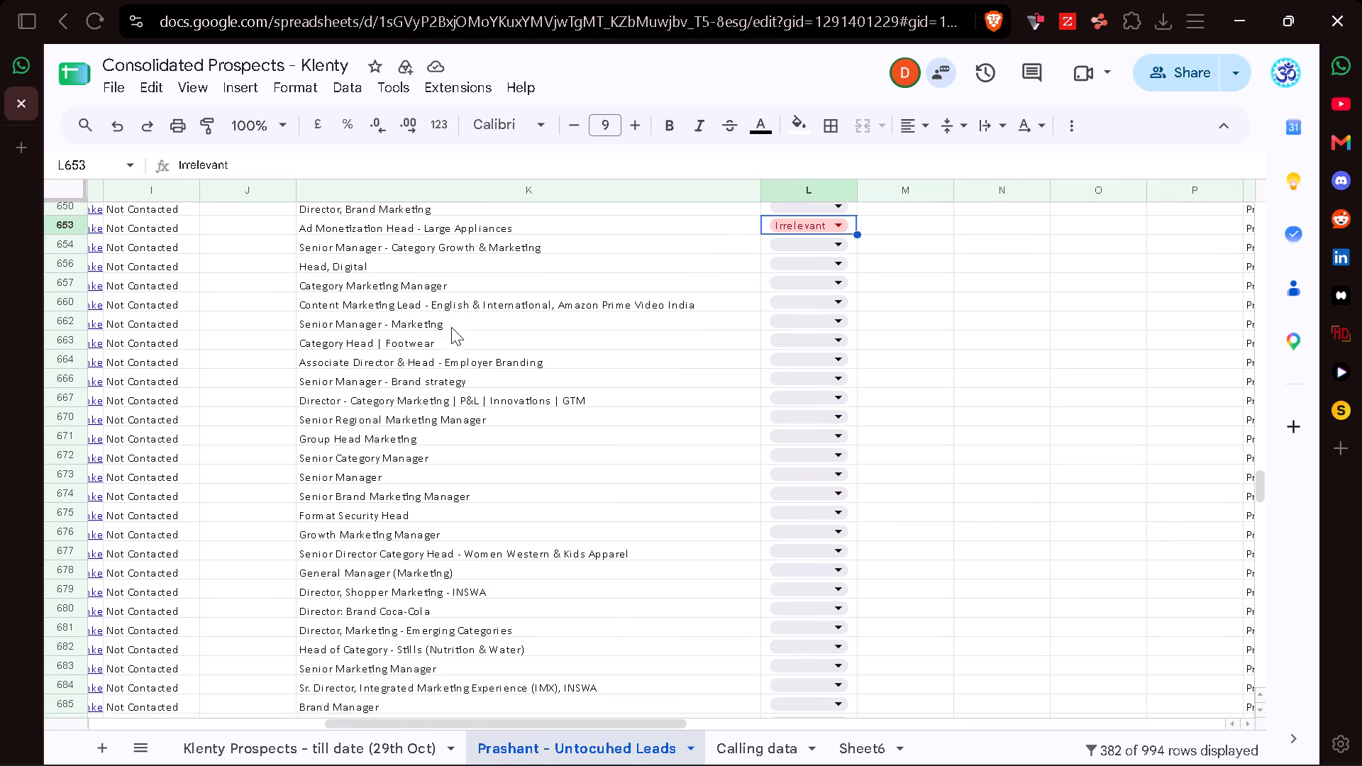
scroll(451, 327, "down", 1)
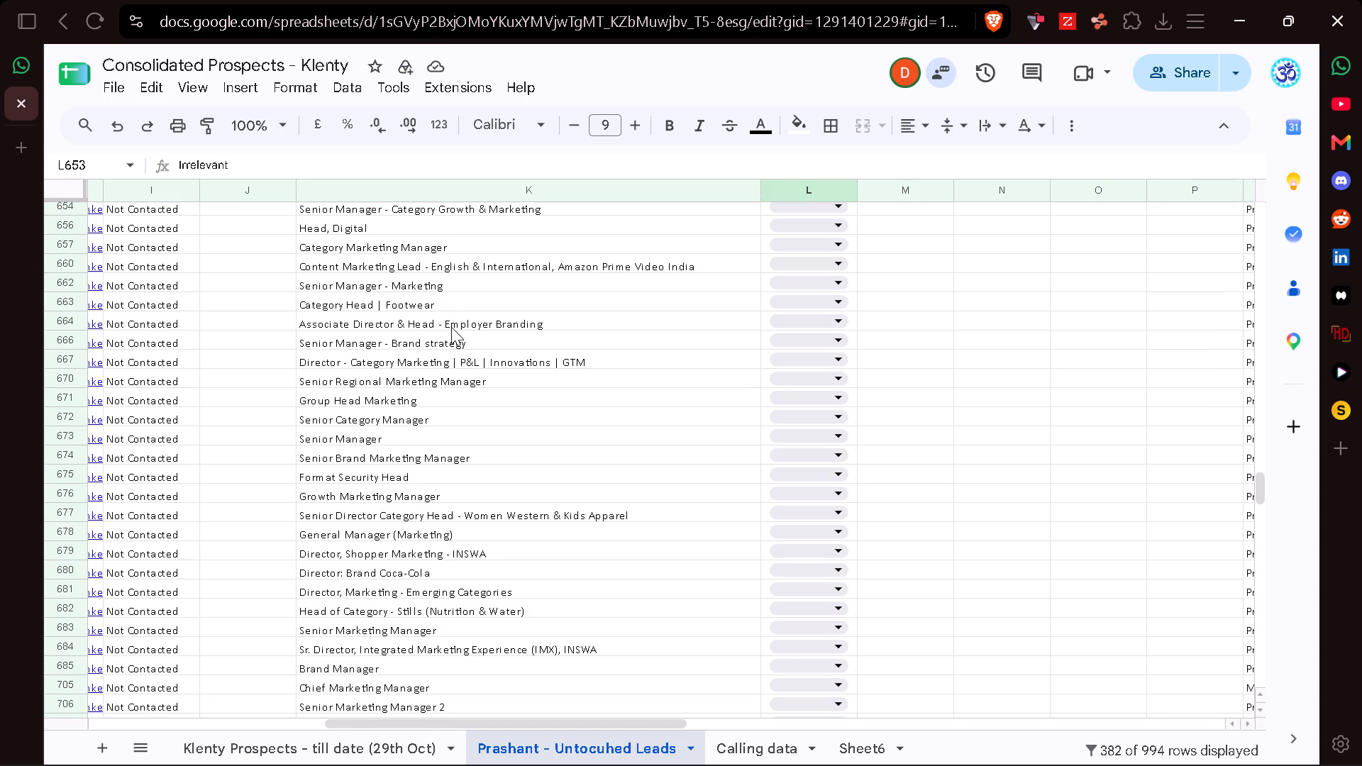
scroll(445, 306, "down", 2)
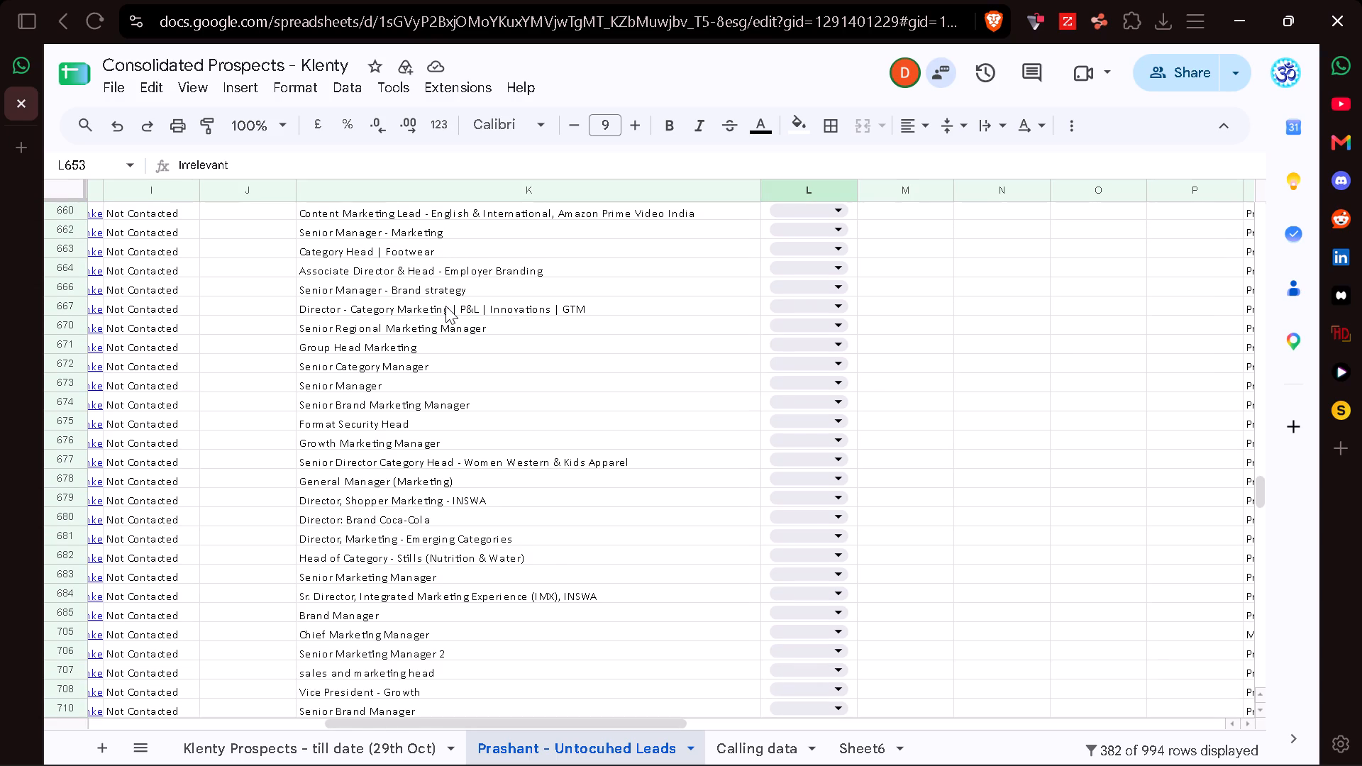
left_click(795, 272)
left_click(789, 323)
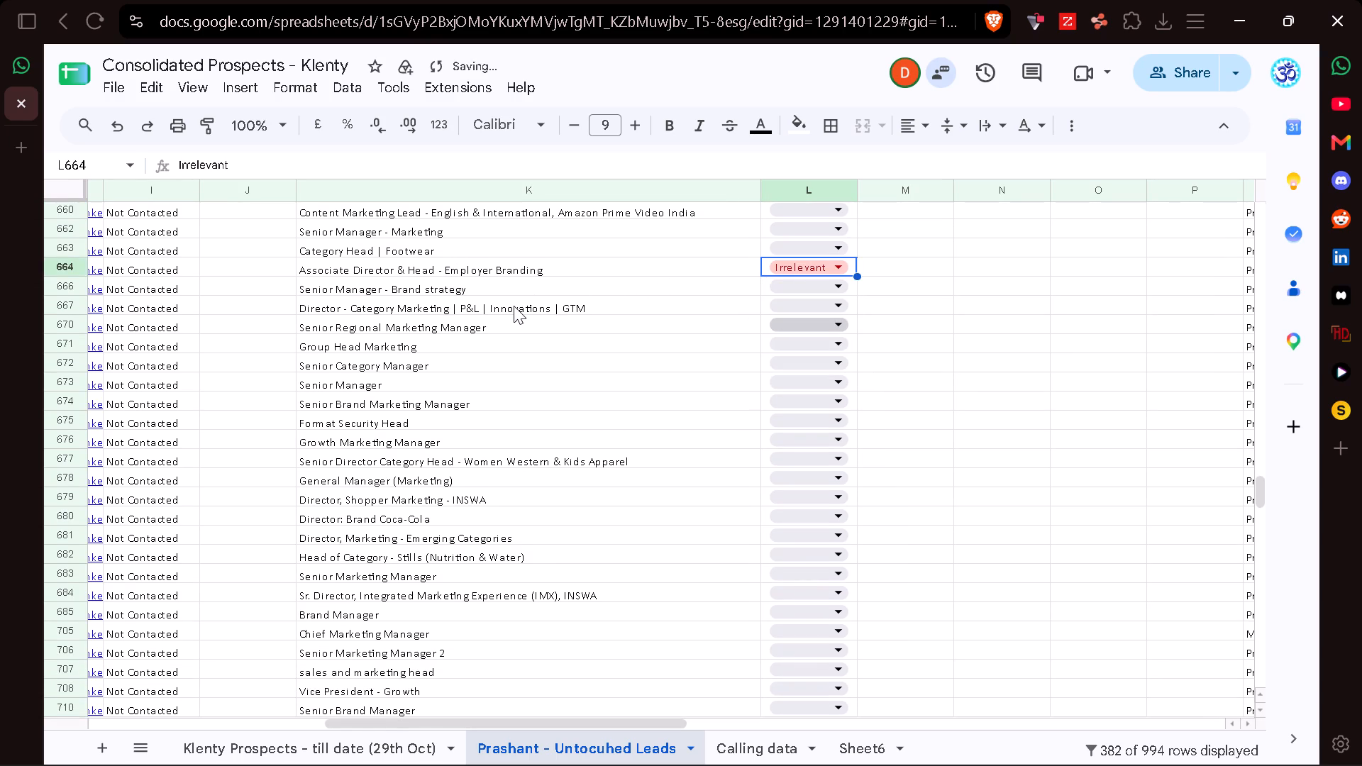
Set Relevancy to Irrelevant for the Senior Manager - Brand strategy in row 666 and the Senior Regional Marketing Manager in row 670.
scroll(514, 306, "down", 1)
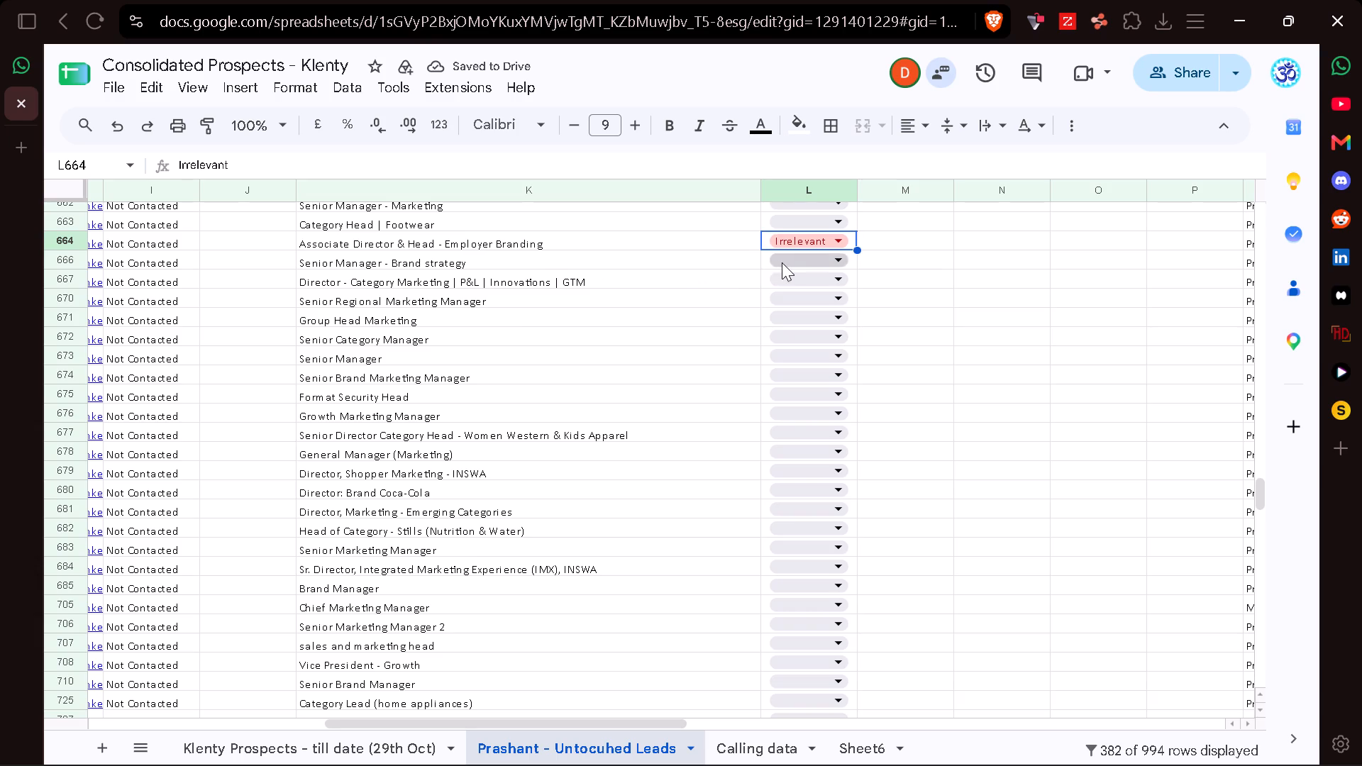
left_click(782, 262)
left_click(796, 313)
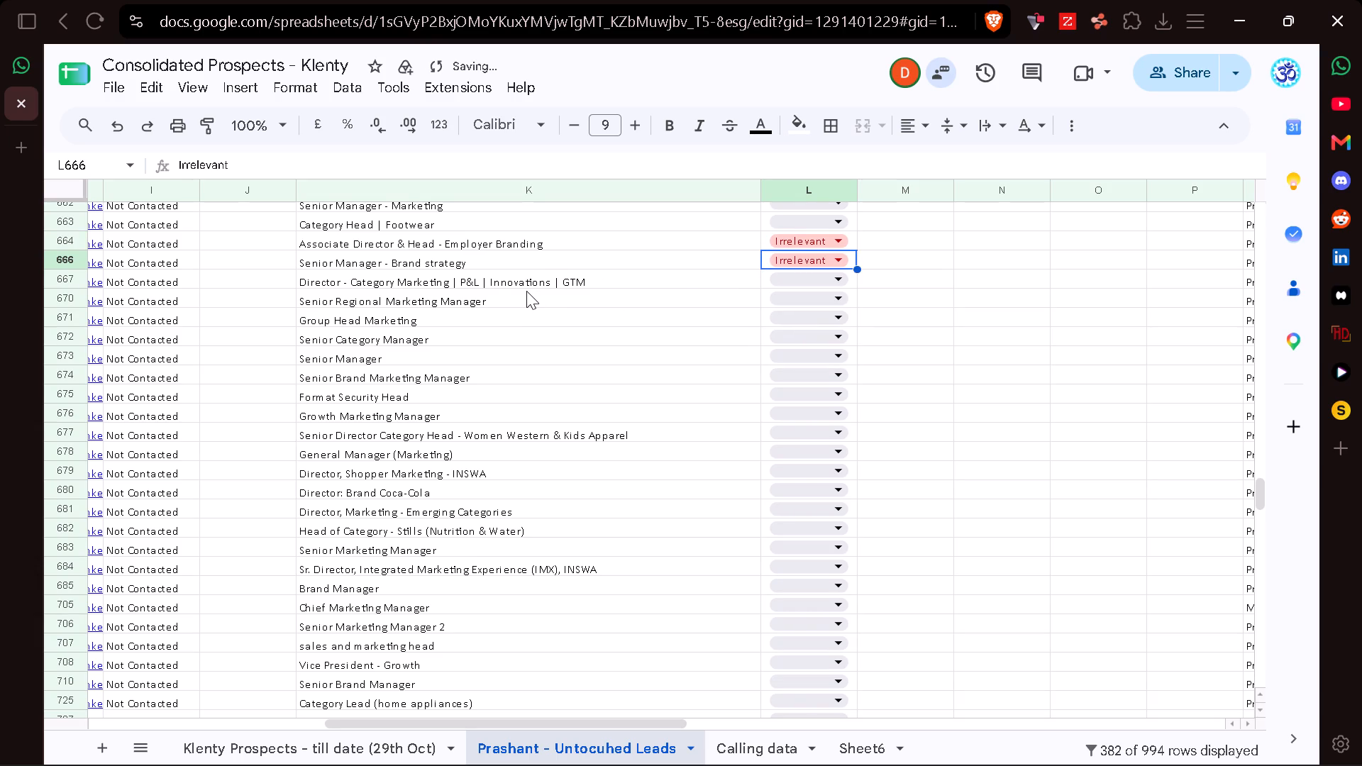
scroll(526, 291, "down", 1)
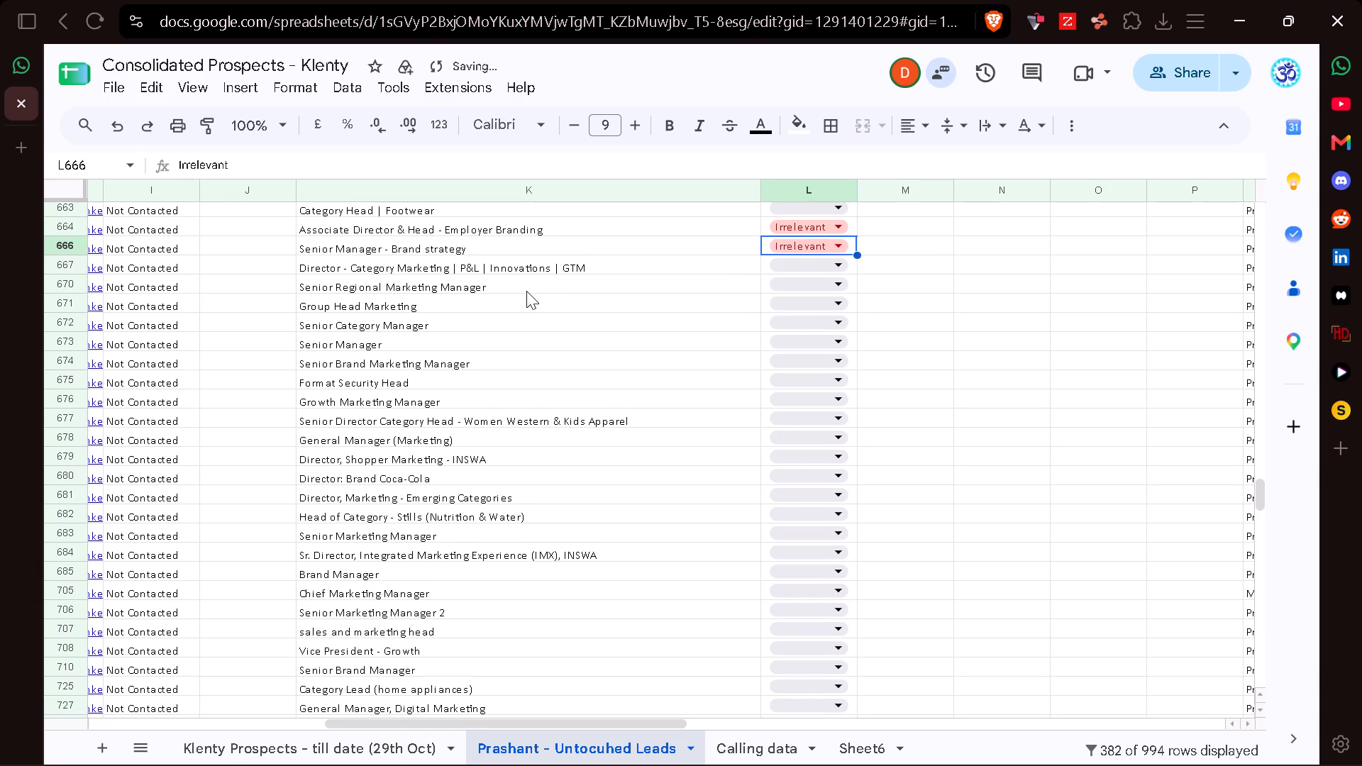
left_click(795, 286)
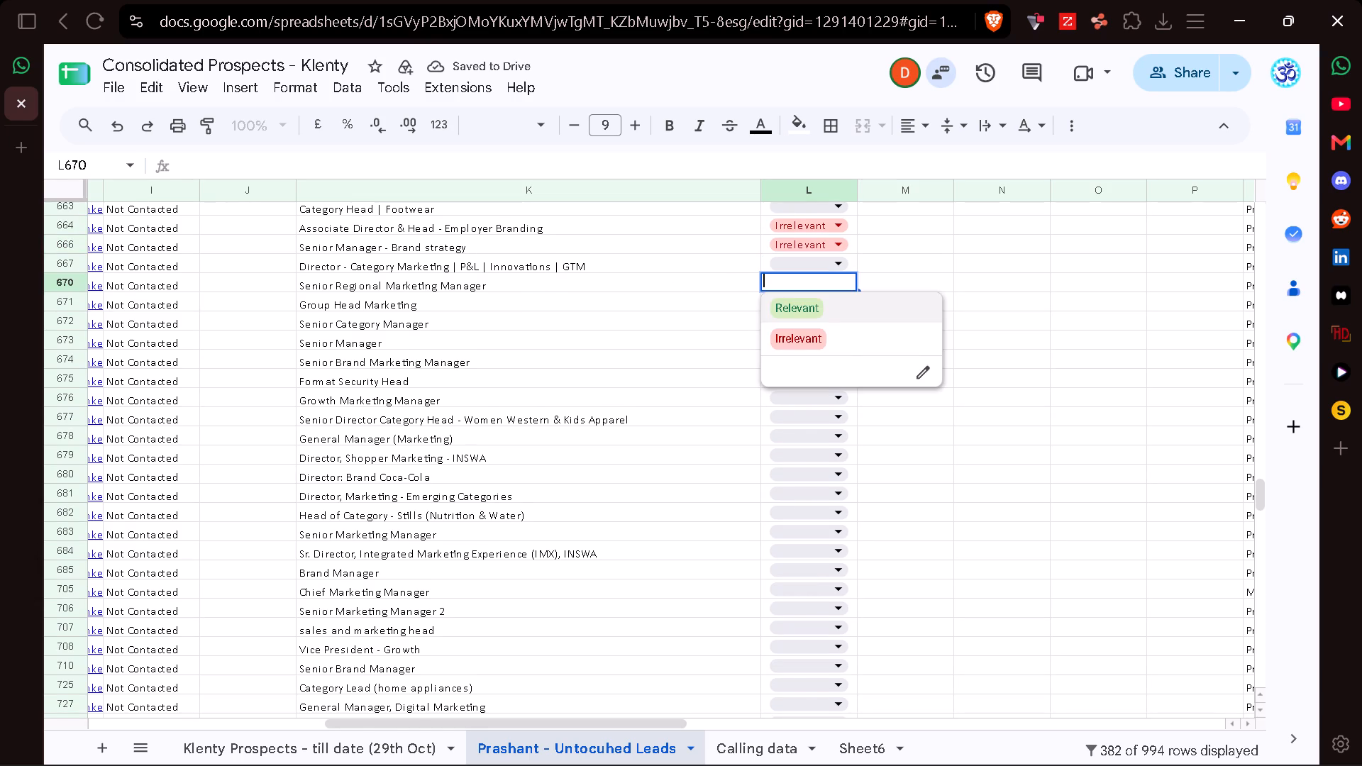
left_click(794, 348)
Set Relevancy to Irrelevant for the Format Security Head in row 675 and the Director, Shopper Marketing - INSWA in row 679.
scroll(524, 290, "down", 2)
scroll(467, 336, "down", 1)
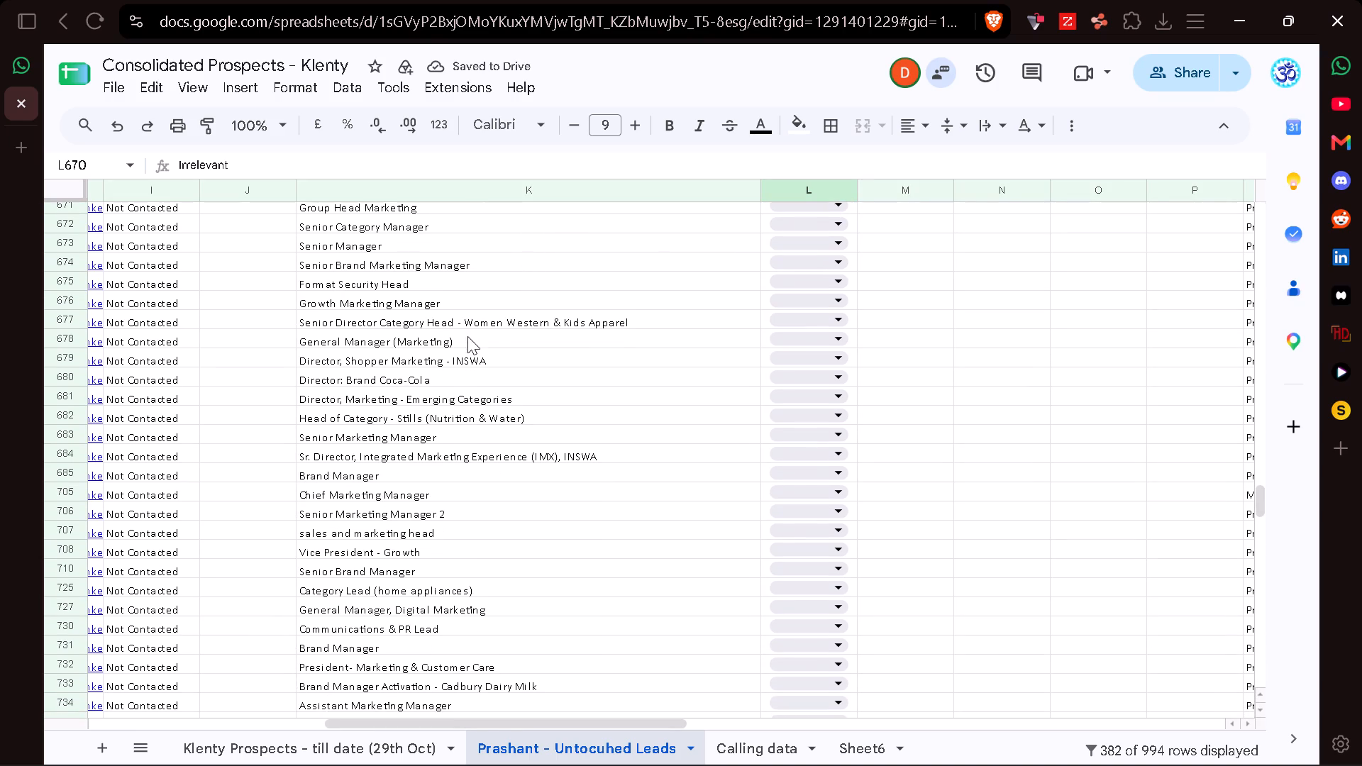
left_click(787, 282)
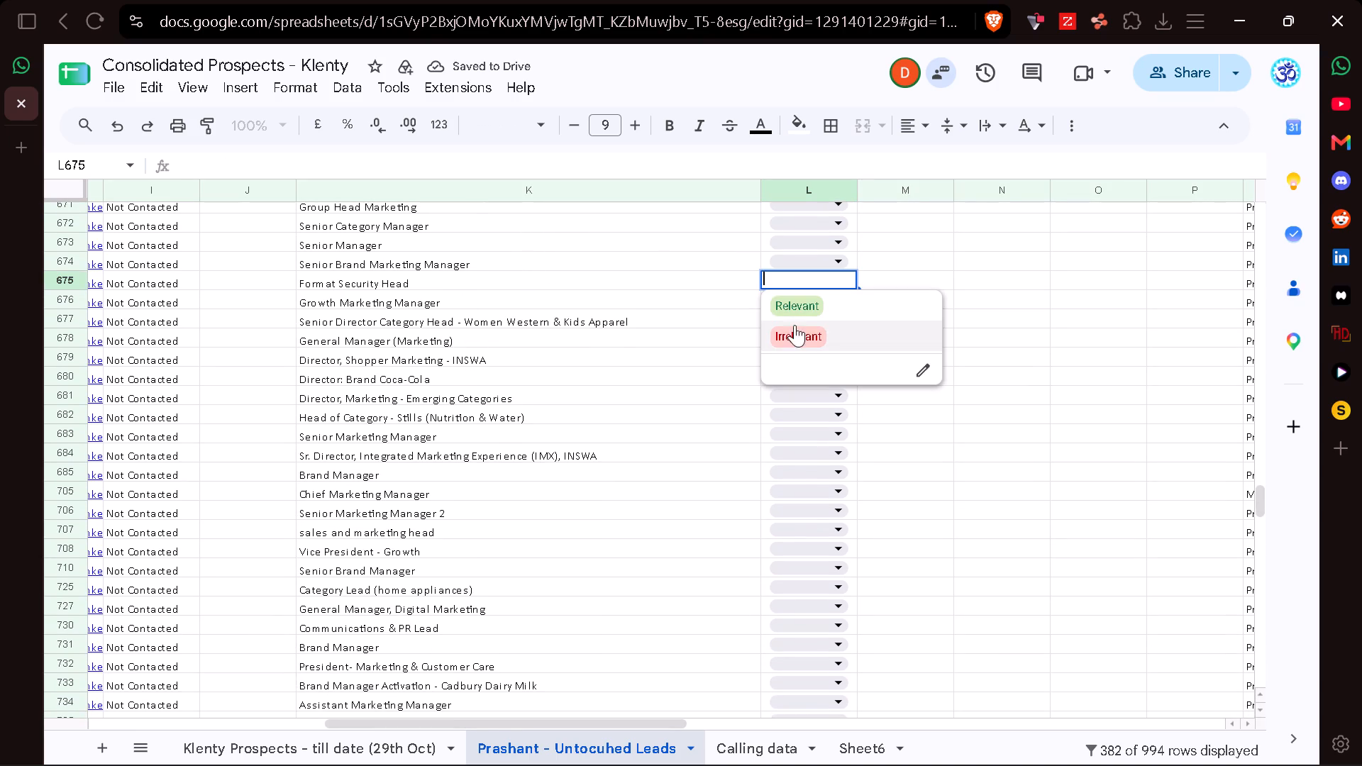
left_click(795, 338)
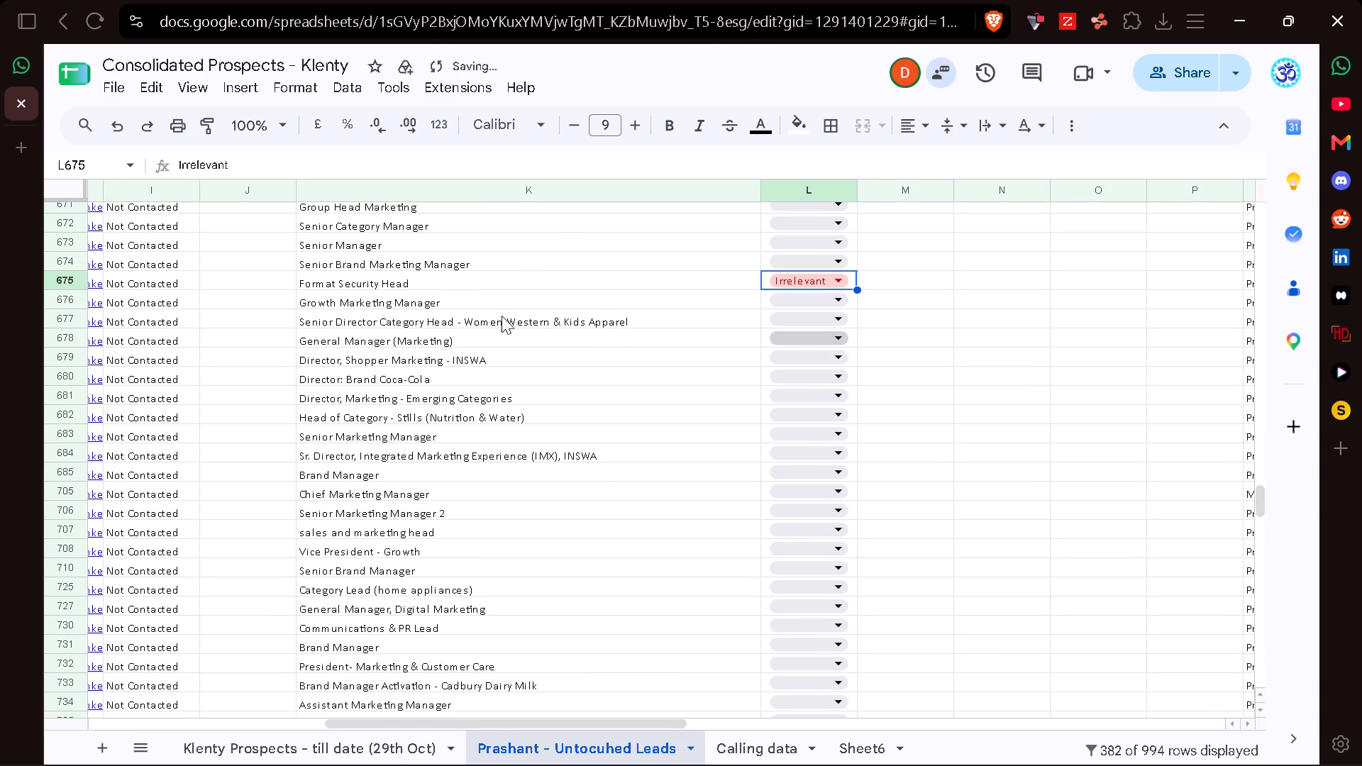
scroll(462, 313, "down", 2)
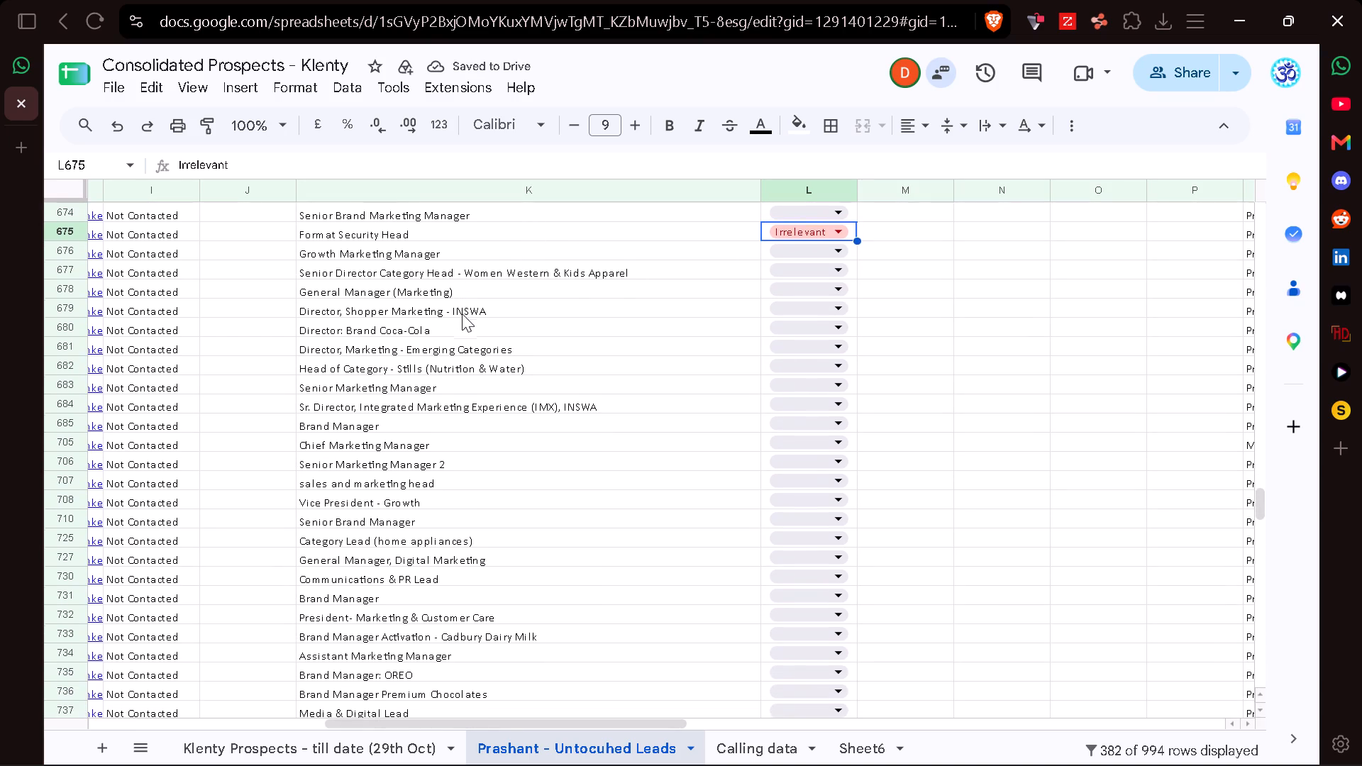
scroll(462, 313, "down", 2)
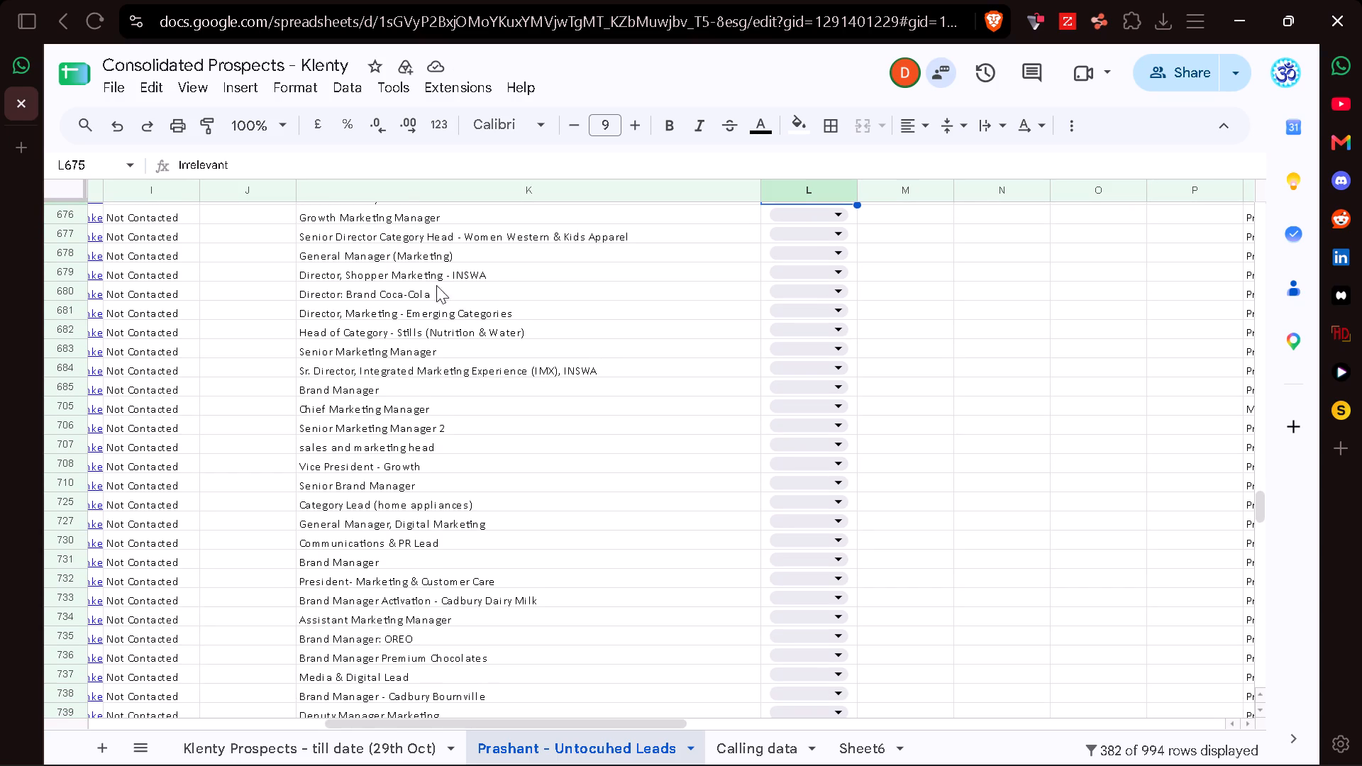
left_click(801, 274)
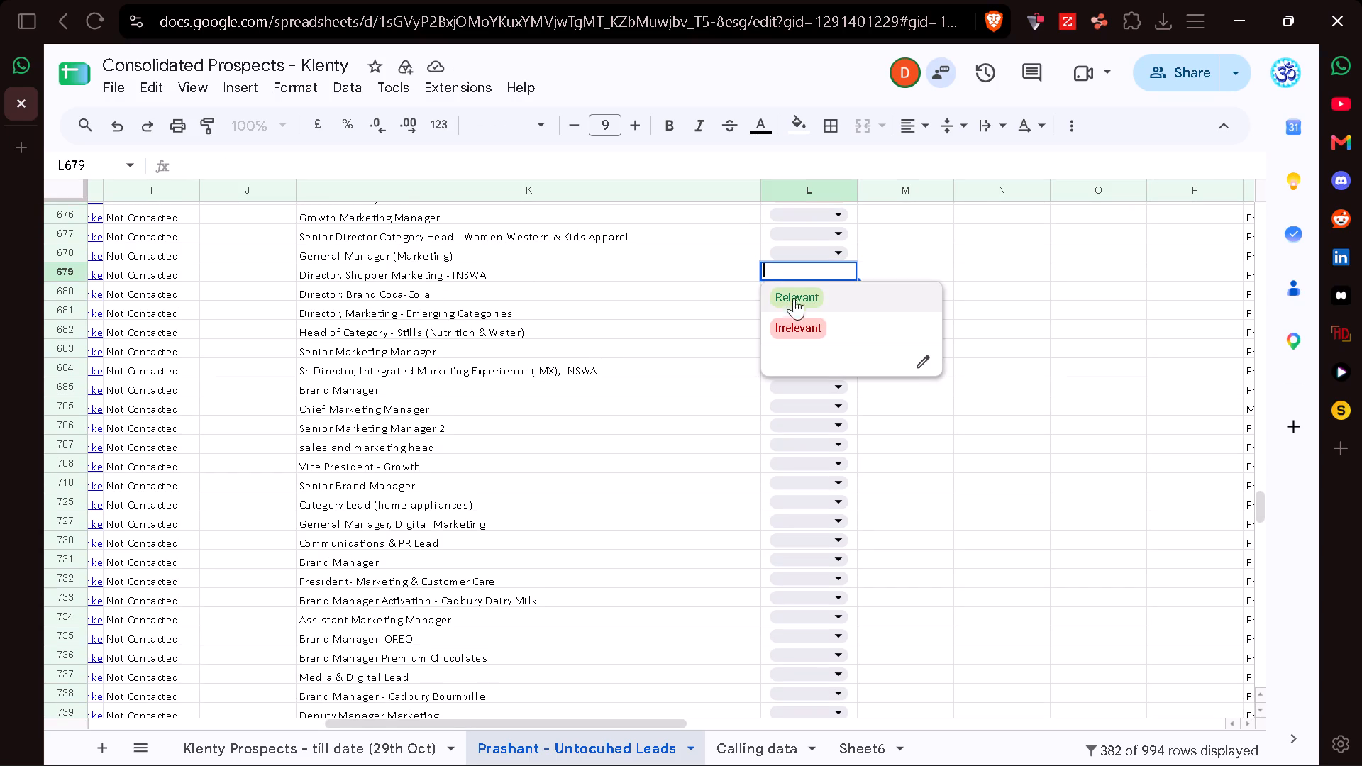
left_click(792, 321)
Review the titles below row 679 and set Relevancy to Irrelevant for the Sr. Director, Integrated Marketing Experience (IMX), INSWA in row 684.
scroll(494, 299, "down", 1)
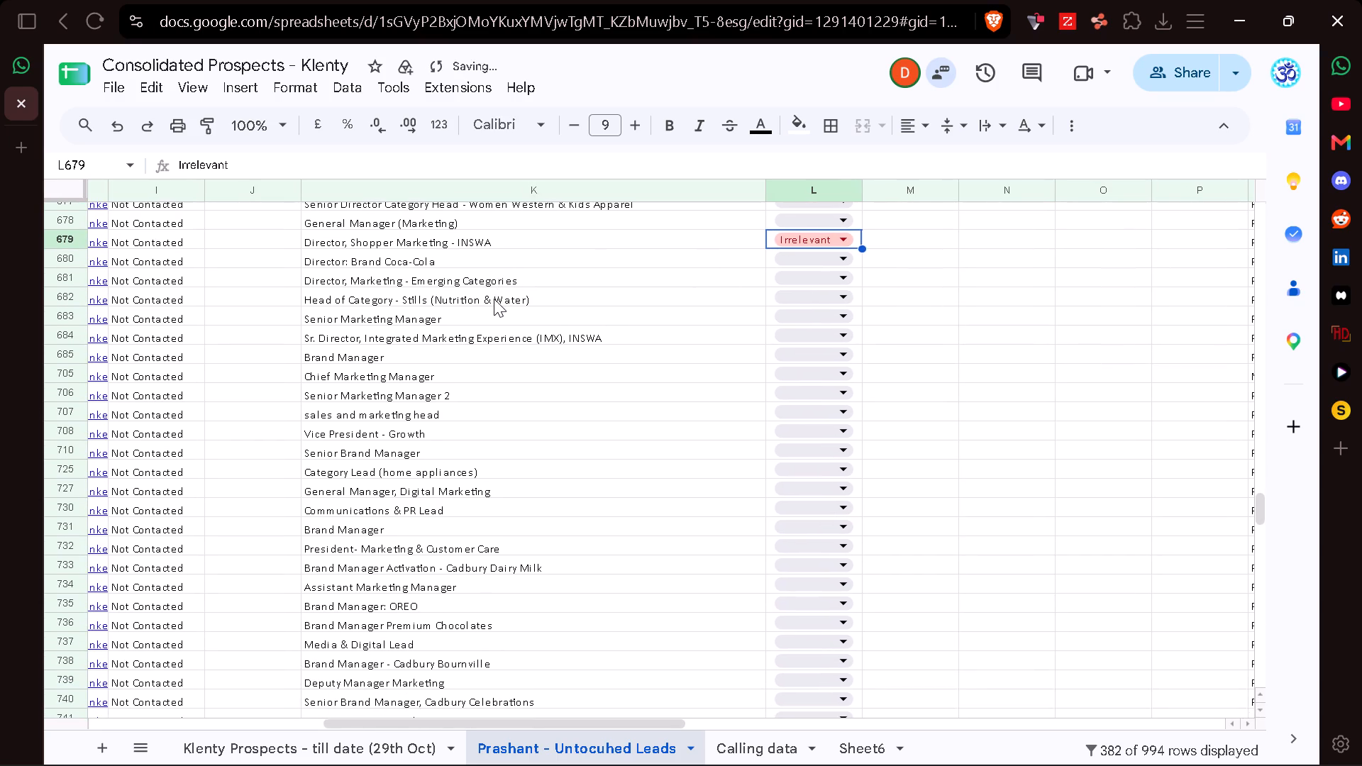
scroll(494, 299, "down", 2)
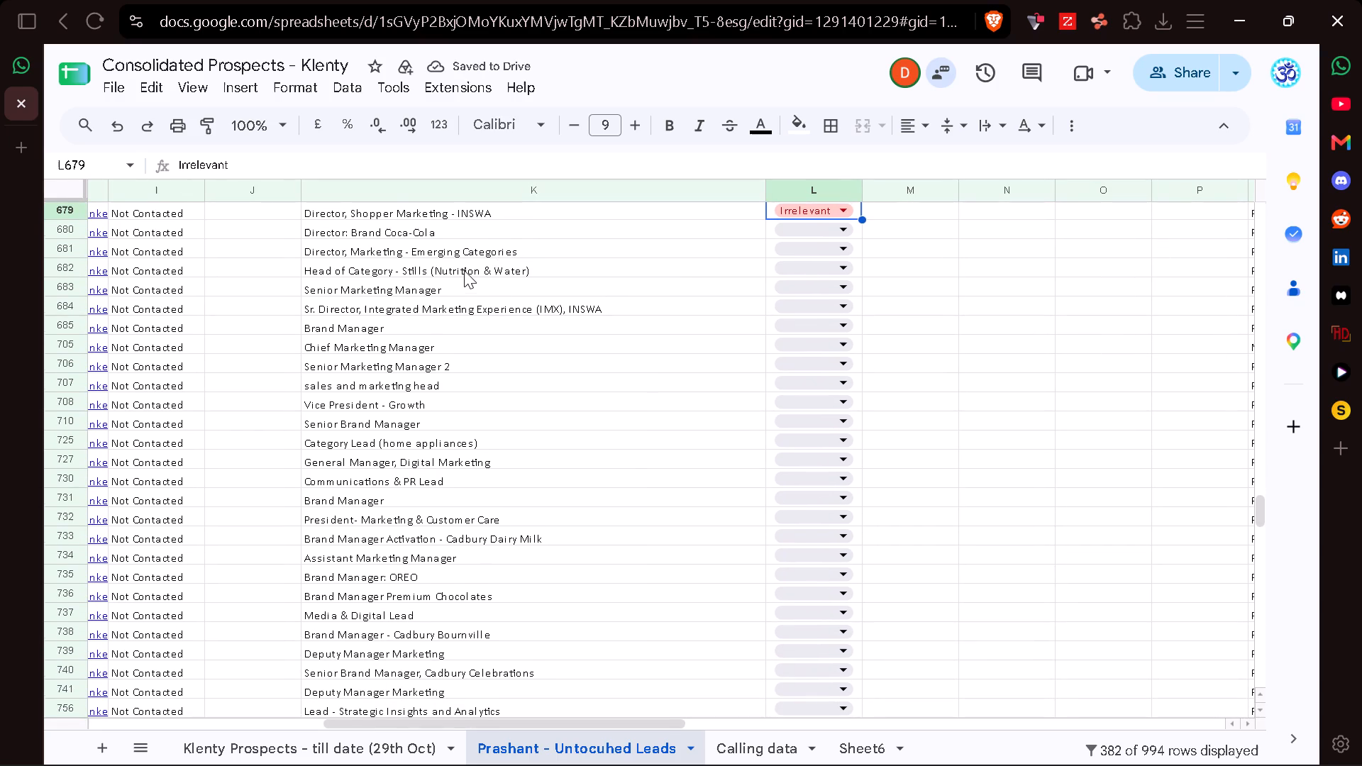
scroll(464, 270, "down", 1)
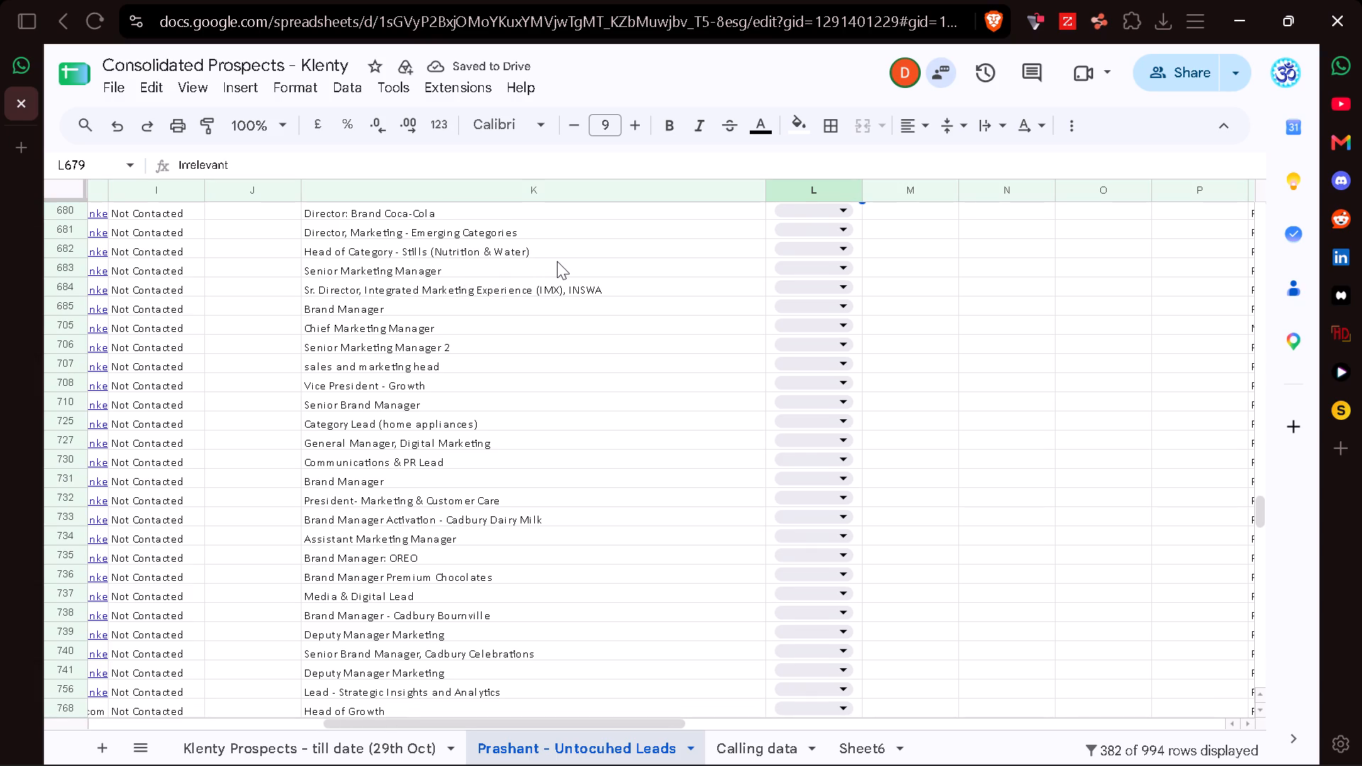
scroll(557, 261, "down", 1)
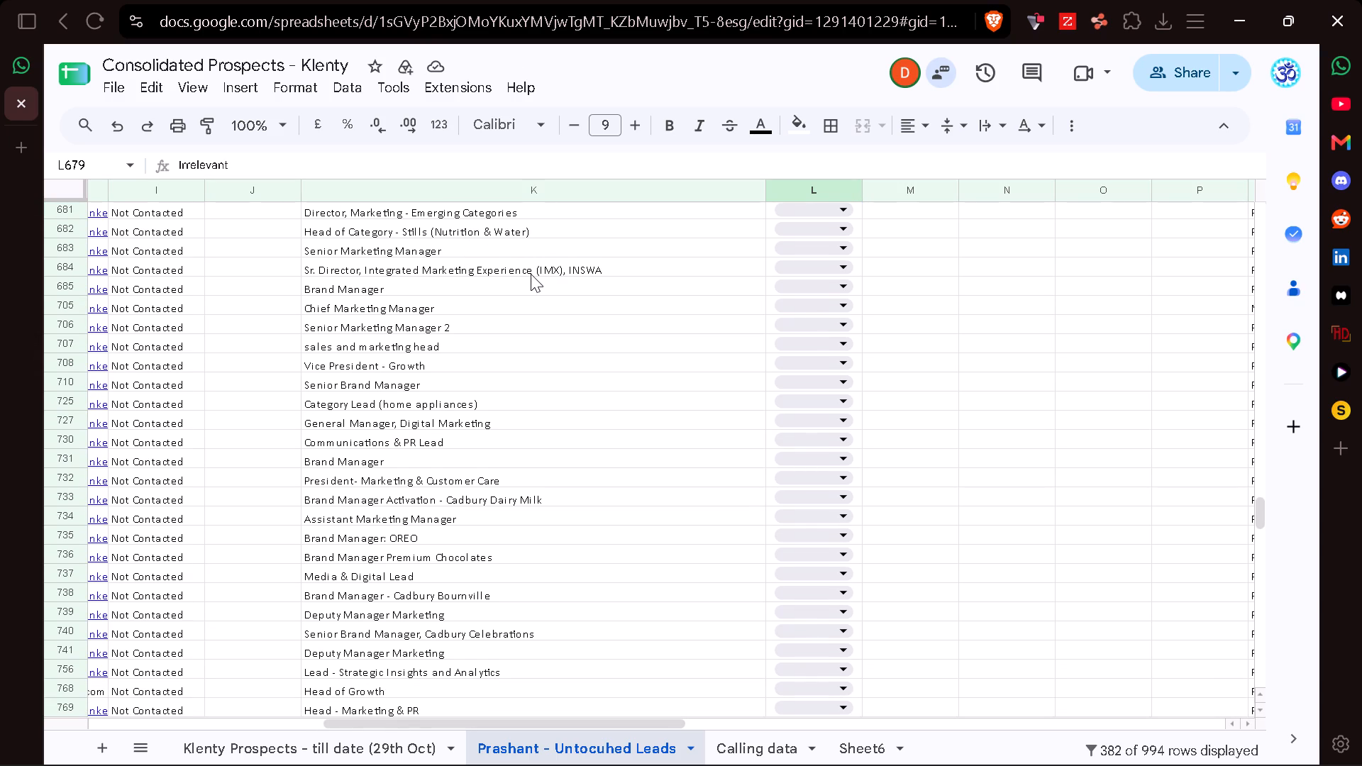
scroll(531, 274, "down", 1)
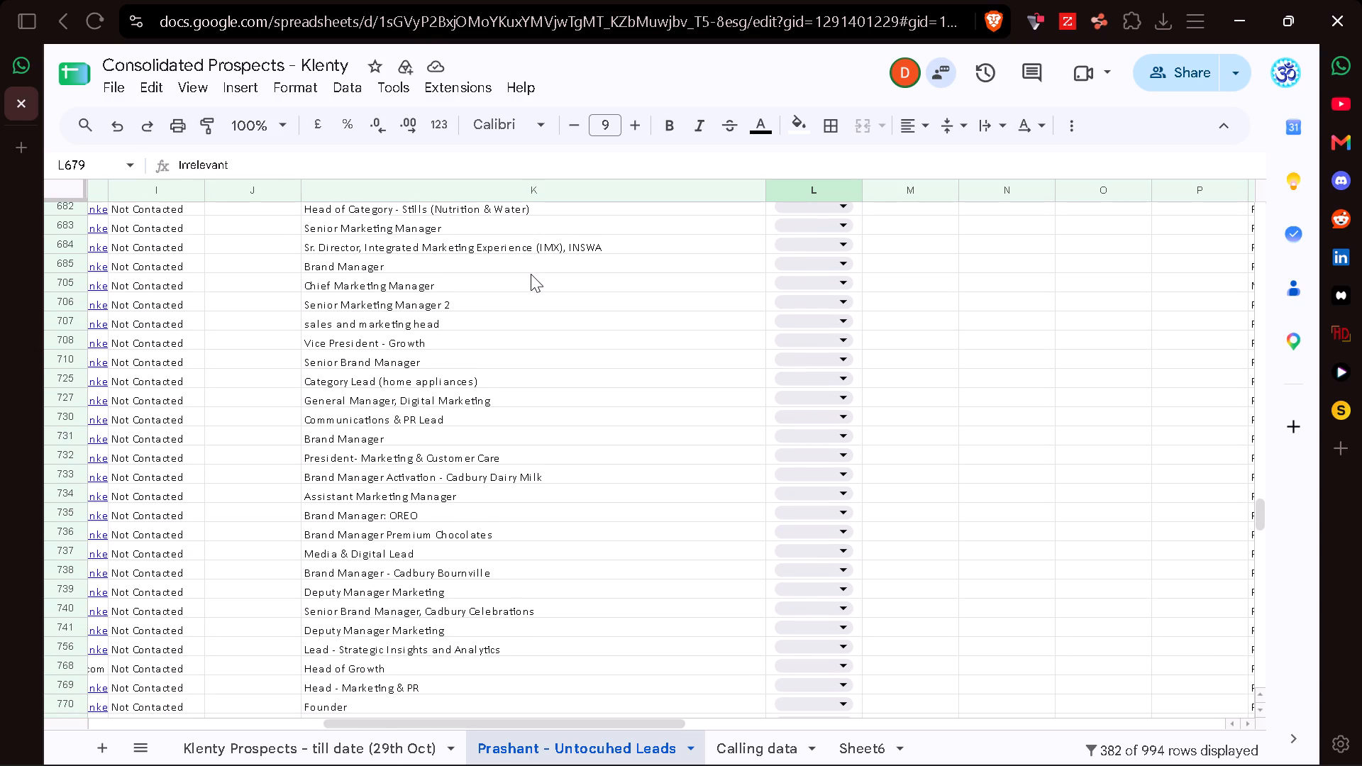
left_click(794, 248)
left_click(792, 293)
Set Relevancy to Irrelevant for the sales and marketing head in row 707 and the Communications & PR Lead in row 730.
scroll(464, 338, "down", 1)
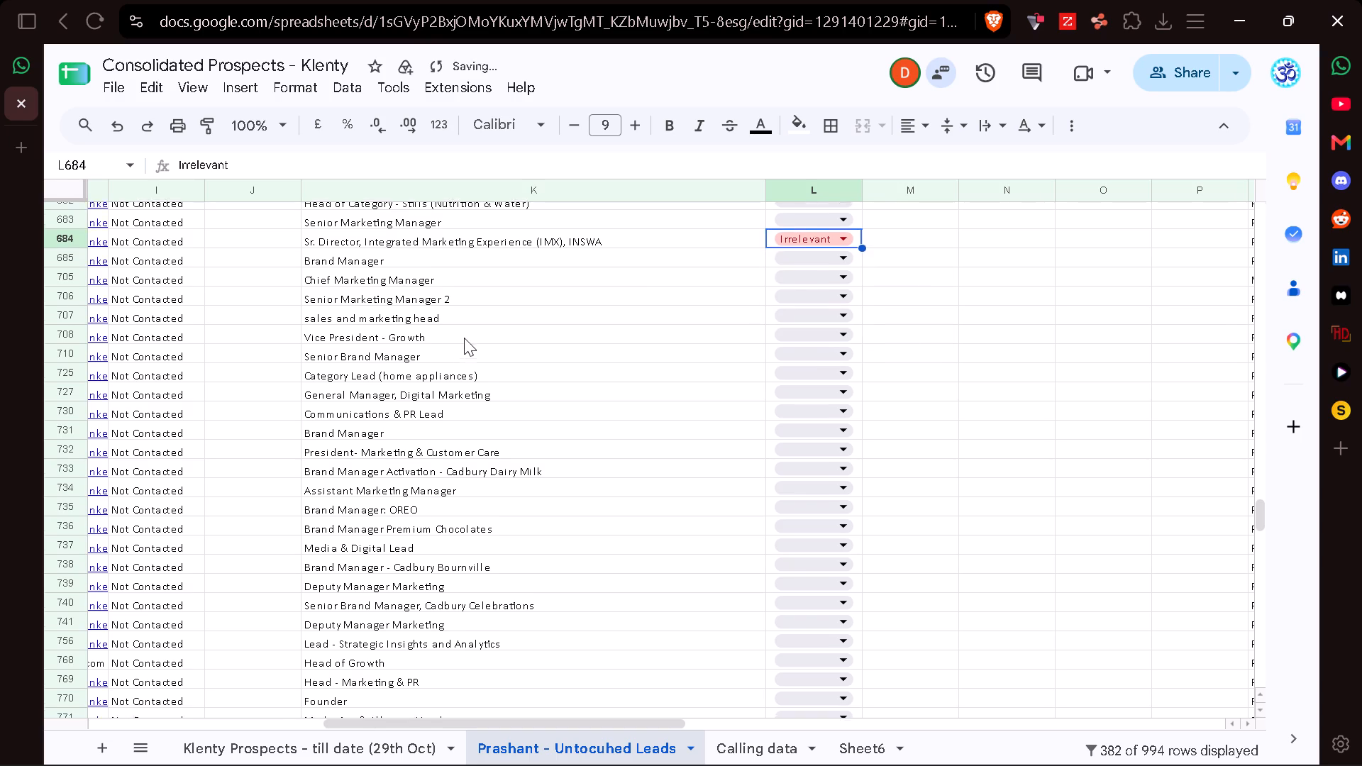
scroll(464, 338, "down", 2)
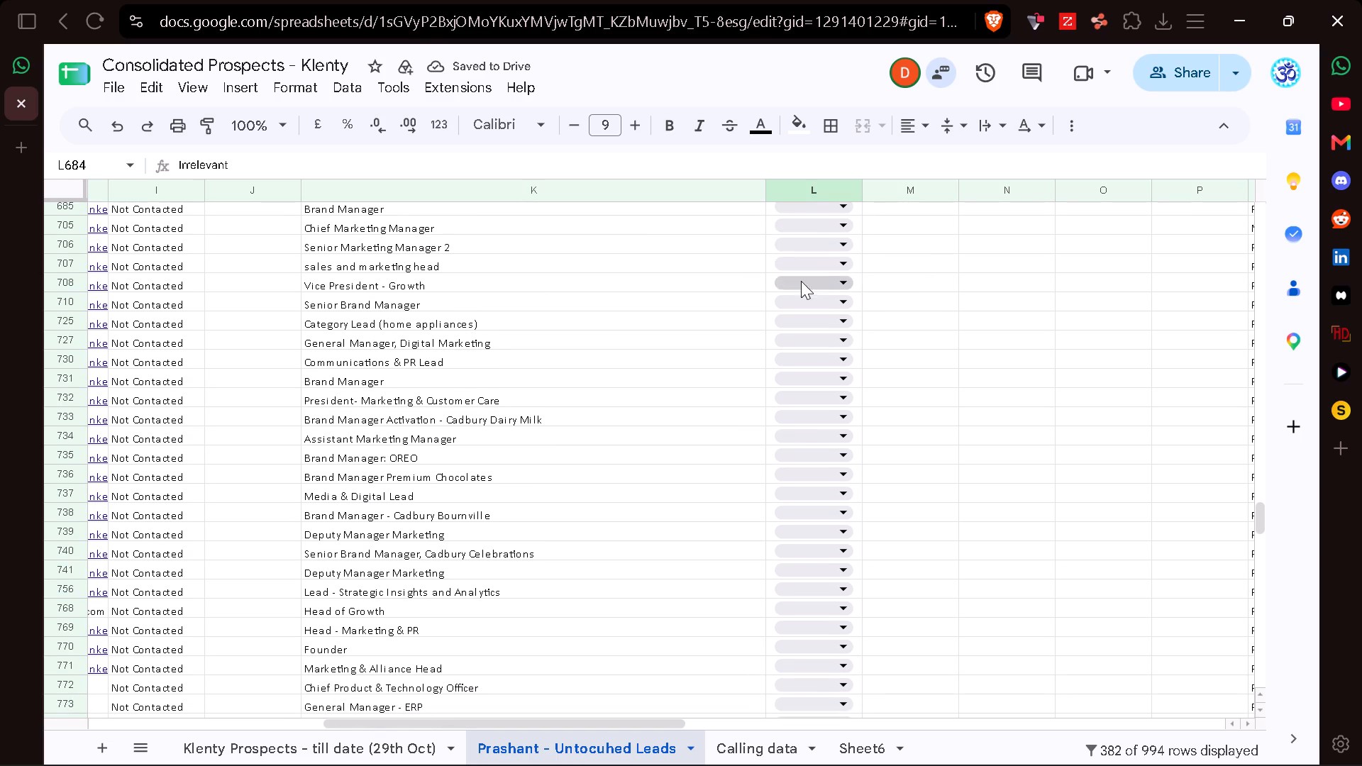
left_click(827, 266)
left_click(799, 322)
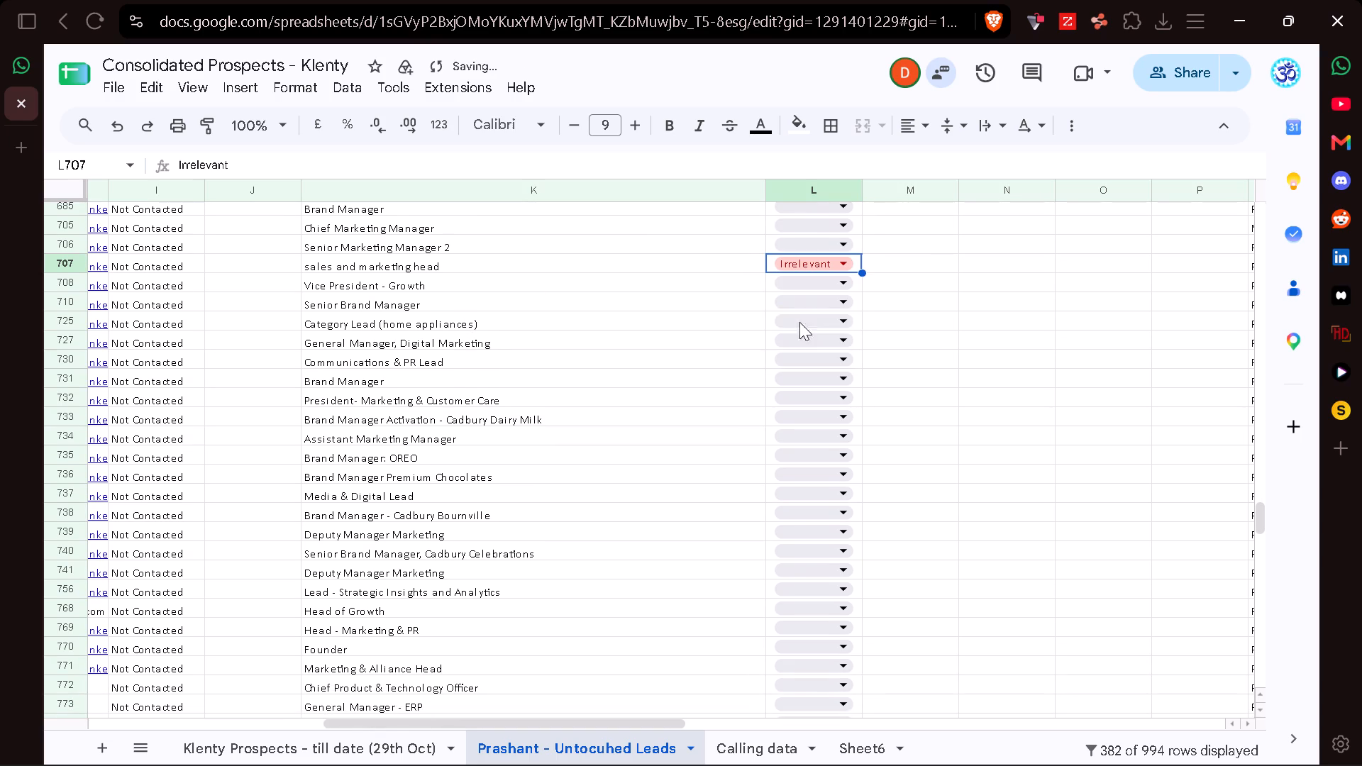
scroll(426, 297, "down", 1)
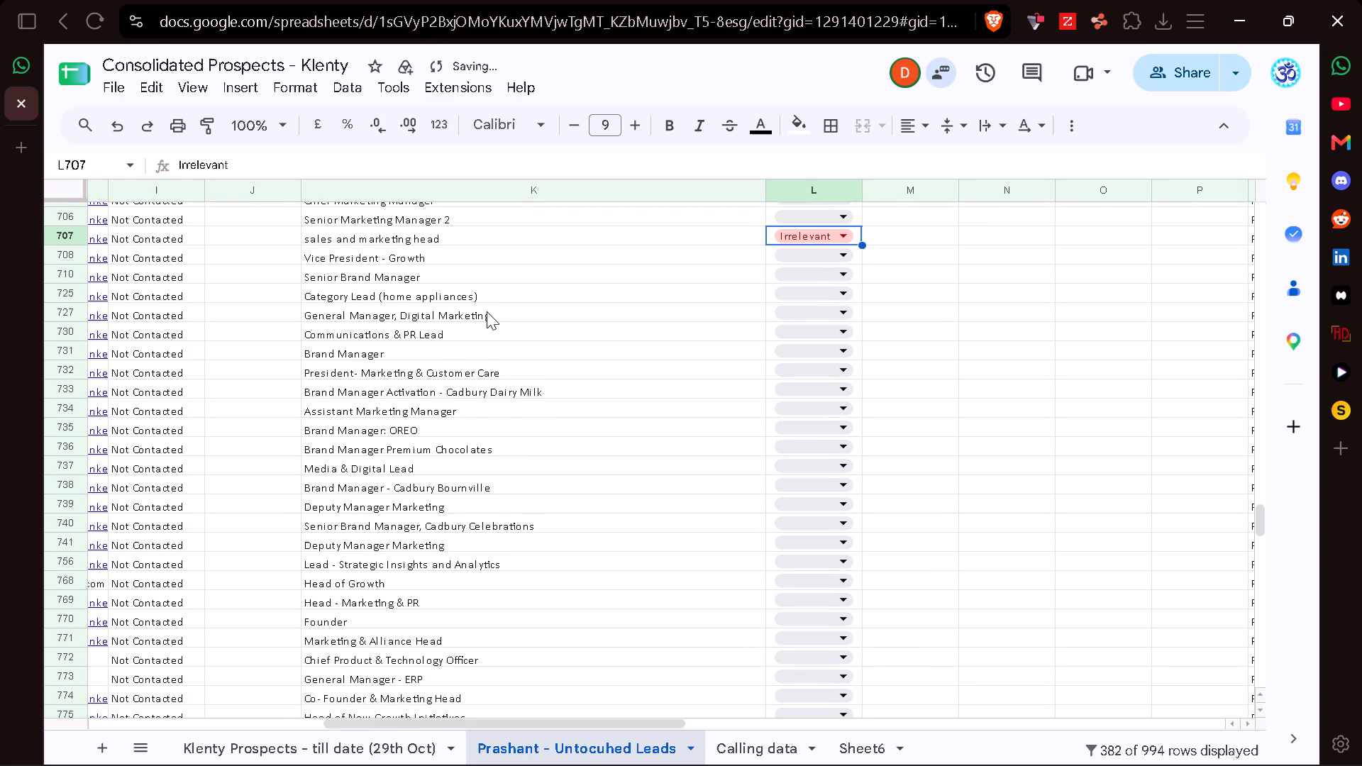
scroll(487, 311, "down", 2)
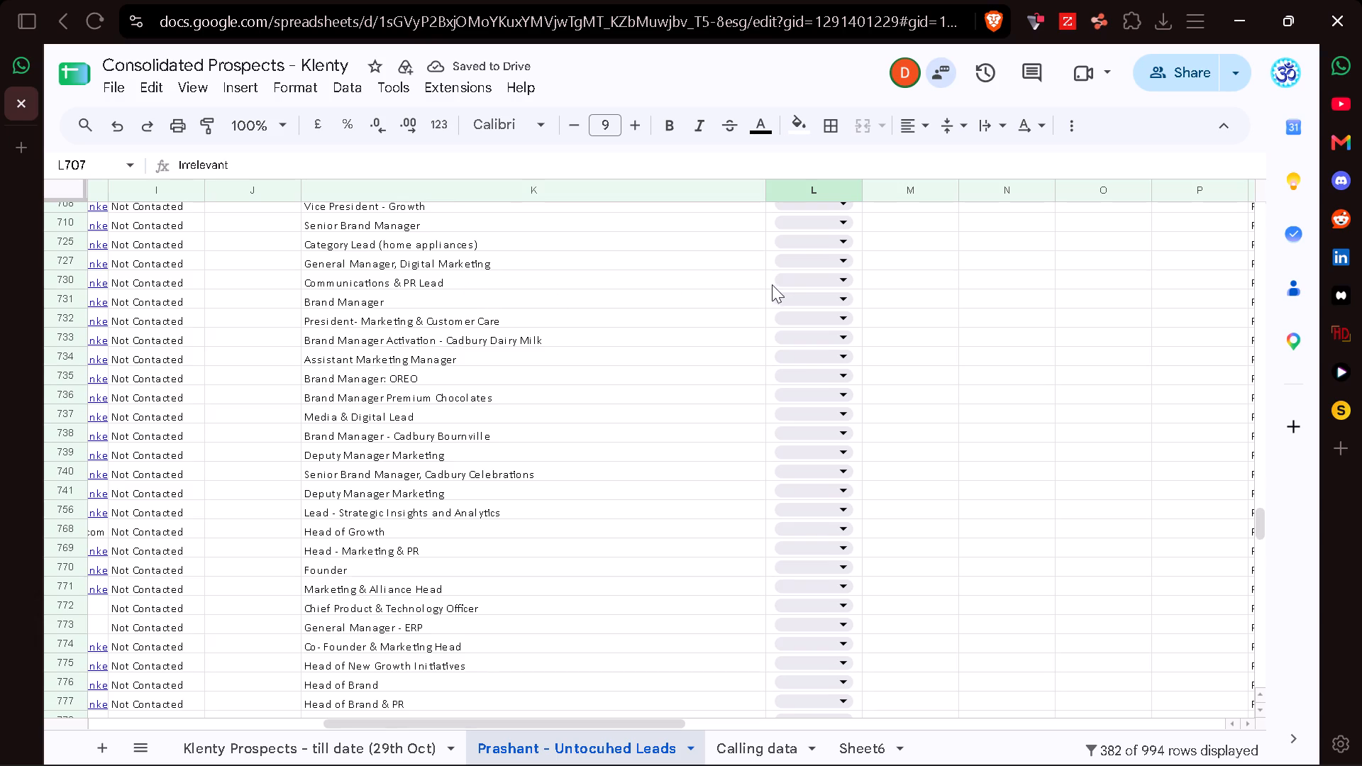
left_click(794, 282)
left_click(796, 342)
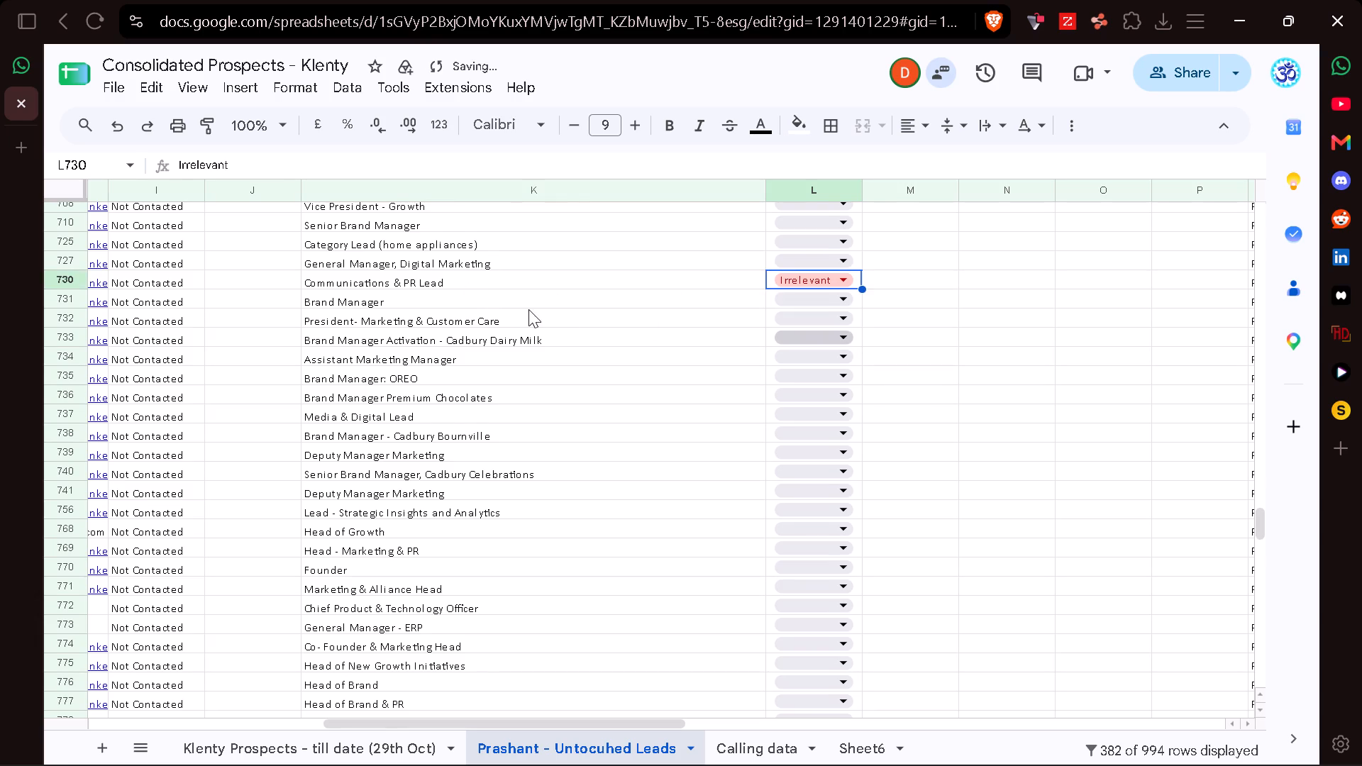
scroll(416, 309, "down", 1)
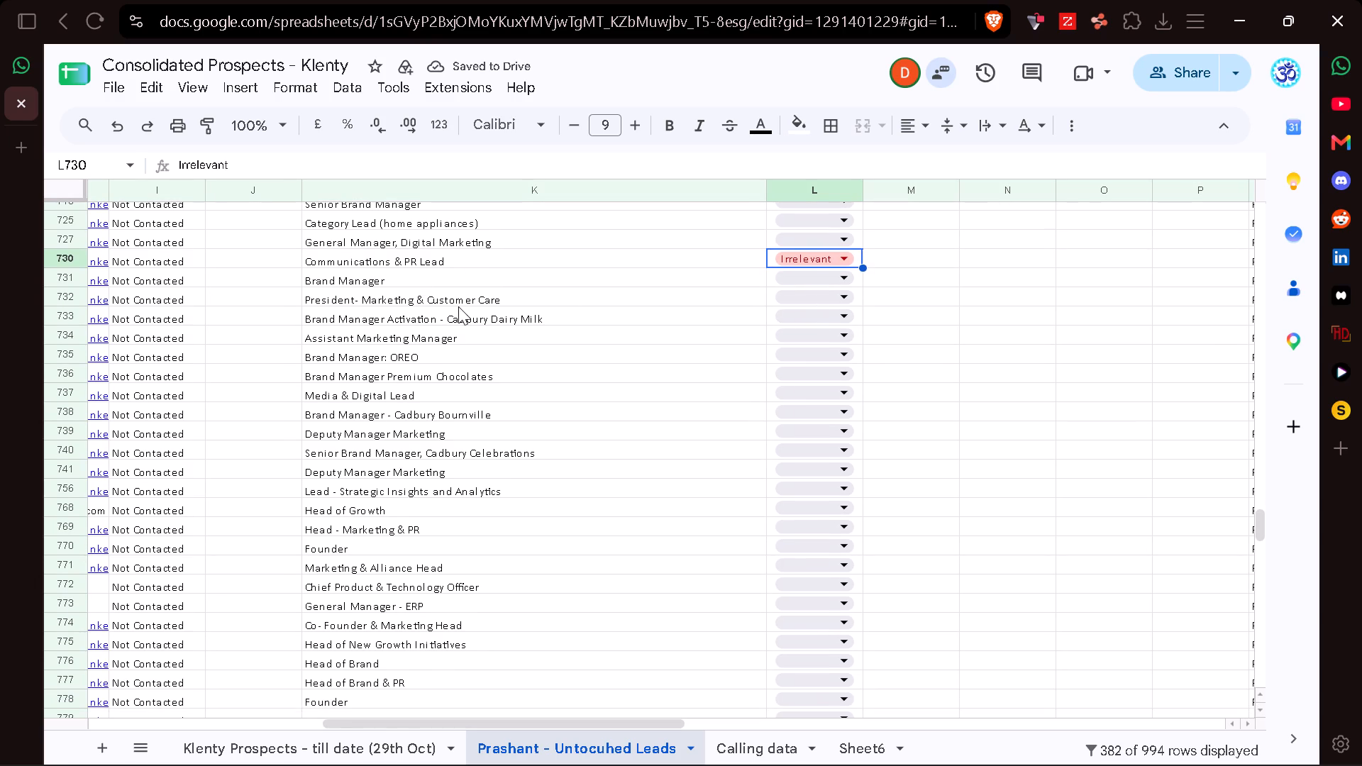
Review the titles below row 730 and set Relevancy to Irrelevant for the Founder in row 770.
scroll(458, 306, "down", 1)
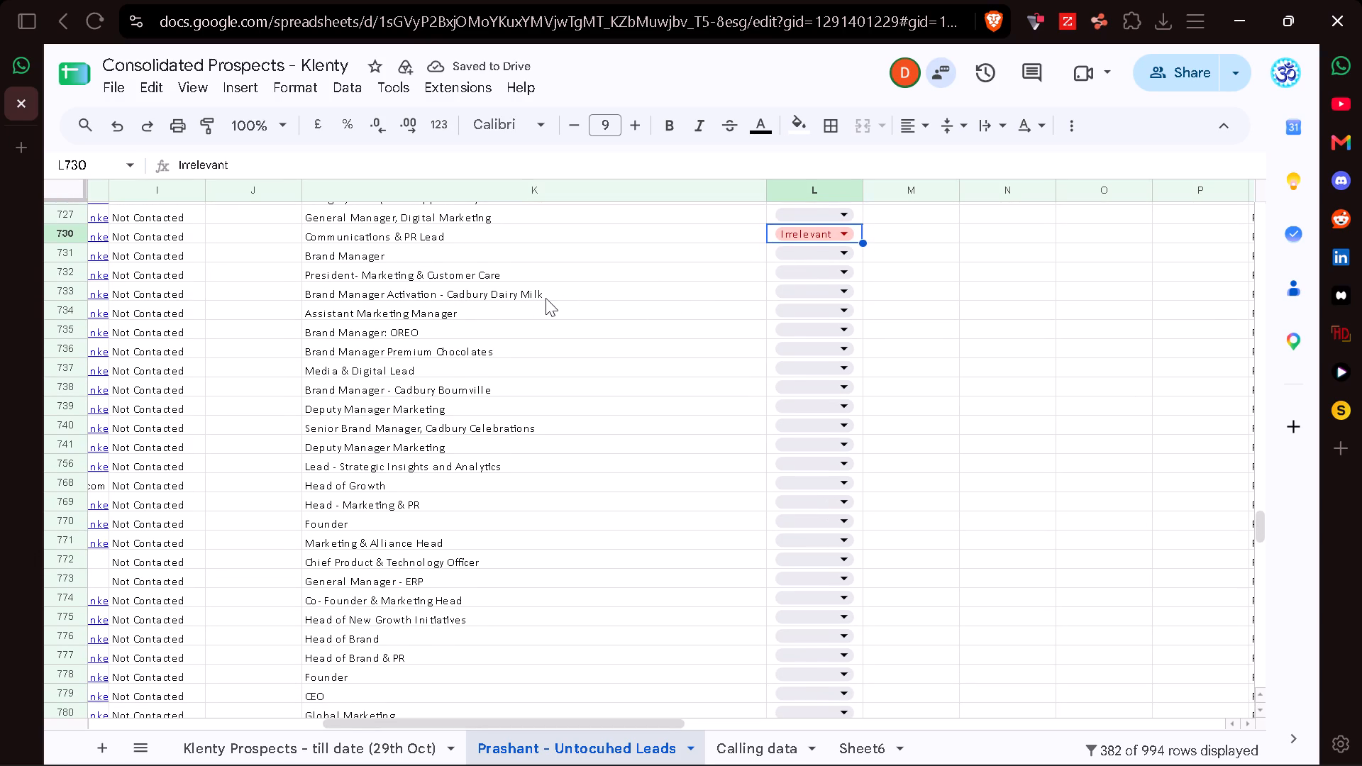
scroll(546, 298, "down", 3)
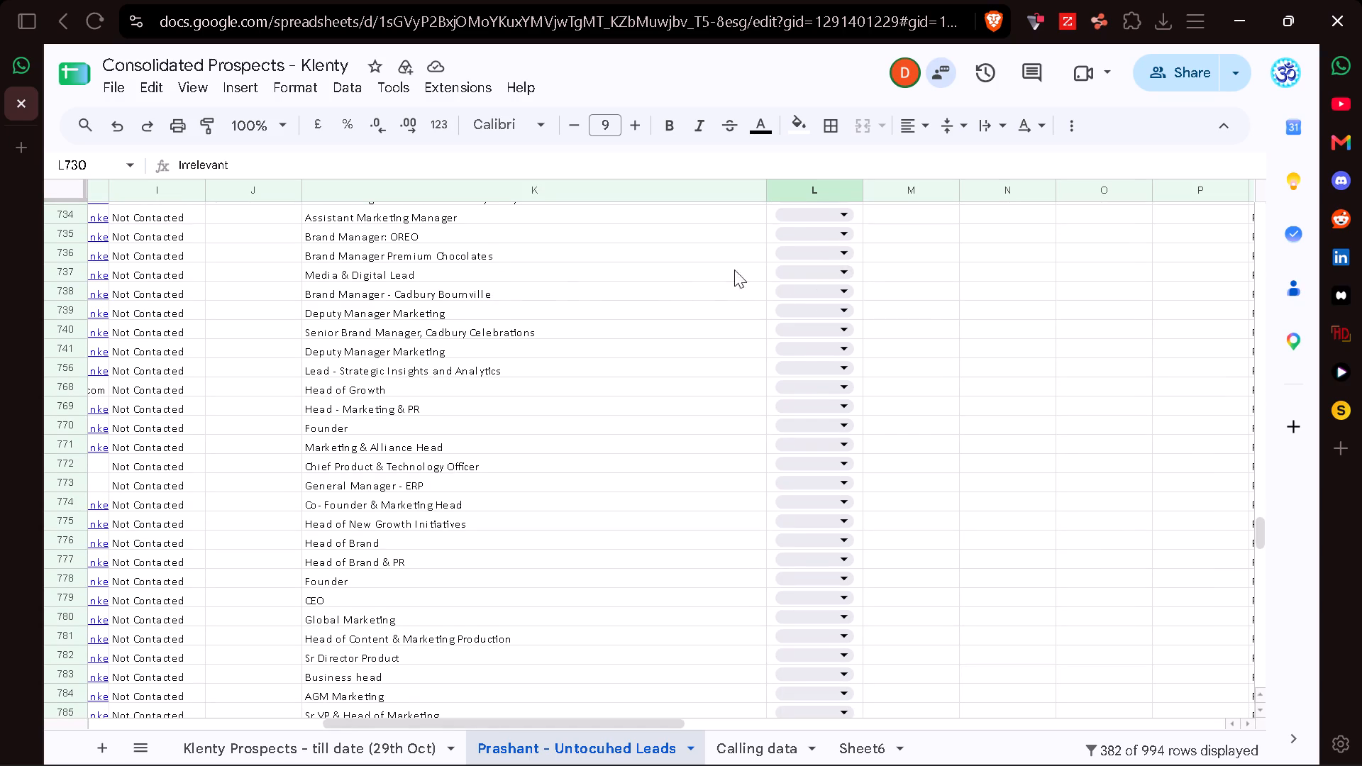
scroll(553, 287, "down", 1)
scroll(431, 273, "down", 1)
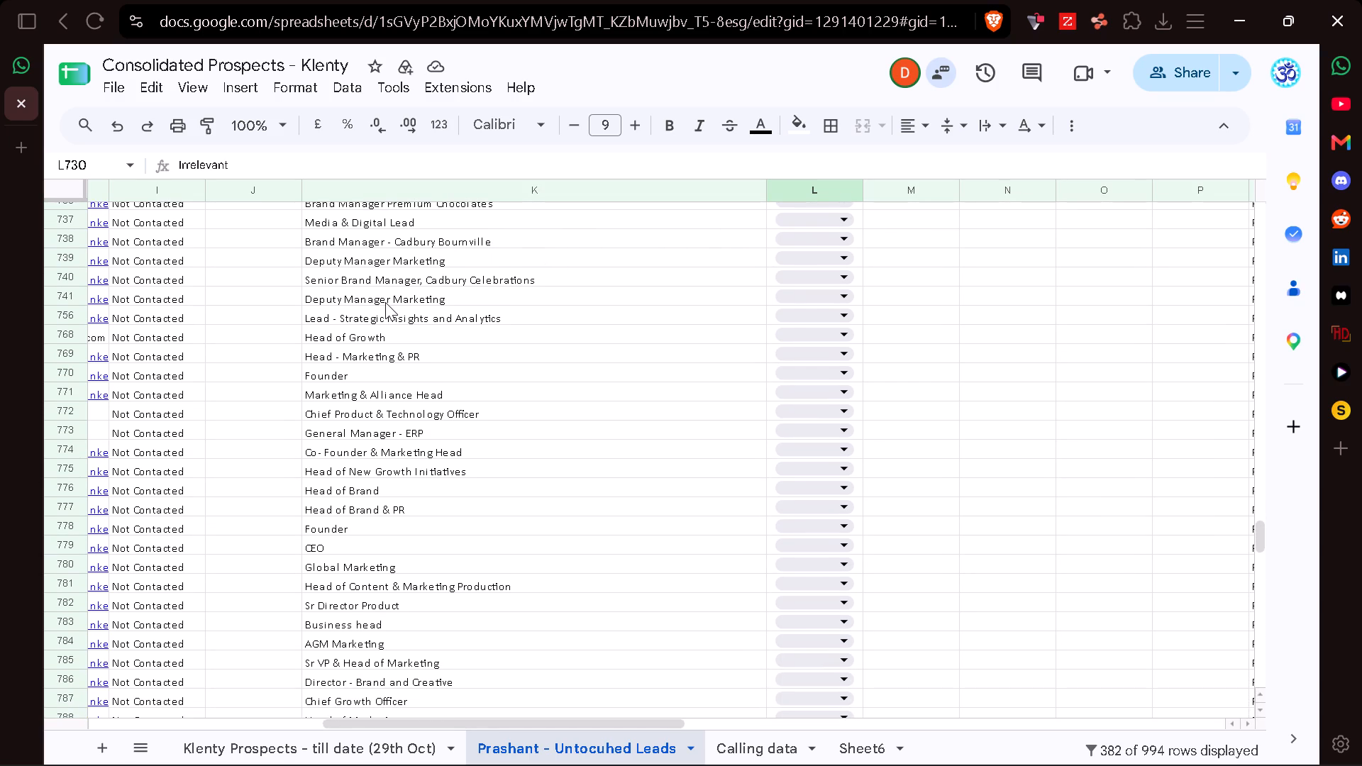
scroll(385, 302, "down", 2)
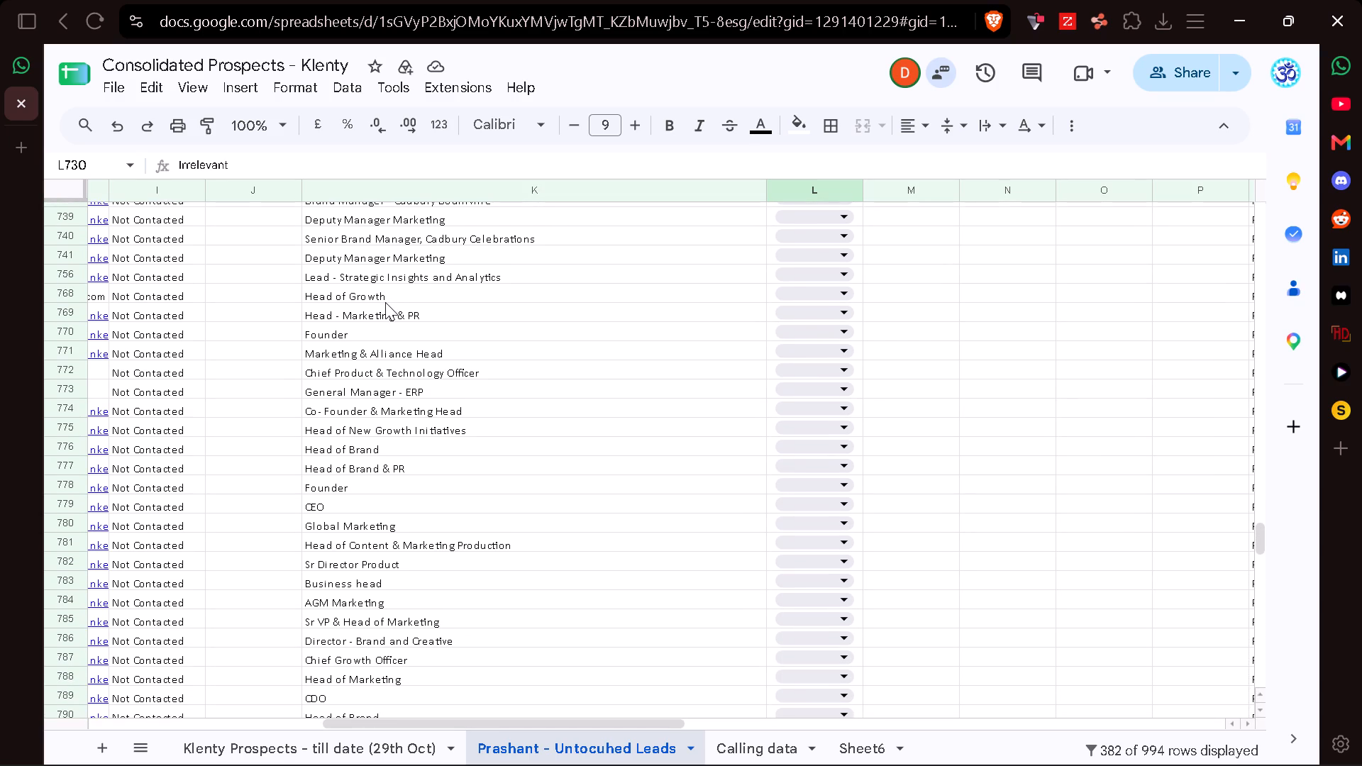
scroll(385, 302, "down", 1)
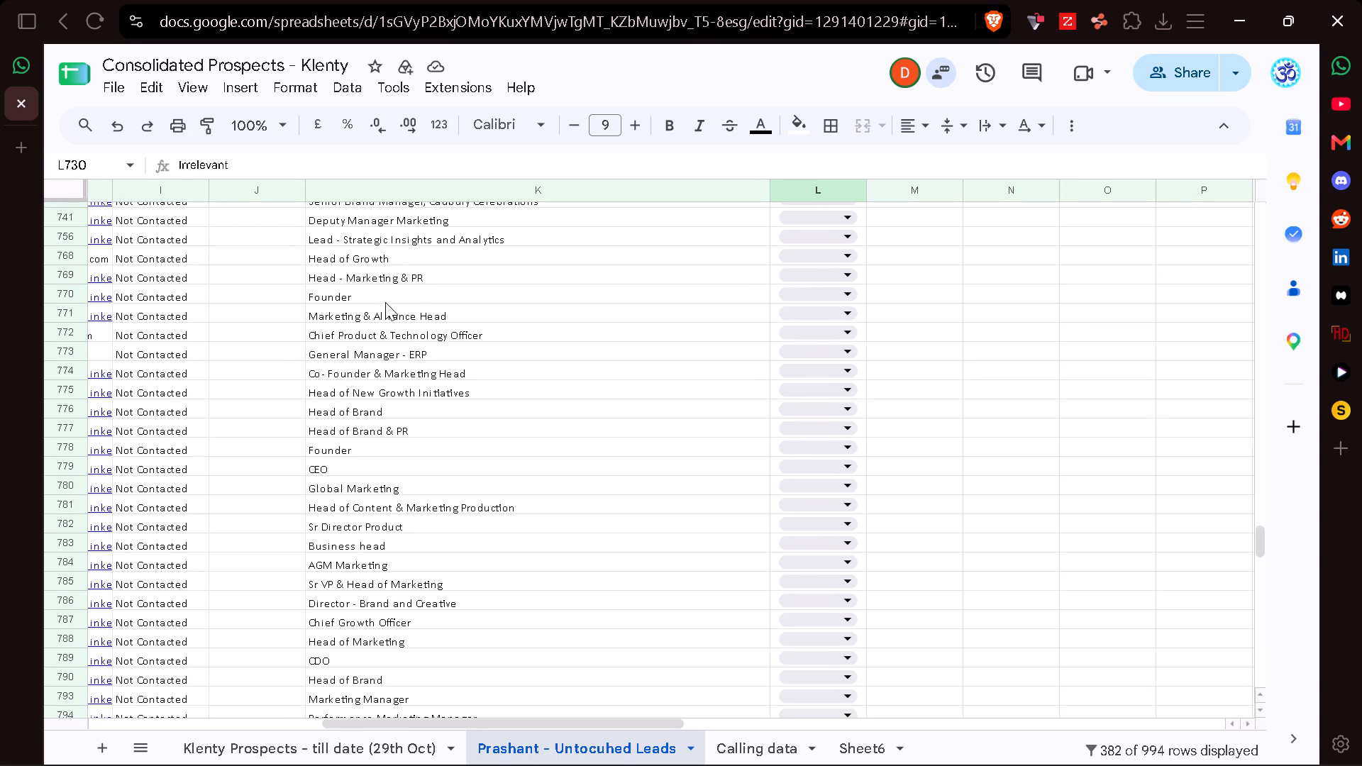
scroll(385, 302, "down", 1)
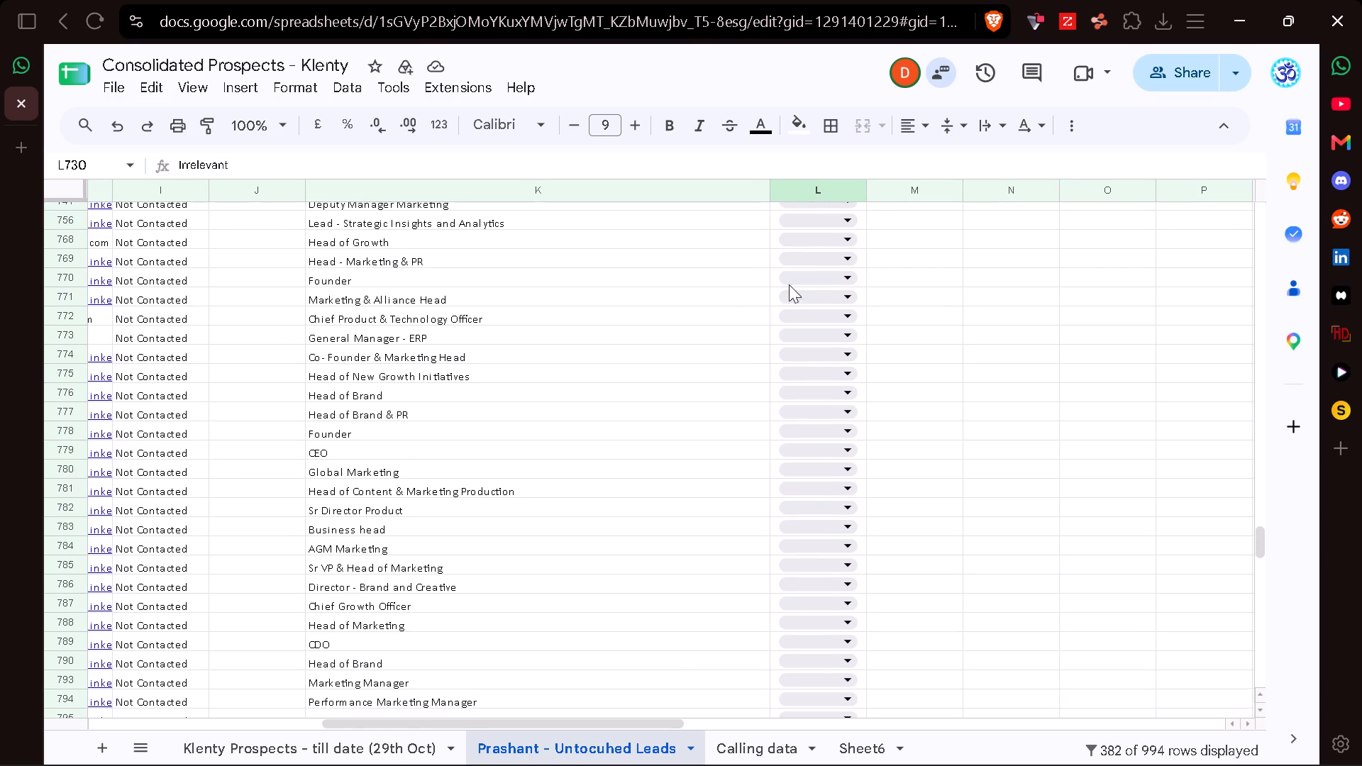
left_click(794, 282)
left_click(799, 326)
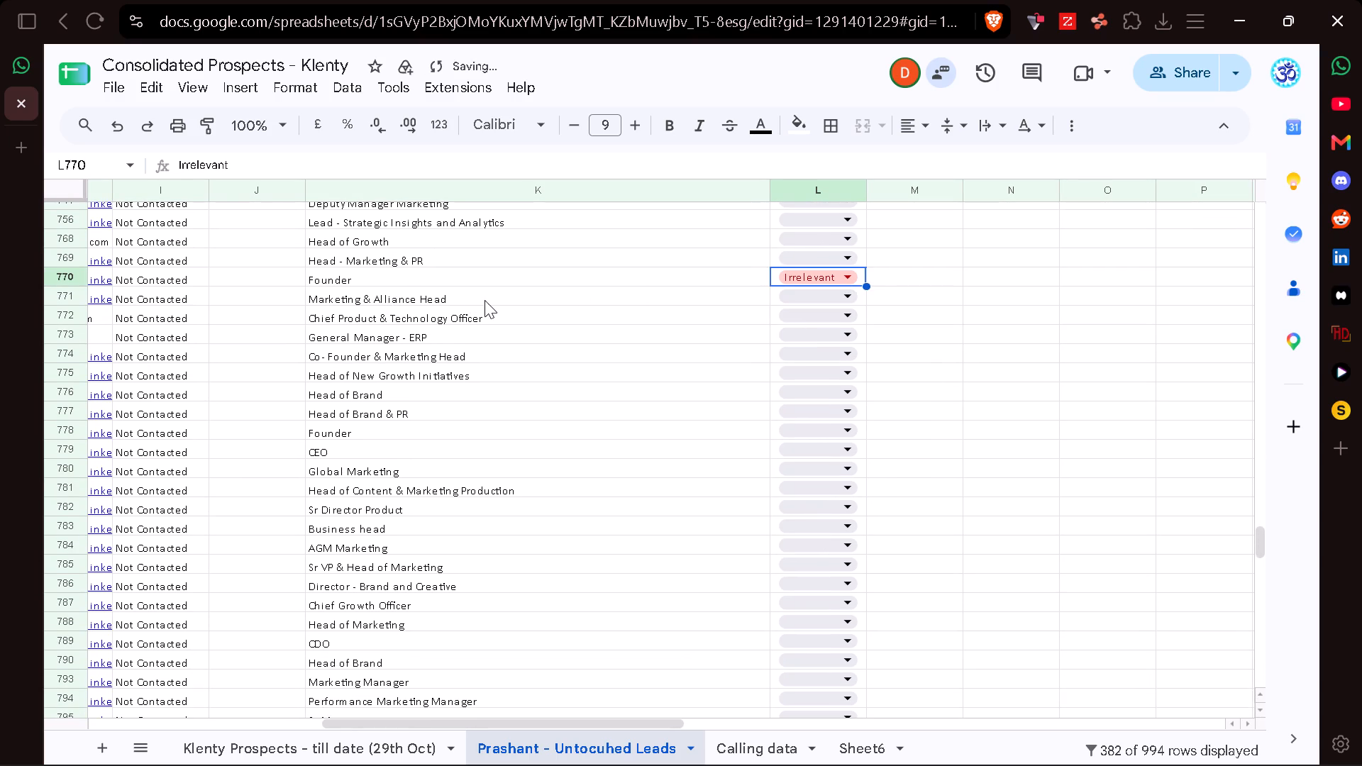
Set Relevancy to Irrelevant for the Chief Product & Technology Officer in row 772 and the General Manager - ERP in row 773.
scroll(485, 300, "down", 1)
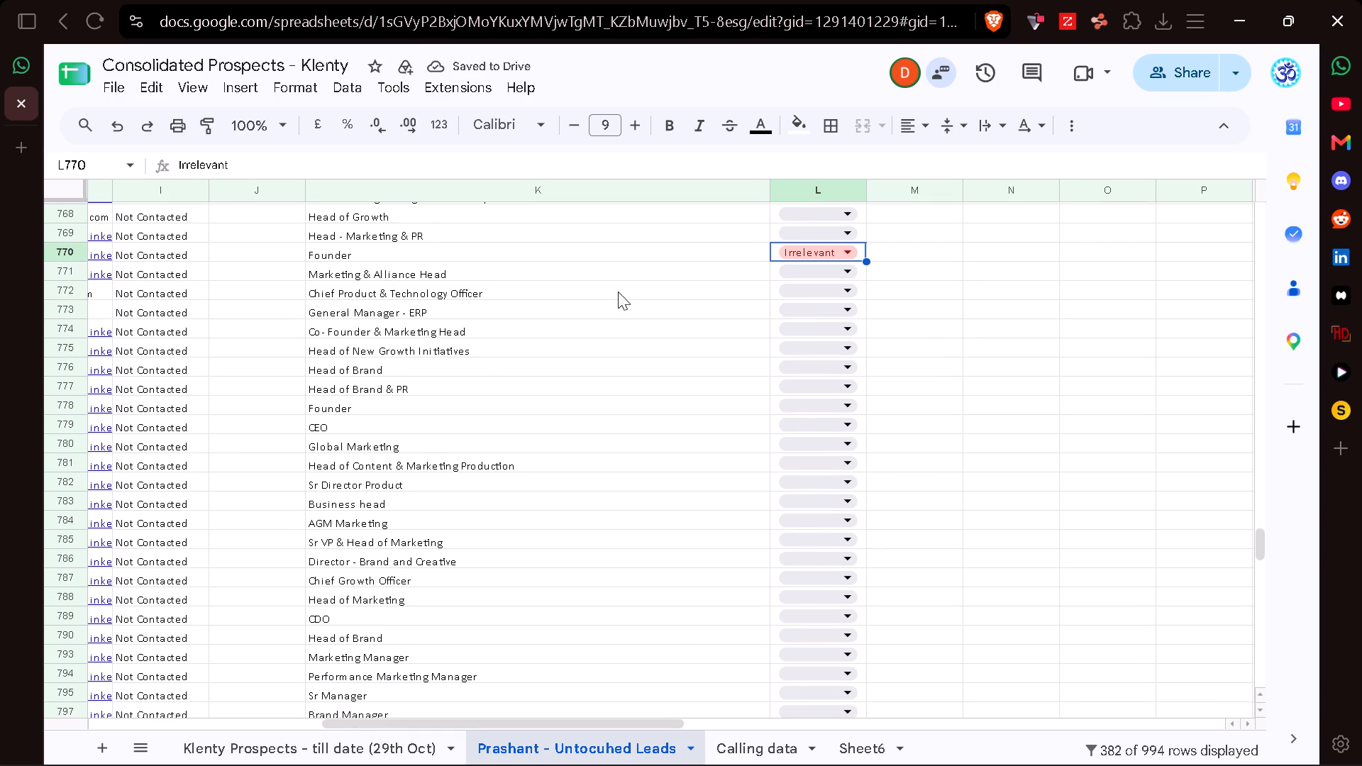
left_click(793, 289)
left_click(792, 333)
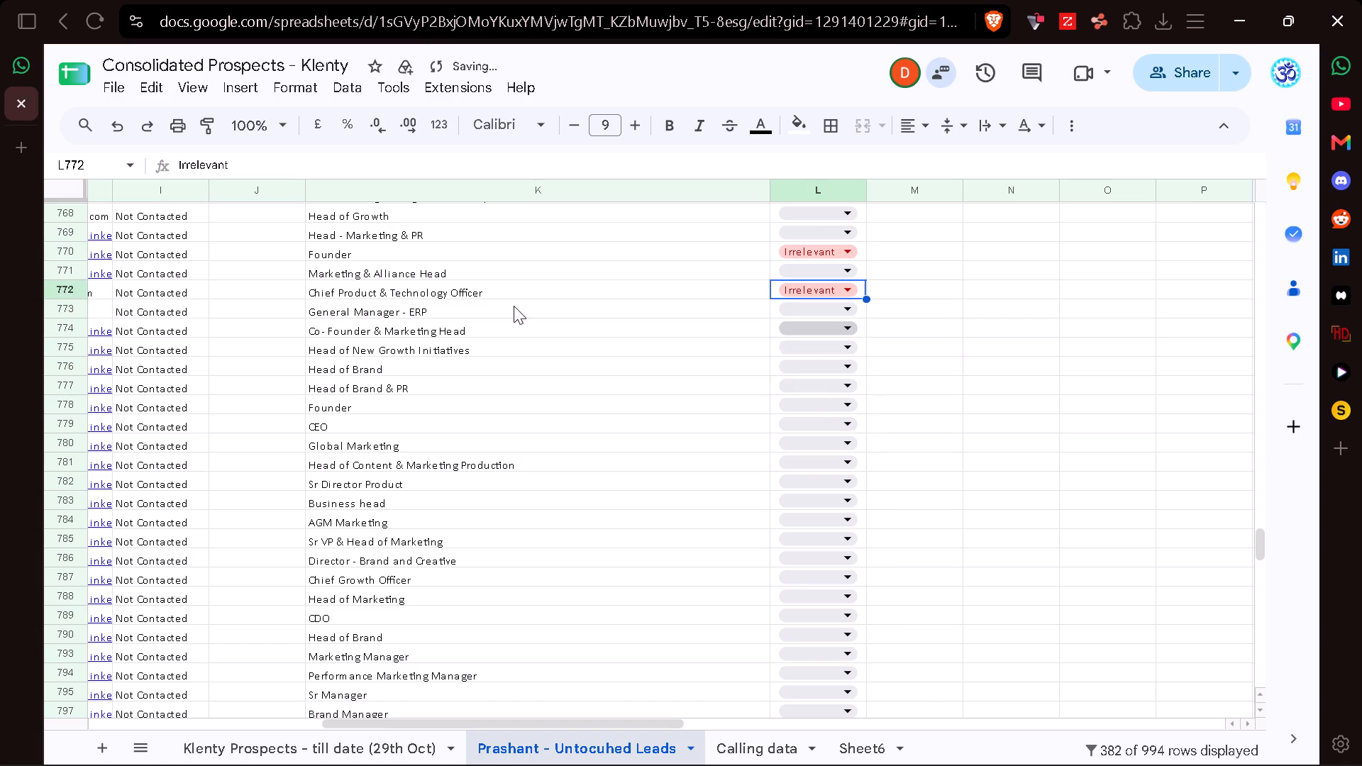
left_click(804, 310)
left_click(807, 365)
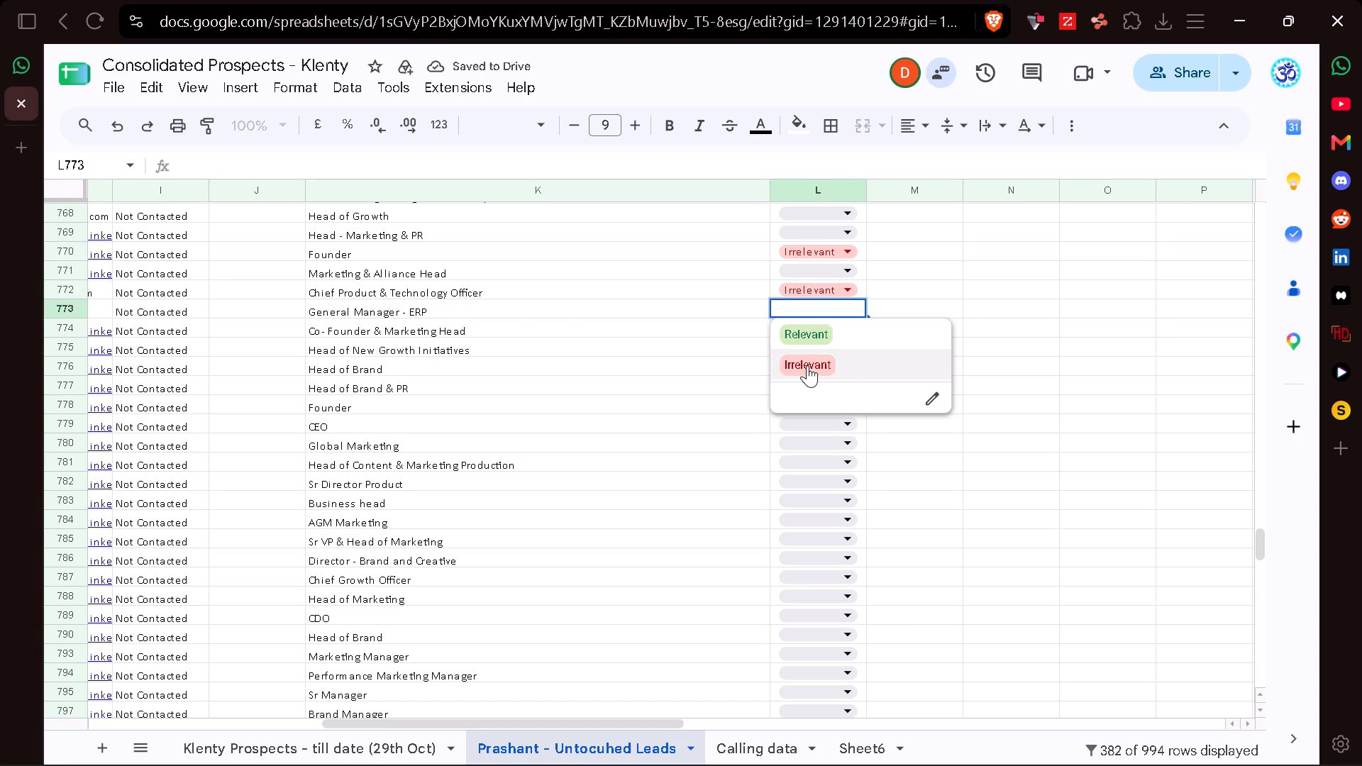
Set Relevancy to Irrelevant for the Head of New Growth Initiatives in row 775.
scroll(496, 348, "down", 1)
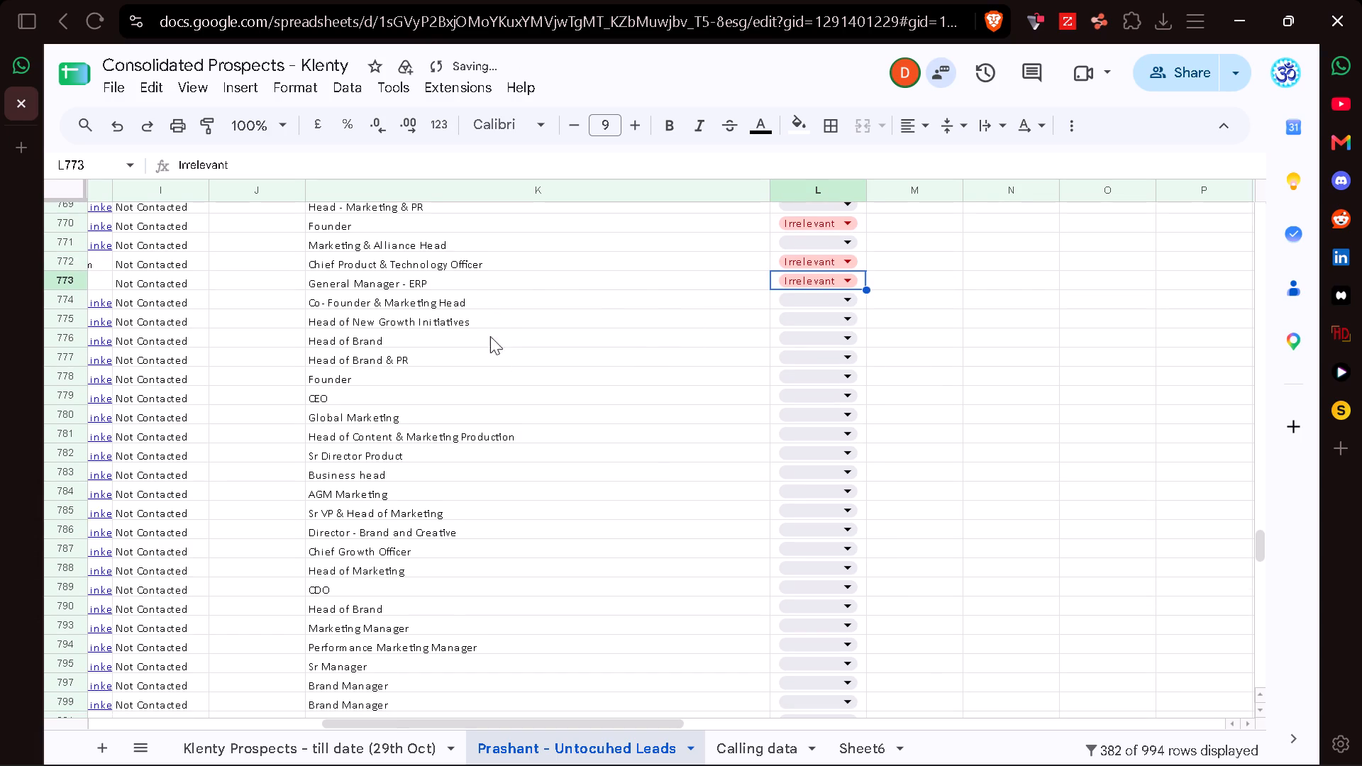
left_click(819, 318)
left_click(809, 370)
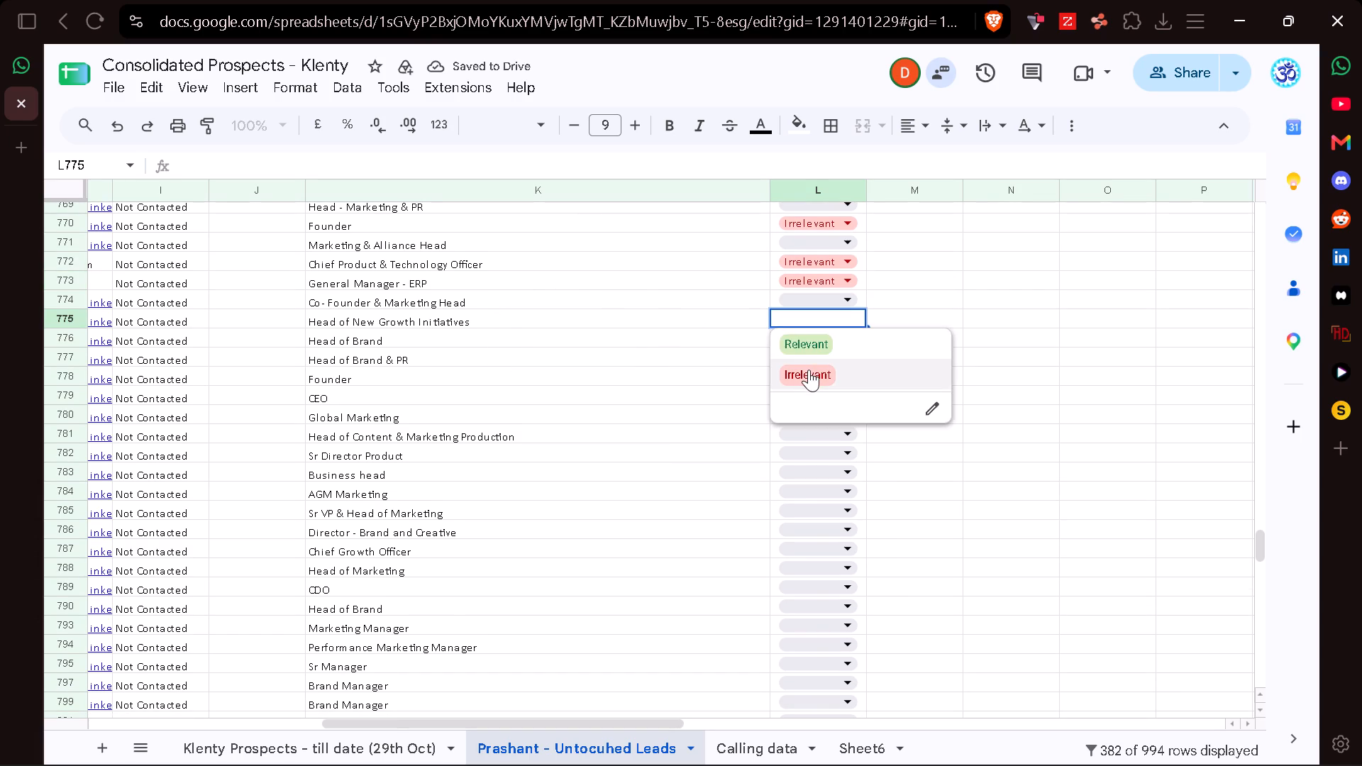
Set Relevancy to Irrelevant for the Founder in row 778 and the CEO in row 779.
scroll(501, 333, "down", 1)
scroll(423, 328, "down", 1)
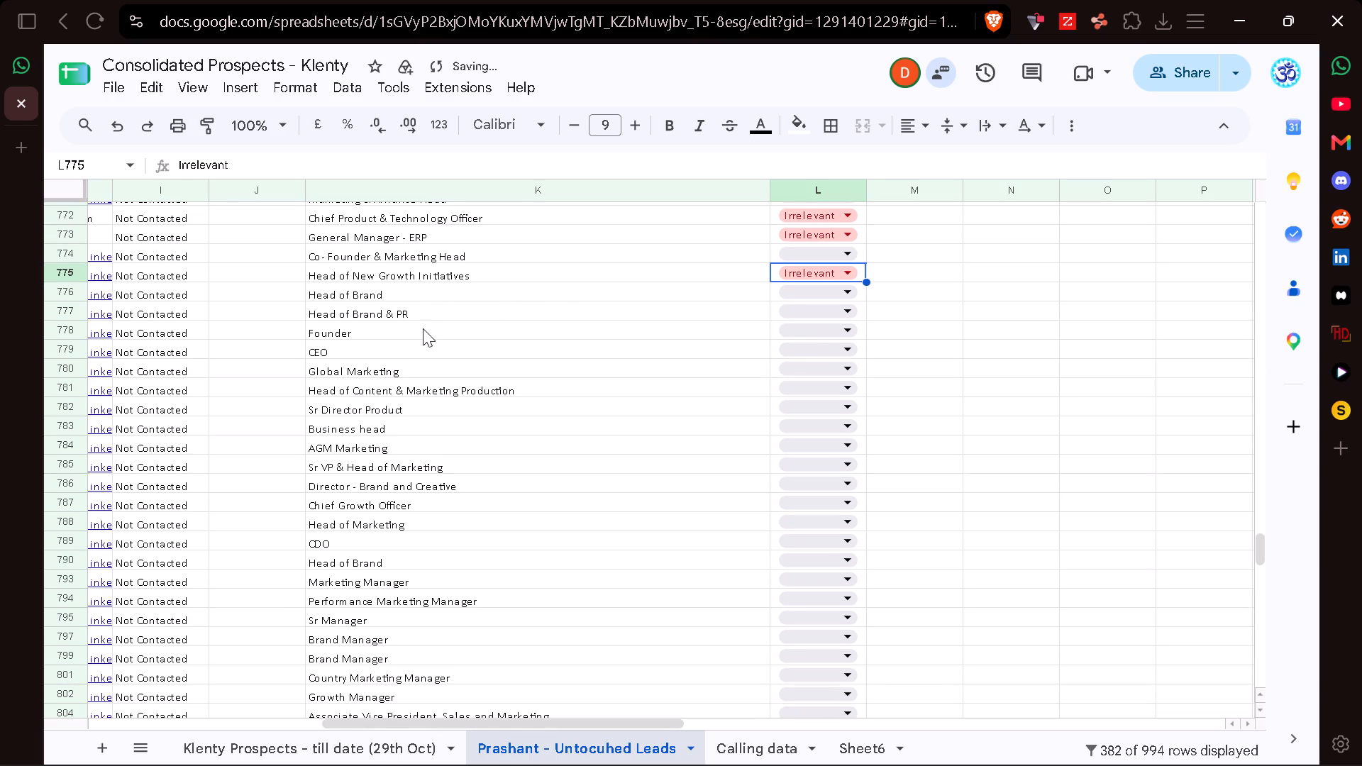
left_click(789, 328)
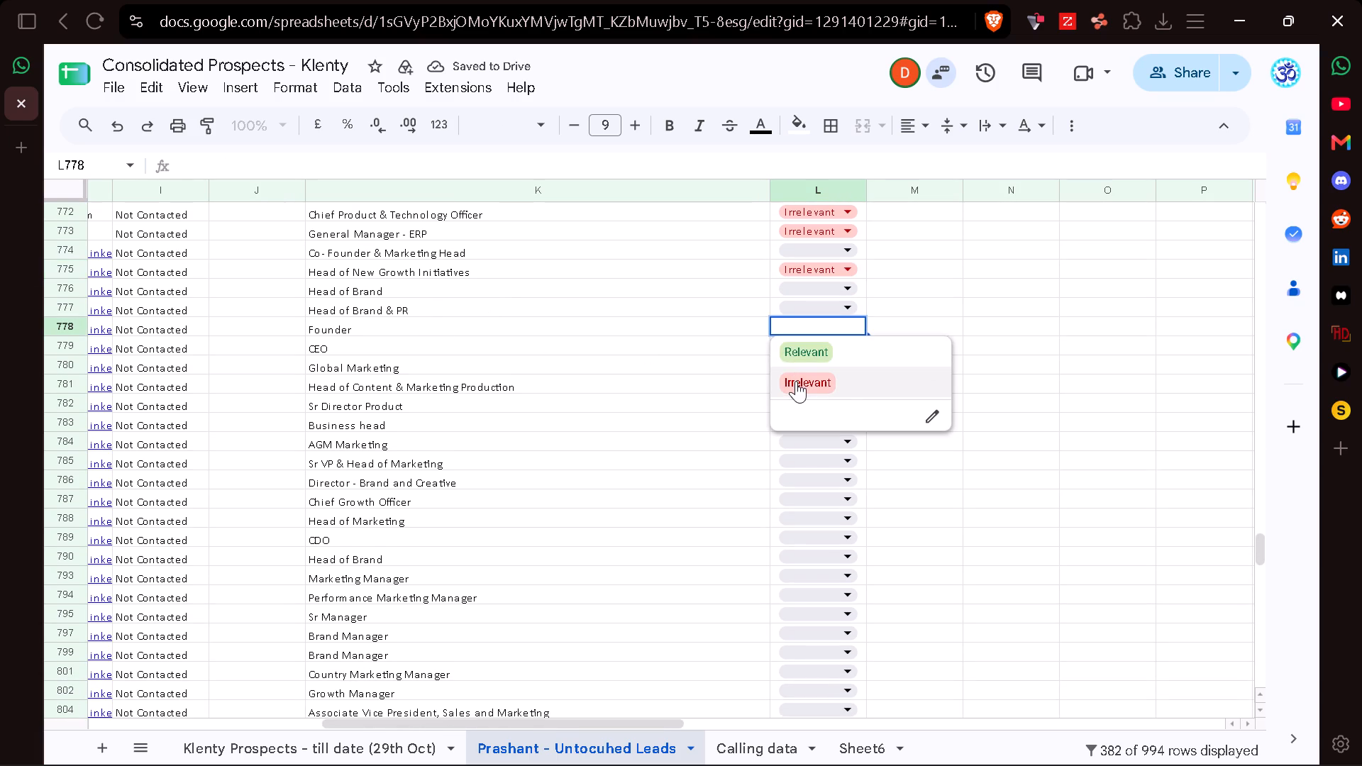
left_click(796, 381)
left_click(806, 340)
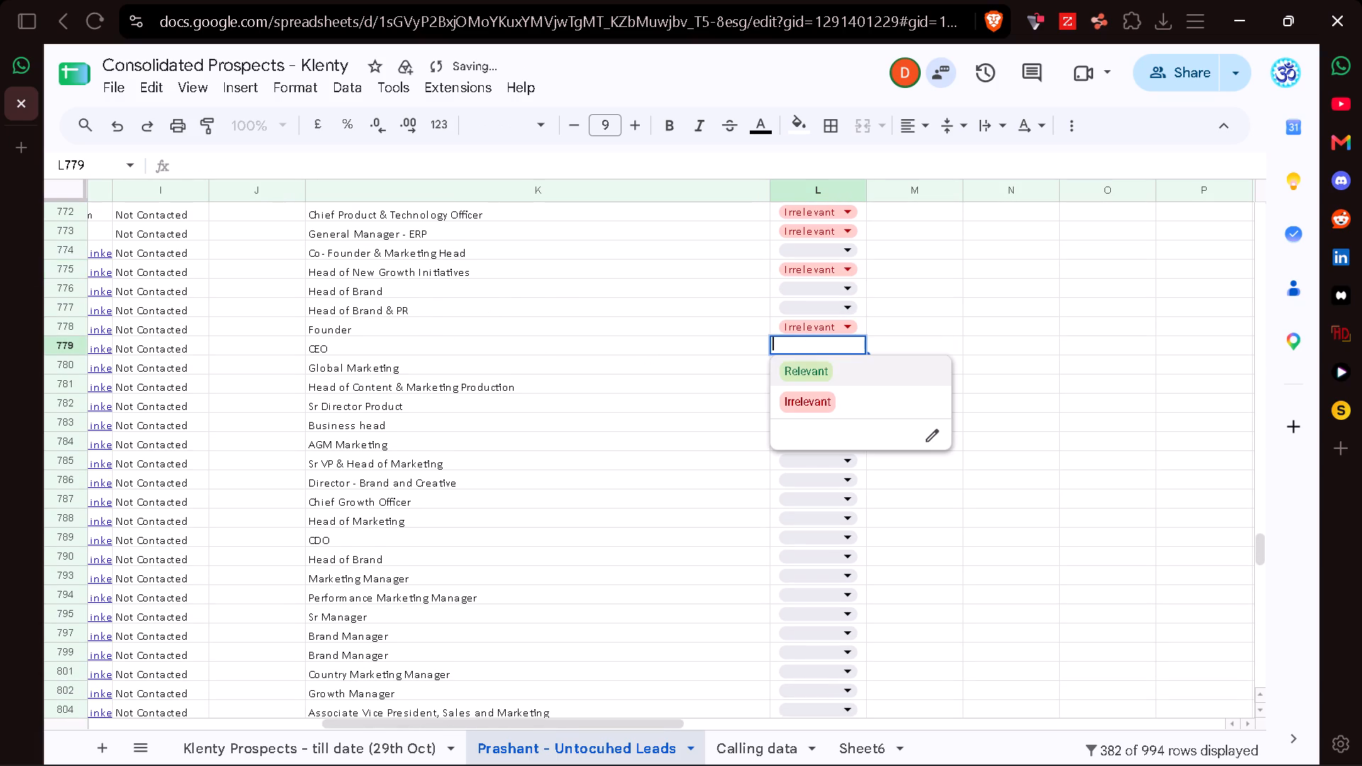
left_click(801, 391)
Set Relevancy to Irrelevant for the Sr Director Product in row 782 and copy it down to the Business head in row 783.
scroll(518, 354, "down", 1)
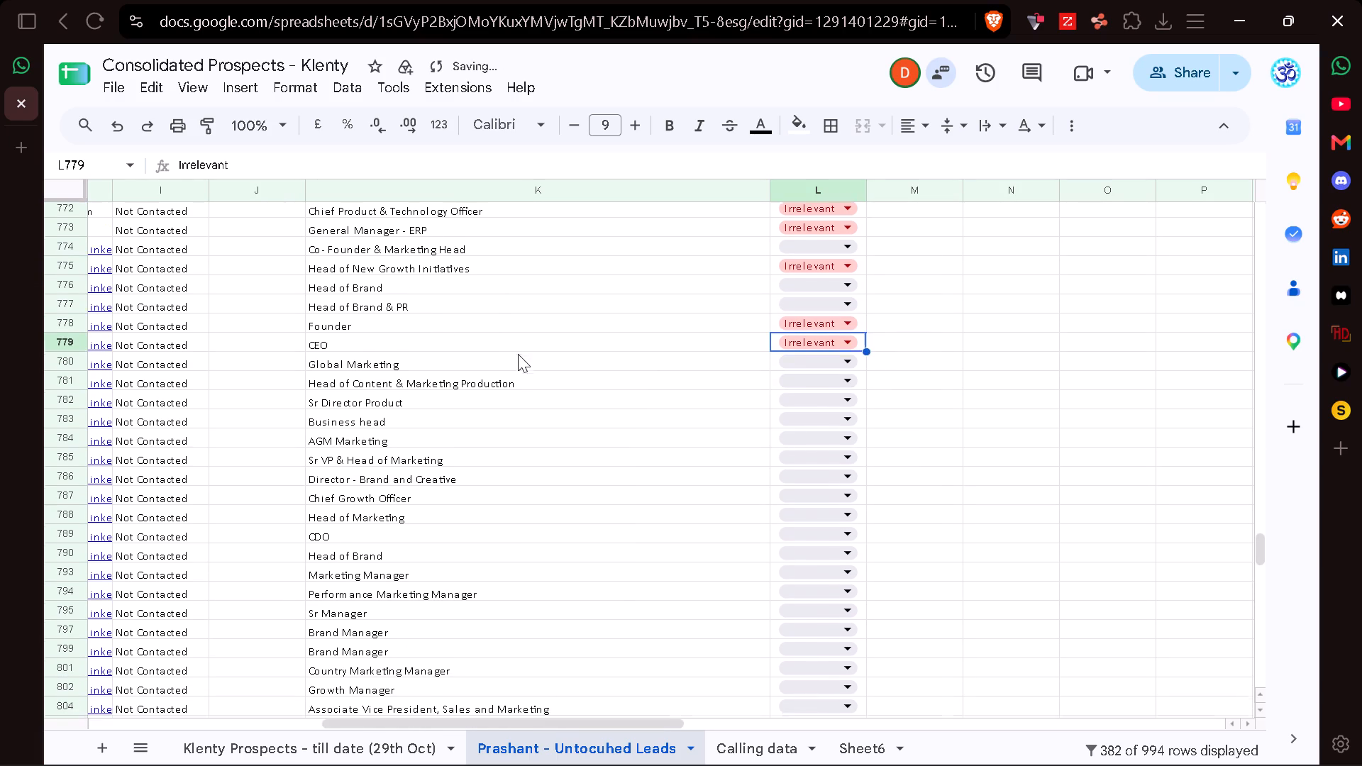
scroll(518, 354, "down", 1)
scroll(458, 338, "down", 1)
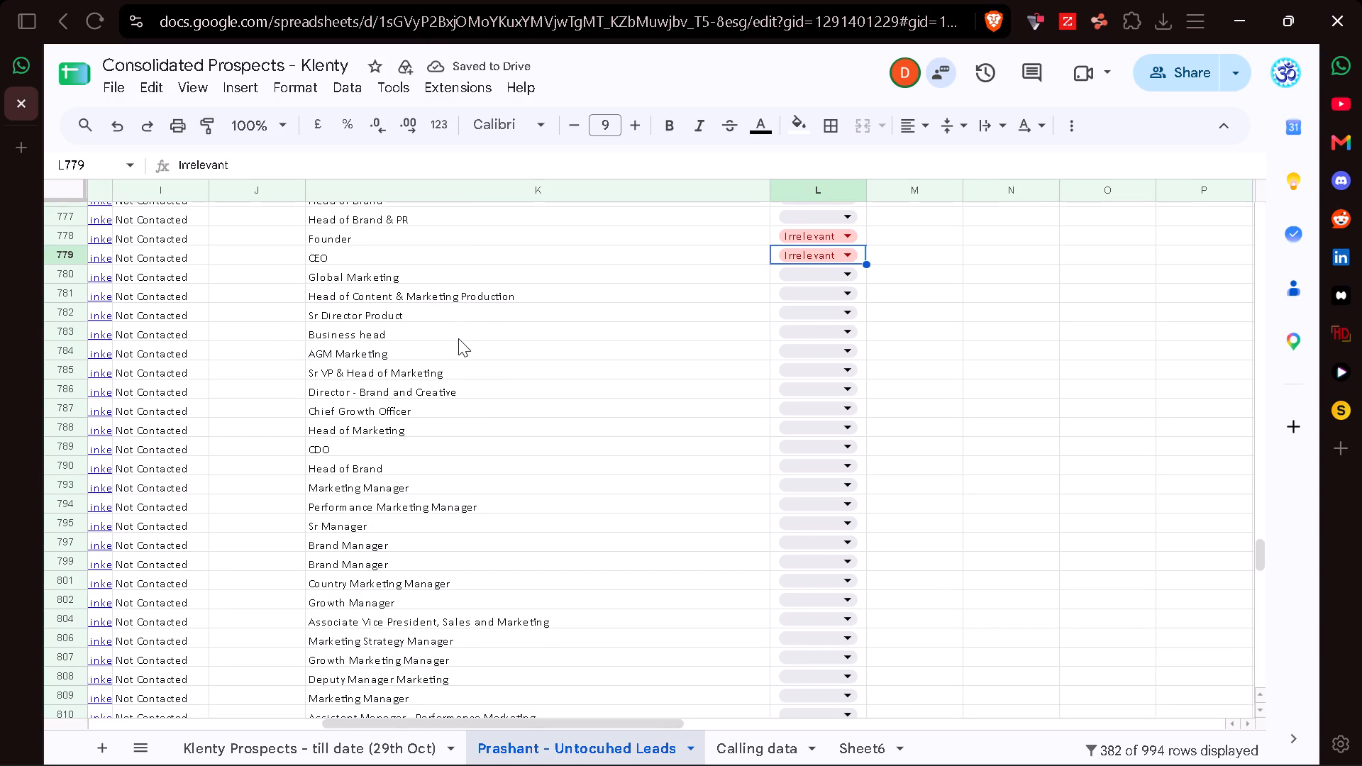
scroll(458, 338, "down", 1)
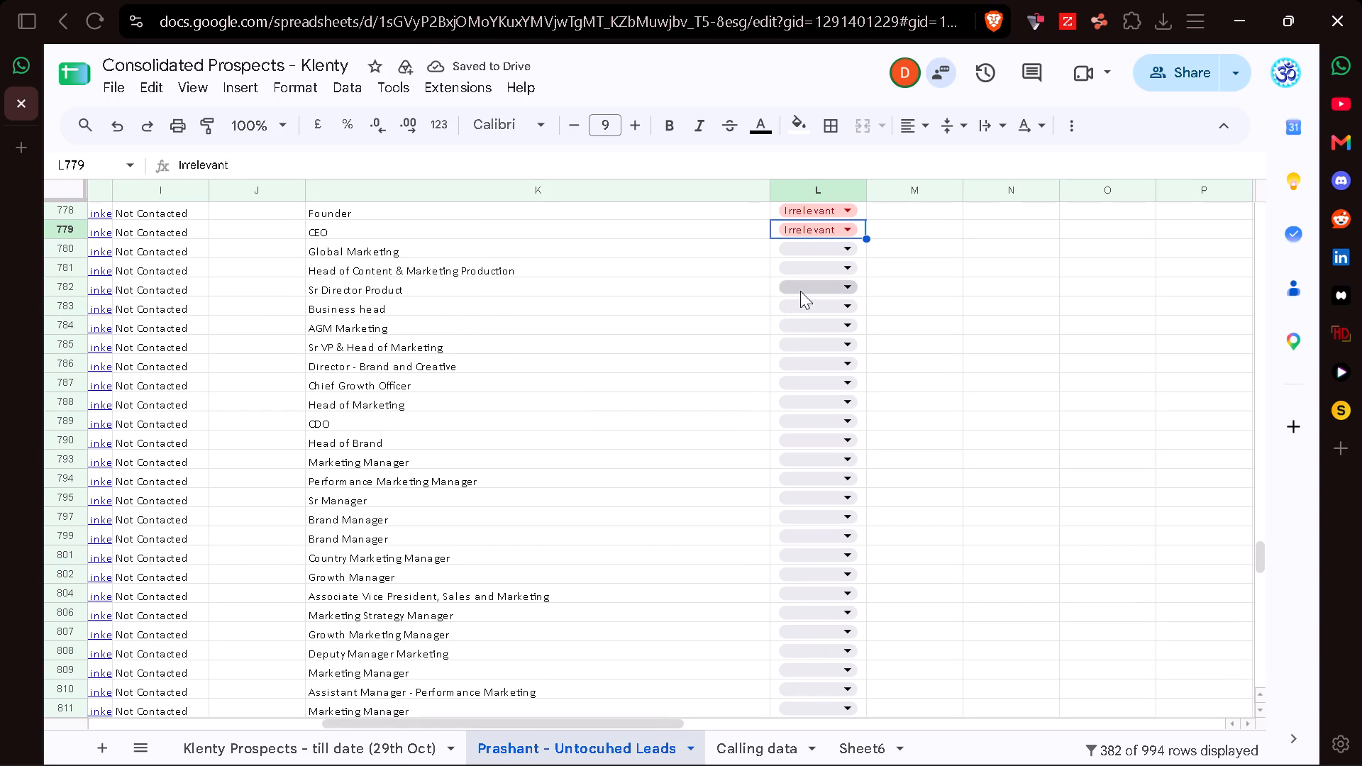
left_click(800, 291)
left_click(799, 345)
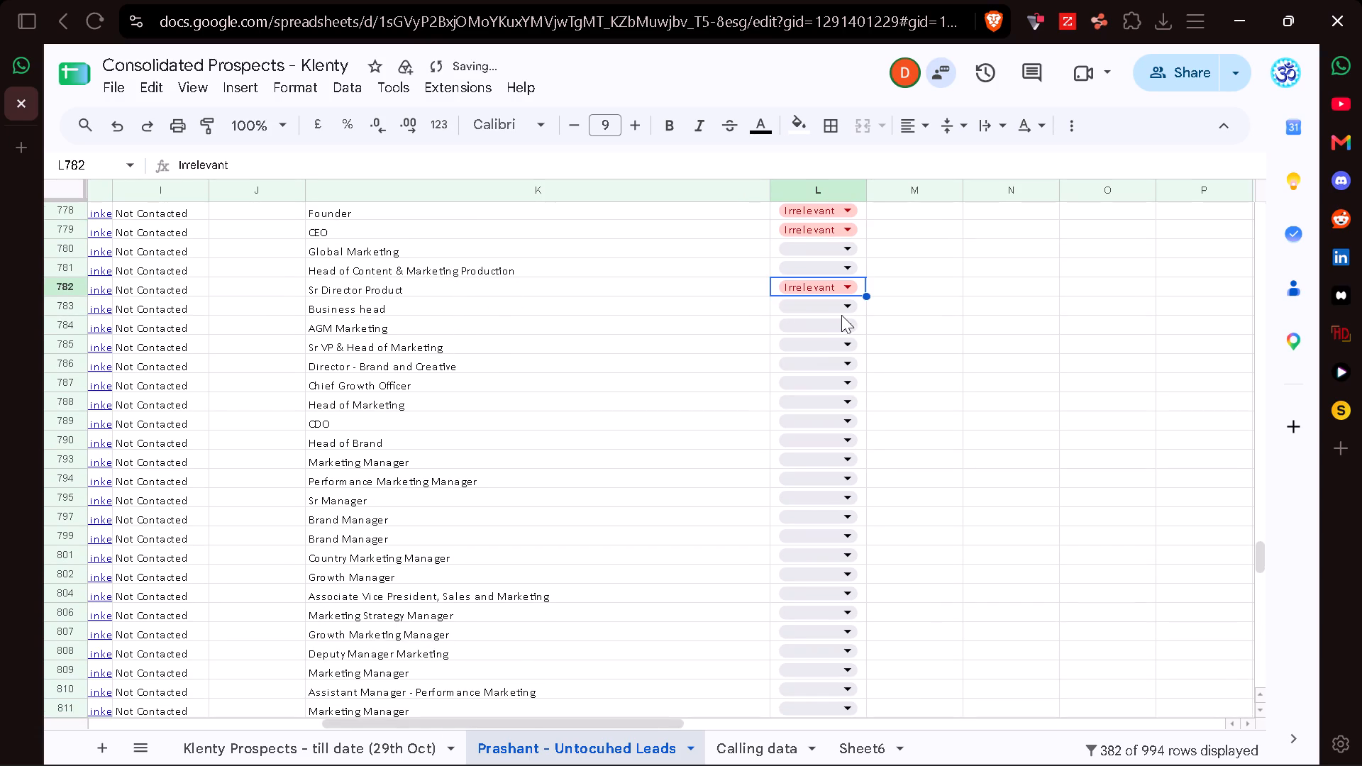
left_click_drag(867, 292, 867, 301)
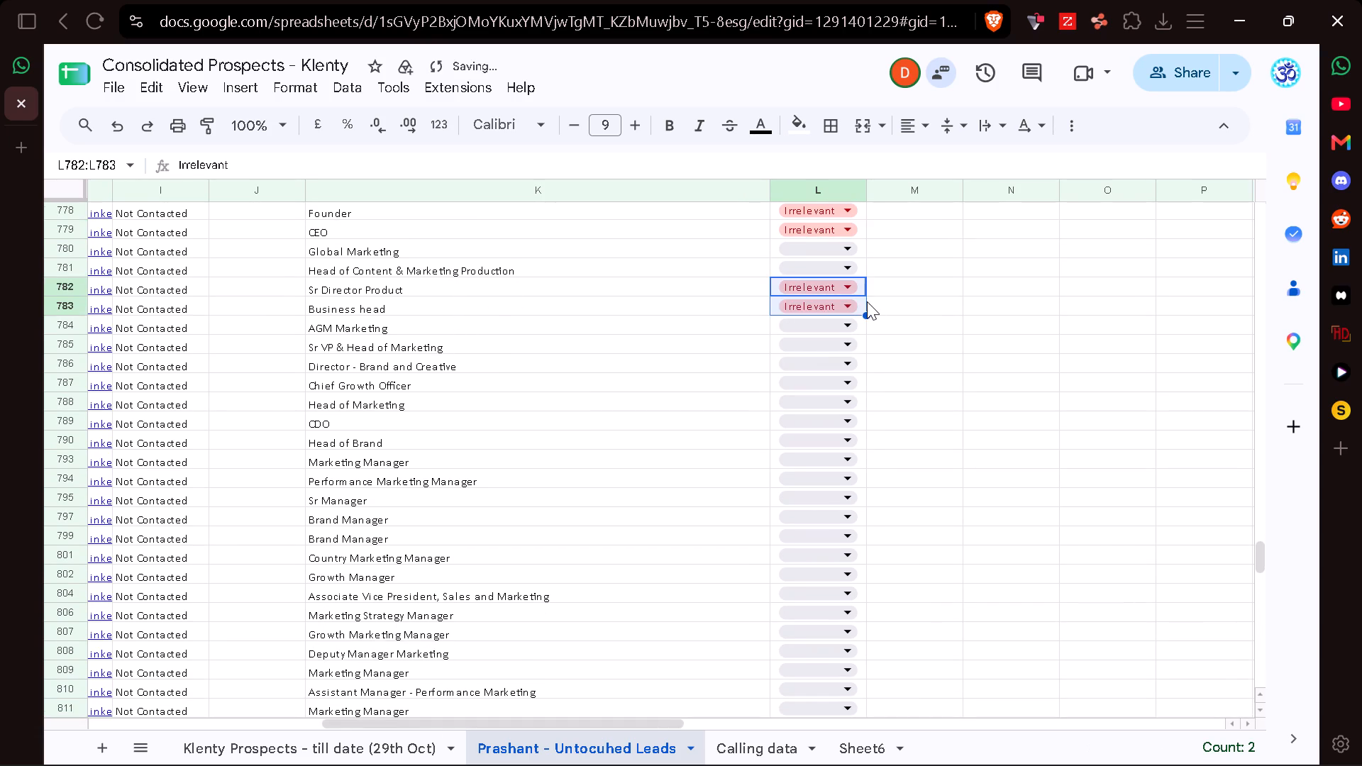
left_click(642, 318)
Review the titles from row 784 down and set Relevancy to Irrelevant for the Sr Manager in row 795.
scroll(642, 318, "down", 2)
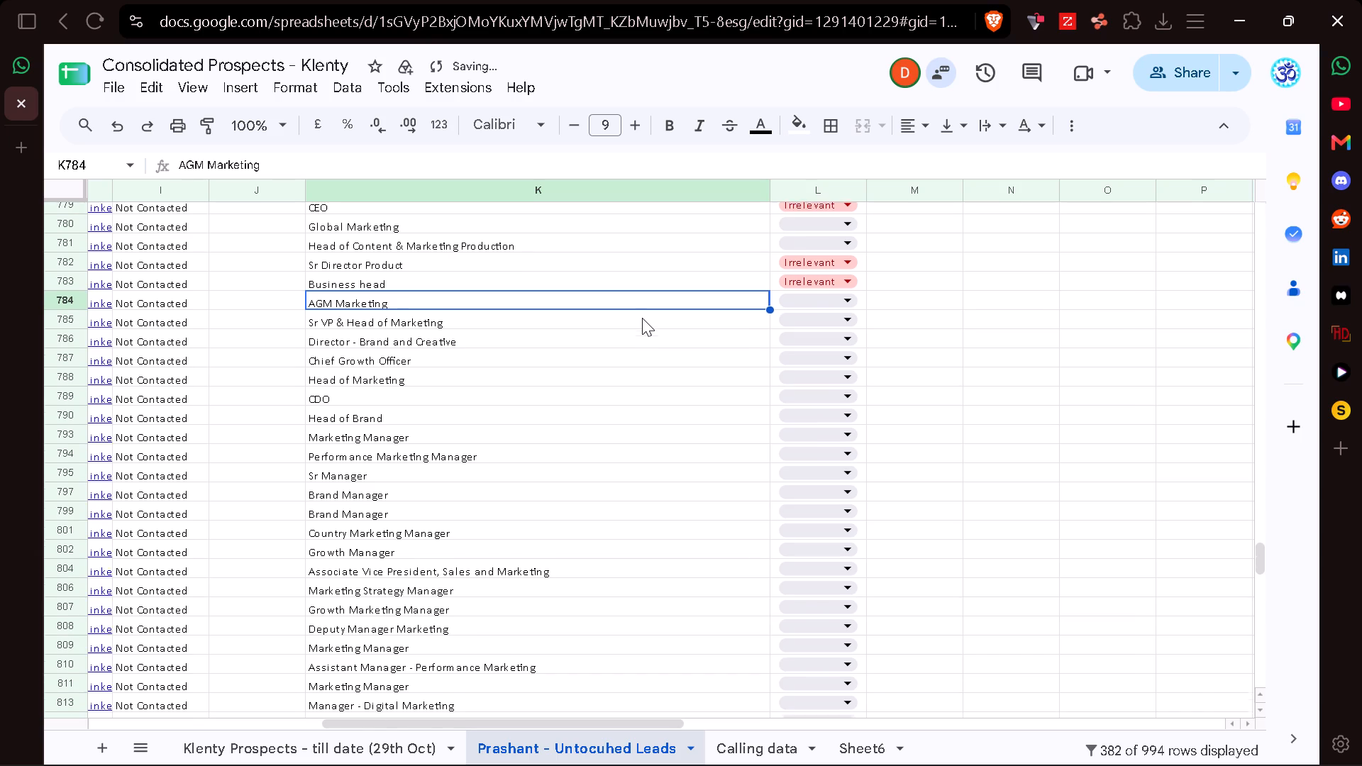
scroll(642, 318, "down", 1)
scroll(577, 335, "down", 1)
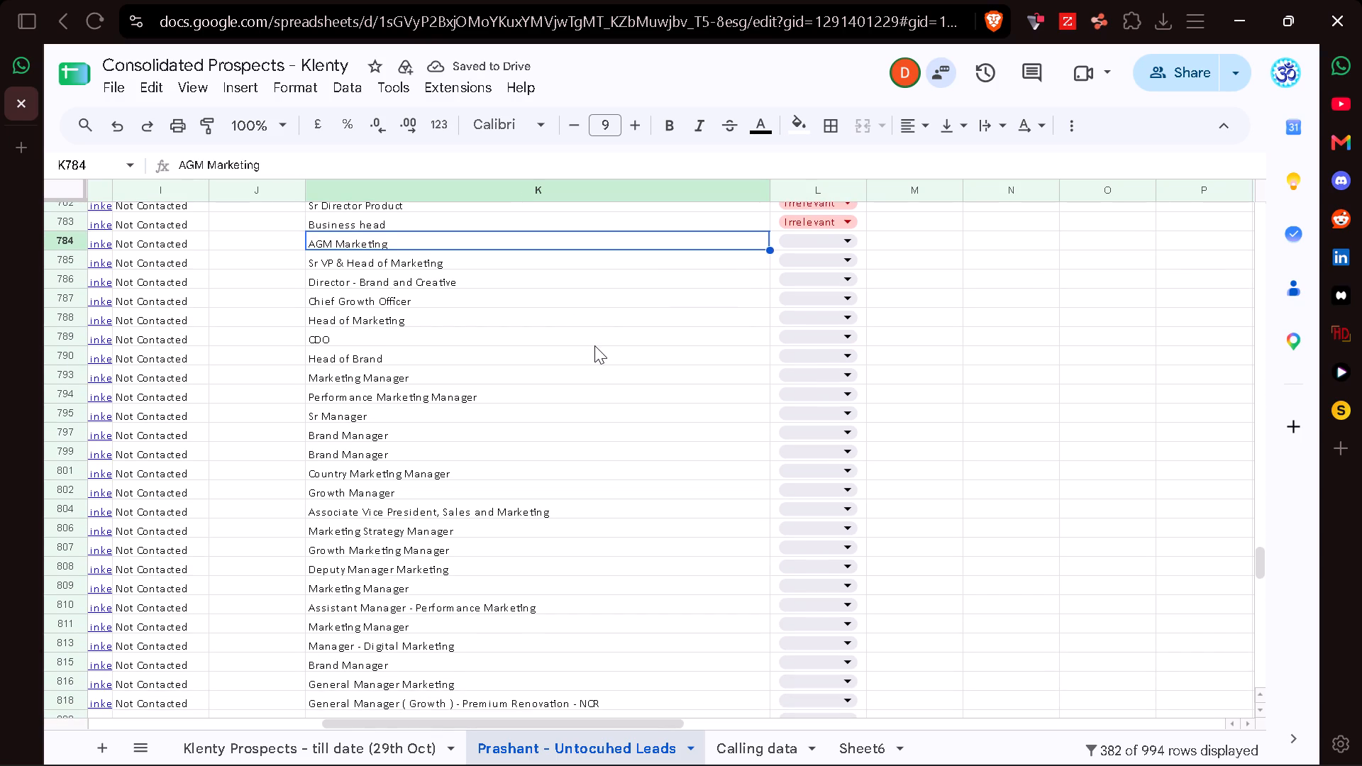
scroll(594, 345, "down", 1)
scroll(526, 347, "down", 1)
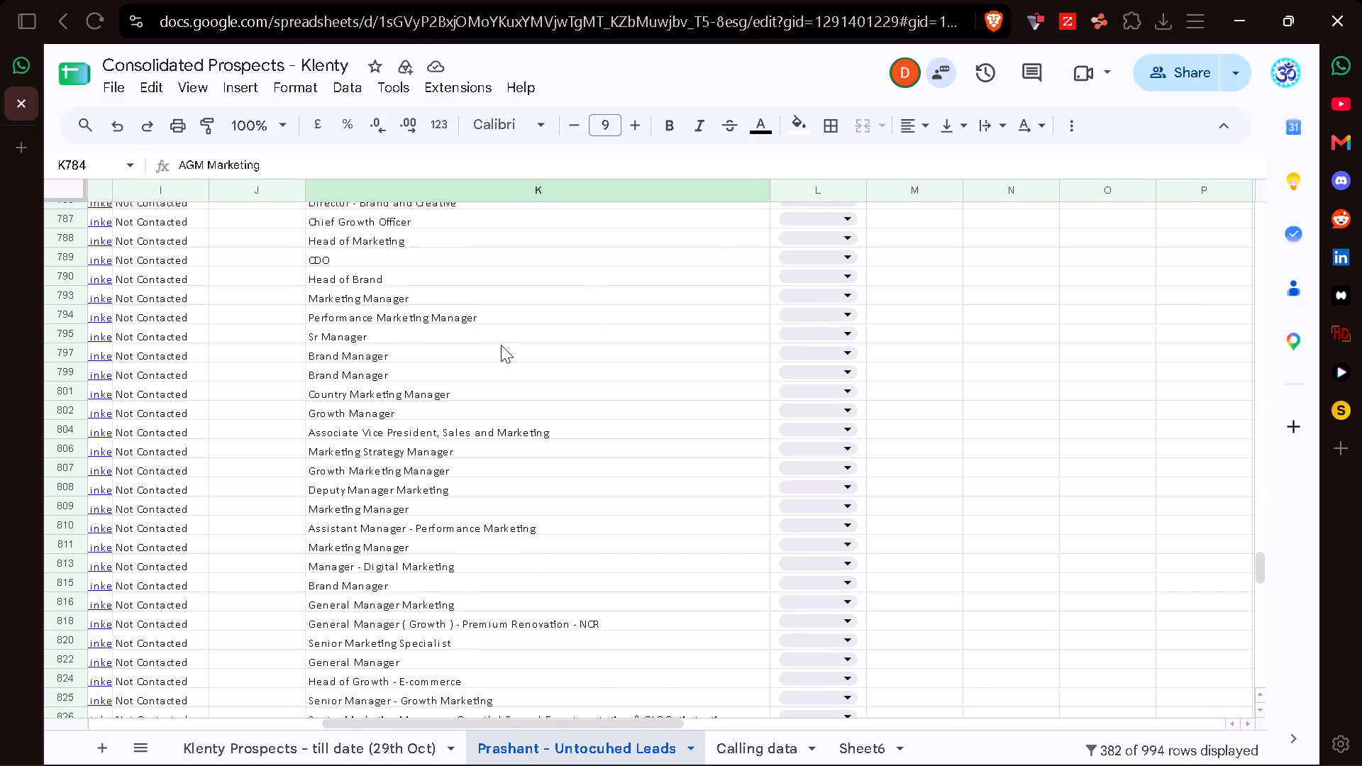
scroll(501, 345, "down", 1)
left_click(807, 310)
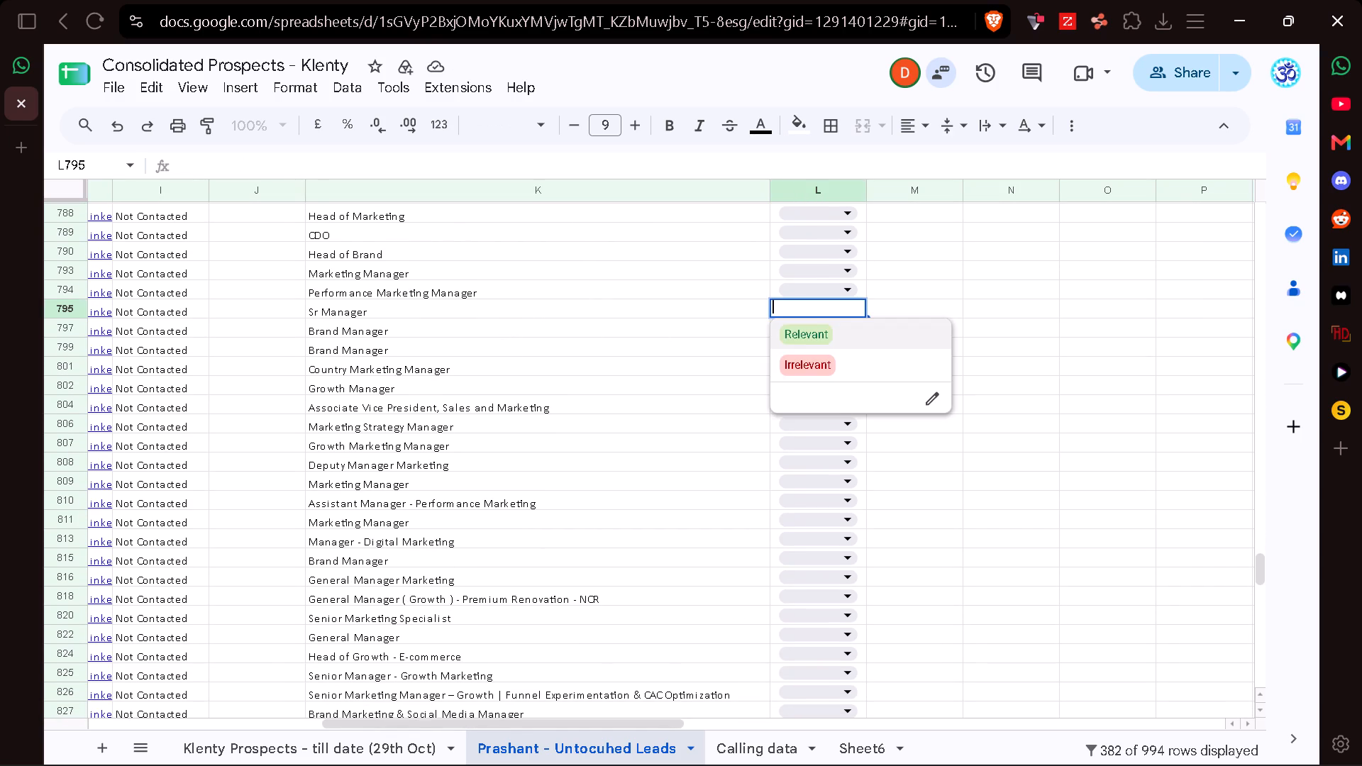
left_click(801, 360)
Set Relevancy to Irrelevant for the Associate Vice President, Sales and Marketing in row 804 and the Marketing Strategy Manager in row 806.
scroll(472, 352, "down", 1)
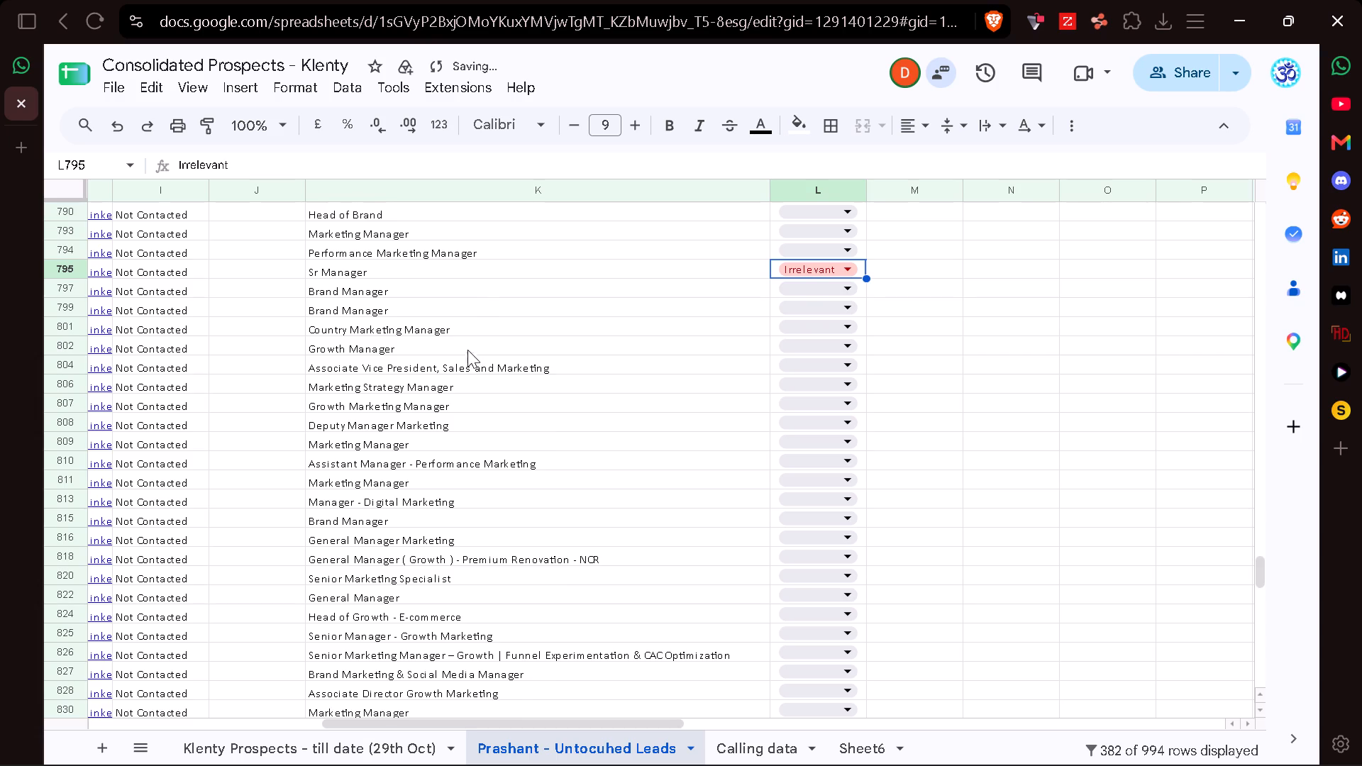
scroll(470, 357, "down", 1)
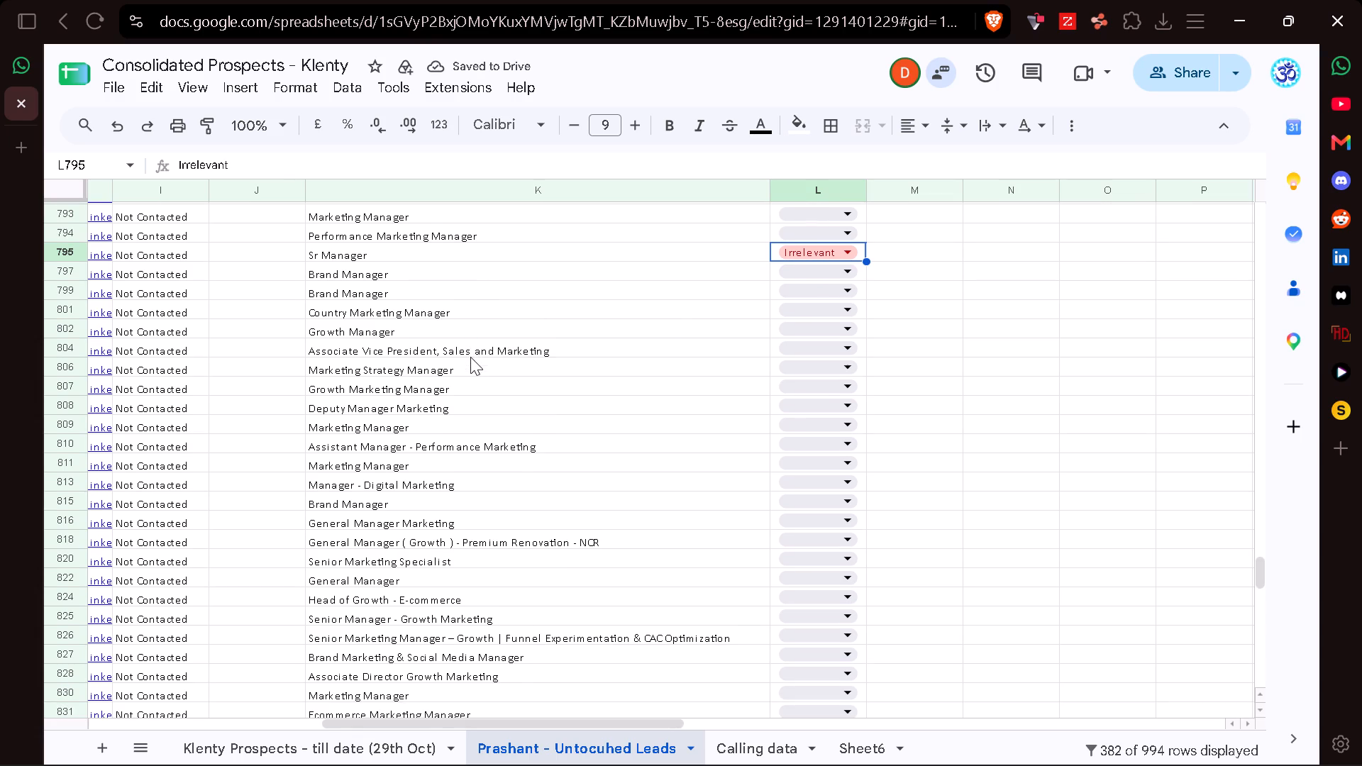
scroll(450, 361, "down", 1)
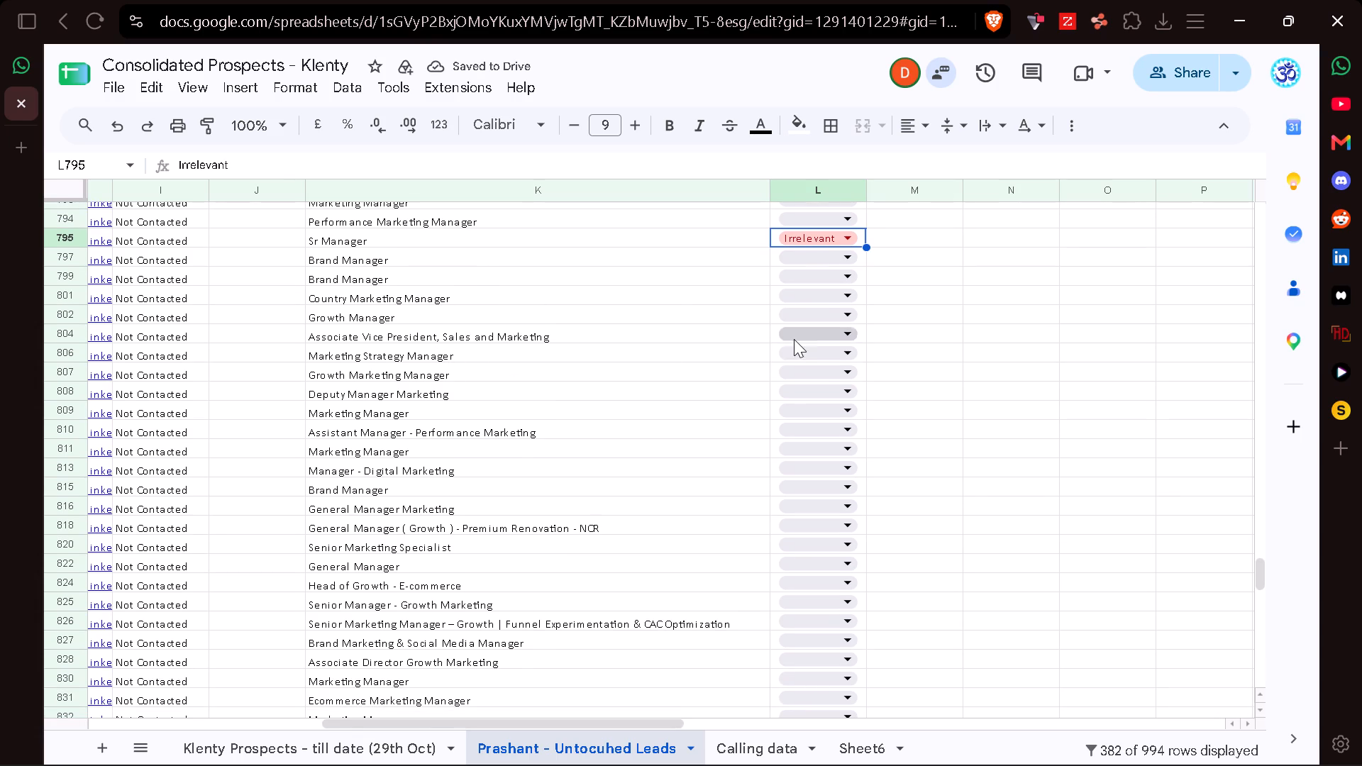
left_click(794, 339)
left_click(801, 379)
scroll(543, 356, "down", 1)
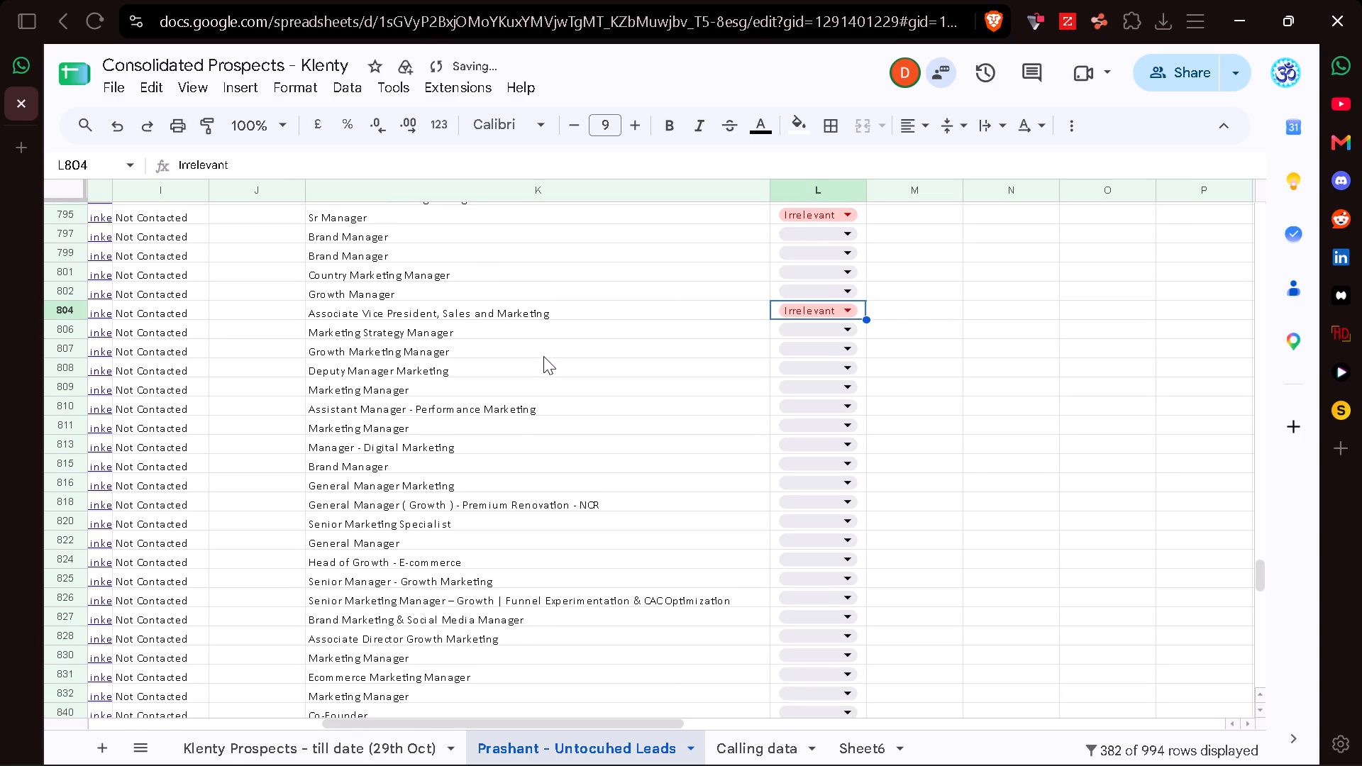
left_click(787, 337)
left_click(795, 333)
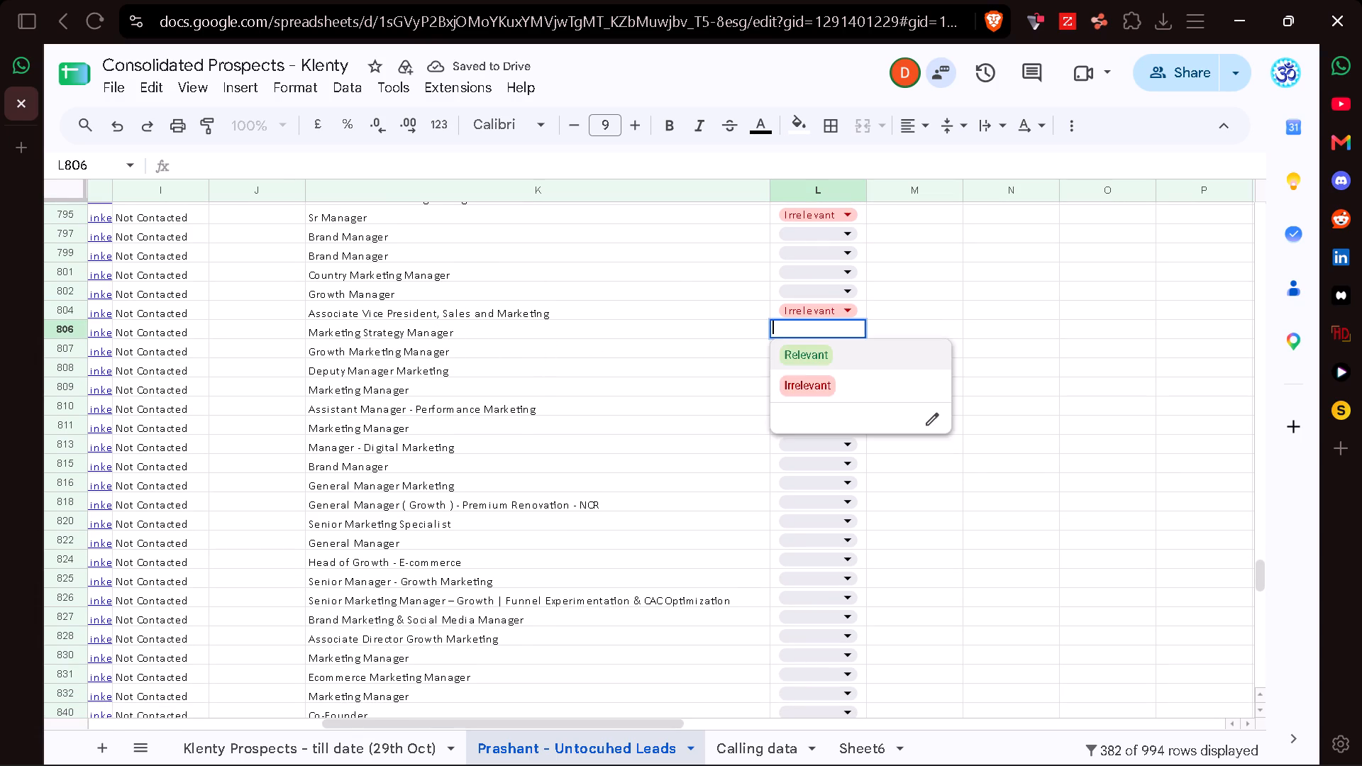
left_click(790, 384)
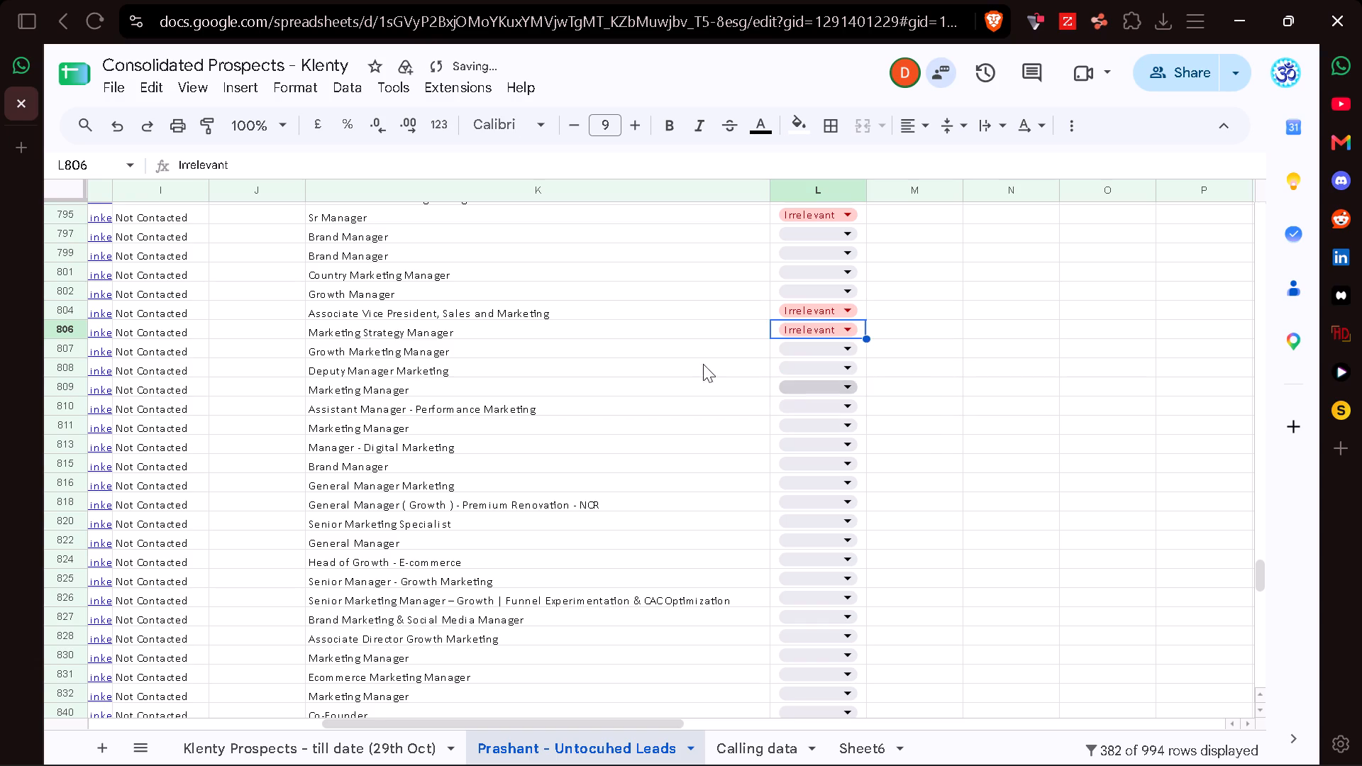
Review the titles below row 806 and set Relevancy to Irrelevant for the Senior Marketing Specialist in row 820.
scroll(502, 375, "down", 2)
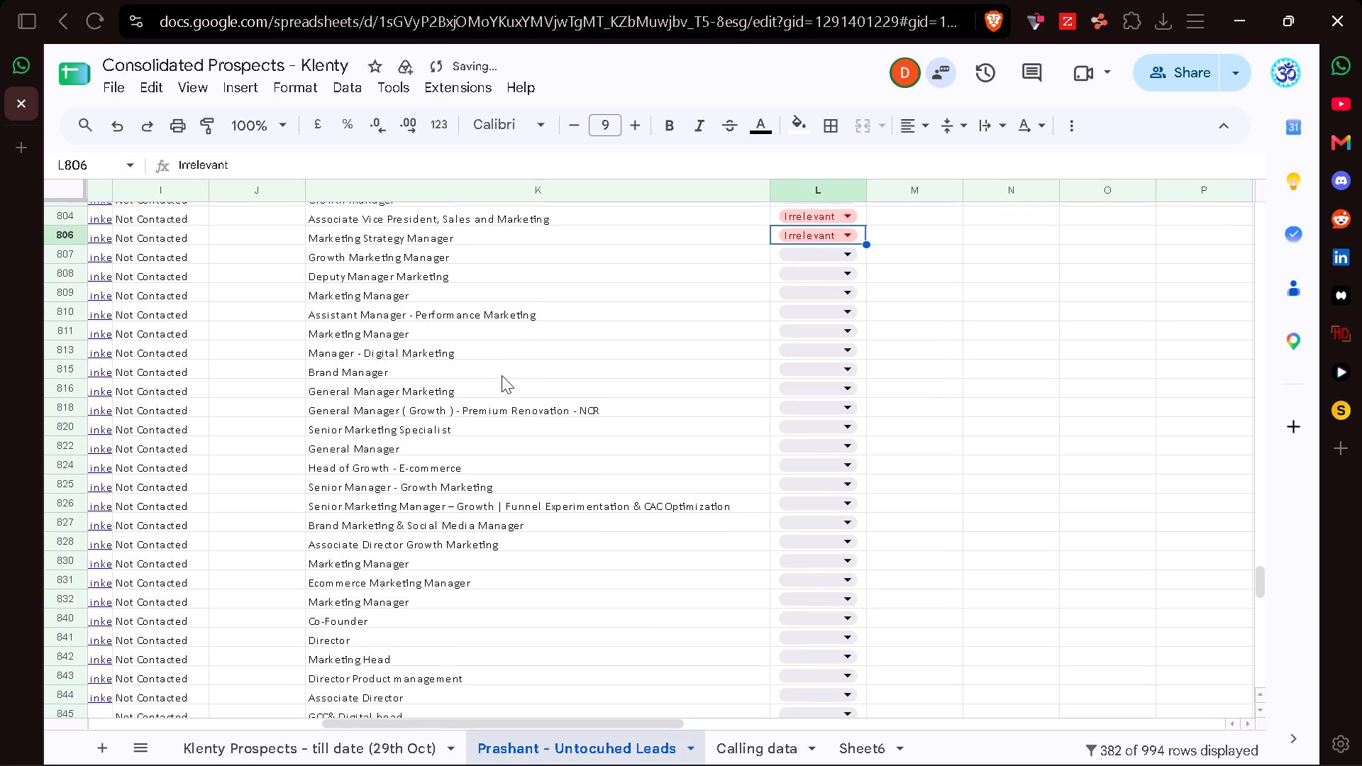
scroll(502, 375, "down", 2)
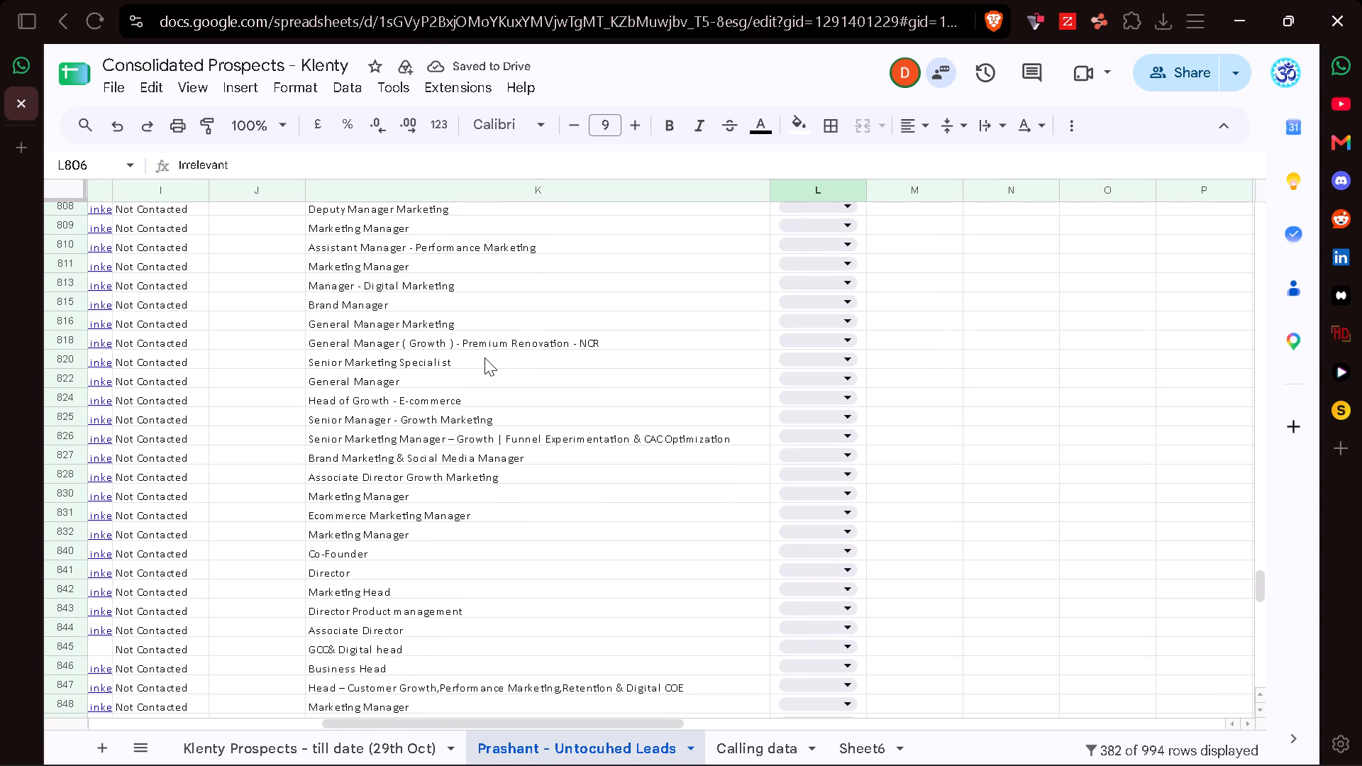
scroll(485, 357, "down", 2)
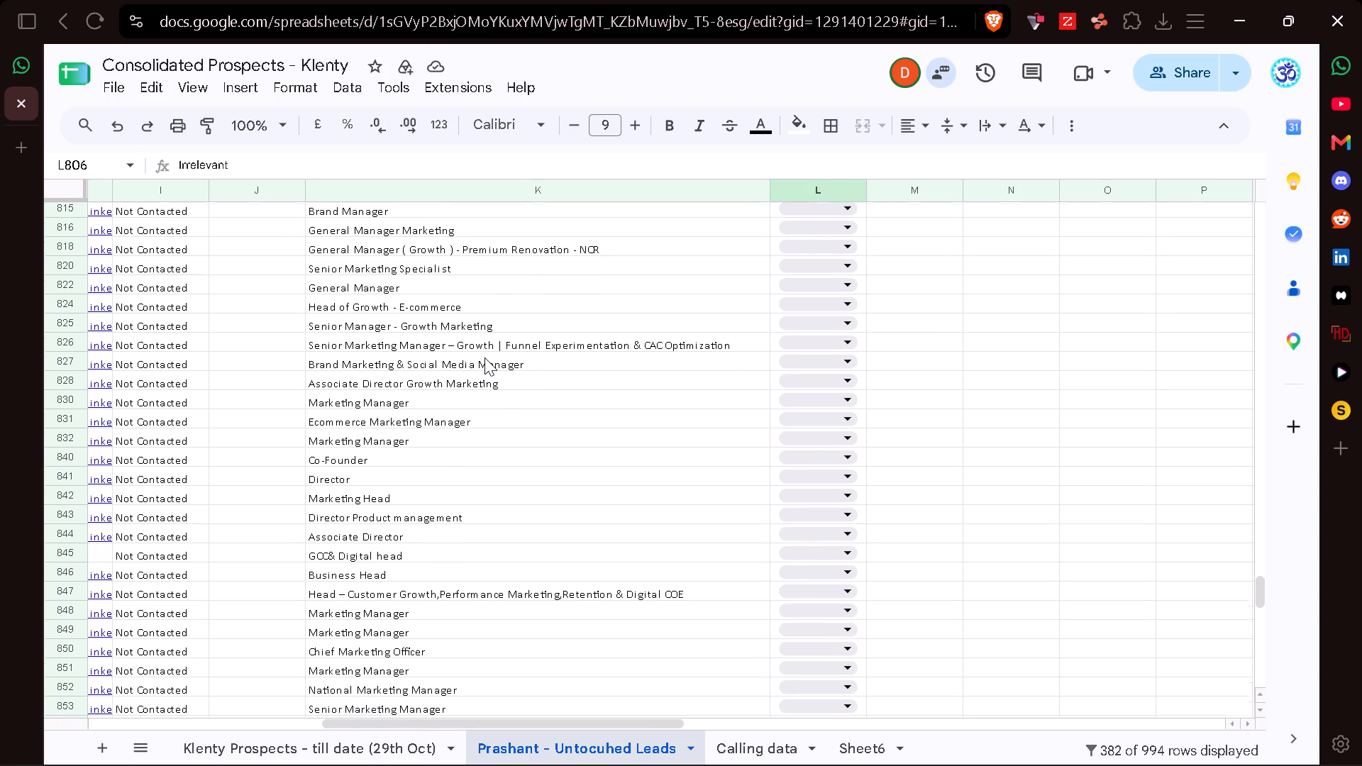
scroll(485, 357, "down", 1)
left_click(796, 270)
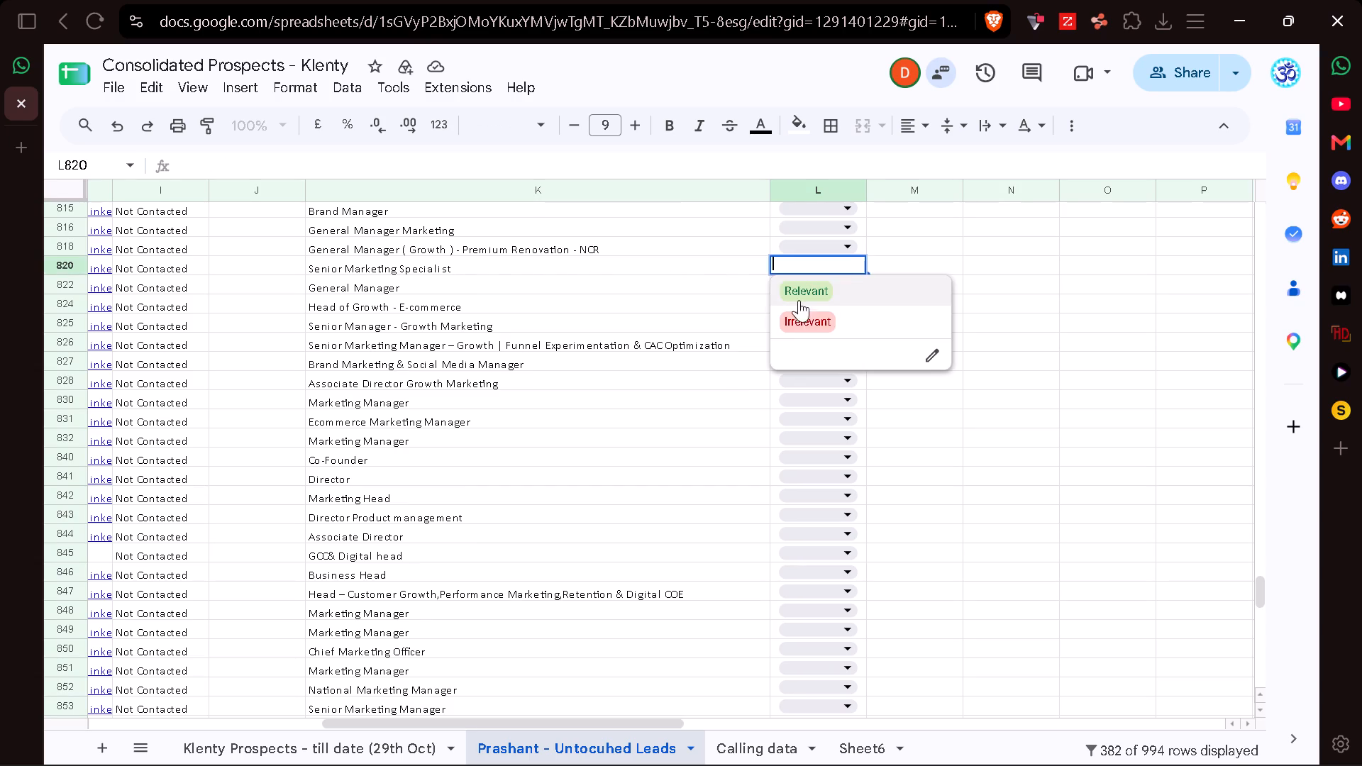
left_click(801, 315)
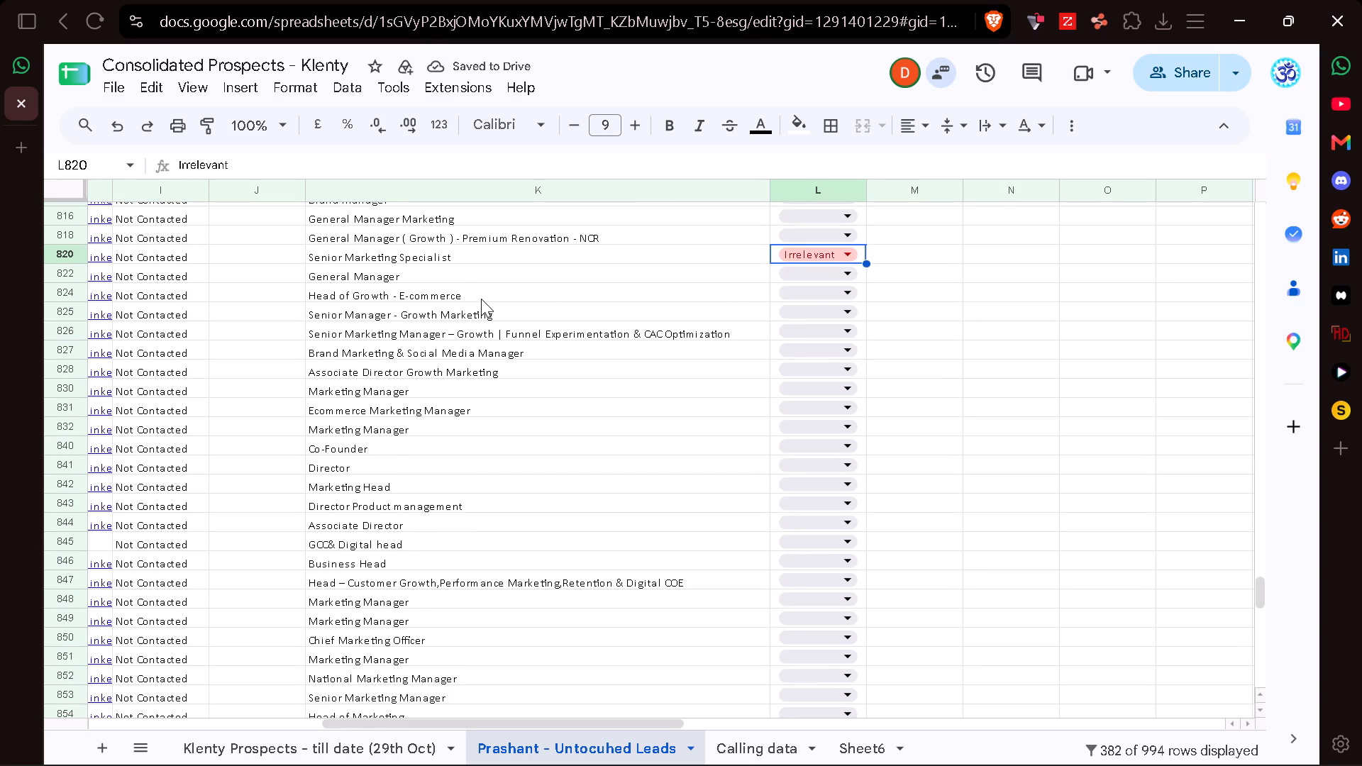
Review the titles below row 820 and set Relevancy to Irrelevant for the Co-Founder in row 840 and the Director in row 841.
scroll(481, 299, "down", 2)
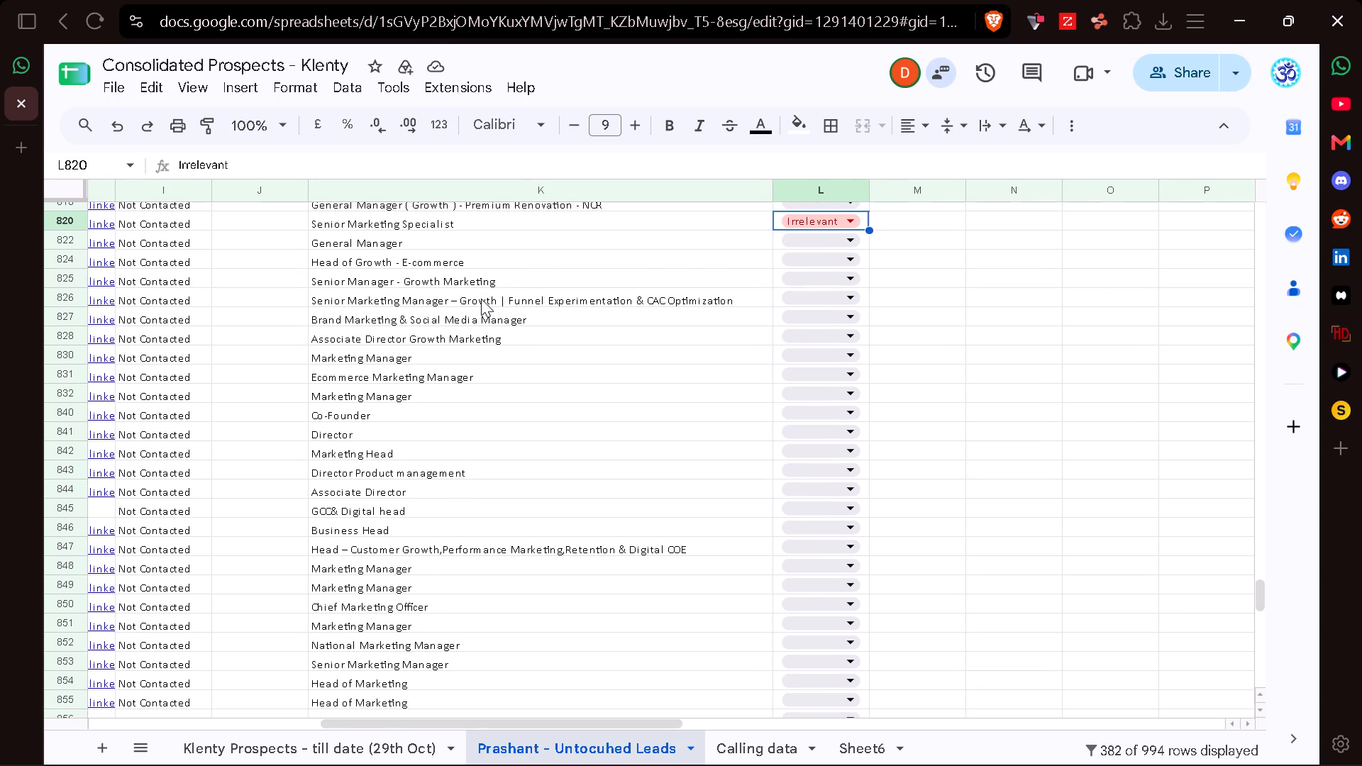
scroll(481, 299, "down", 1)
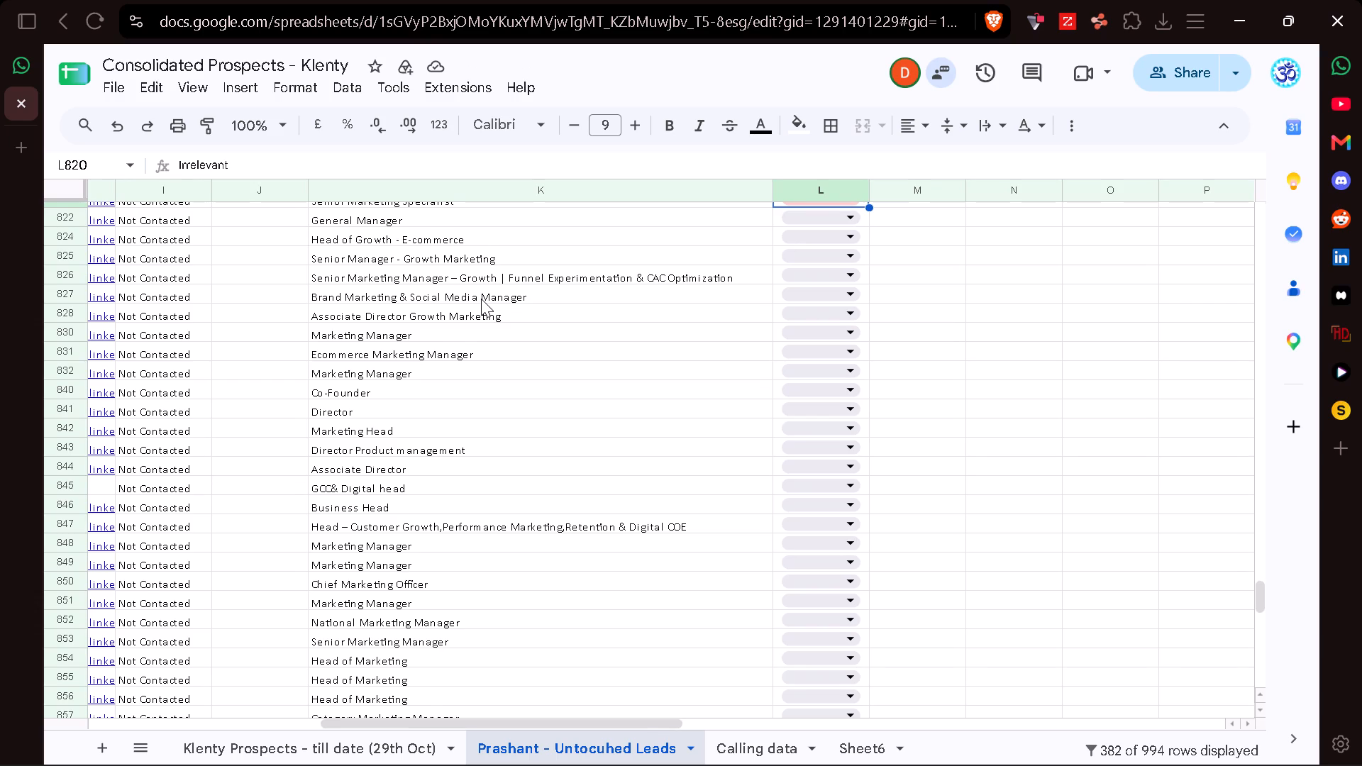
scroll(481, 299, "down", 2)
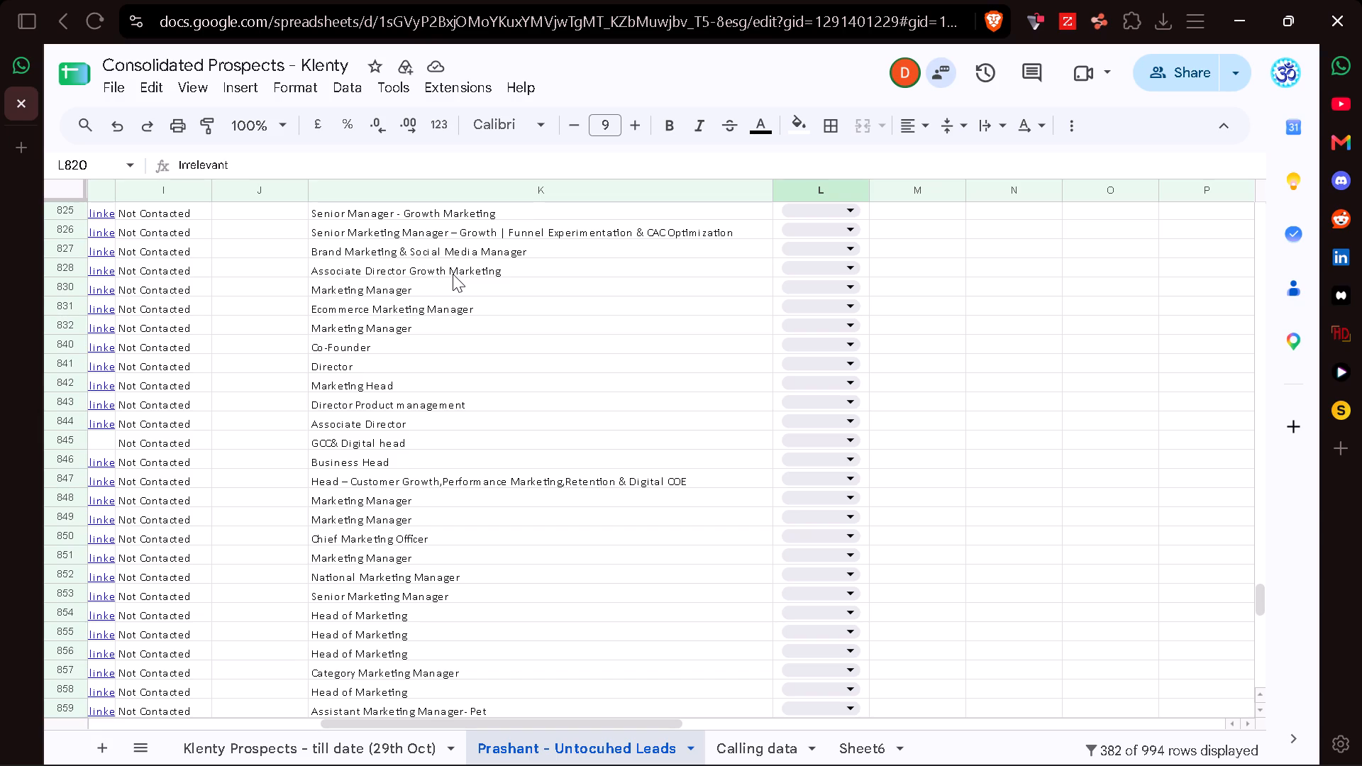
scroll(453, 274, "right", 1)
scroll(453, 274, "left", 1)
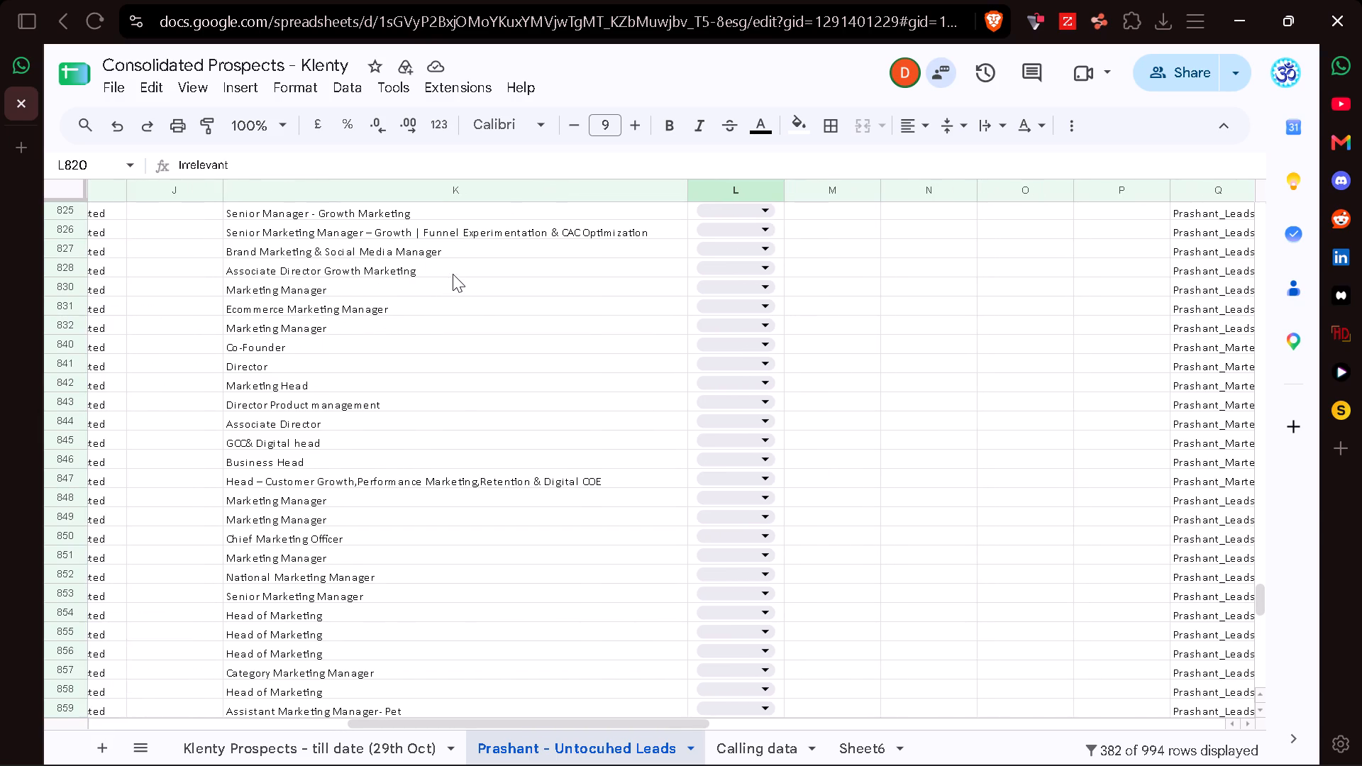
scroll(453, 274, "down", 1)
scroll(395, 339, "down", 1)
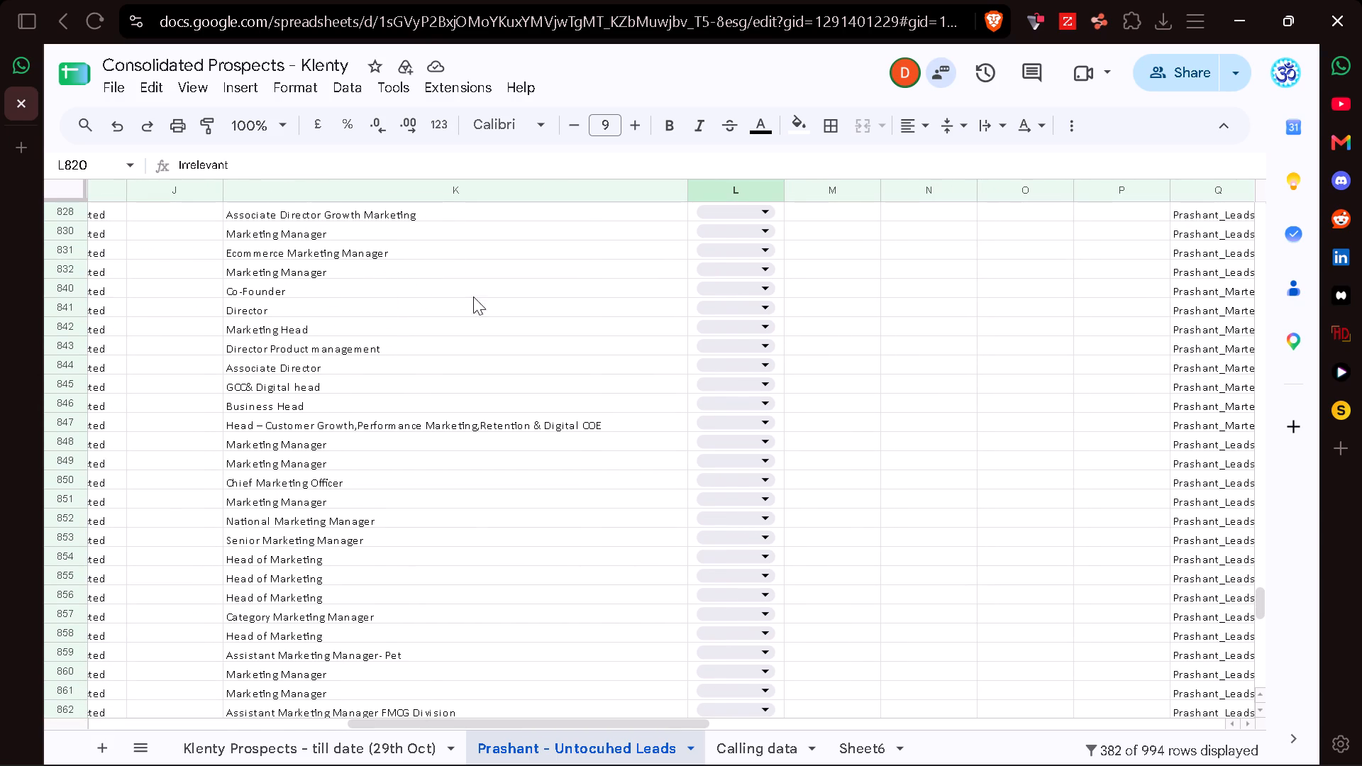
left_click(732, 289)
left_click(723, 341)
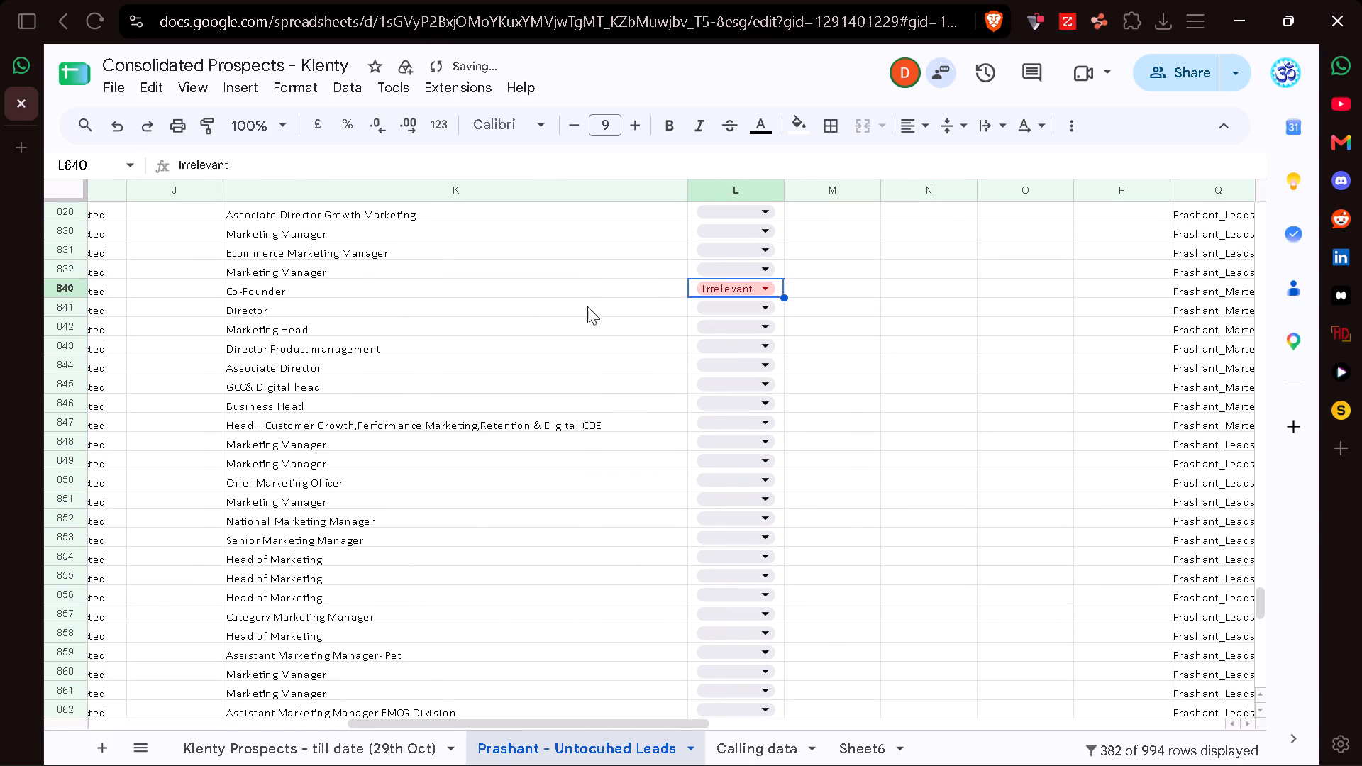
left_click(719, 315)
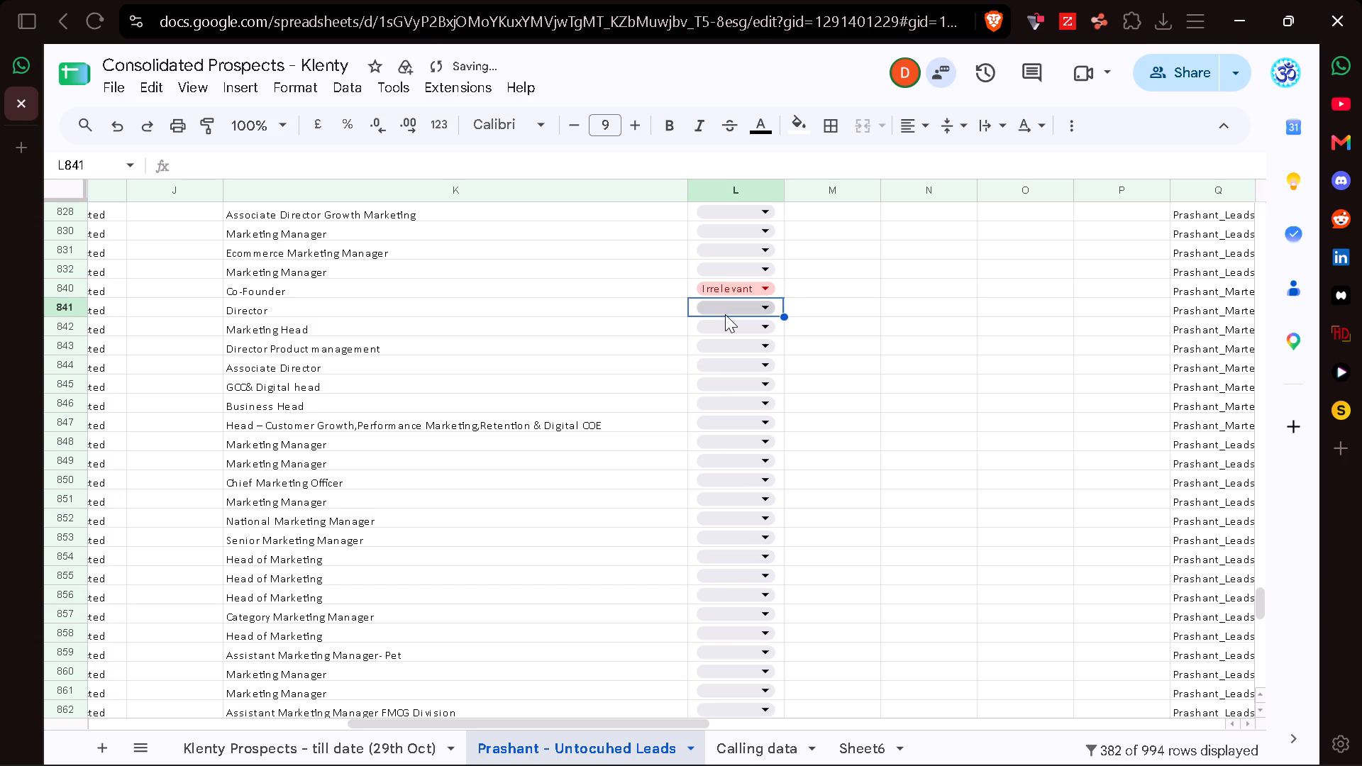
left_click(725, 314)
left_click(710, 352)
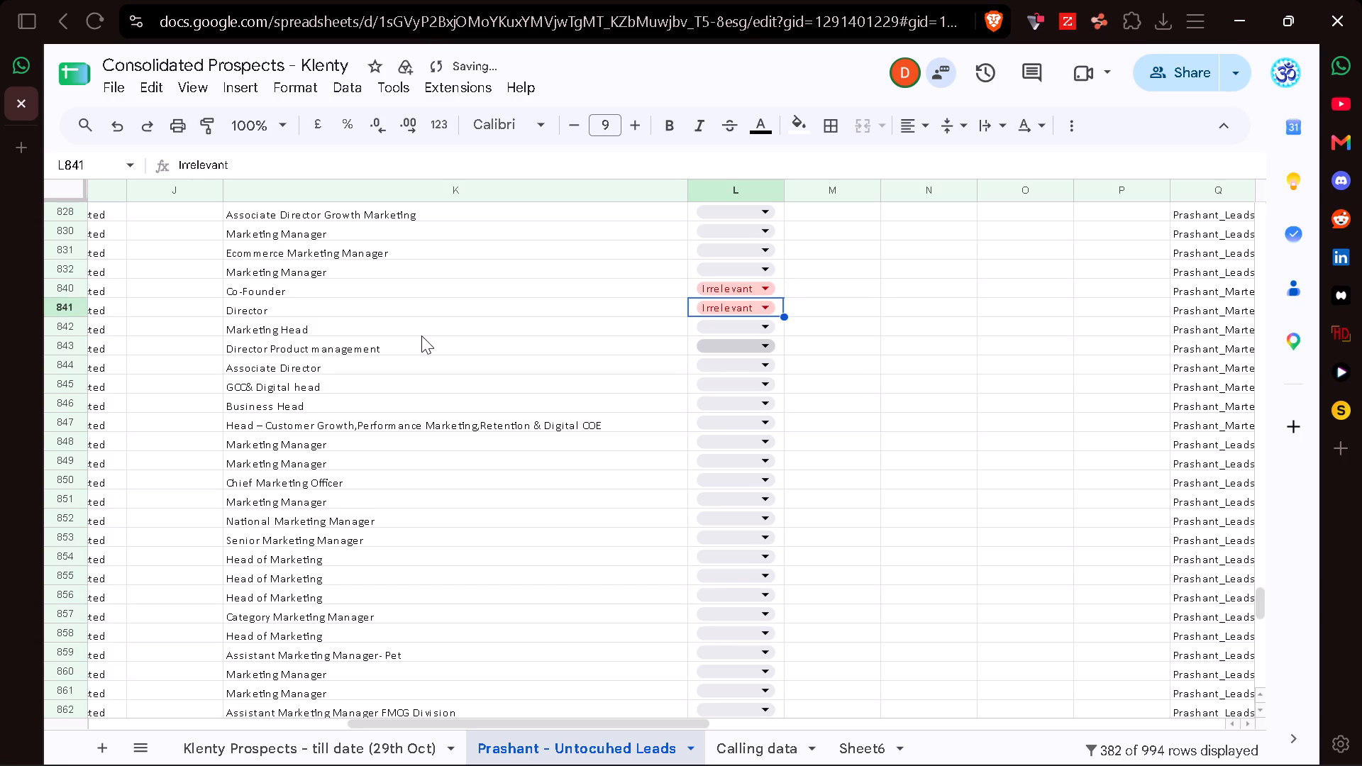
Set Relevancy to Irrelevant for the Director Product management in row 843 and the Associate Director in row 844.
left_click(712, 346)
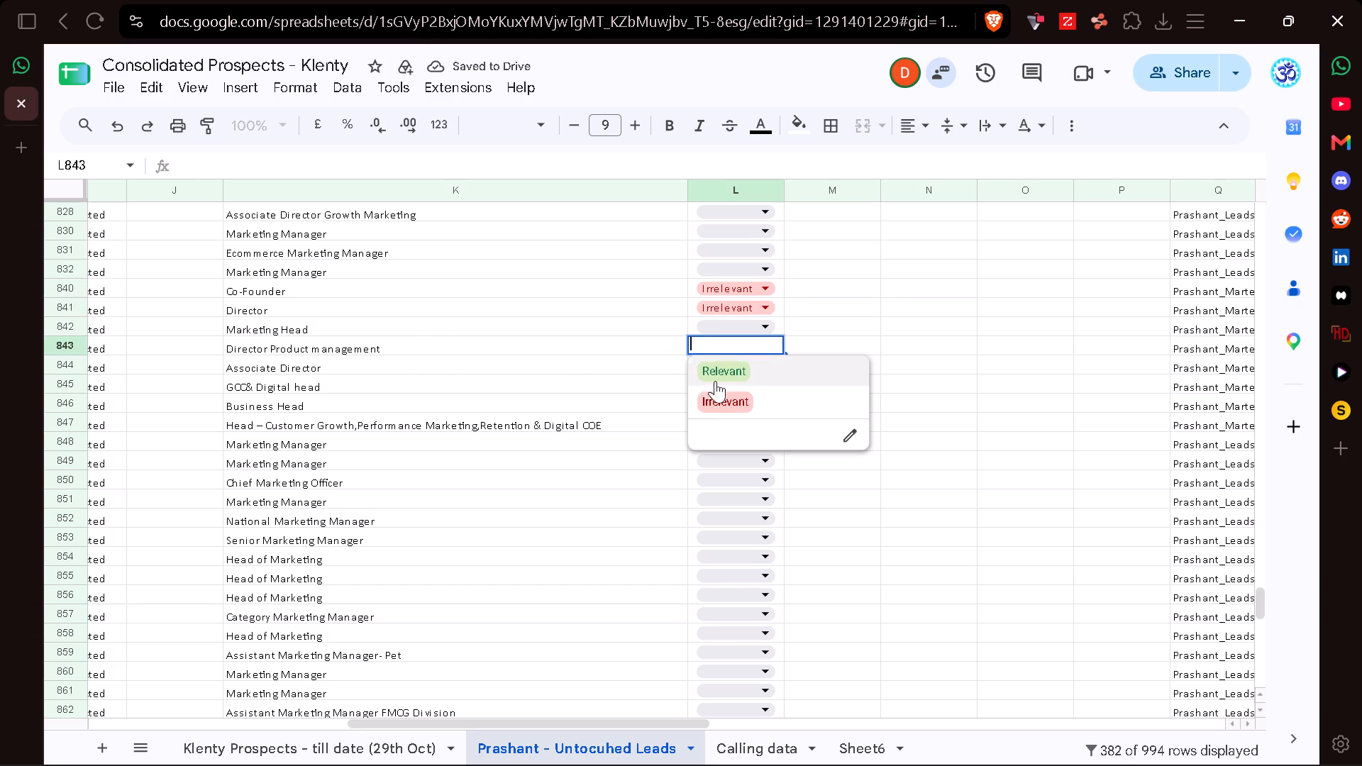
left_click(717, 394)
scroll(448, 360, "down", 1)
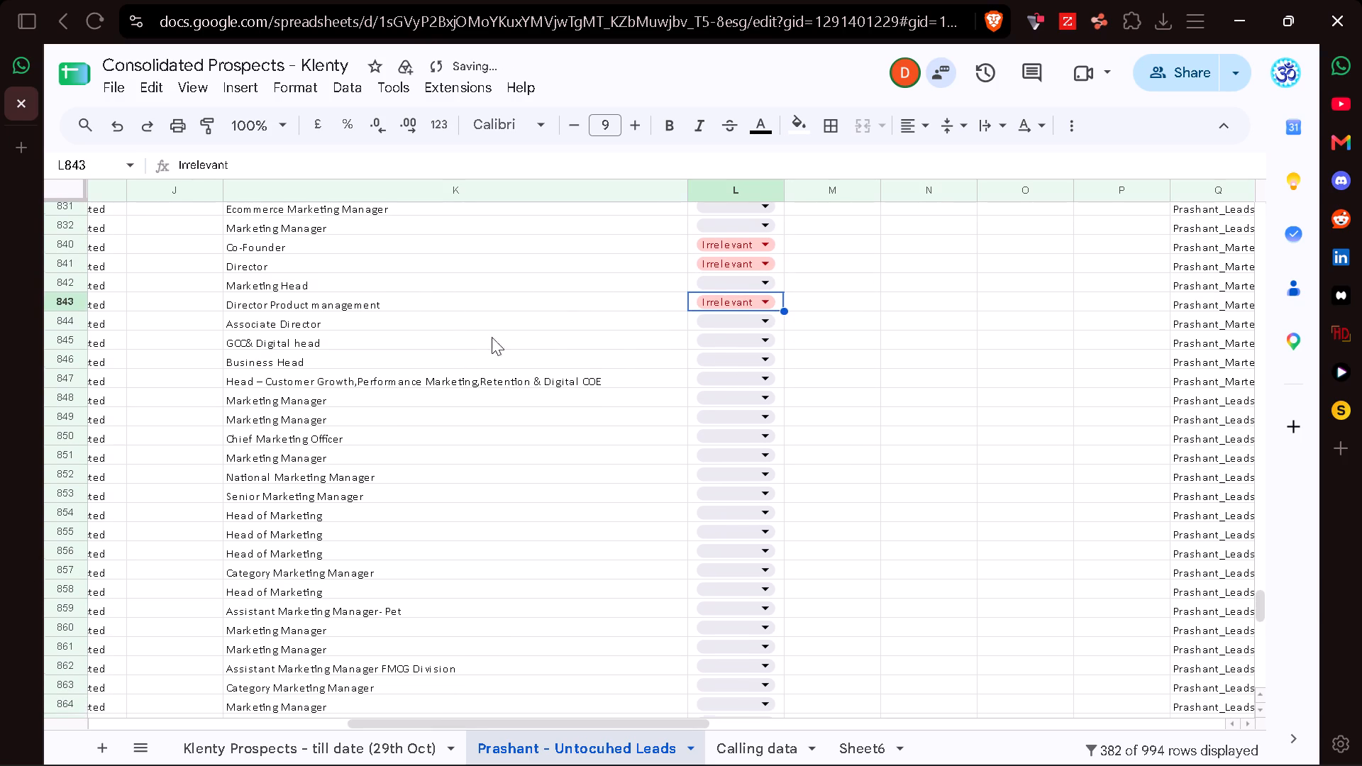
left_click(714, 321)
left_click(716, 371)
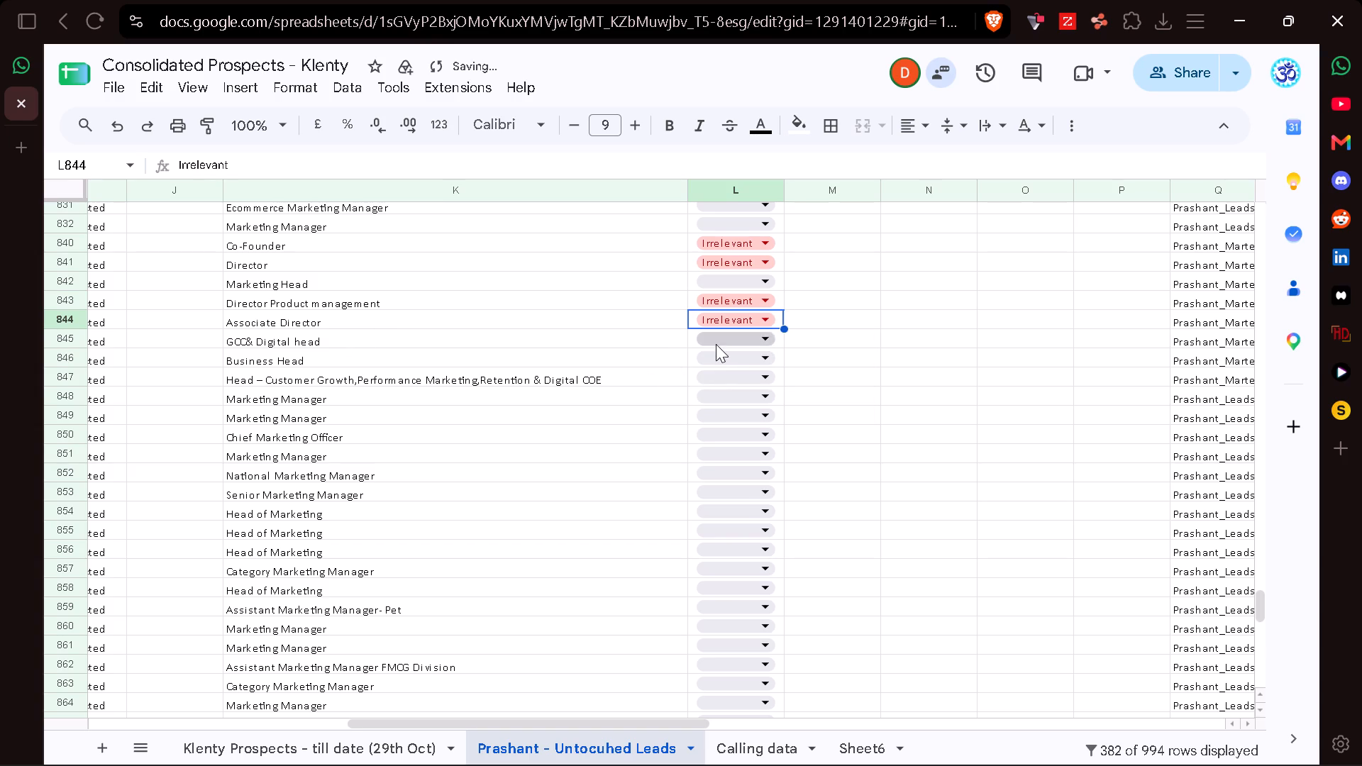
Set Relevancy to Irrelevant for the GCC & Digital head in row 845 and copy it down through row 847.
left_click(716, 344)
left_click(714, 389)
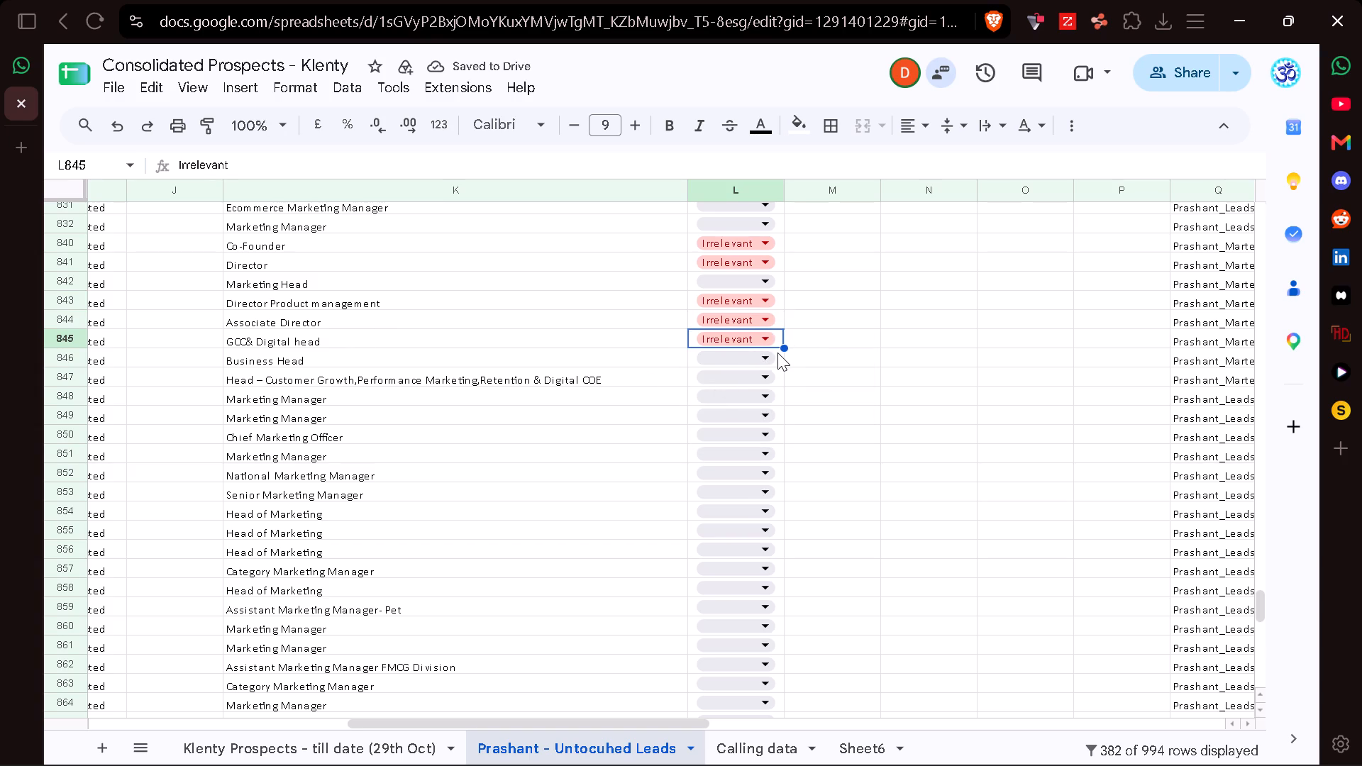
left_click_drag(782, 347, 781, 374)
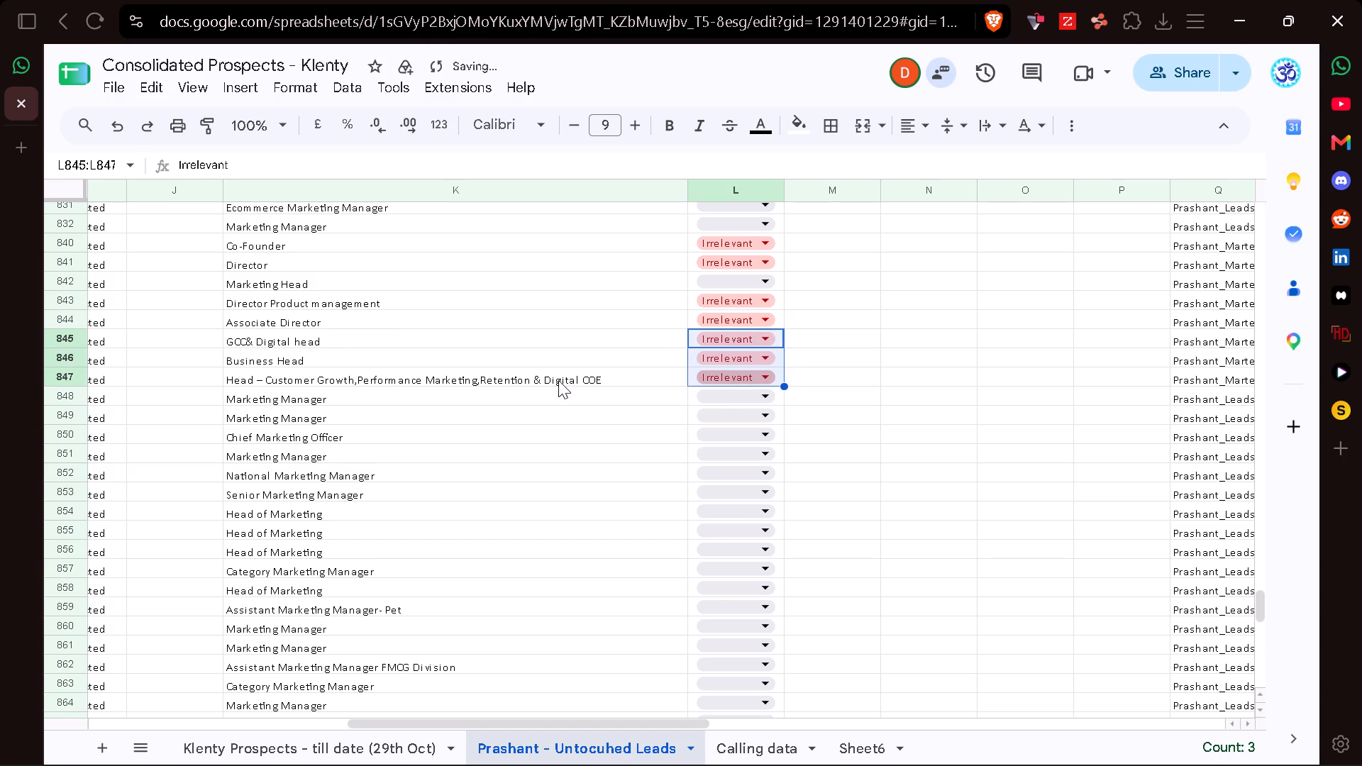
Review the marketing titles from row 848 down to the 870s for ones that do not fit.
scroll(539, 386, "down", 1)
scroll(485, 357, "down", 1)
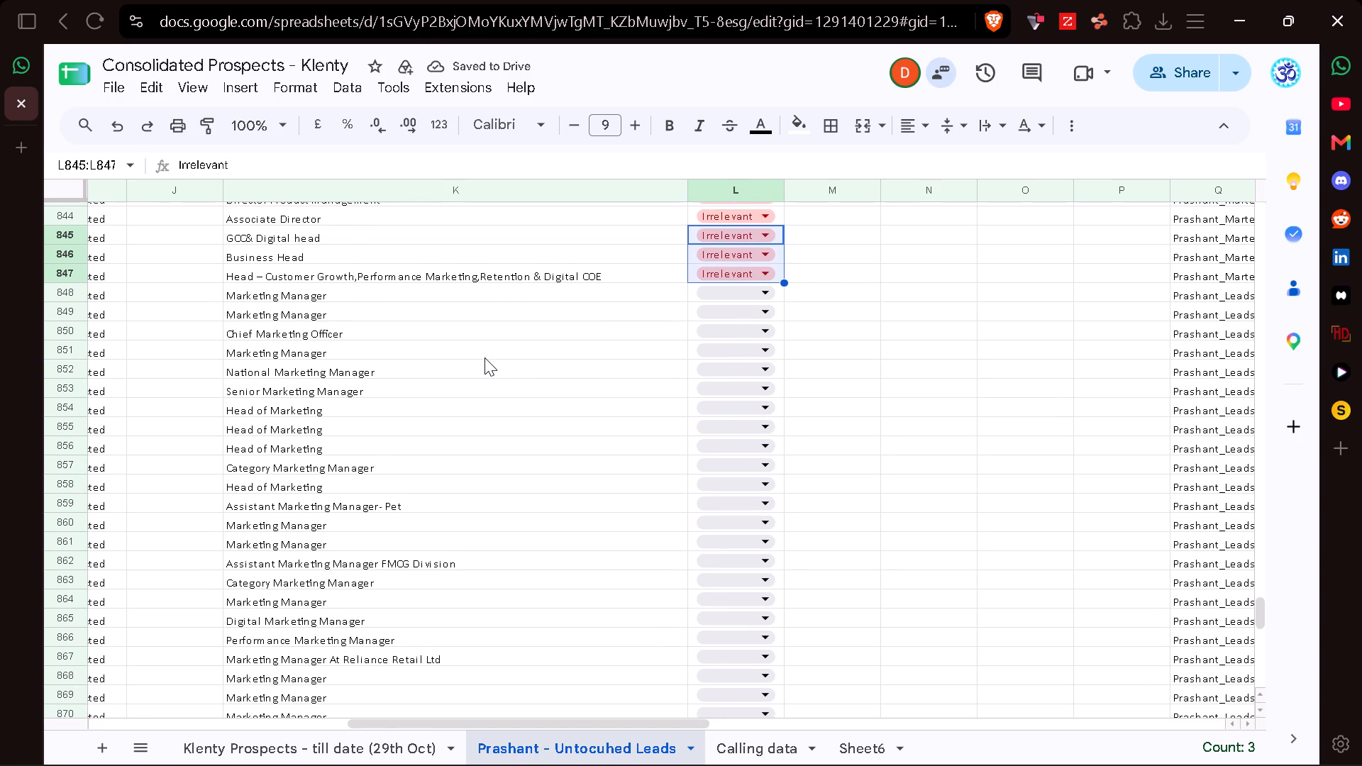
scroll(485, 357, "down", 3)
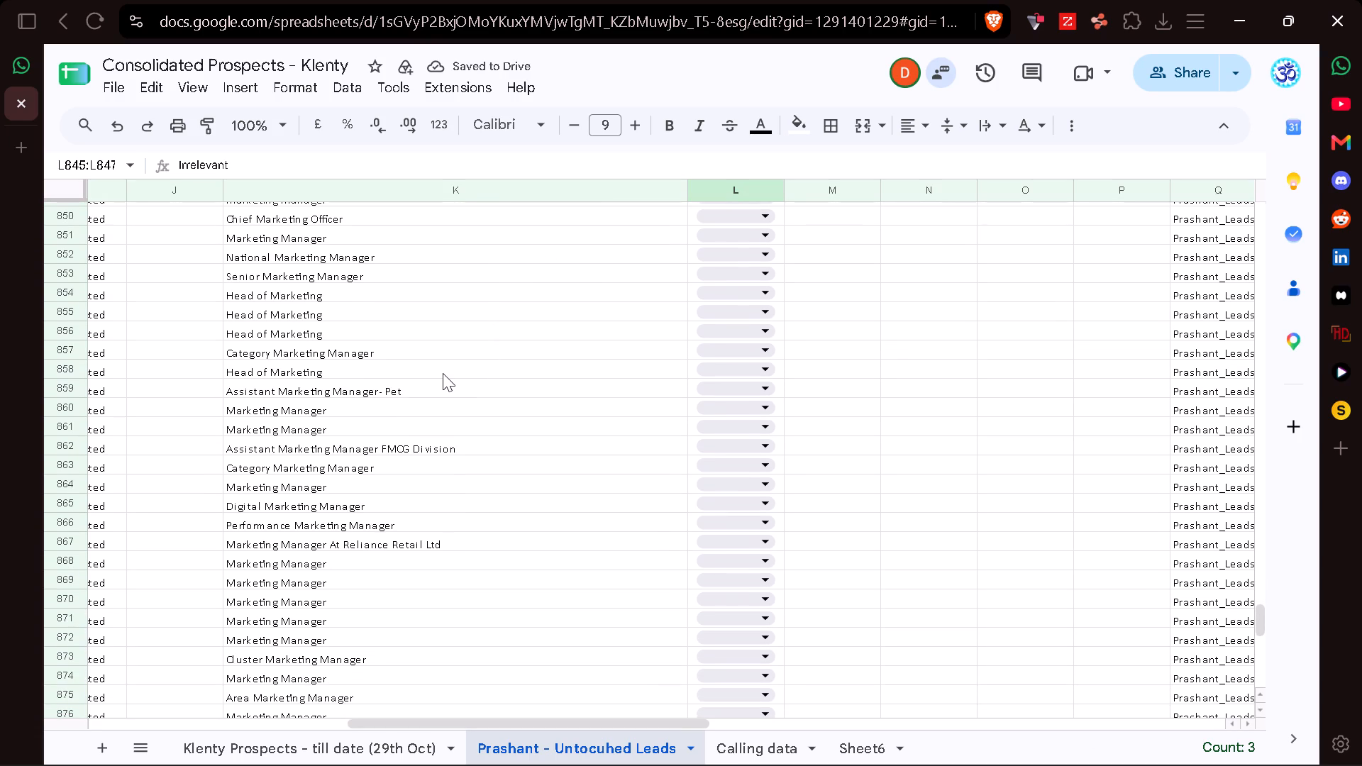
scroll(443, 373, "down", 3)
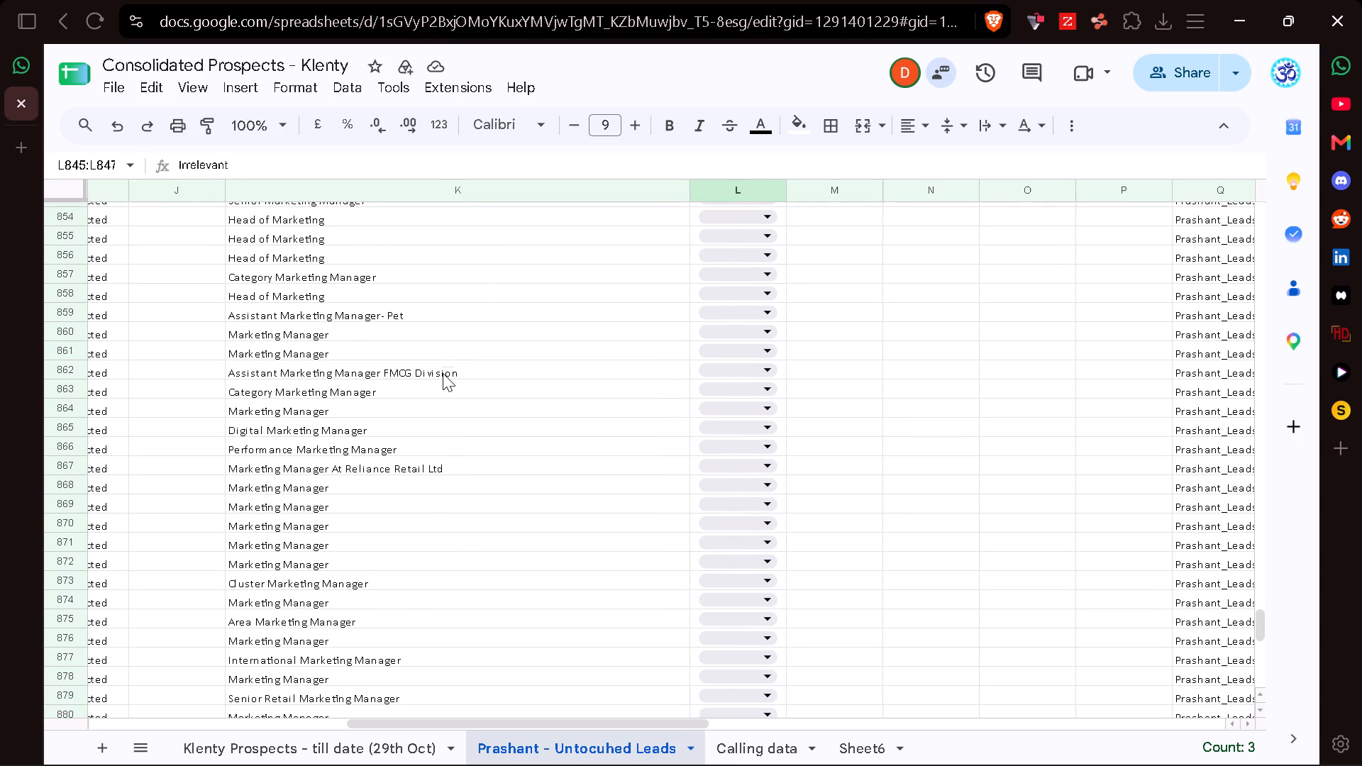
scroll(443, 373, "down", 1)
scroll(443, 373, "left", 1)
scroll(443, 373, "down", 2)
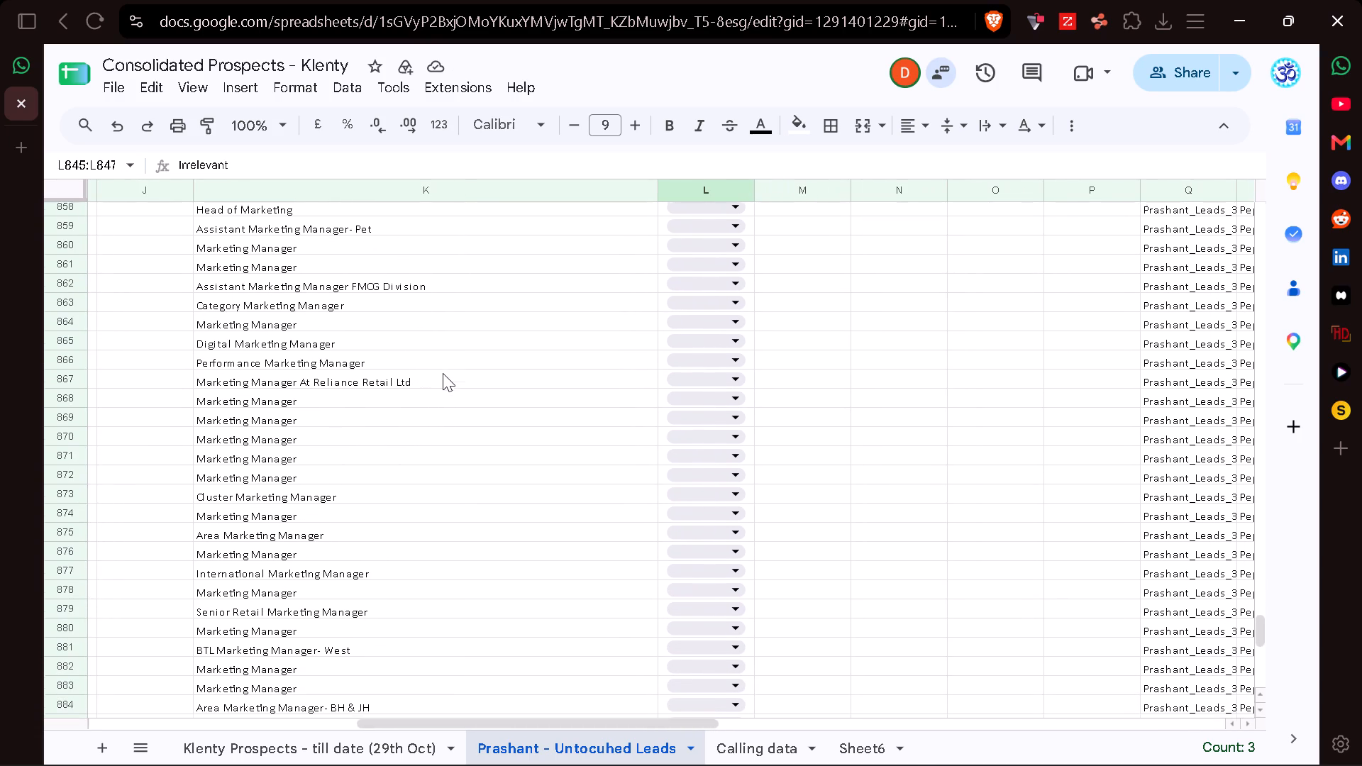
scroll(443, 373, "down", 2)
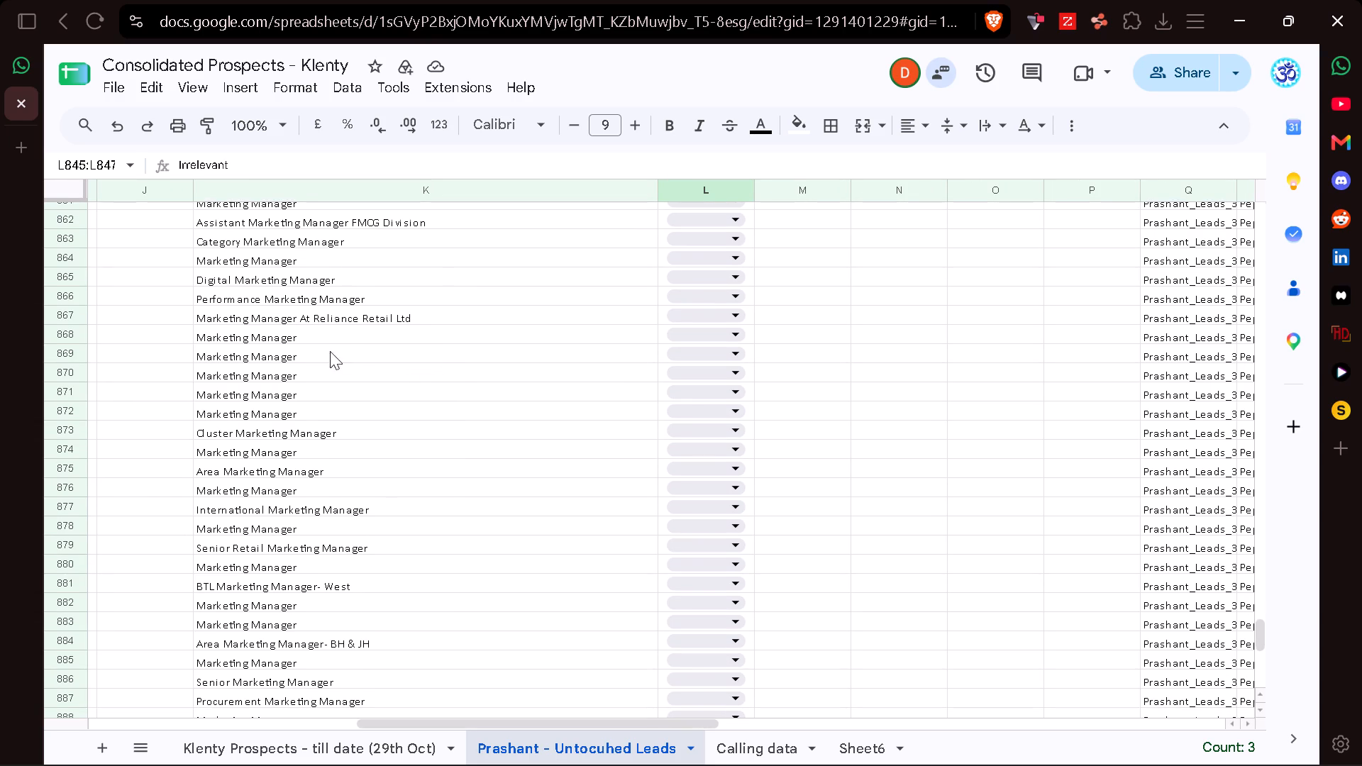
Set Relevancy to Irrelevant for the Cluster, Area and International Marketing Managers in rows 873, 875 and 877.
left_click(677, 426)
left_click(690, 489)
scroll(477, 453, "down", 1)
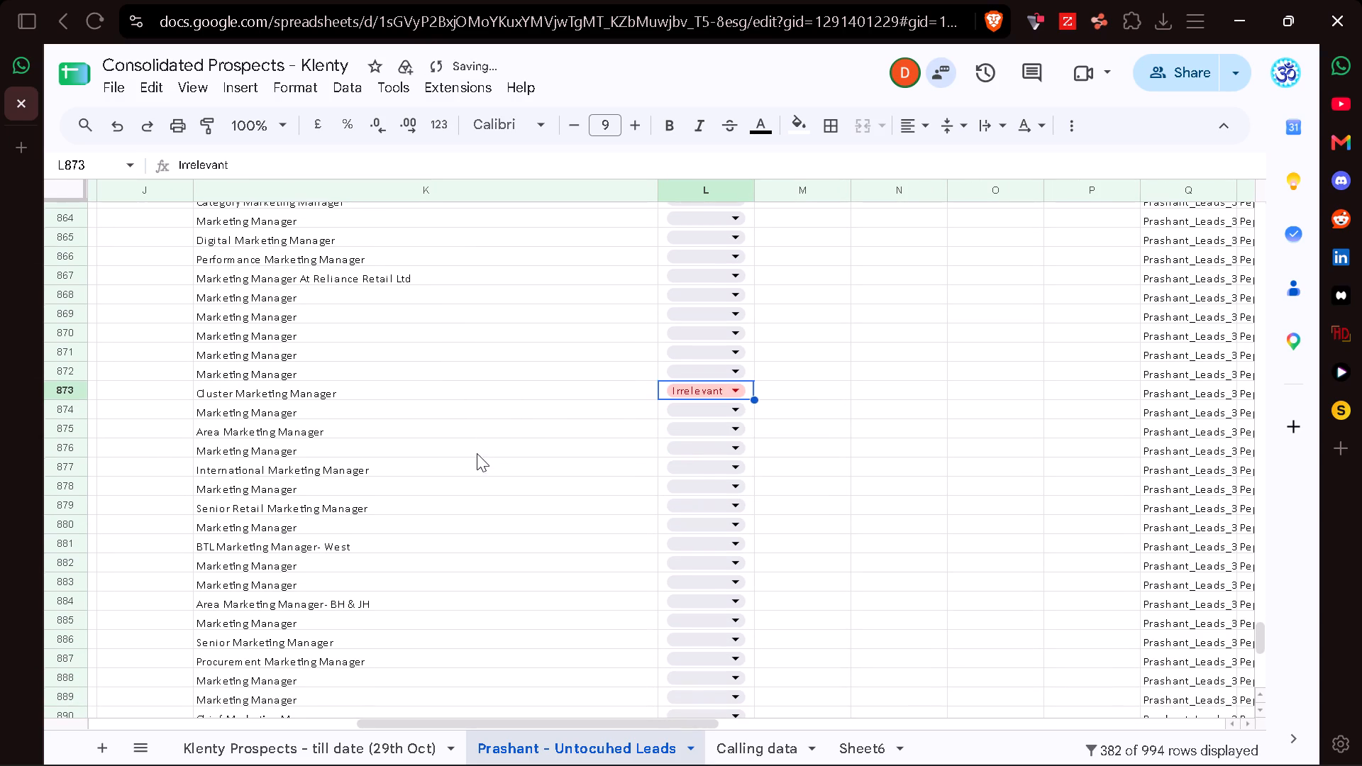
left_click(685, 429)
left_click(685, 476)
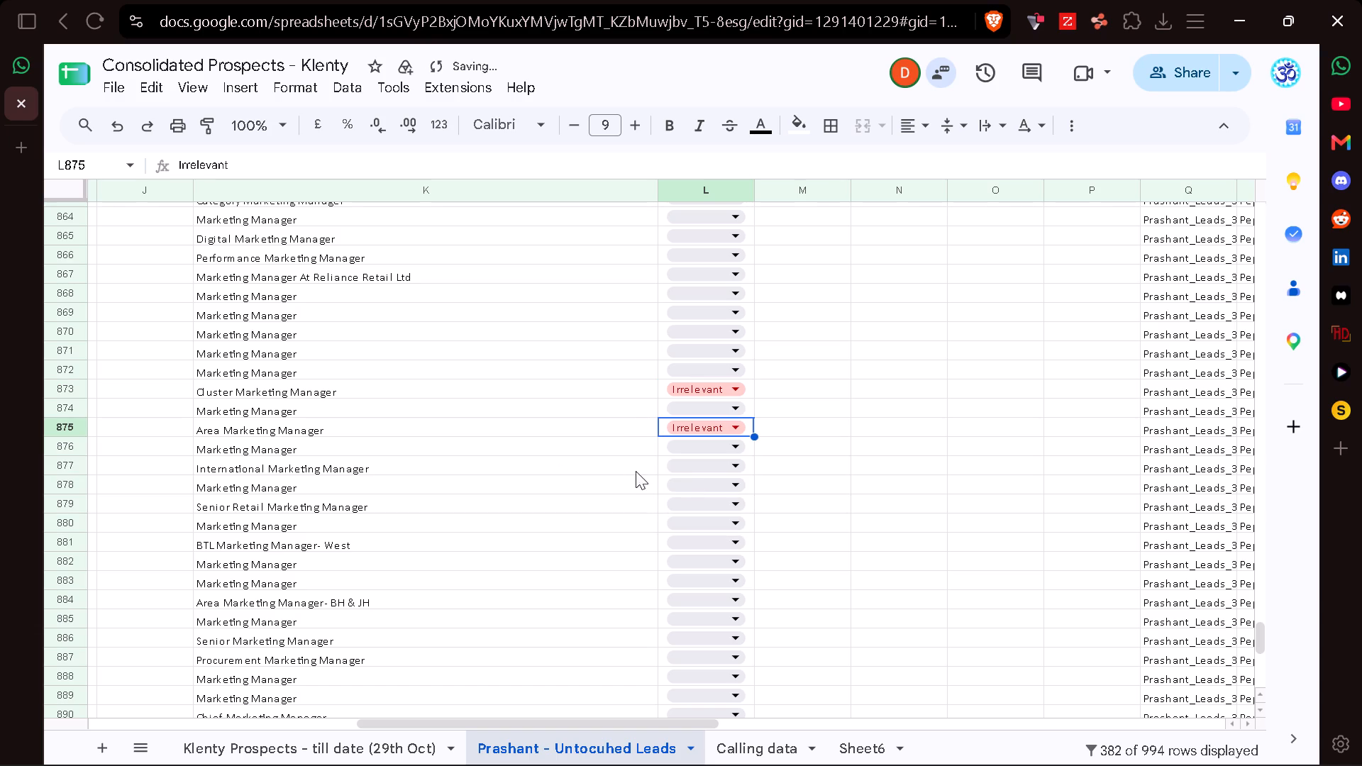
left_click(682, 472)
left_click(684, 517)
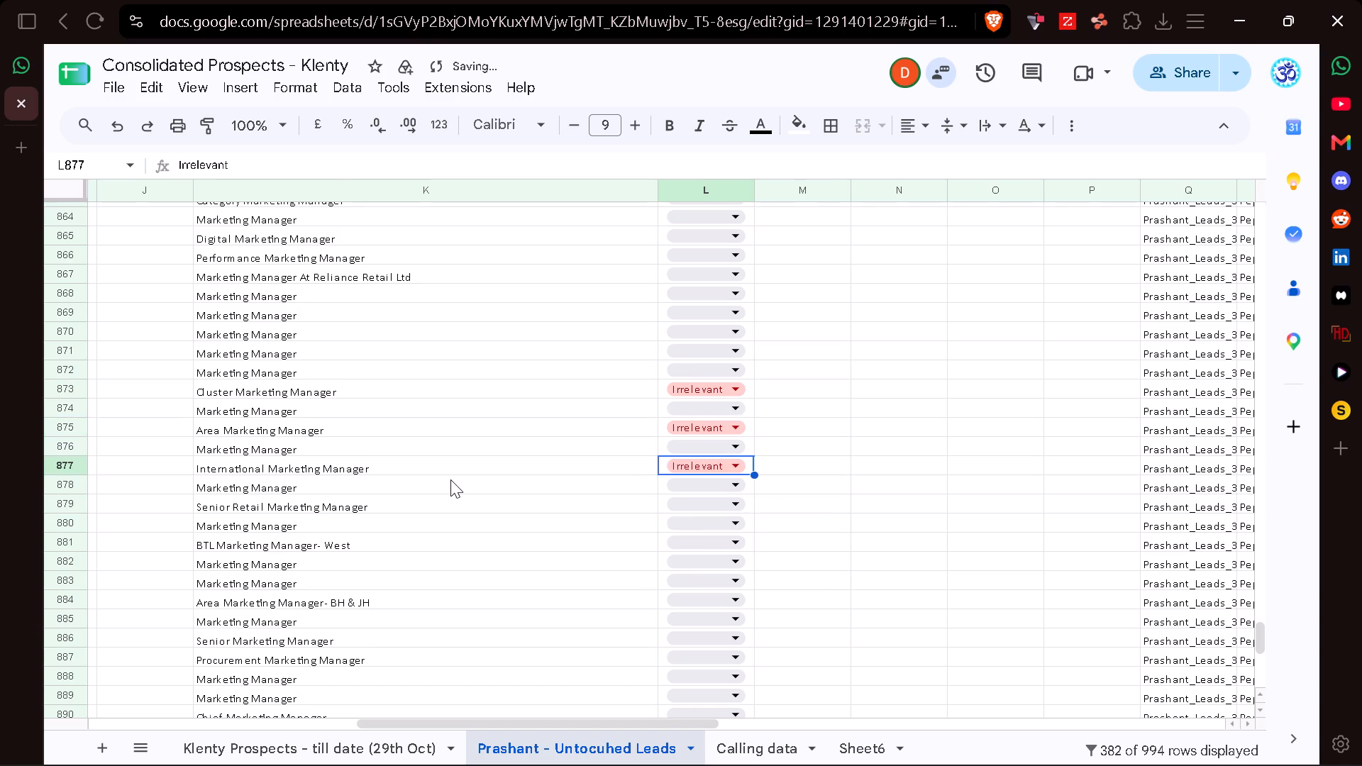
Set Relevancy to Irrelevant for the Senior Retail Marketing Manager in row 879 and the BTL Marketing Manager - West in row 881.
scroll(450, 479, "down", 1)
left_click(689, 464)
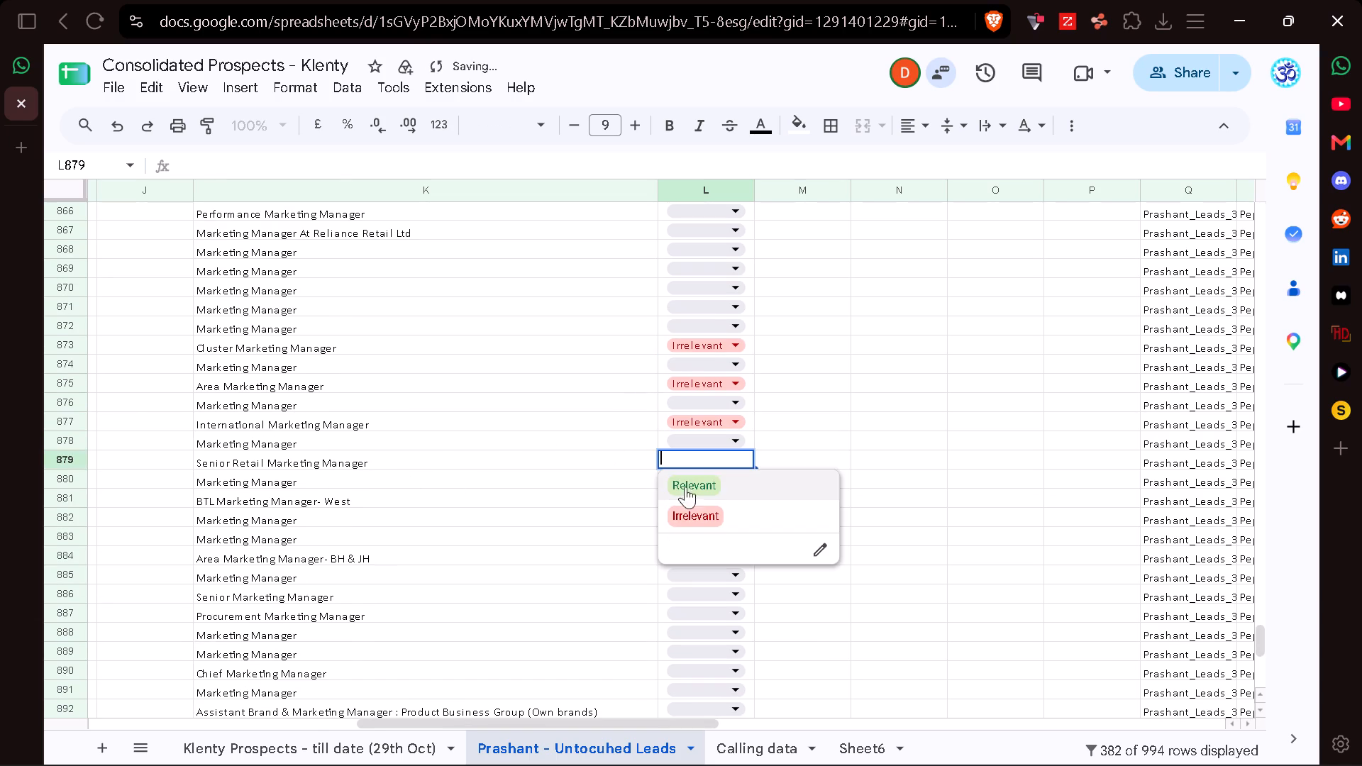
left_click(682, 513)
scroll(339, 482, "down", 1)
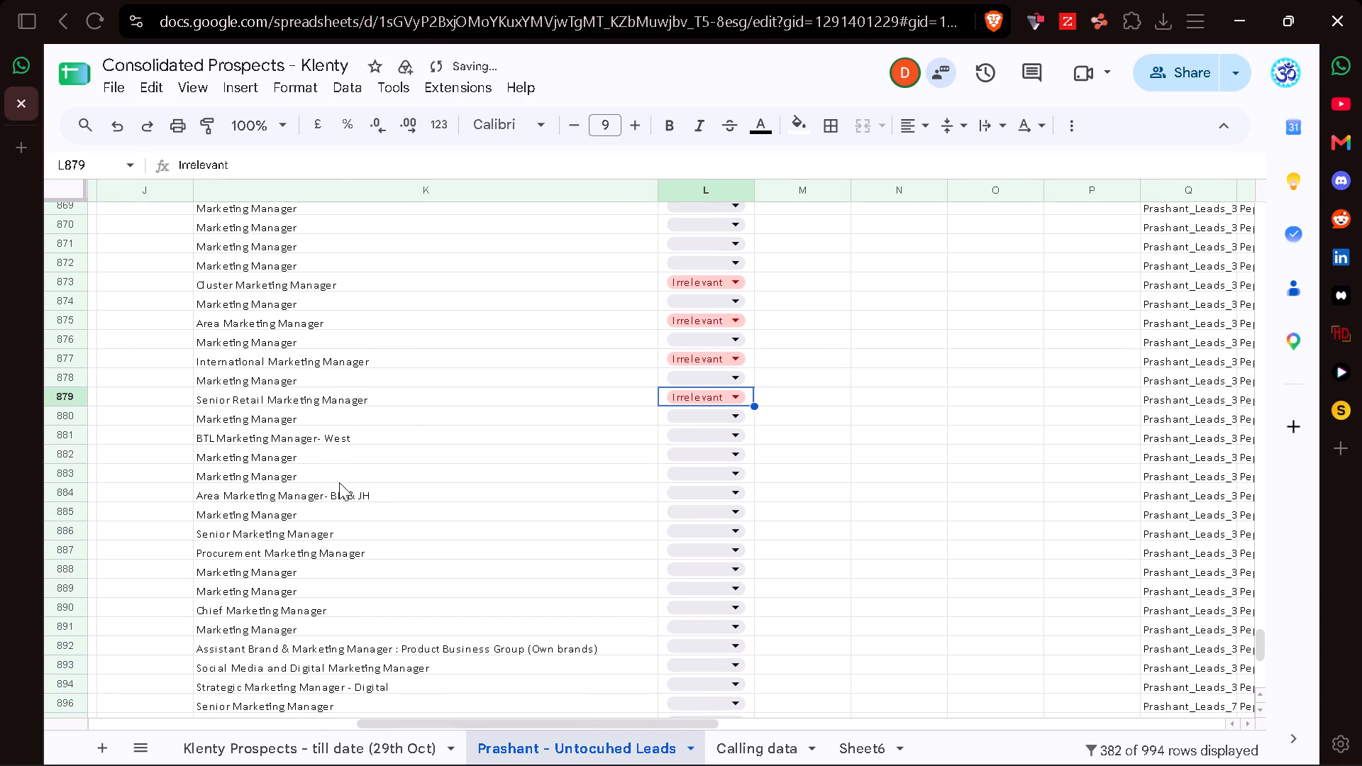
left_click(700, 435)
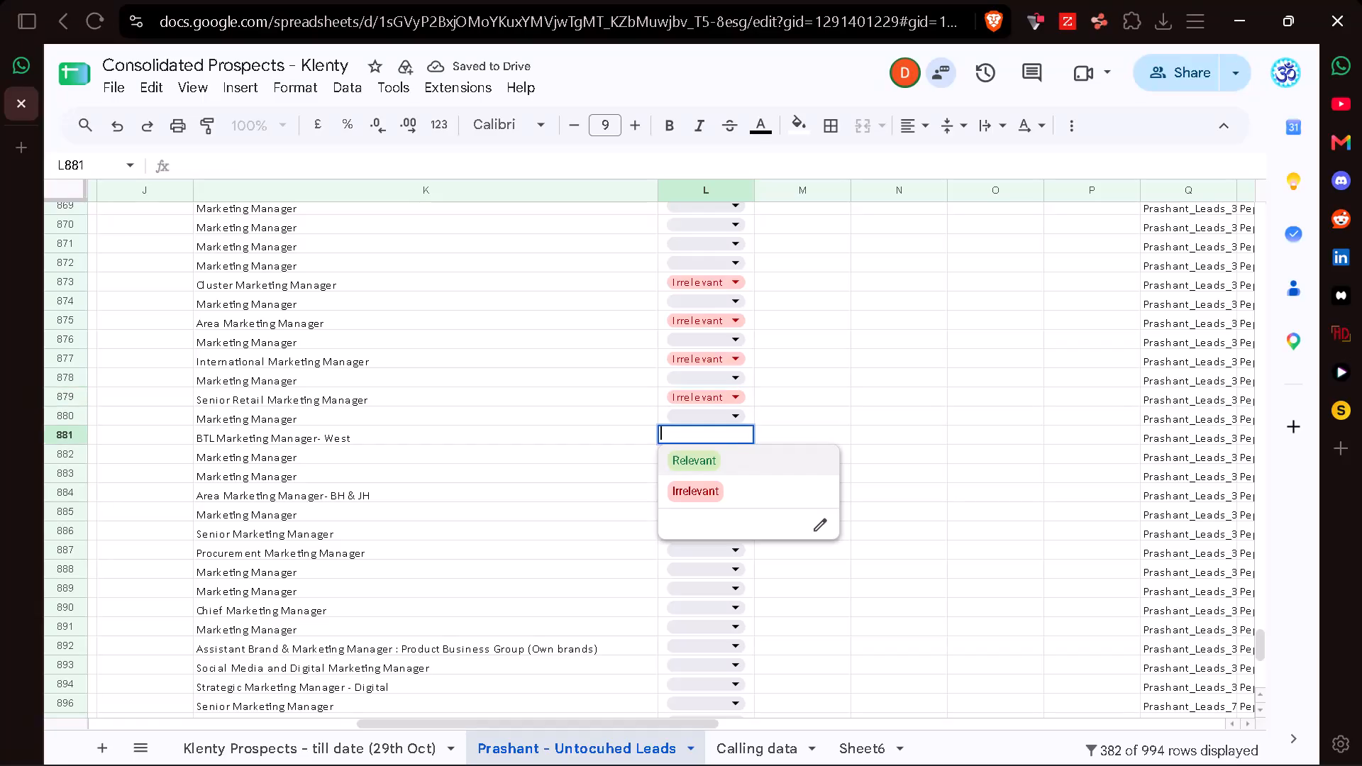
left_click(682, 482)
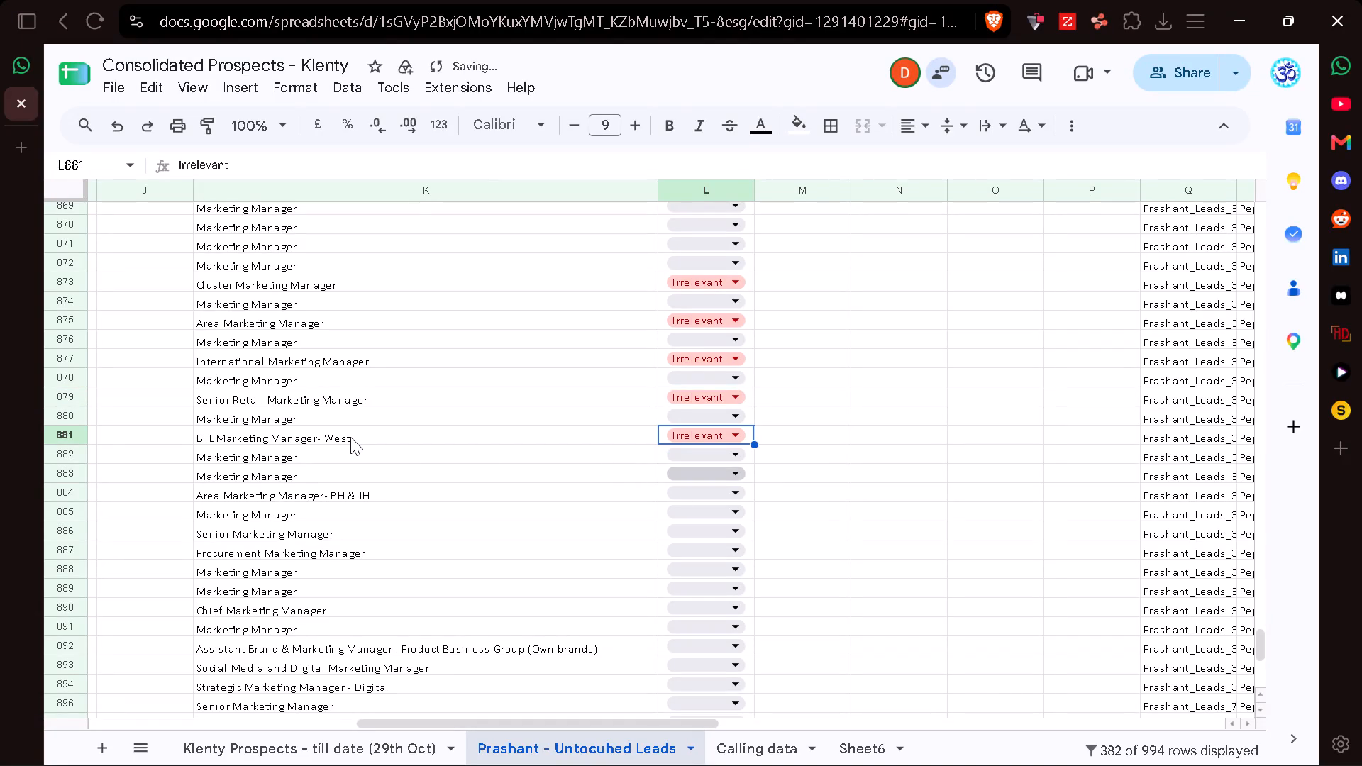
Set Relevancy to Irrelevant for the Area Marketing Manager - BH & JH in row 884 and the Procurement Marketing Manager in row 887.
scroll(350, 437, "down", 2)
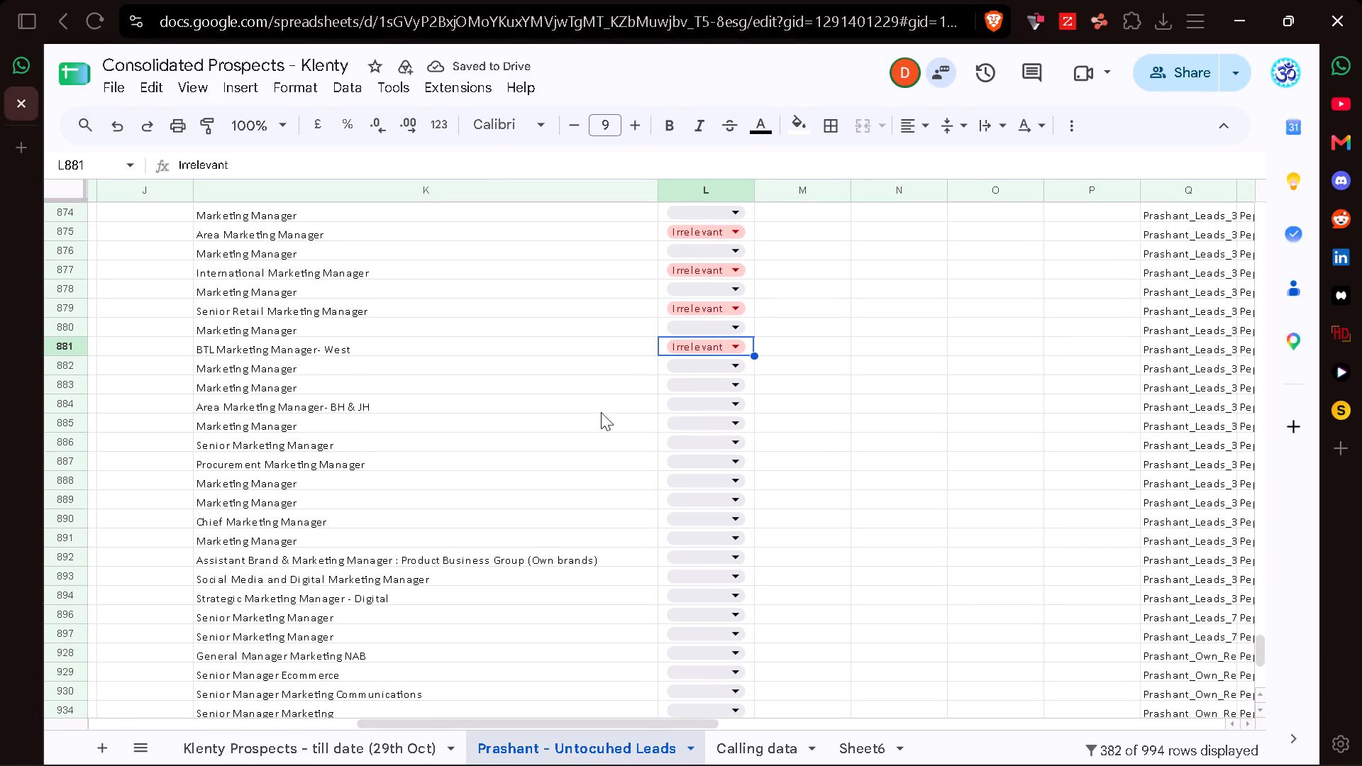
left_click(693, 409)
left_click(691, 460)
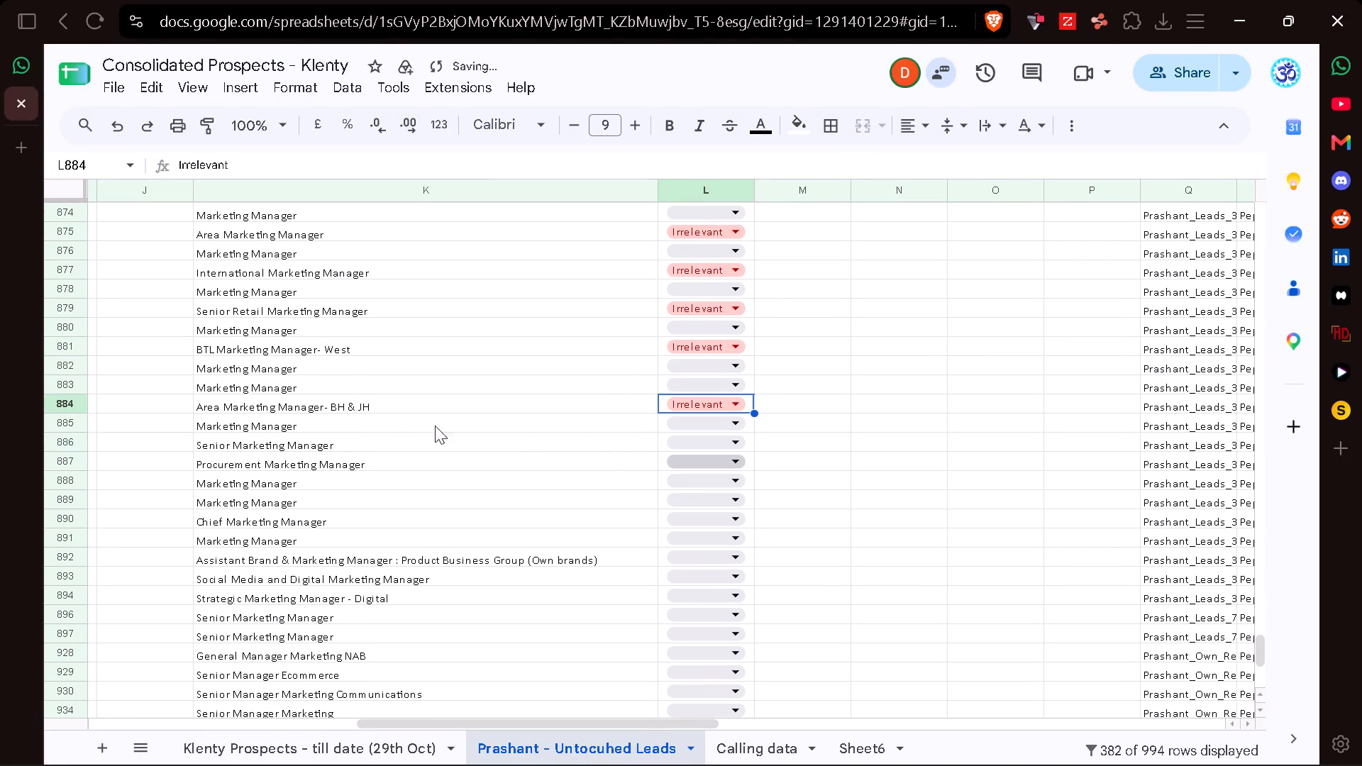
scroll(332, 434, "down", 1)
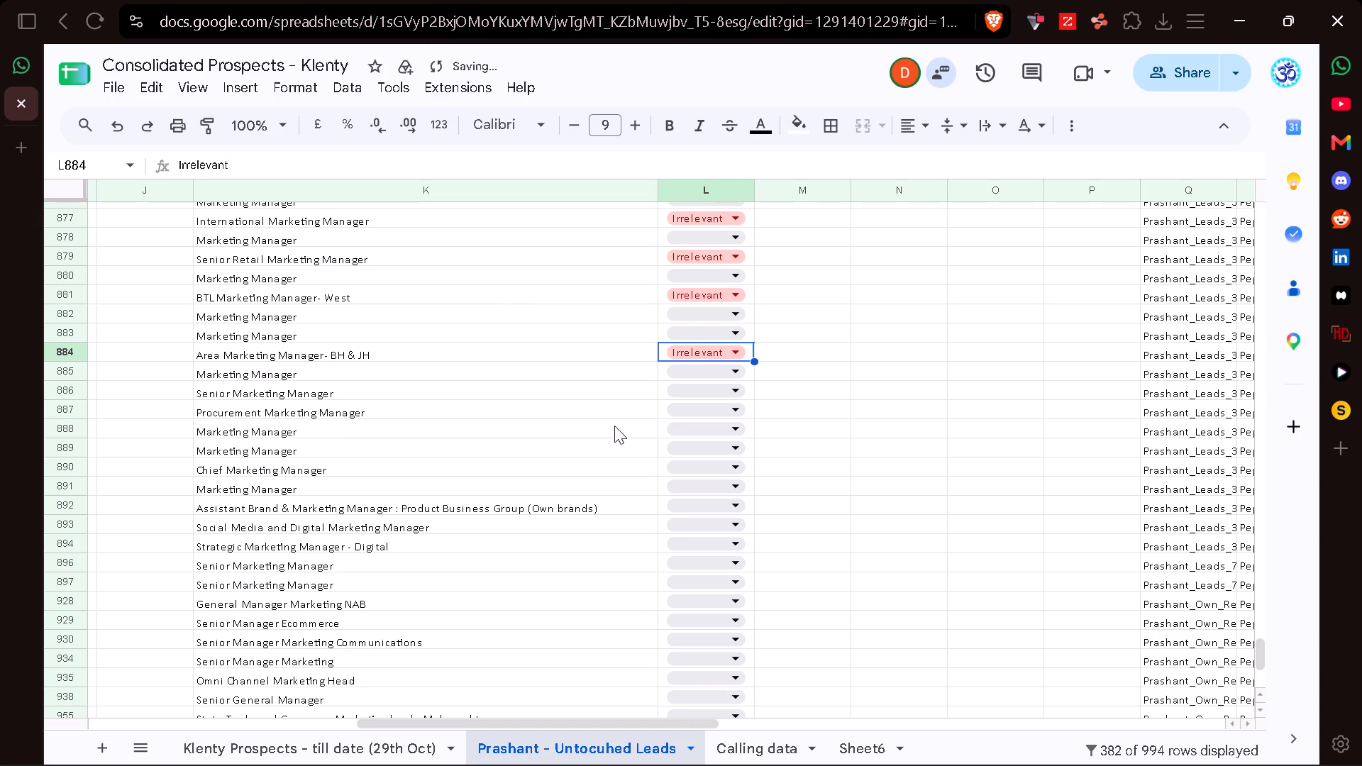
left_click(687, 412)
left_click(687, 460)
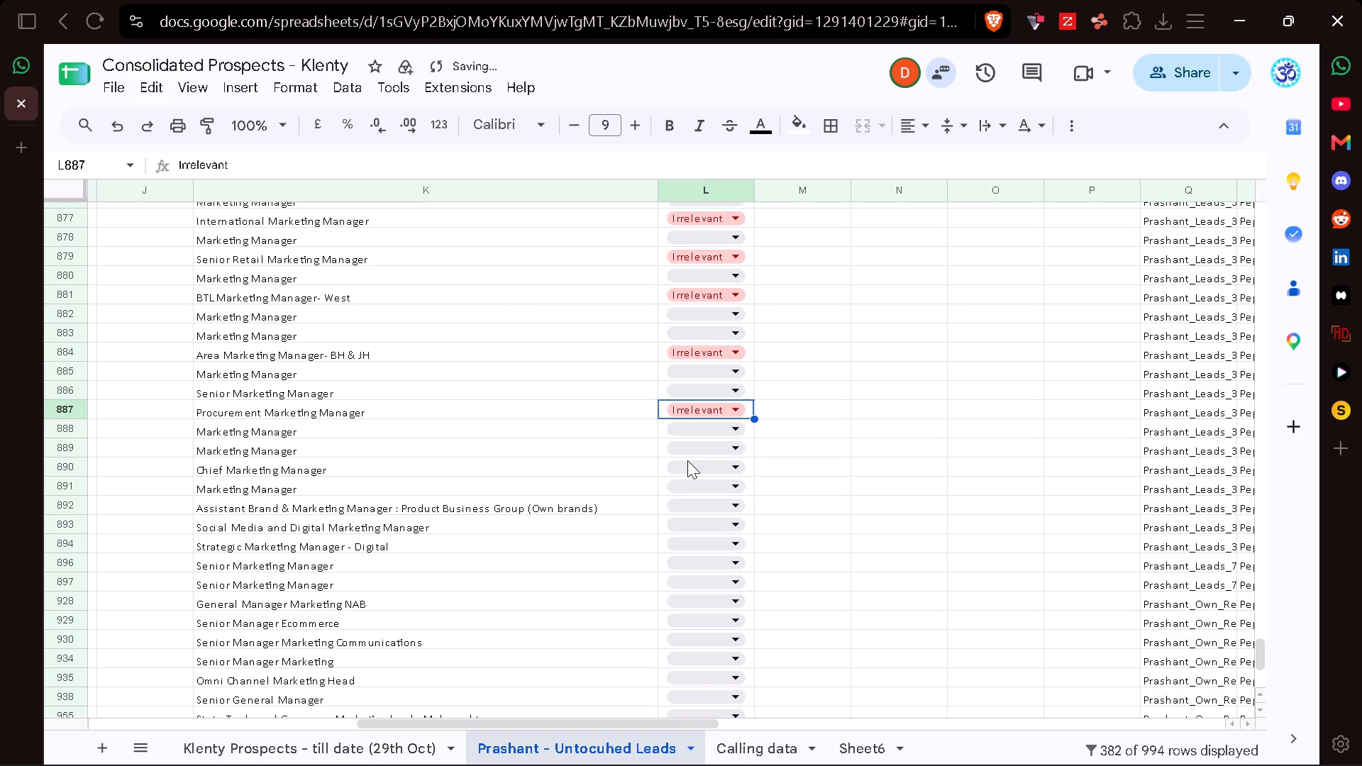
Set Relevancy to Irrelevant for the Strategic Marketing Manager - Digital in row 894 and the Omni Channel Marketing Head in row 935.
scroll(434, 418, "down", 1)
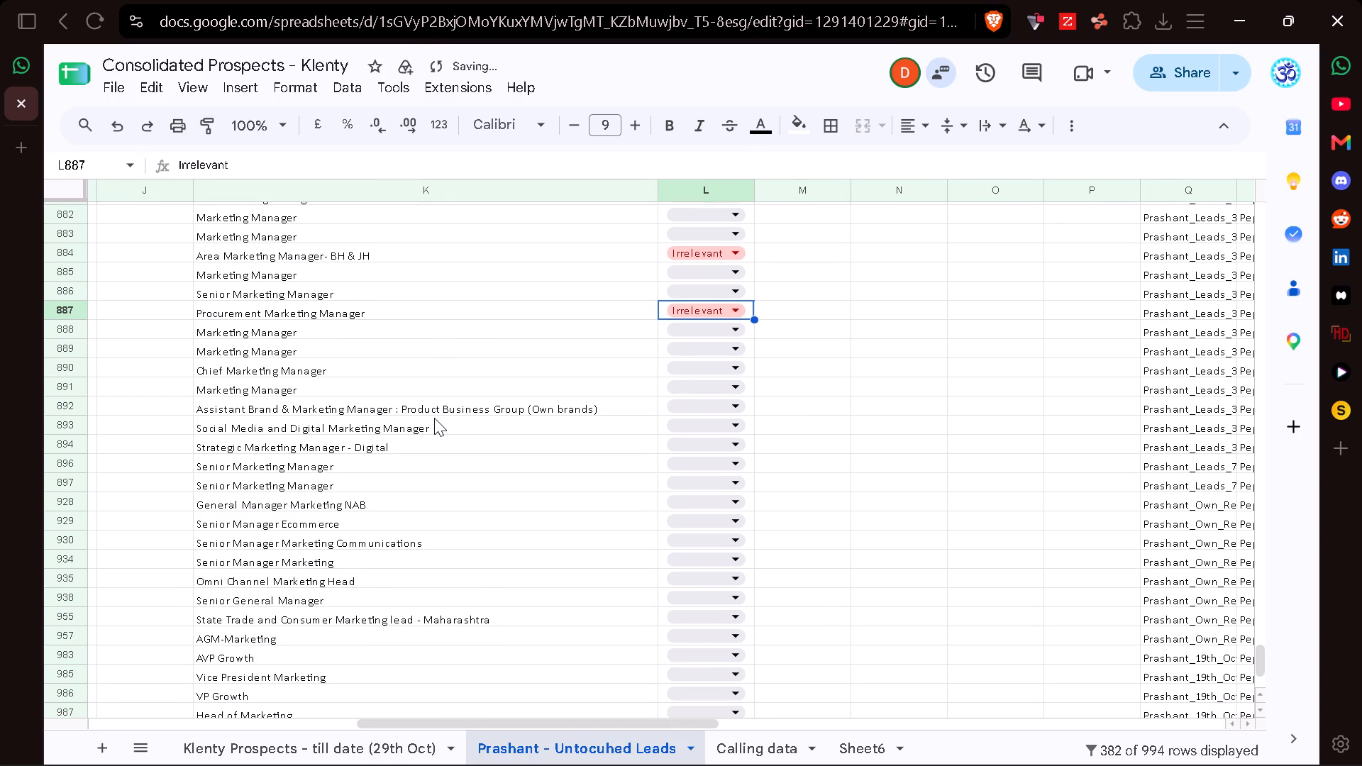
scroll(434, 418, "down", 2)
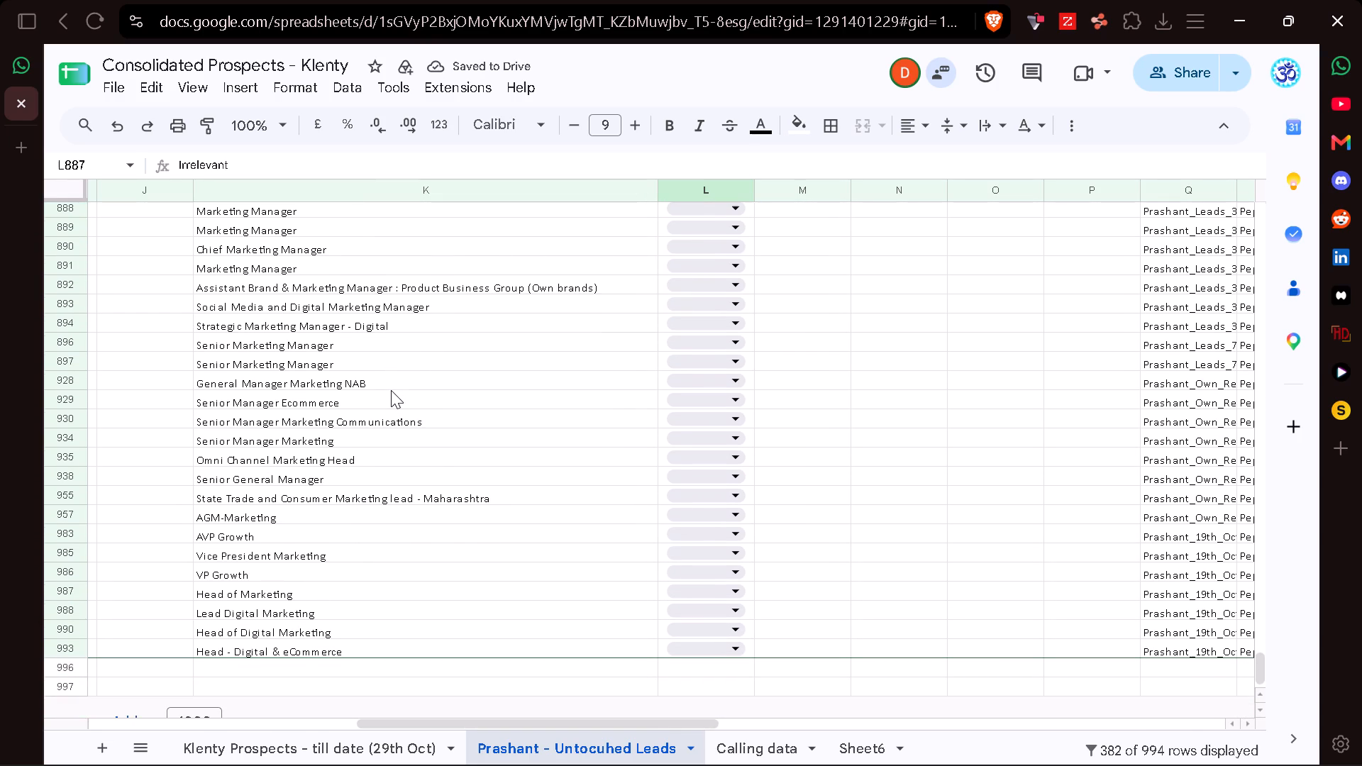
left_click(700, 323)
left_click(692, 376)
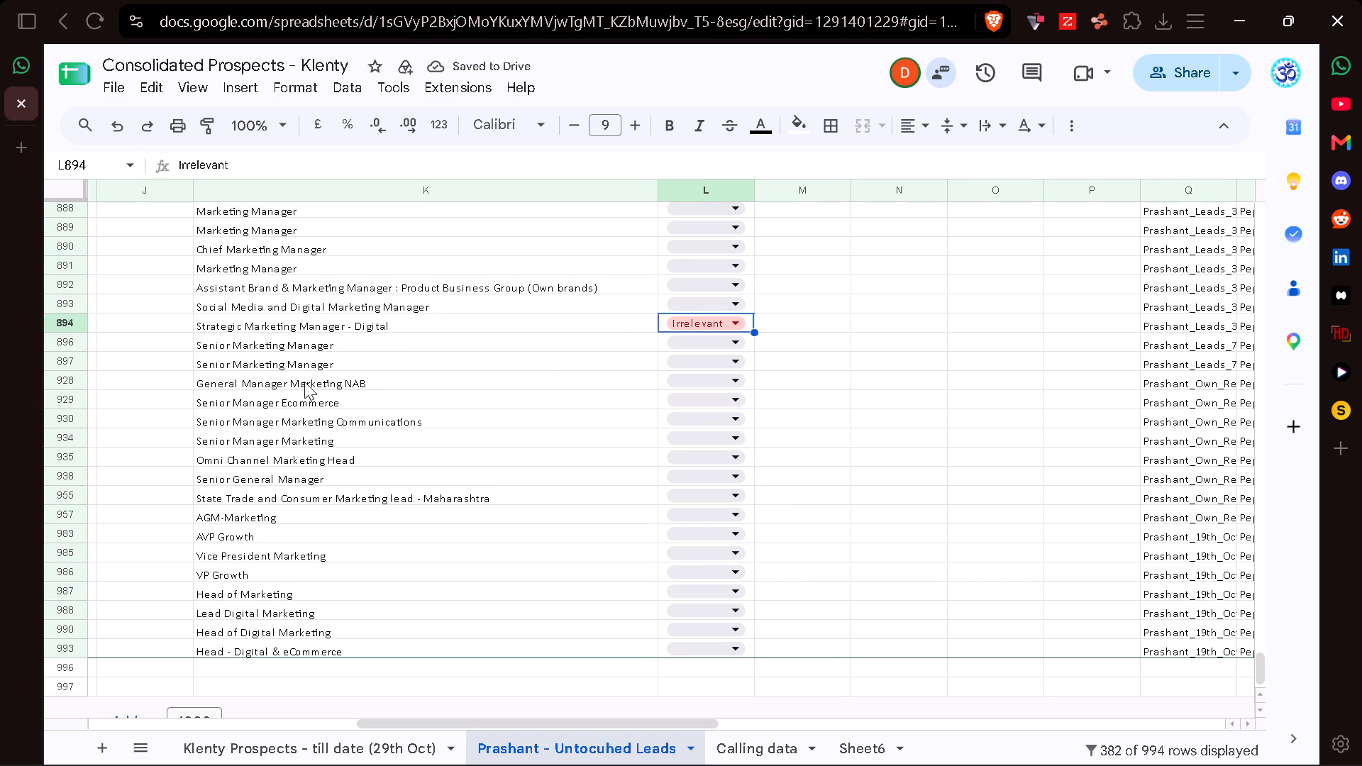
scroll(304, 382, "down", 1)
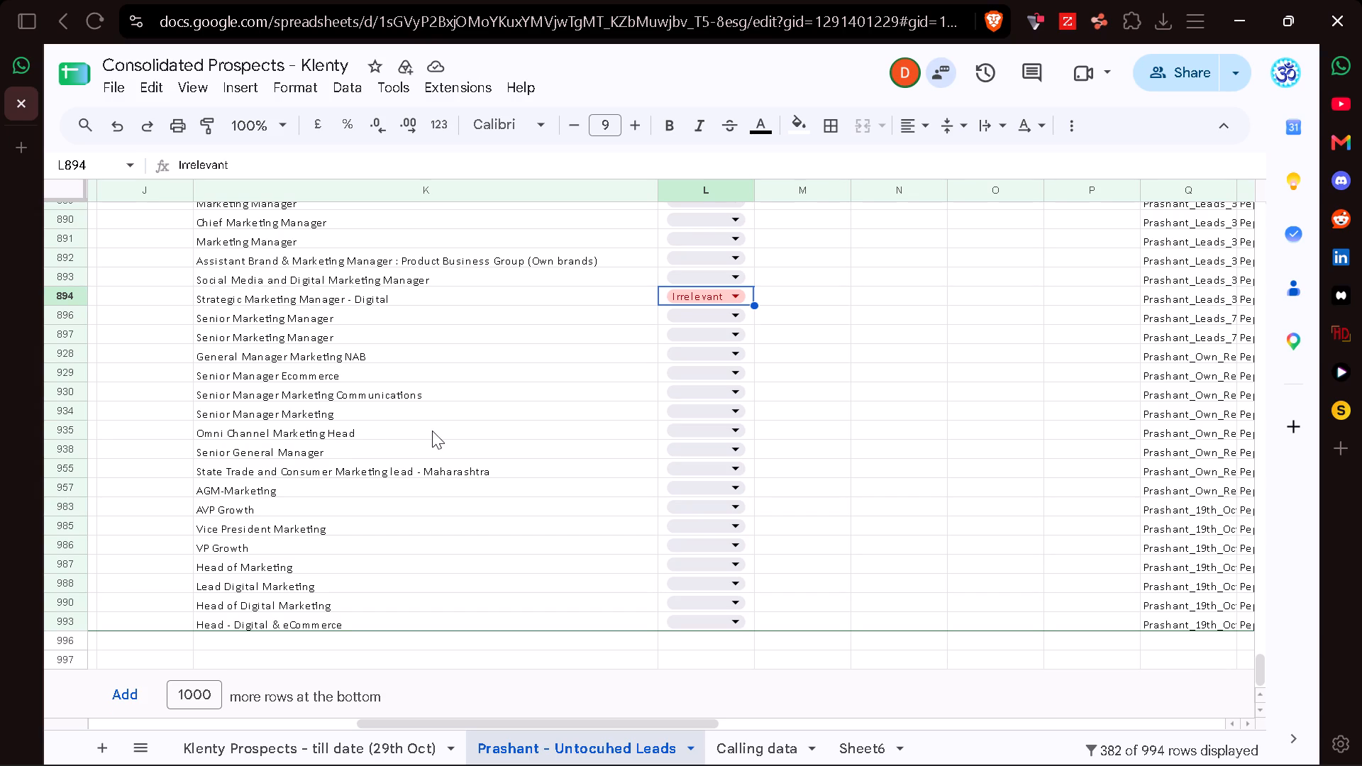
left_click(673, 431)
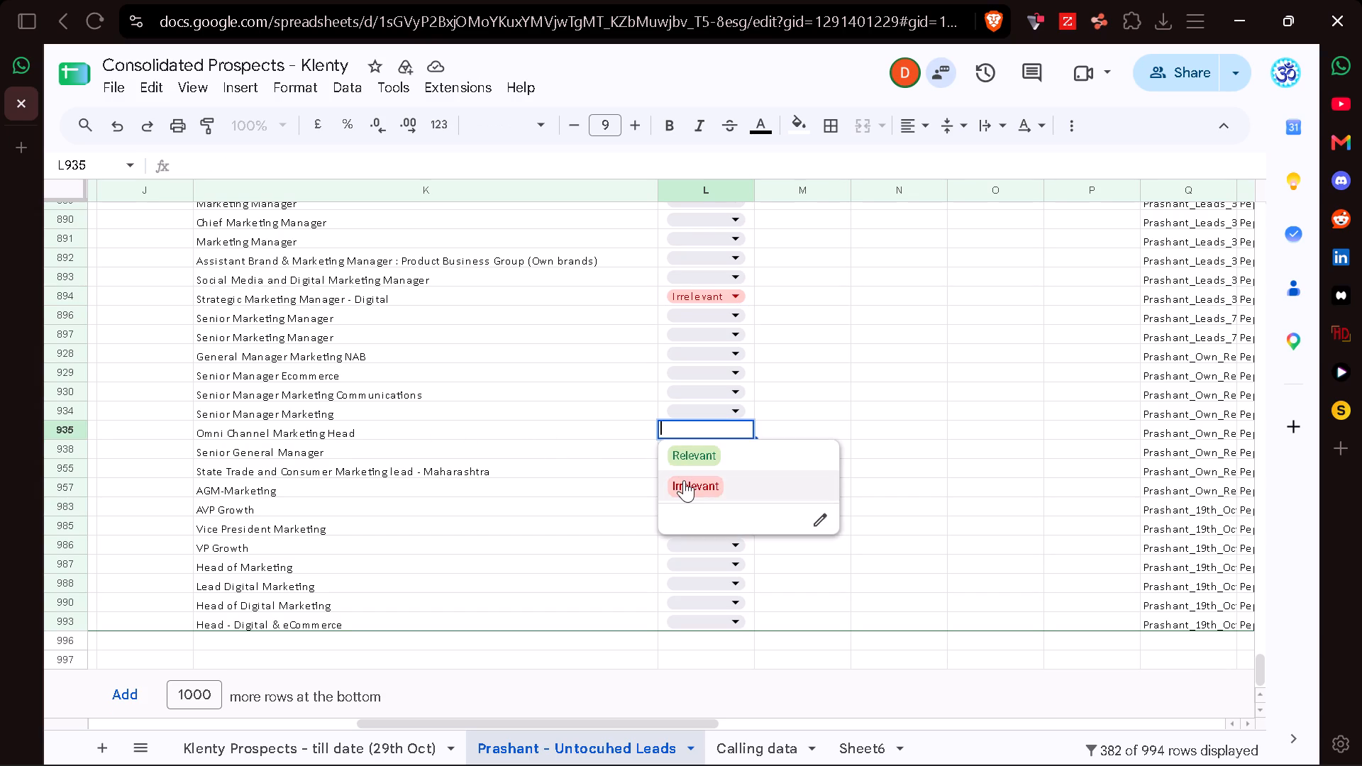
left_click(684, 480)
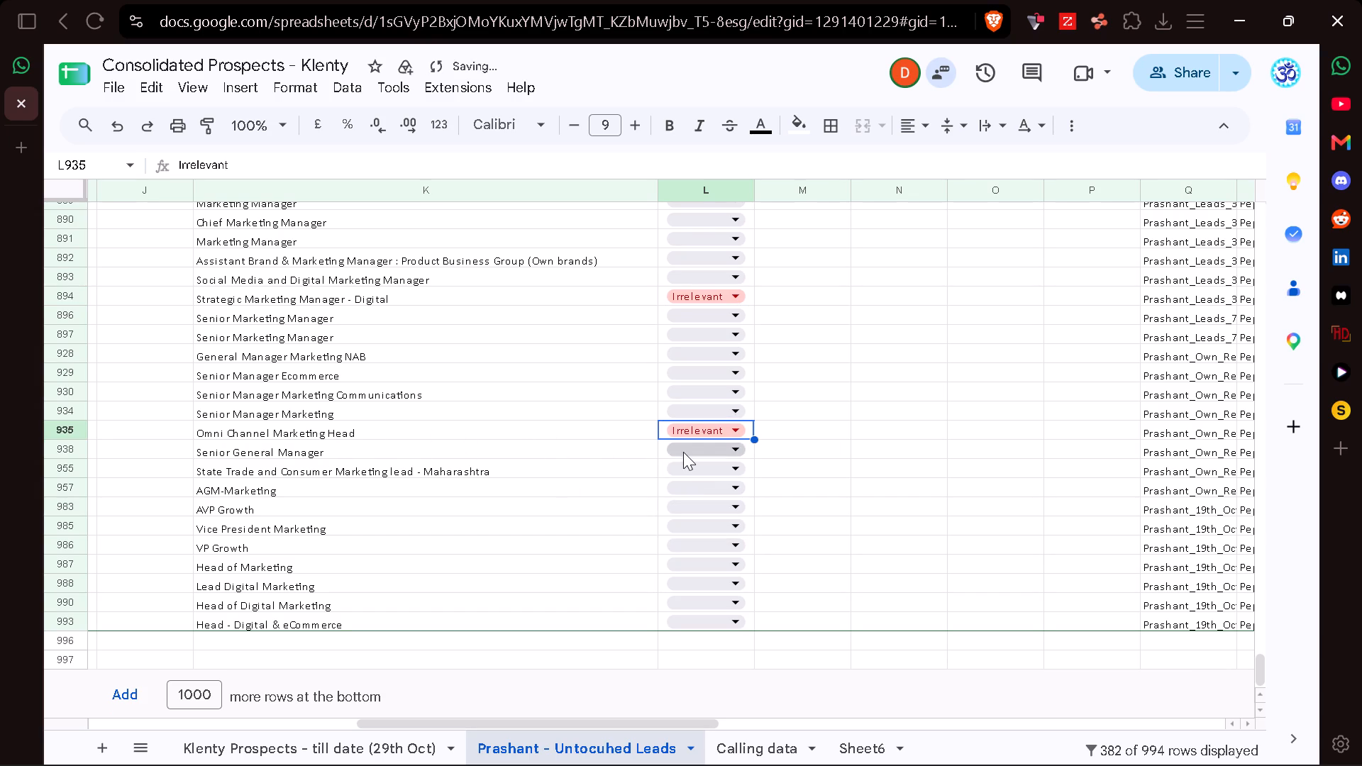
Set Relevancy to Irrelevant for the Senior General Manager in row 938 and the State Trade and Consumer Marketing lead in row 955.
left_click(683, 452)
left_click(691, 518)
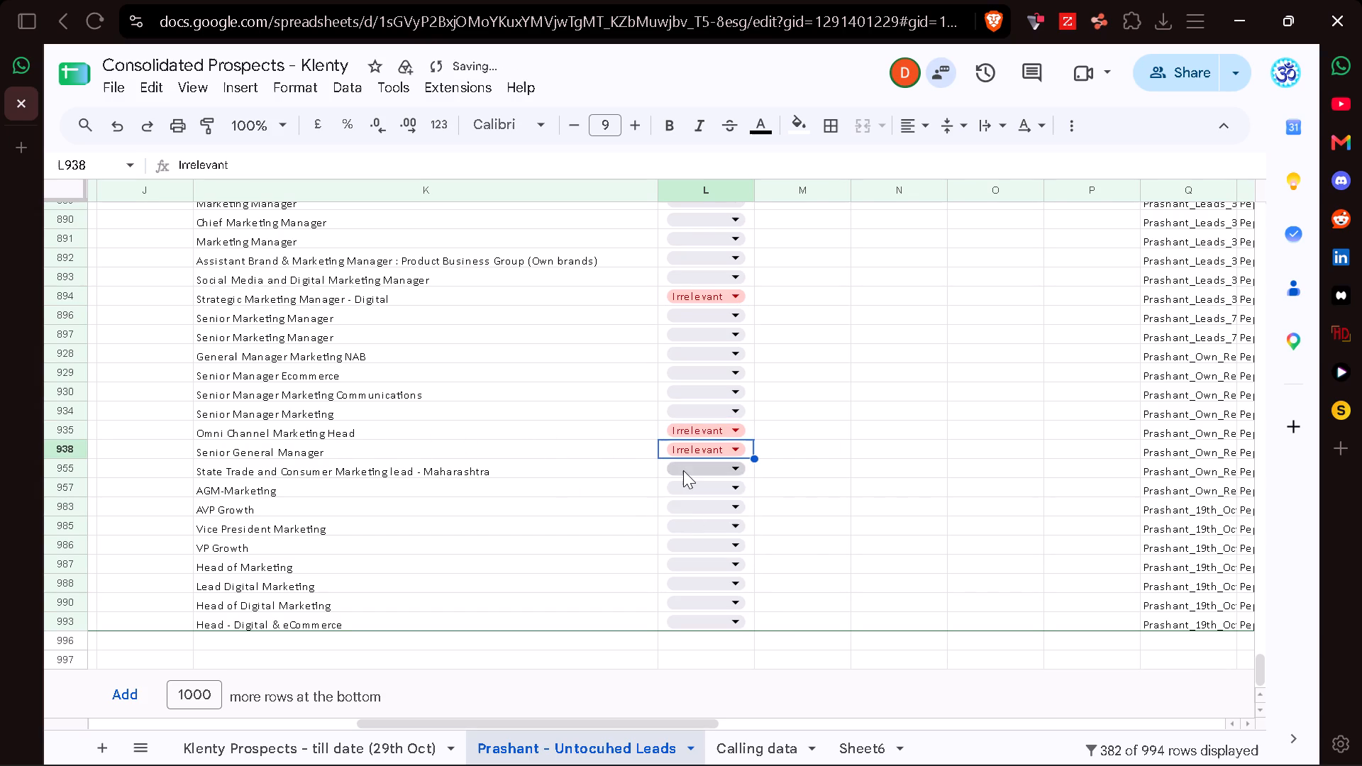
left_click(683, 470)
left_click(685, 514)
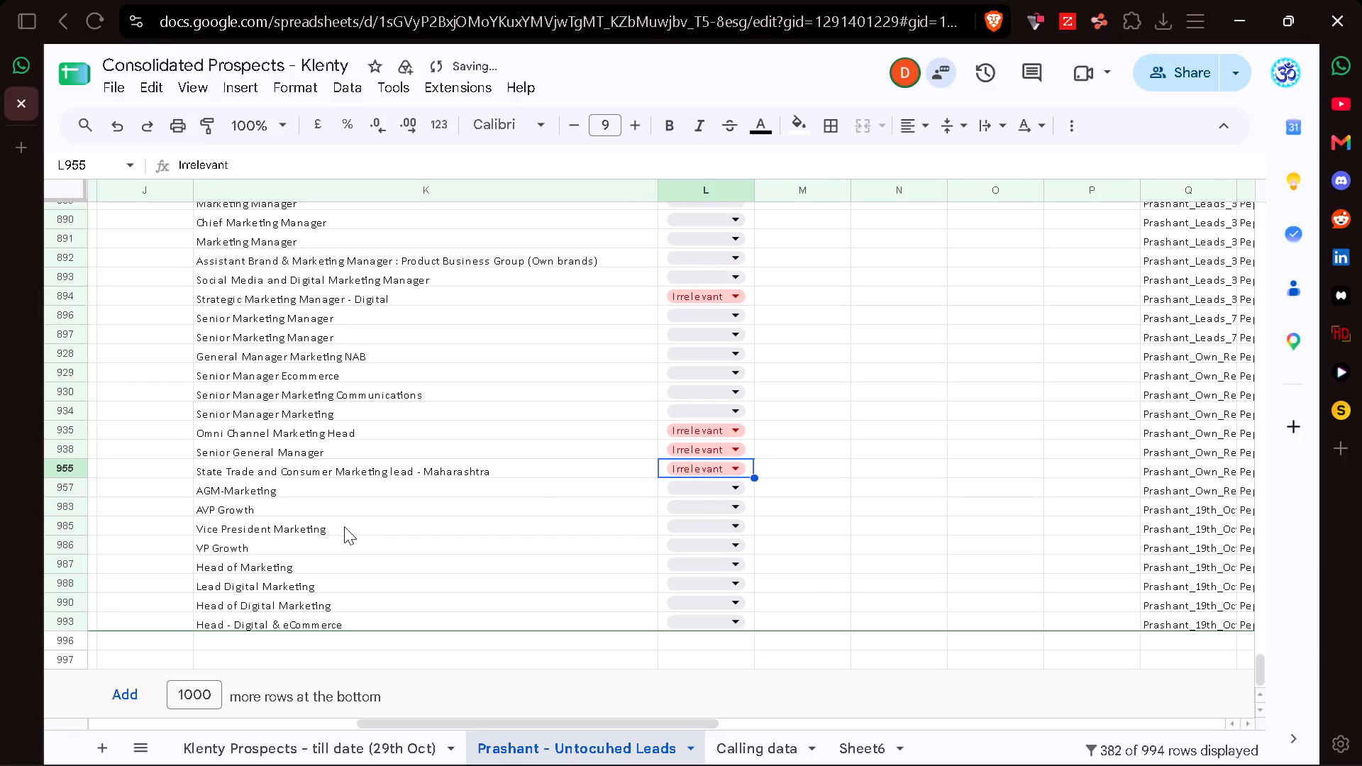
Return to the start of the lead list and set Relevancy to Irrelevant for the Marketing title in row 10.
scroll(338, 528, "down", 1)
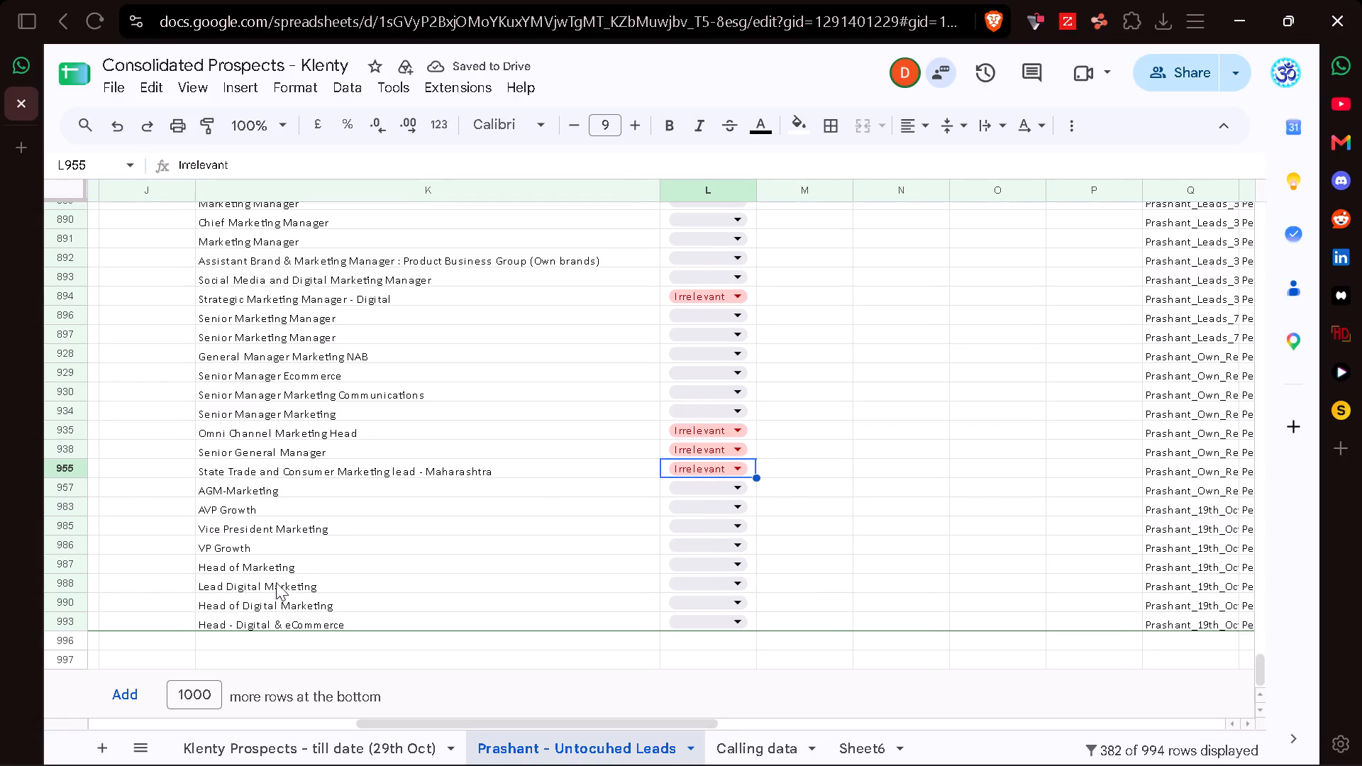
scroll(458, 556, "up", 2)
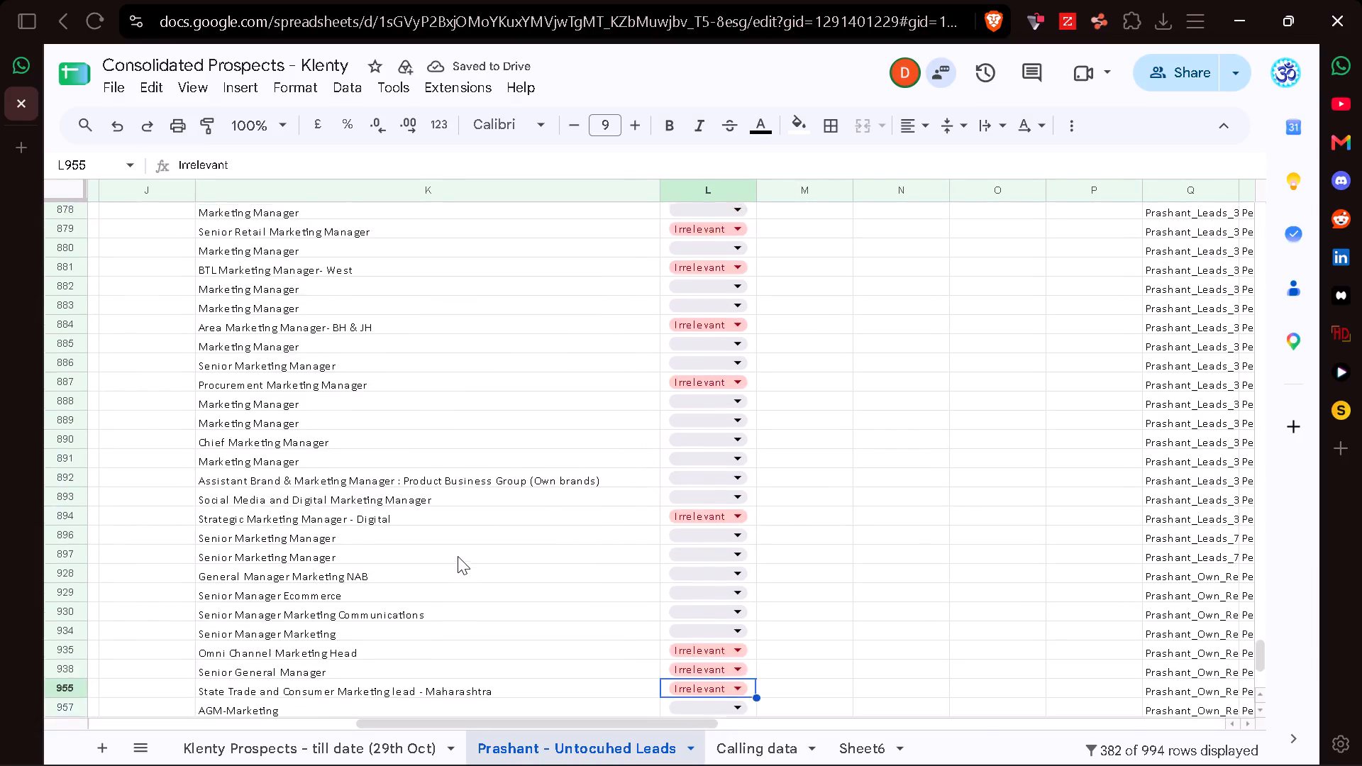
scroll(458, 556, "up", 7)
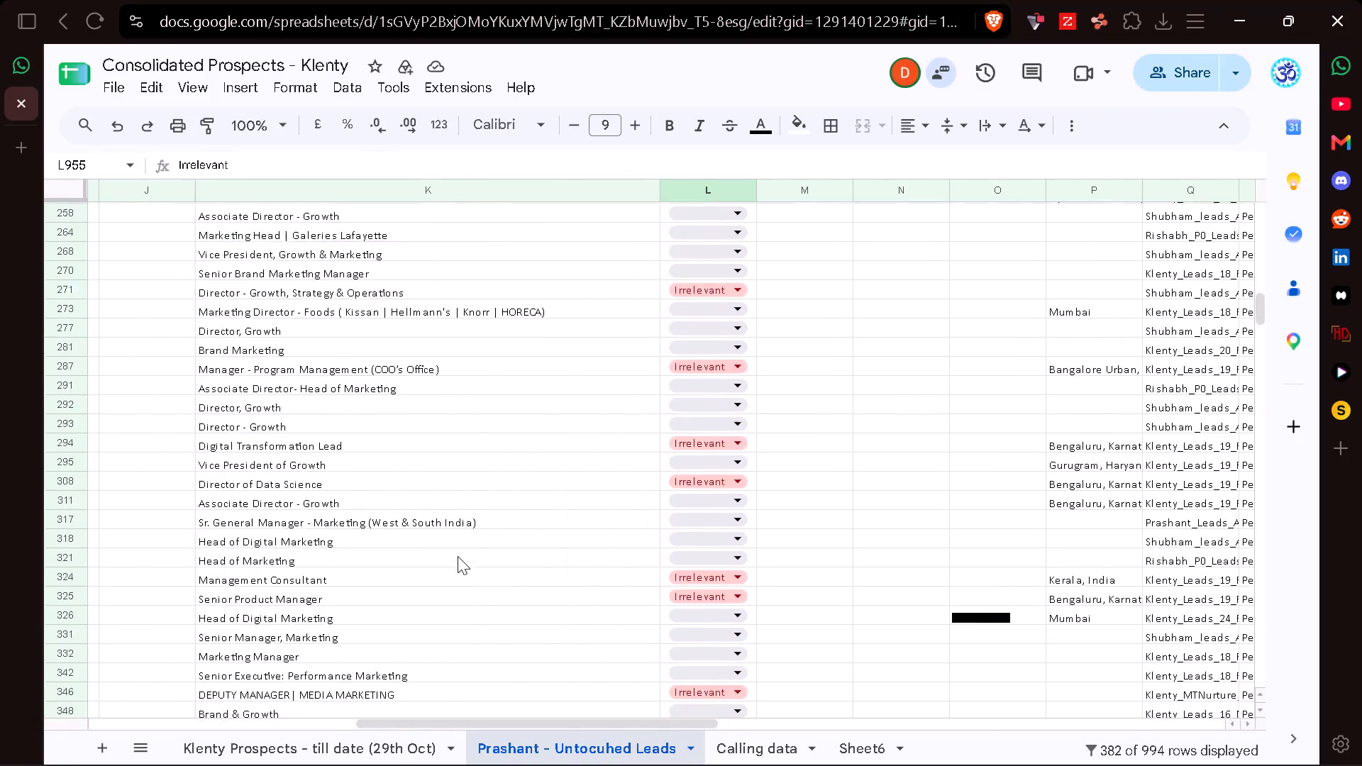
scroll(458, 556, "up", 2)
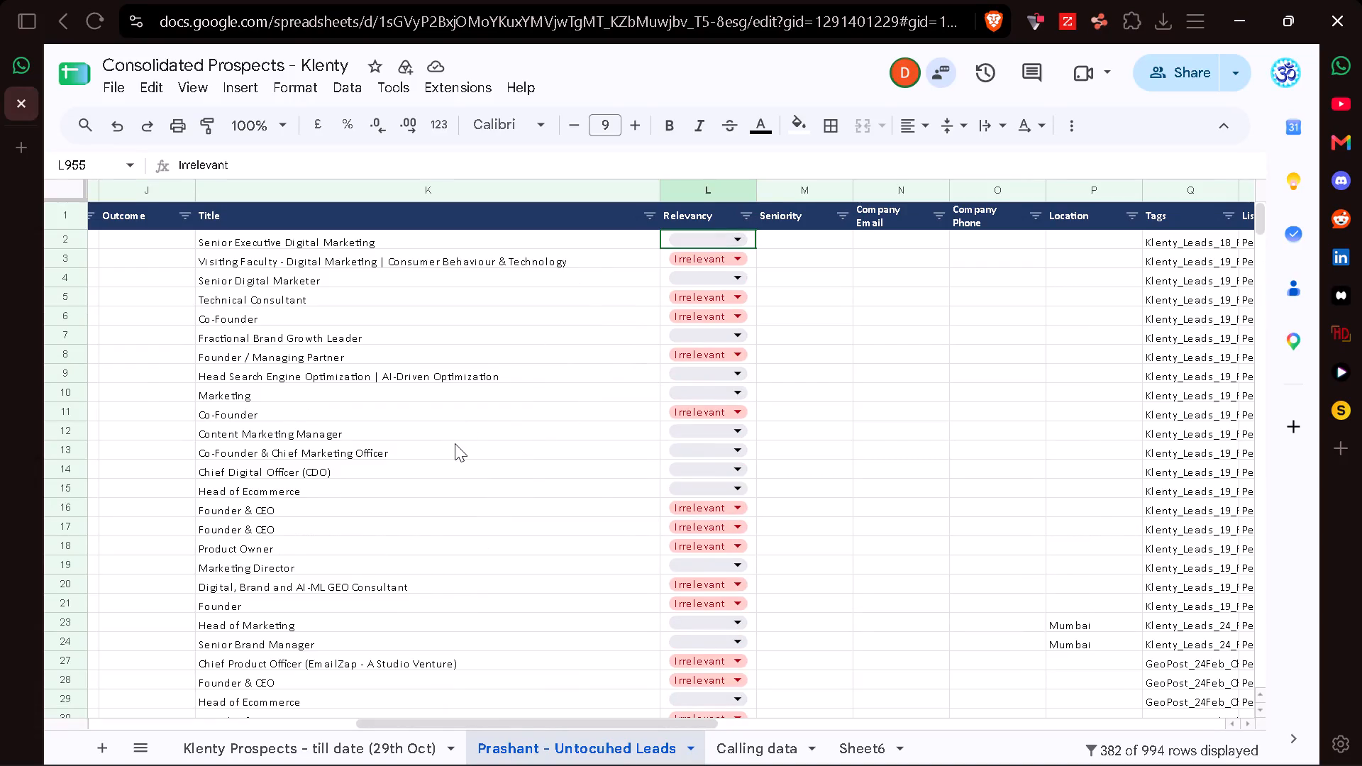
scroll(455, 443, "right", 2)
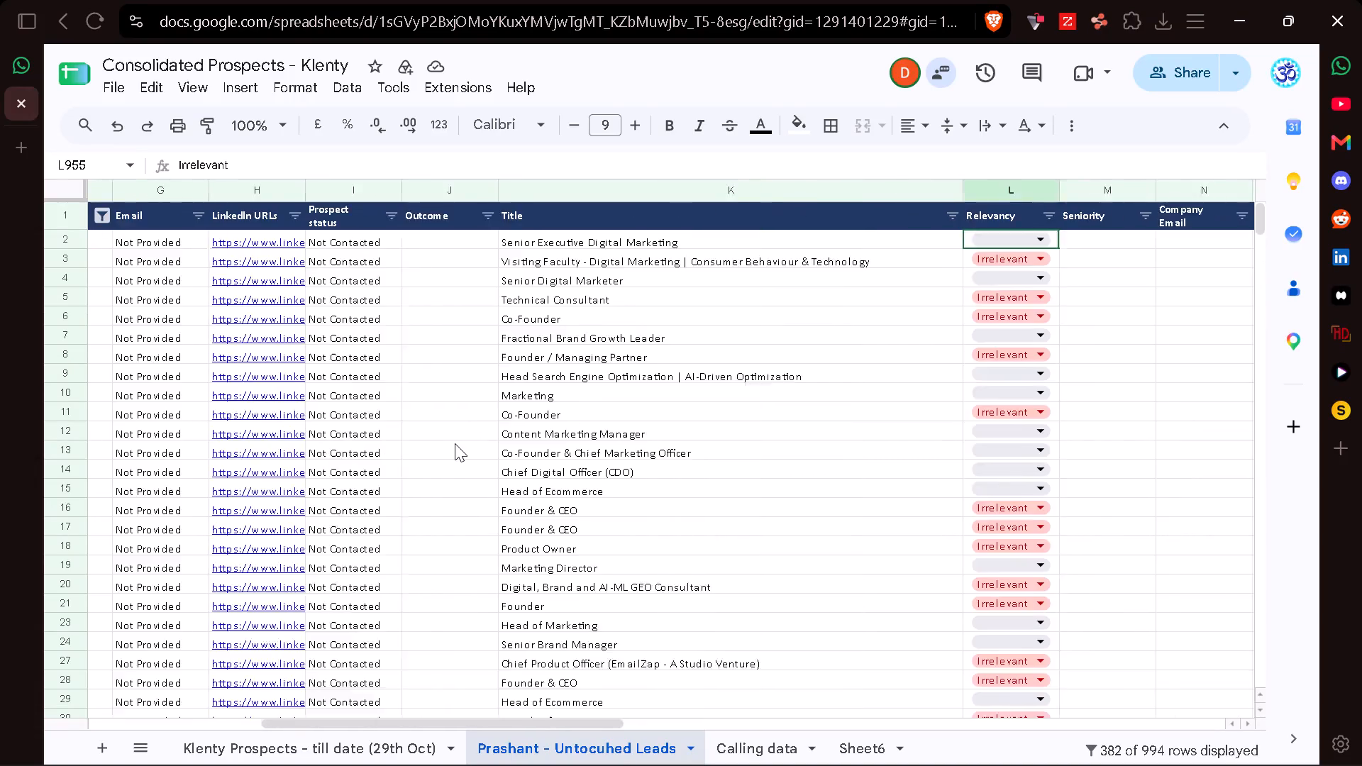
scroll(455, 443, "right", 4)
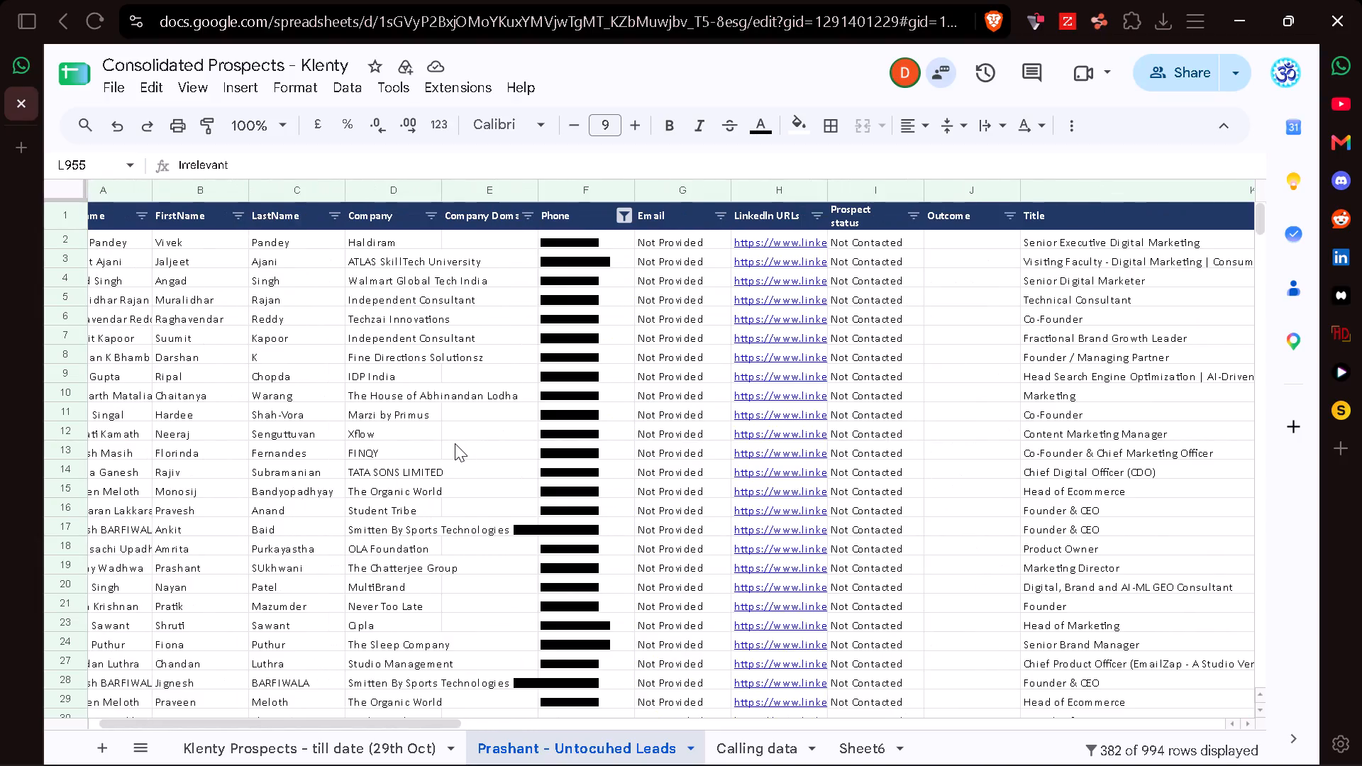
scroll(455, 443, "left", 5)
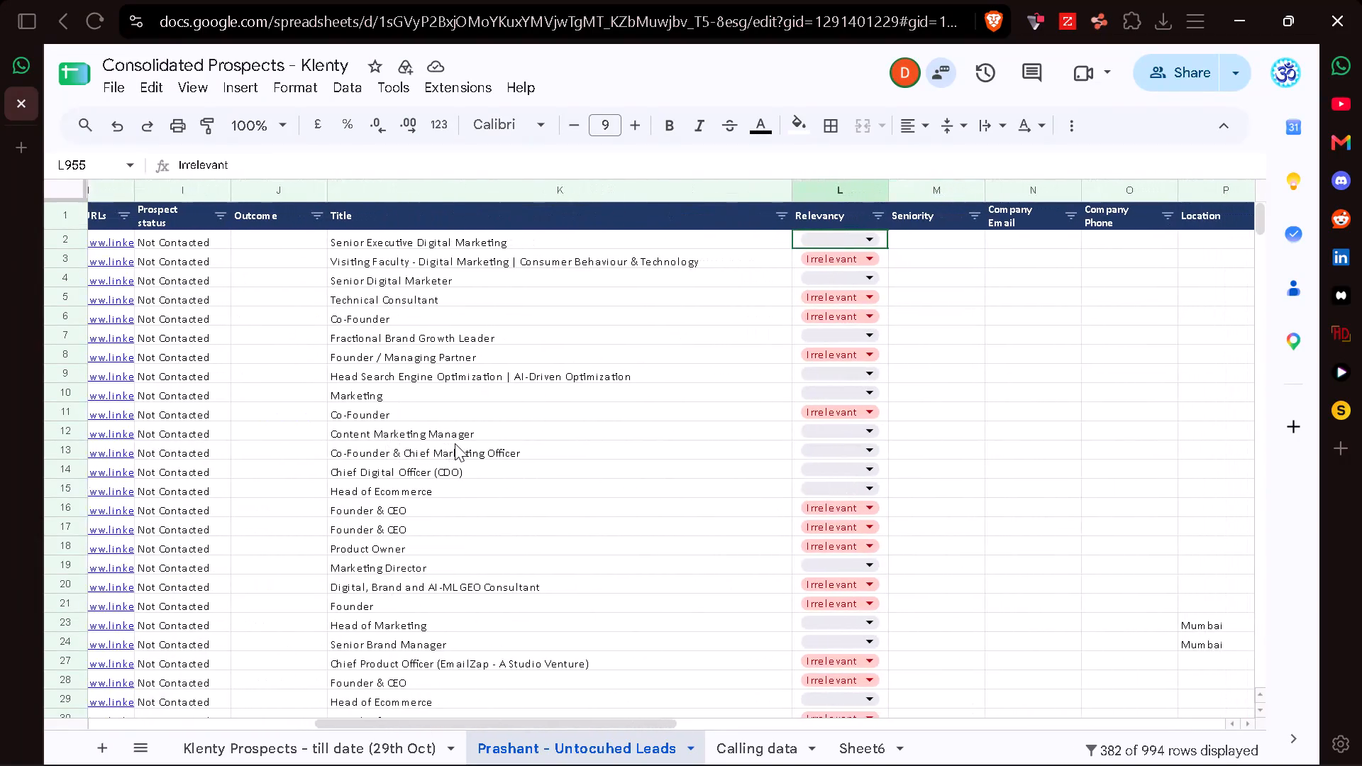
left_click(831, 392)
left_click(817, 448)
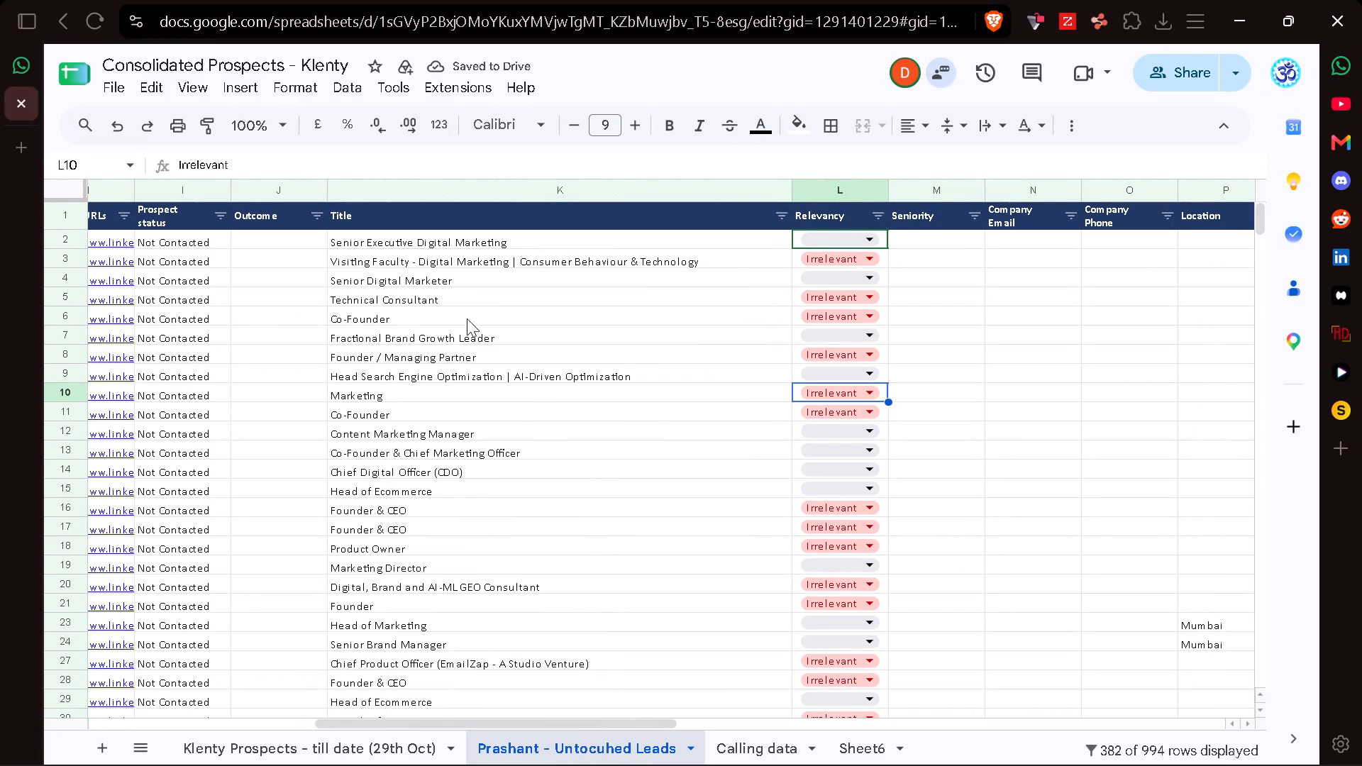
Set Relevancy to Irrelevant for the Senior Digital Marketer in row 4 and the Fractional Brand Growth Leader in row 7.
left_click(834, 280)
left_click(818, 328)
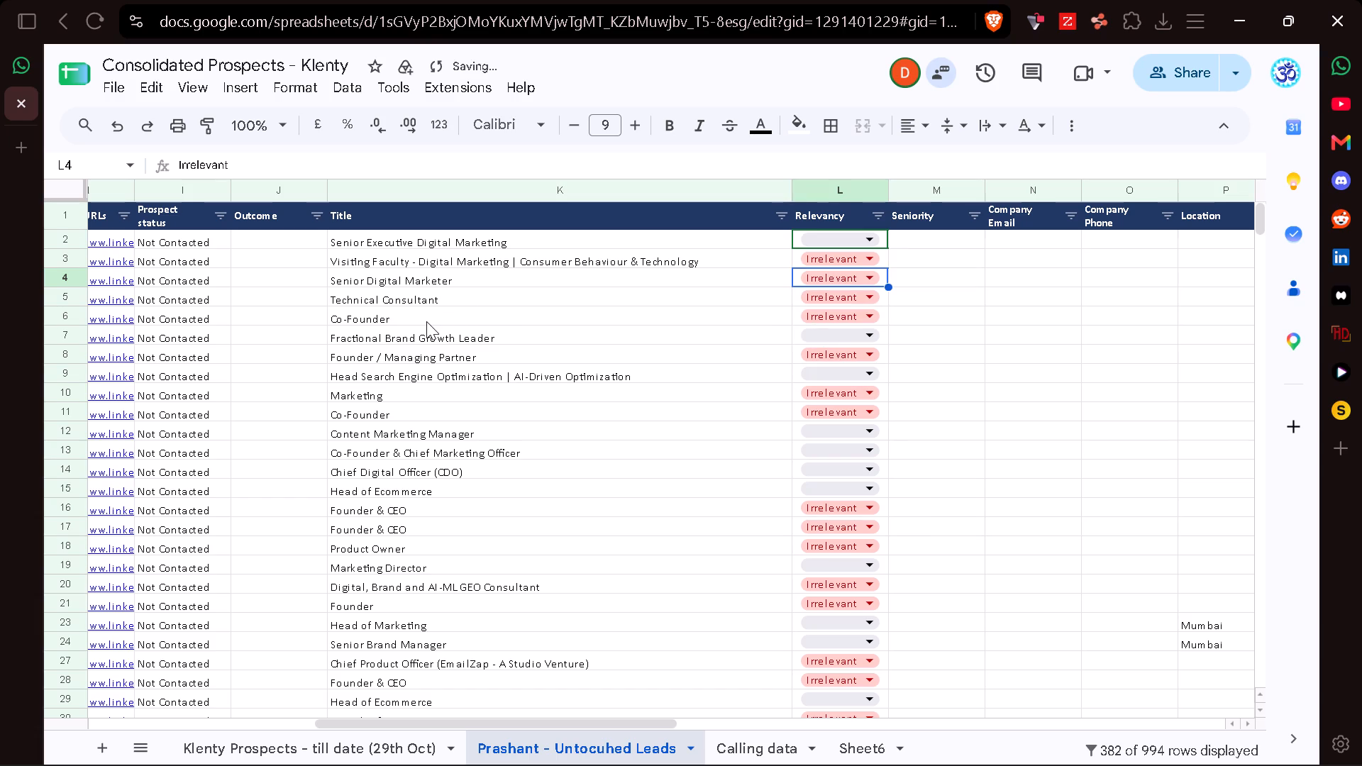
scroll(416, 340, "down", 1)
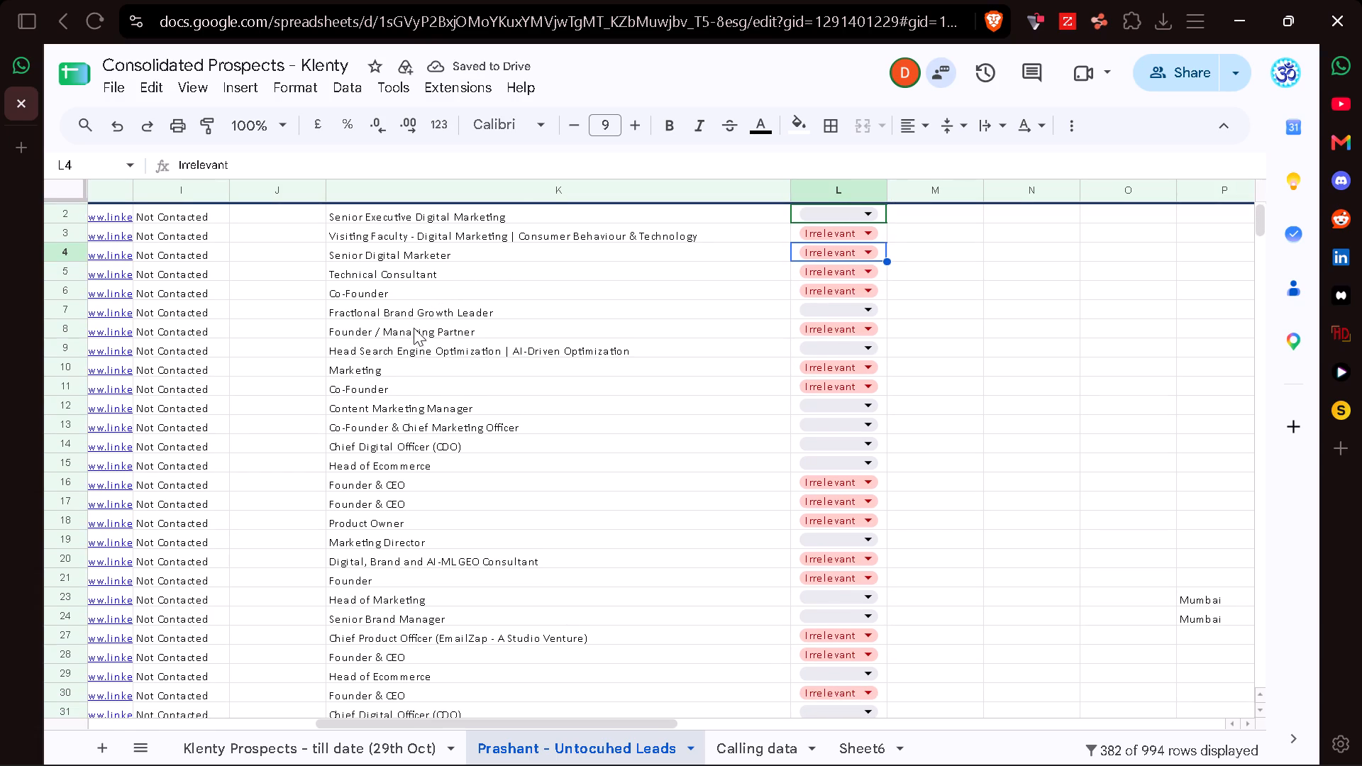
left_click(814, 310)
left_click(814, 360)
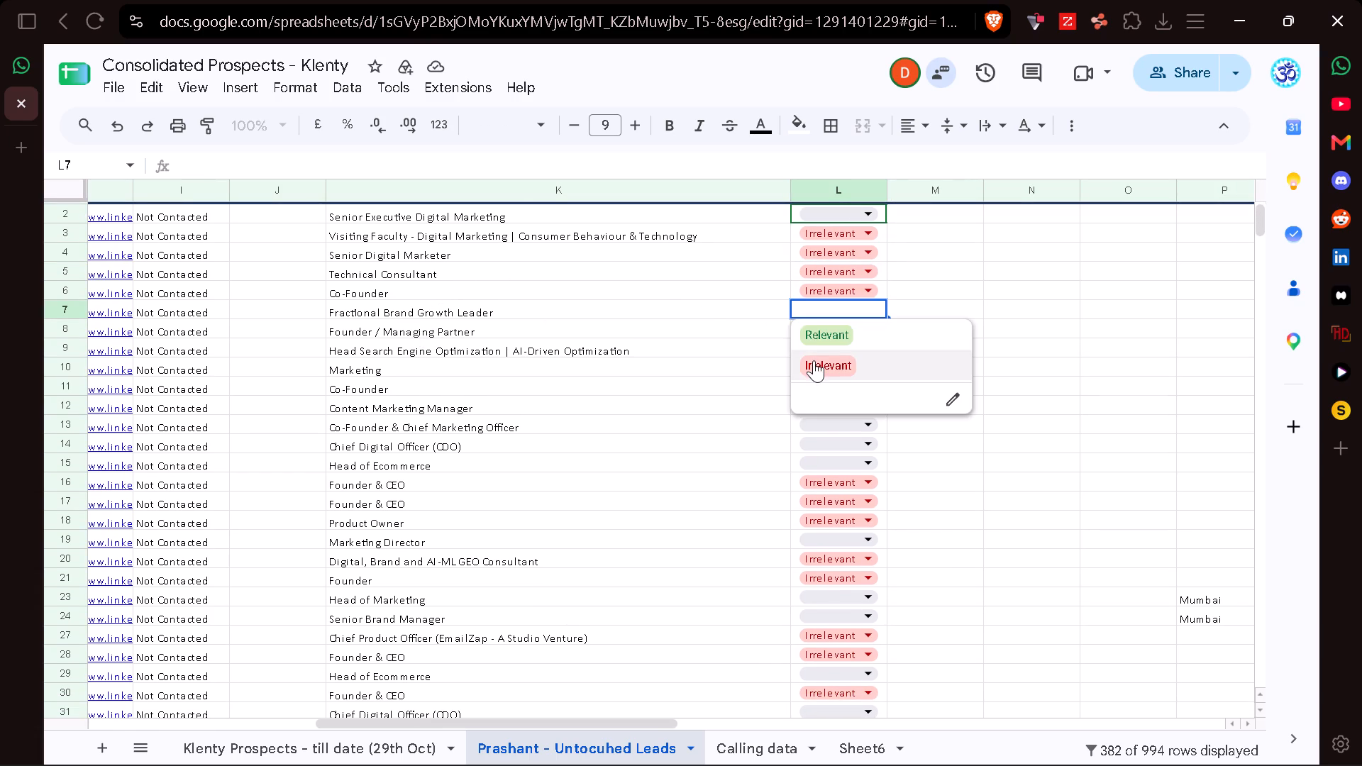
Review the titles and Relevancy entries from row 8 through about row 48 for leads still unclassified.
scroll(454, 356, "down", 2)
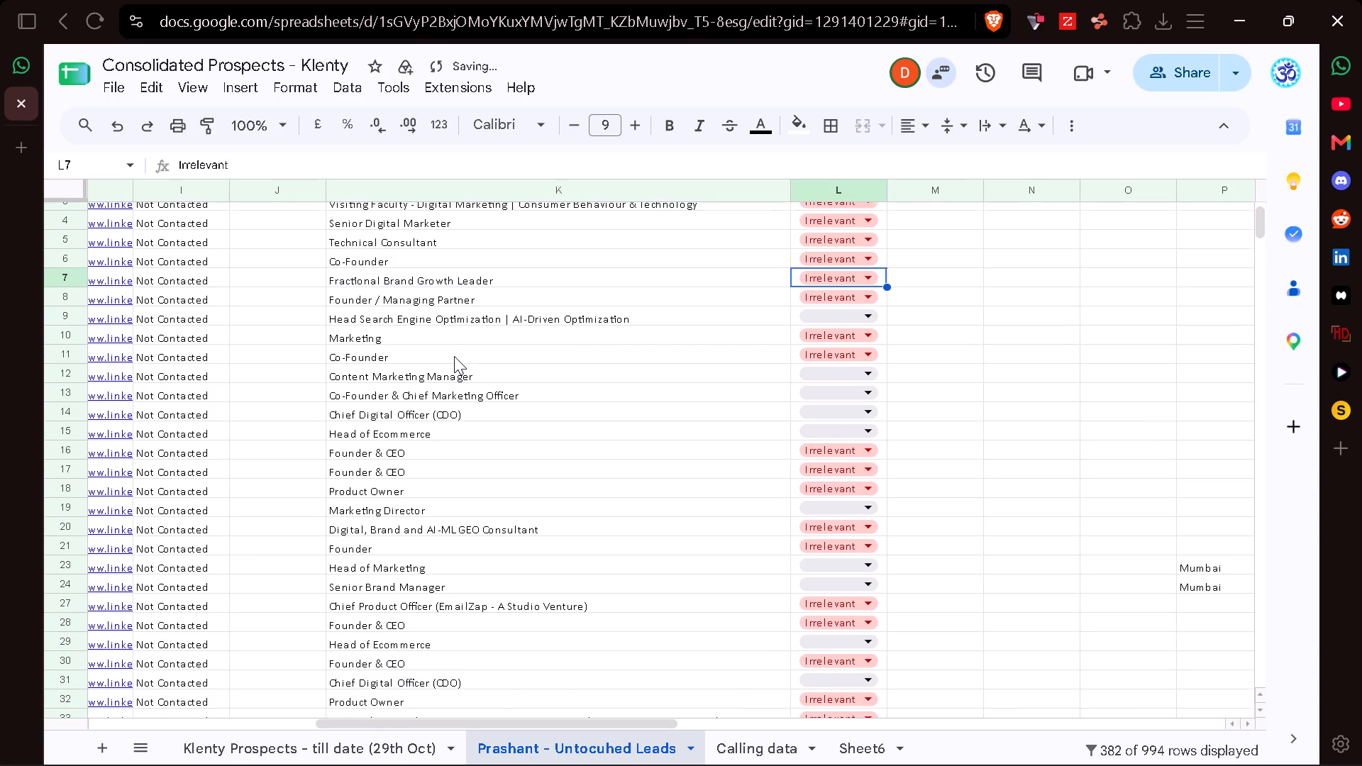
scroll(454, 356, "down", 3)
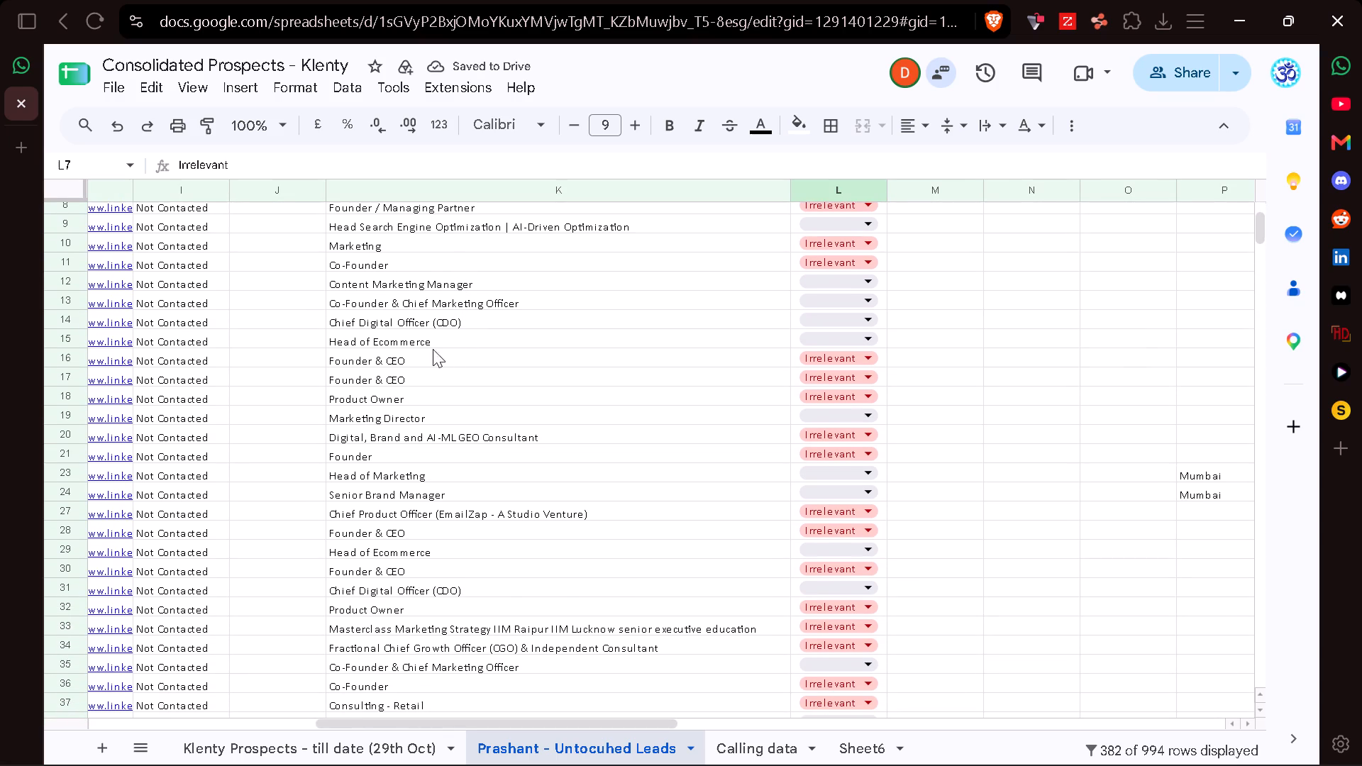
scroll(405, 313, "down", 2)
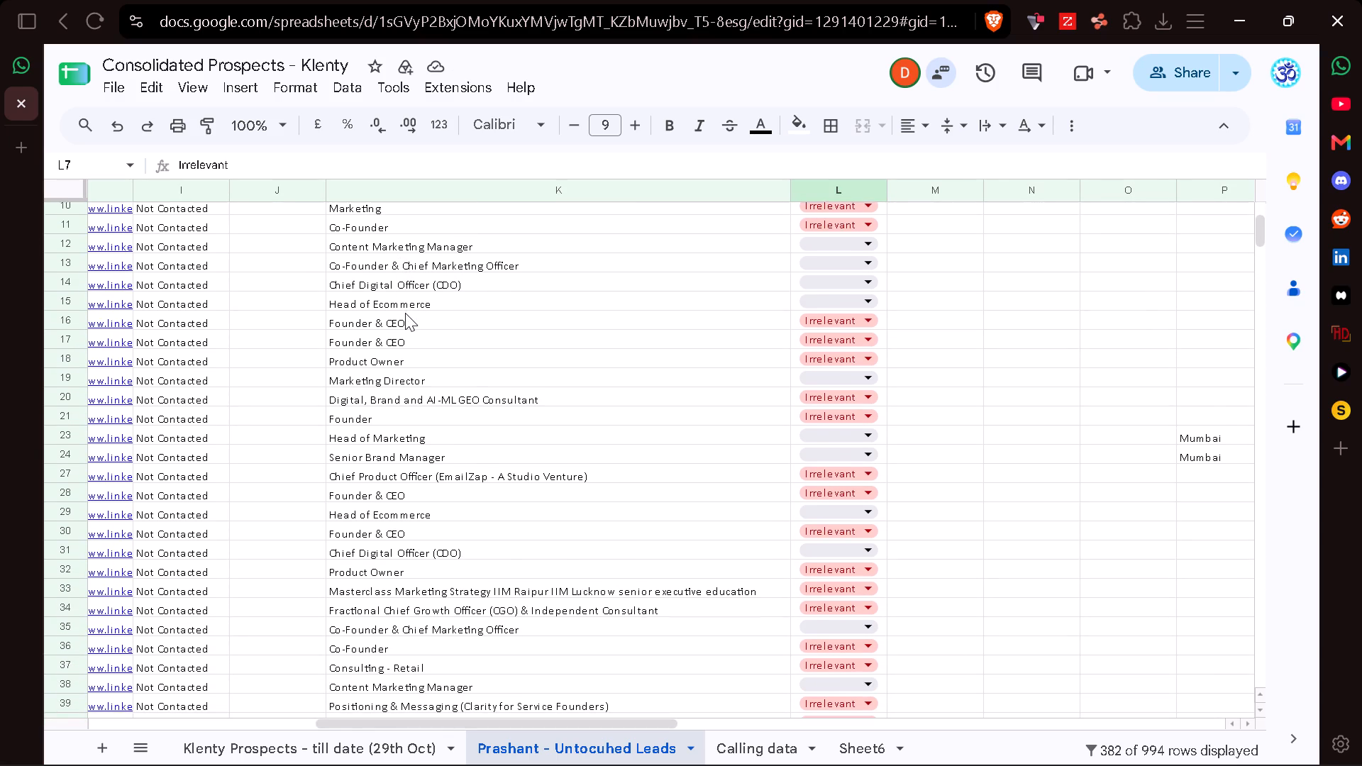
scroll(405, 313, "down", 3)
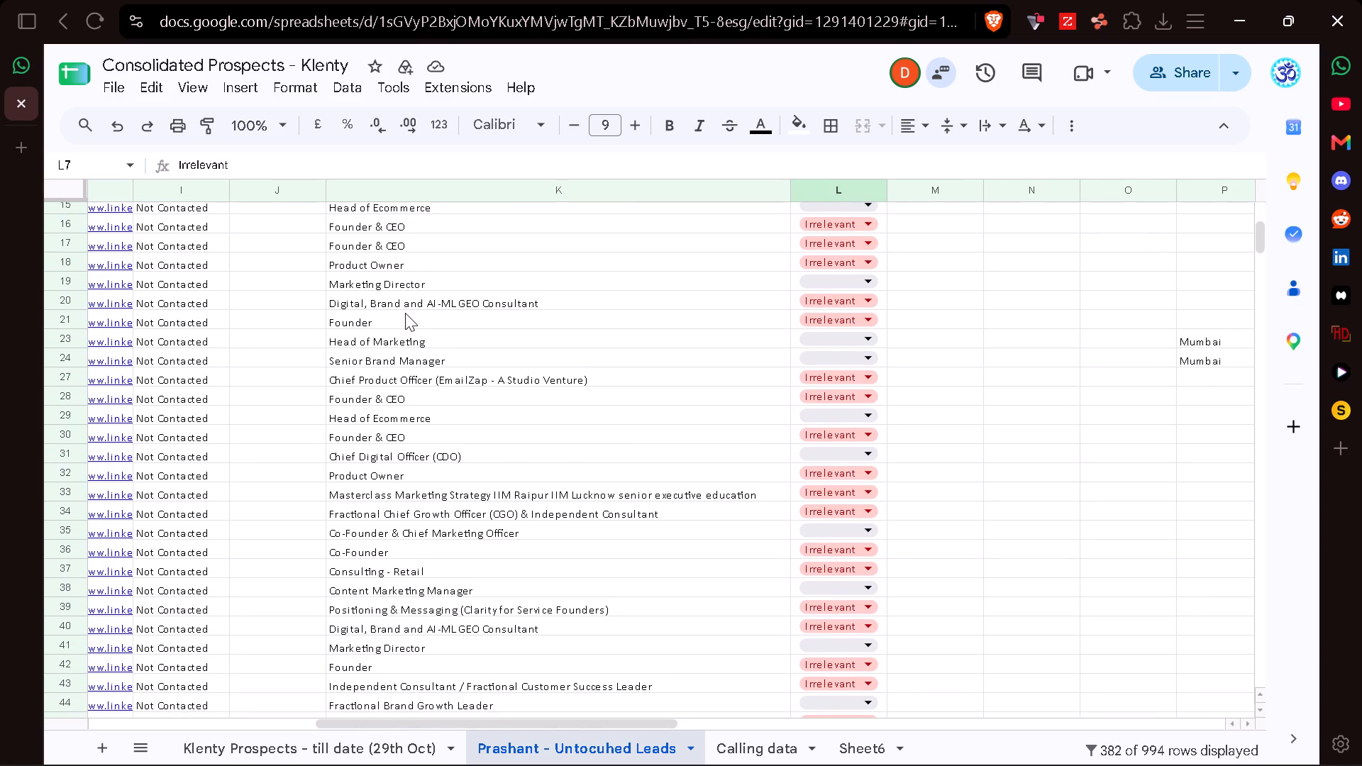
scroll(405, 313, "down", 3)
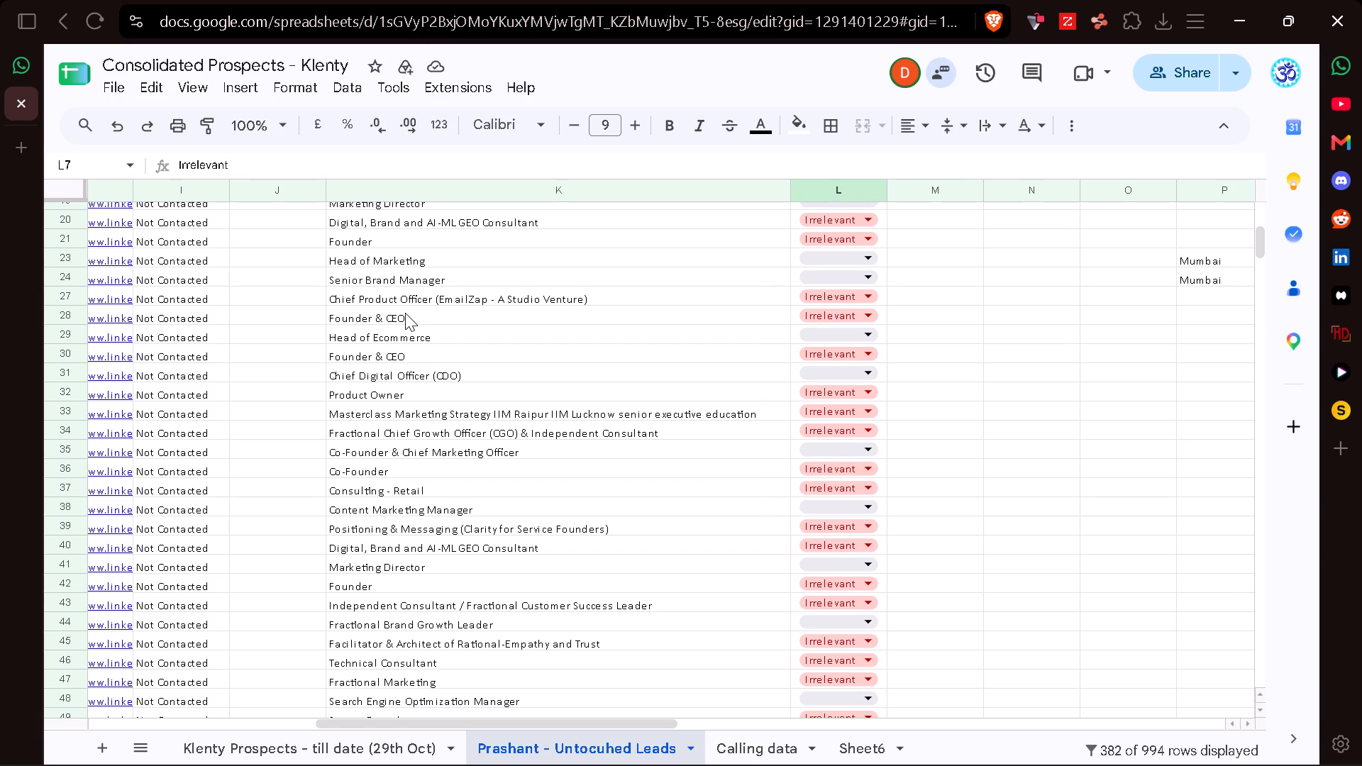
Set Relevancy to Irrelevant for the Senior Executive Digital Marketing lead in row 2.
scroll(405, 313, "up", 4)
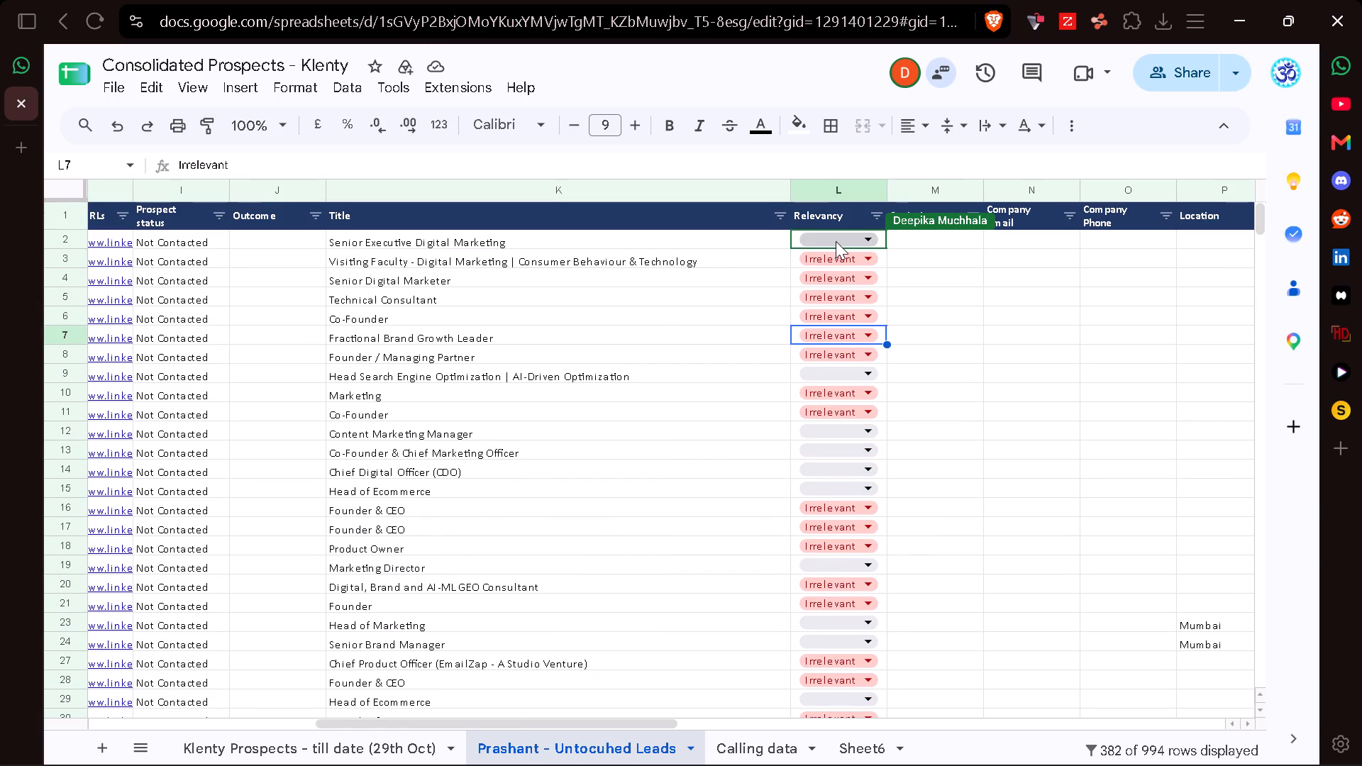
left_click(836, 241)
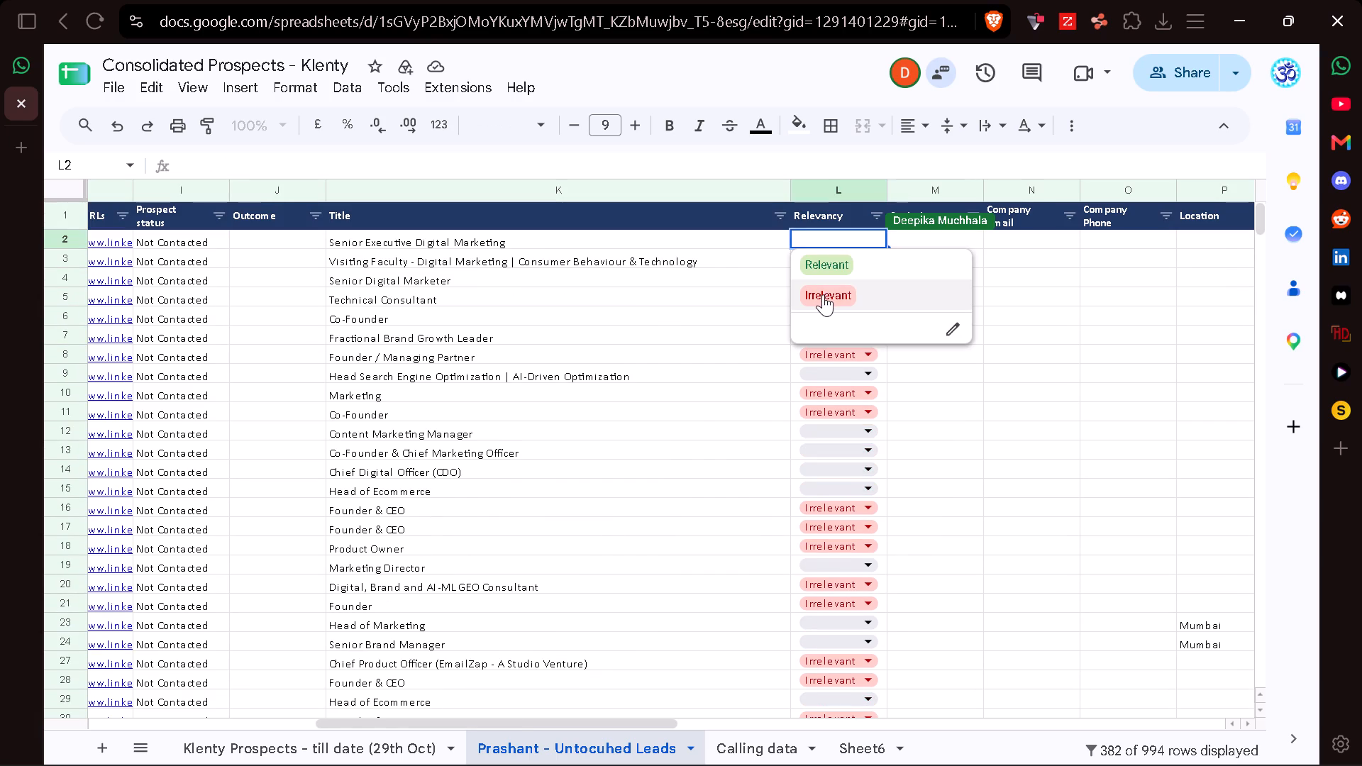
left_click(823, 294)
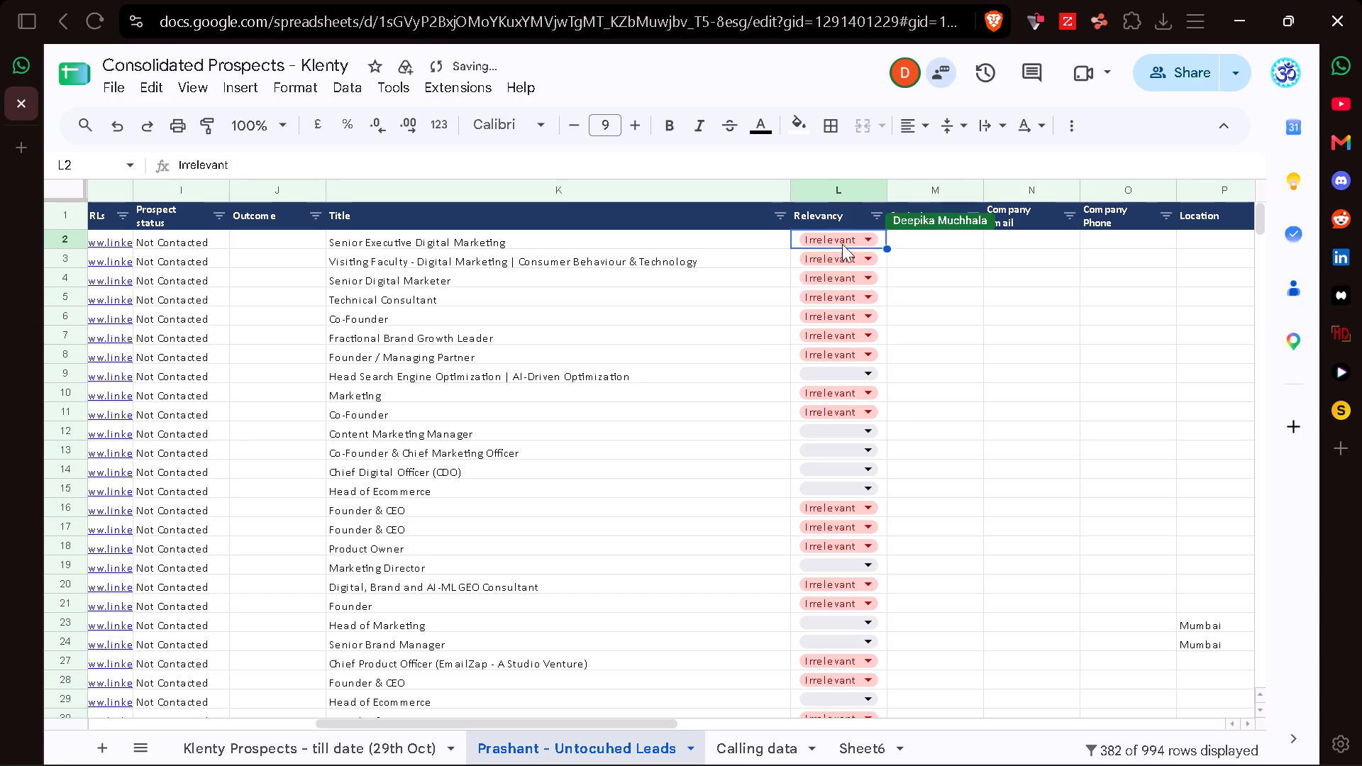
Filter the Relevancy column to show only blanks, excluding the Irrelevant leads.
left_click(869, 220)
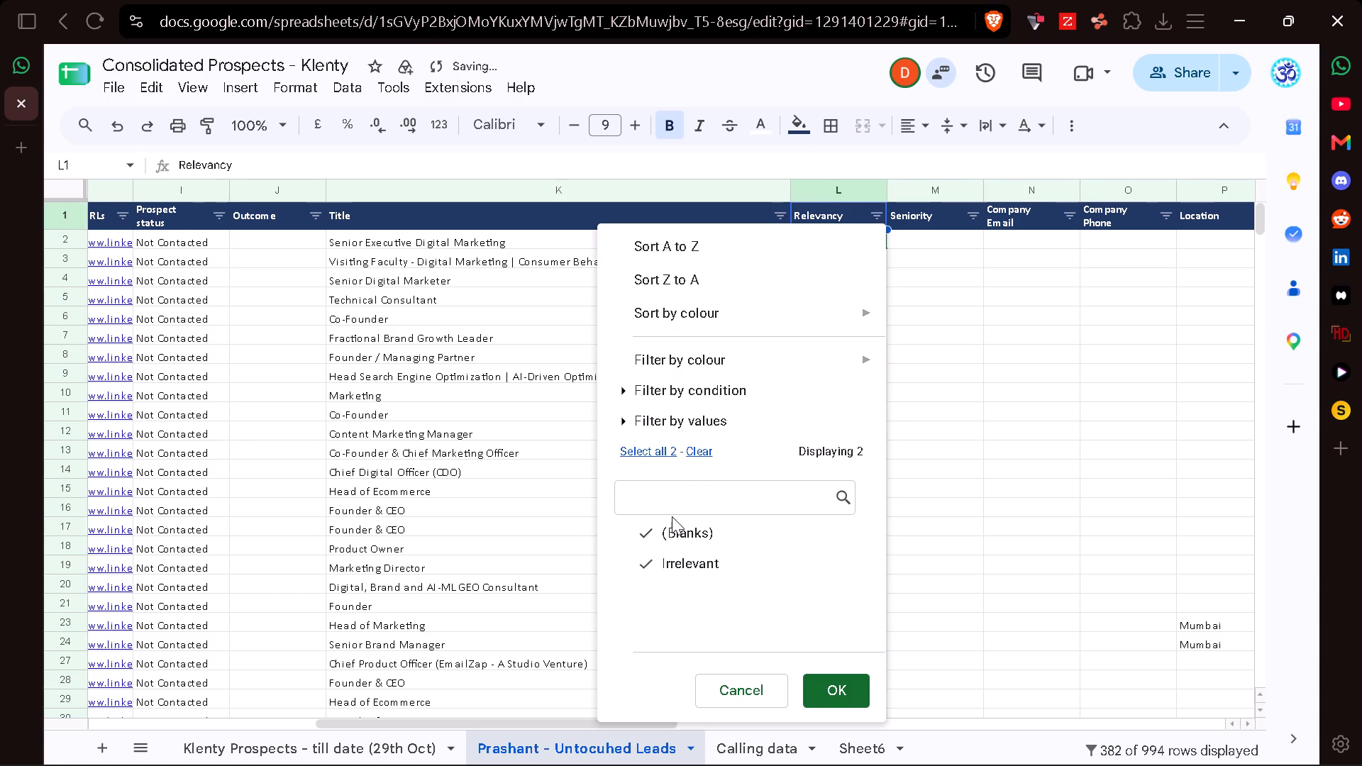
left_click(680, 554)
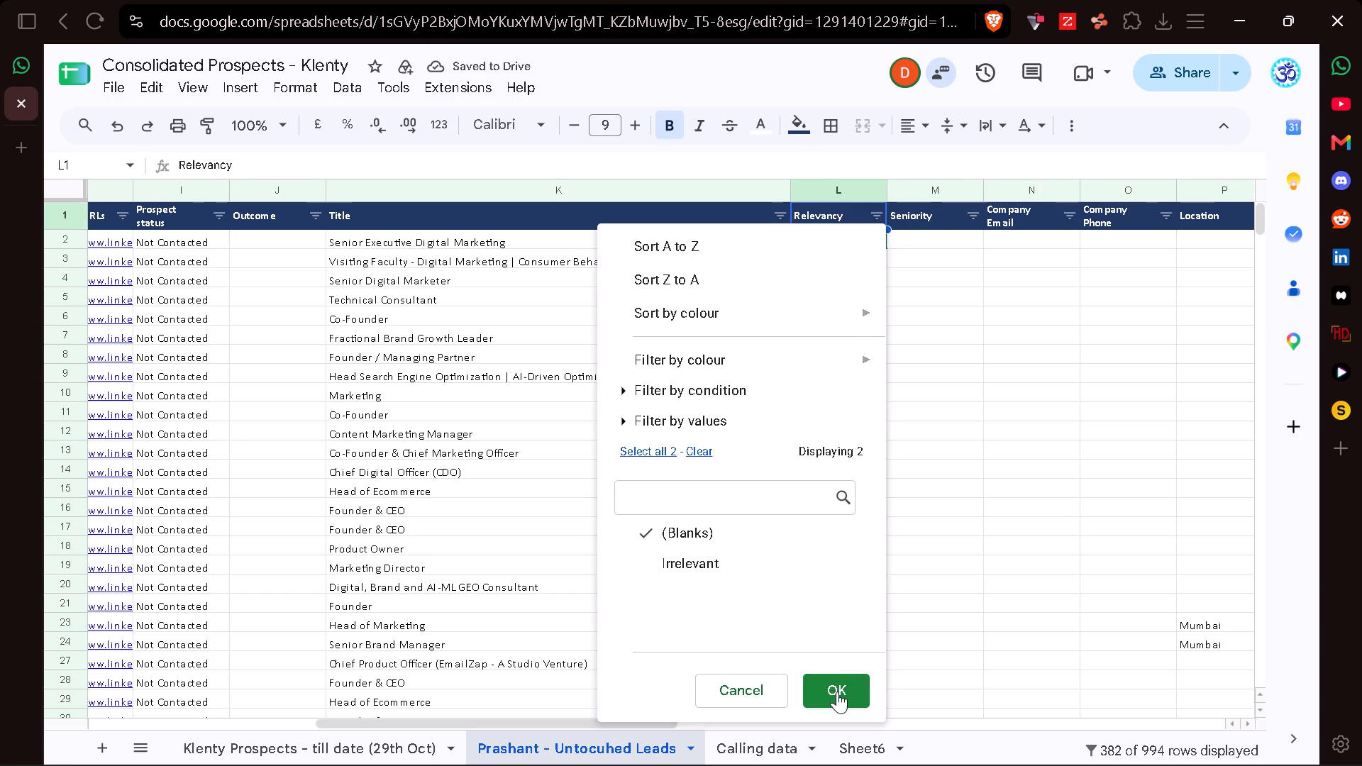
left_click(837, 692)
Review the filtered titles from row 9 onward and set Relevancy to Irrelevant for the Fractional Brand Growth Leader in row 44.
scroll(544, 407, "up", 1)
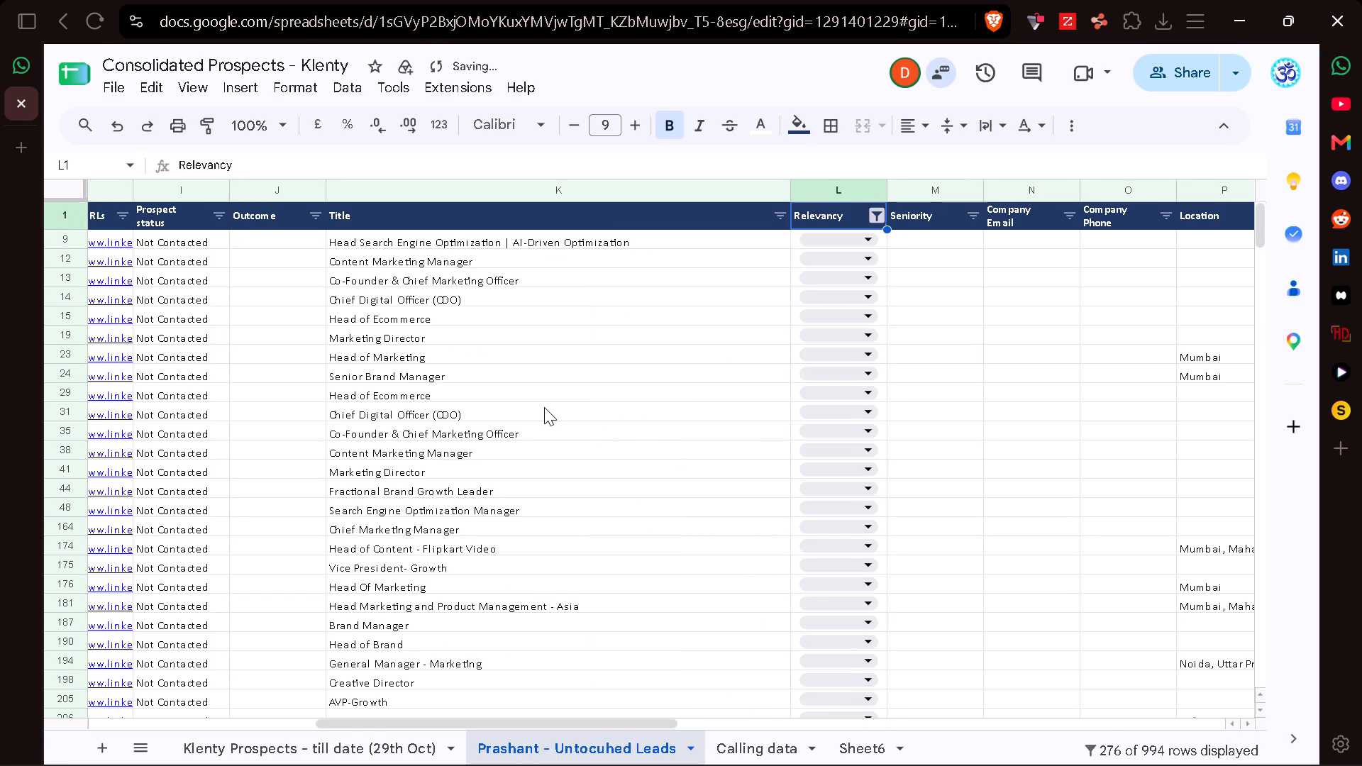
scroll(463, 350, "up", 1)
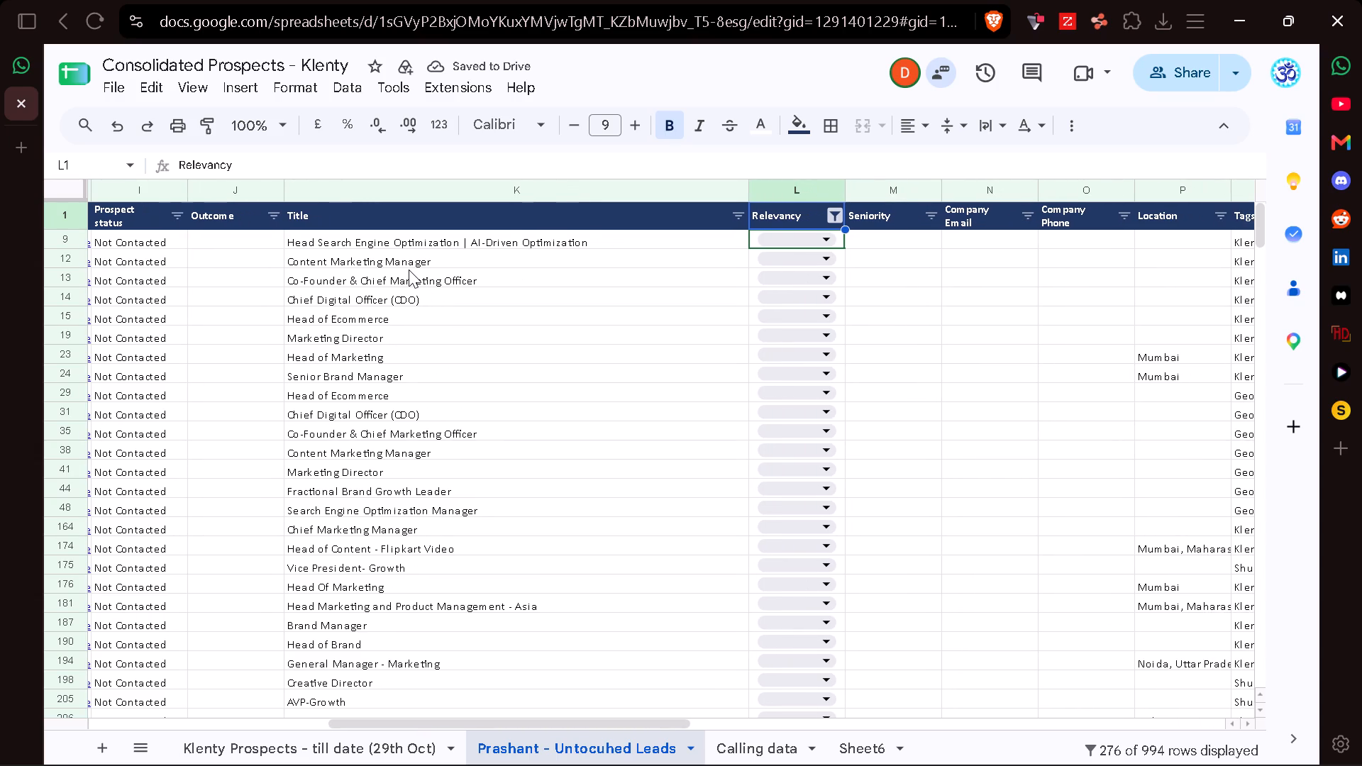
scroll(409, 270, "down", 1)
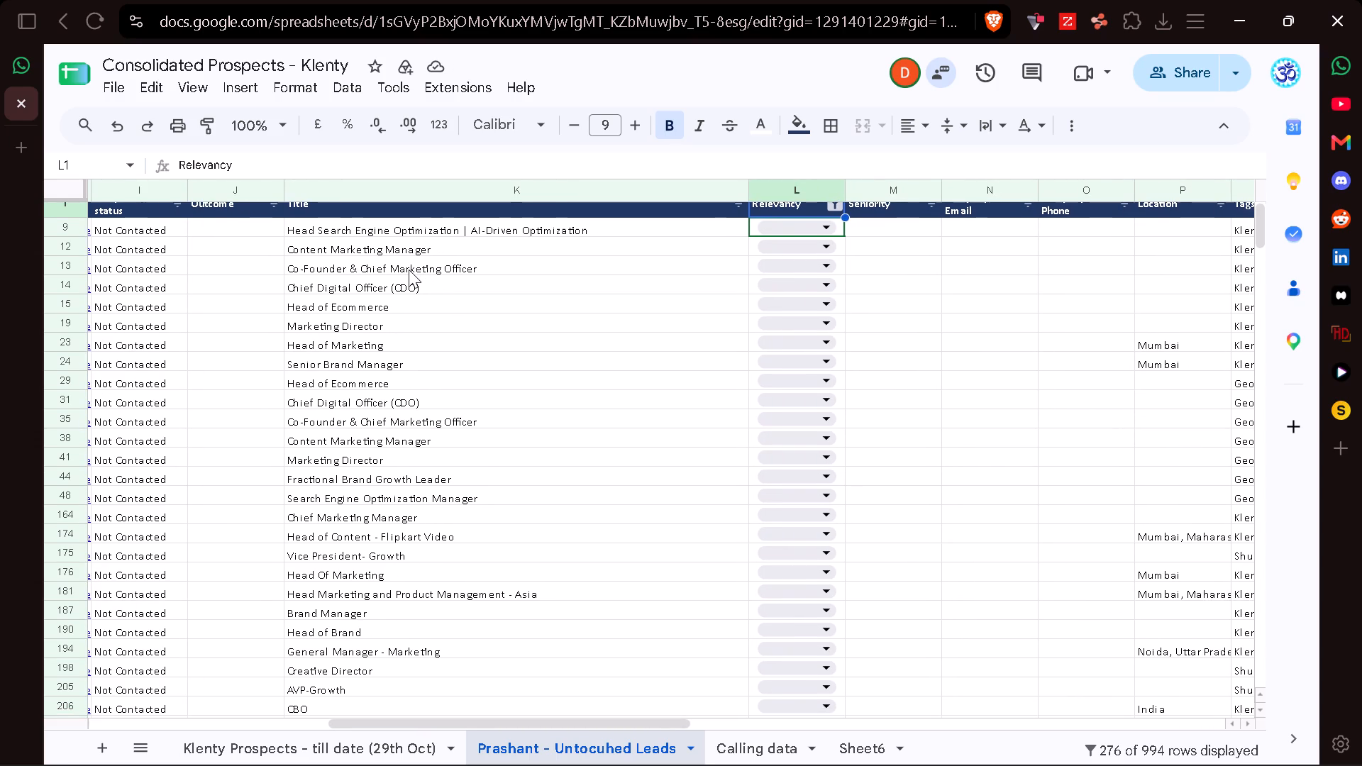
scroll(409, 270, "down", 1)
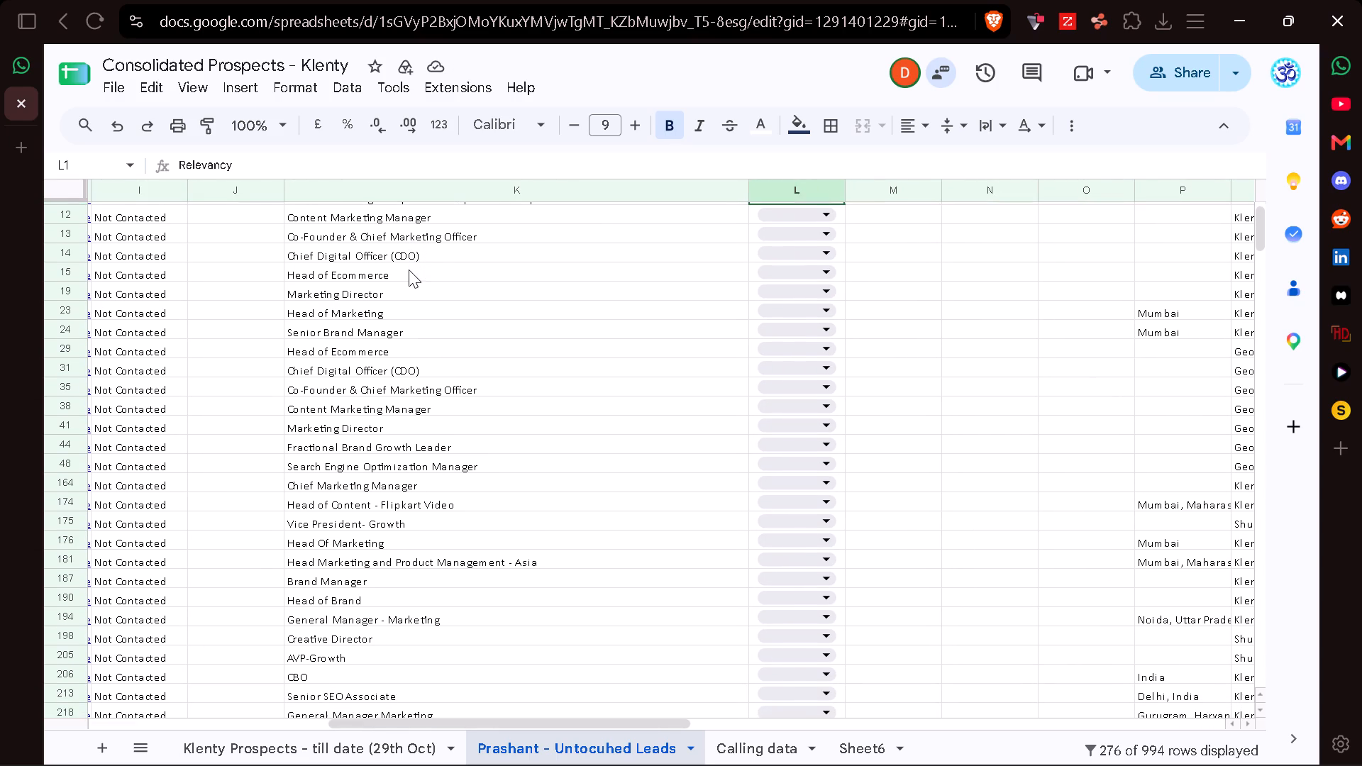
scroll(409, 270, "down", 3)
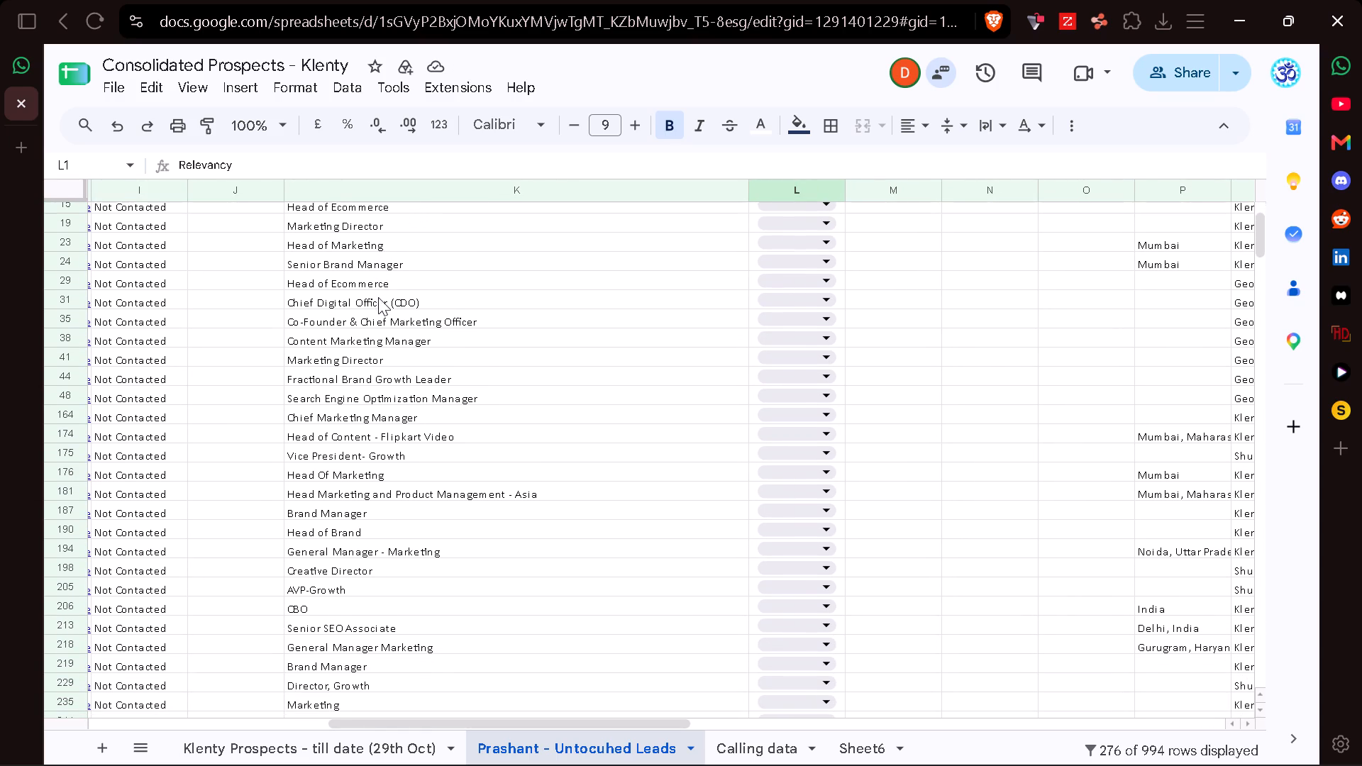
scroll(372, 311, "down", 5)
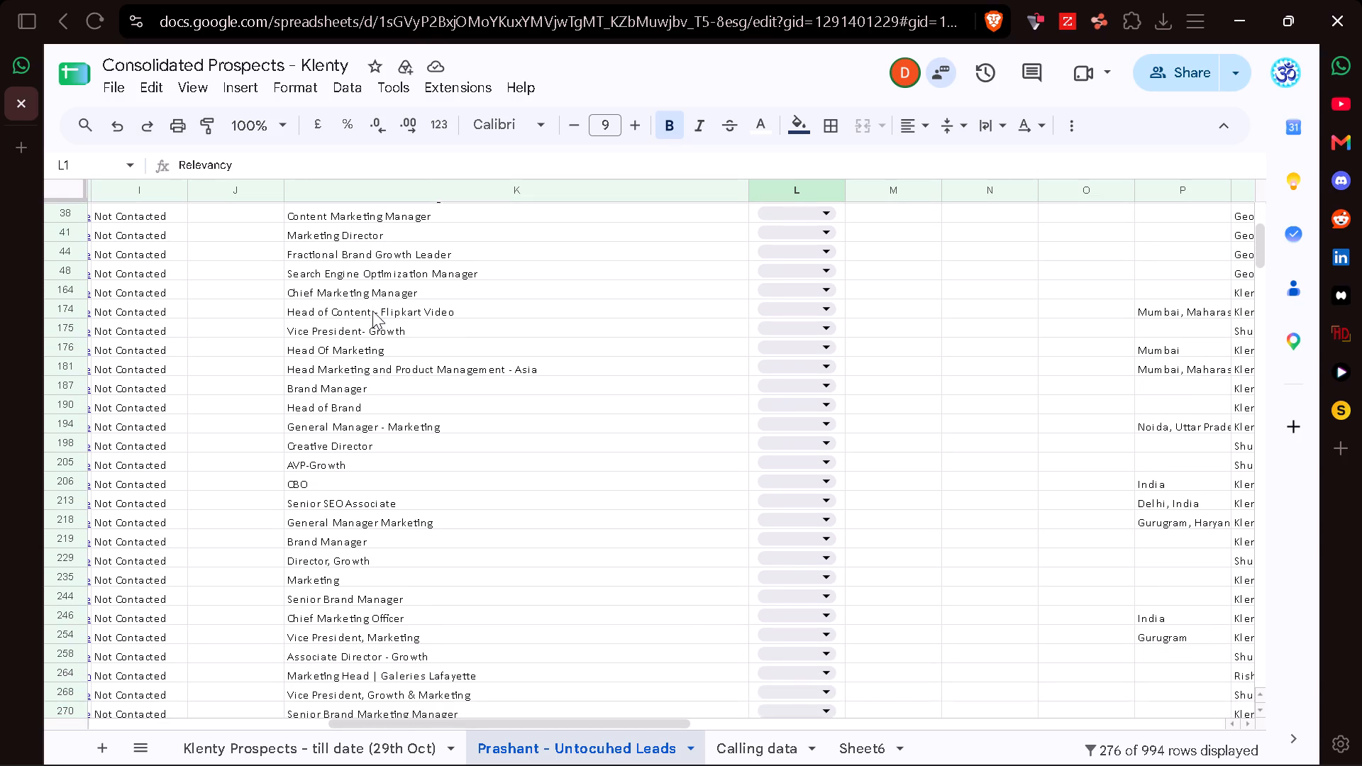
scroll(372, 311, "down", 1)
left_click(777, 243)
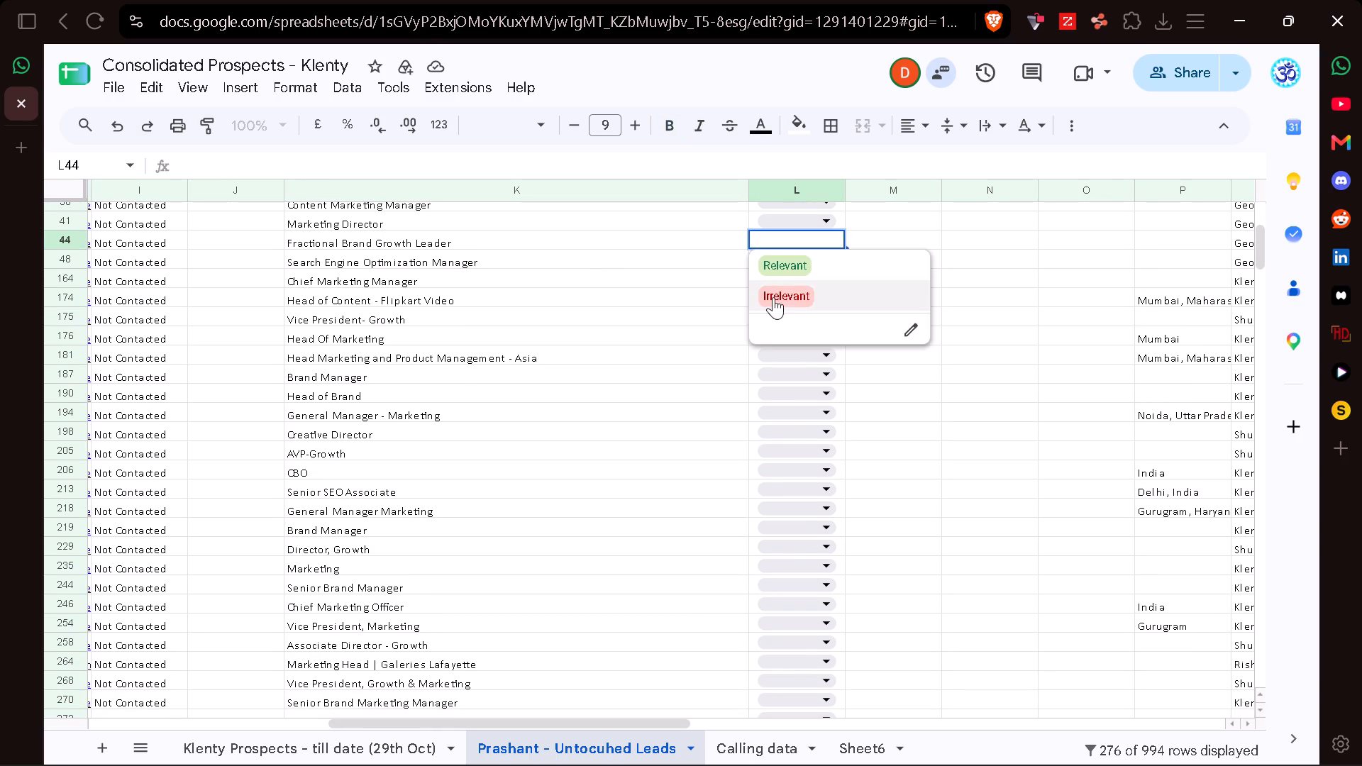
left_click(773, 299)
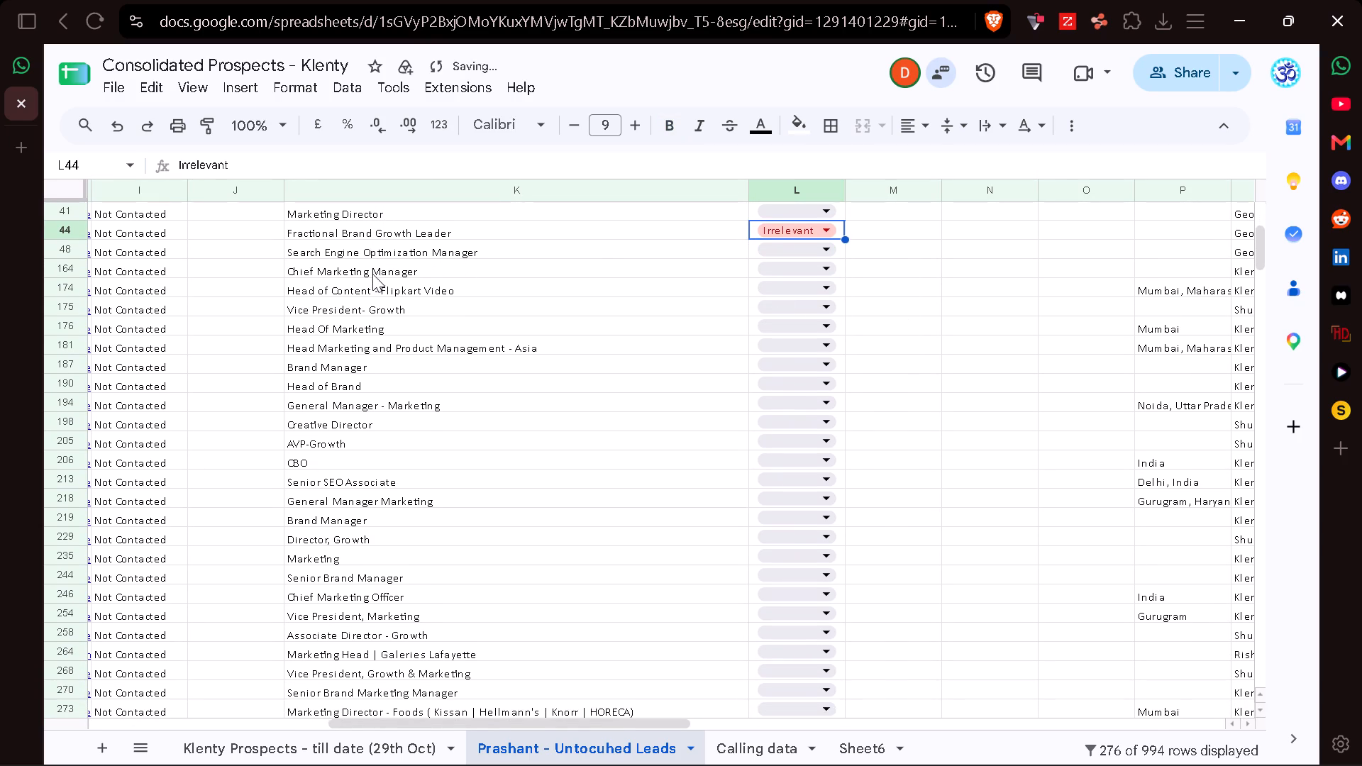
Continue through the filtered titles and set Relevancy to Irrelevant for the Senior SEO Associate in row 213.
scroll(349, 312, "down", 3)
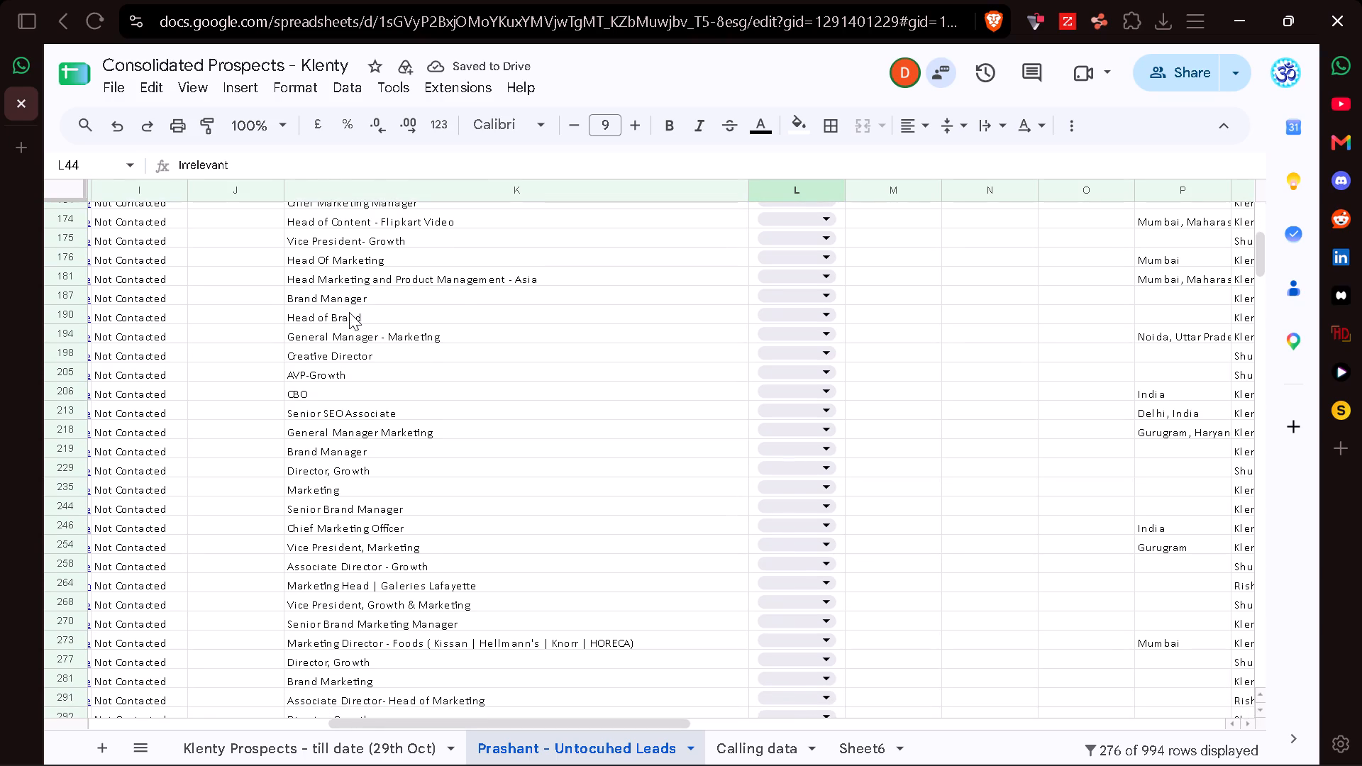
scroll(349, 312, "down", 3)
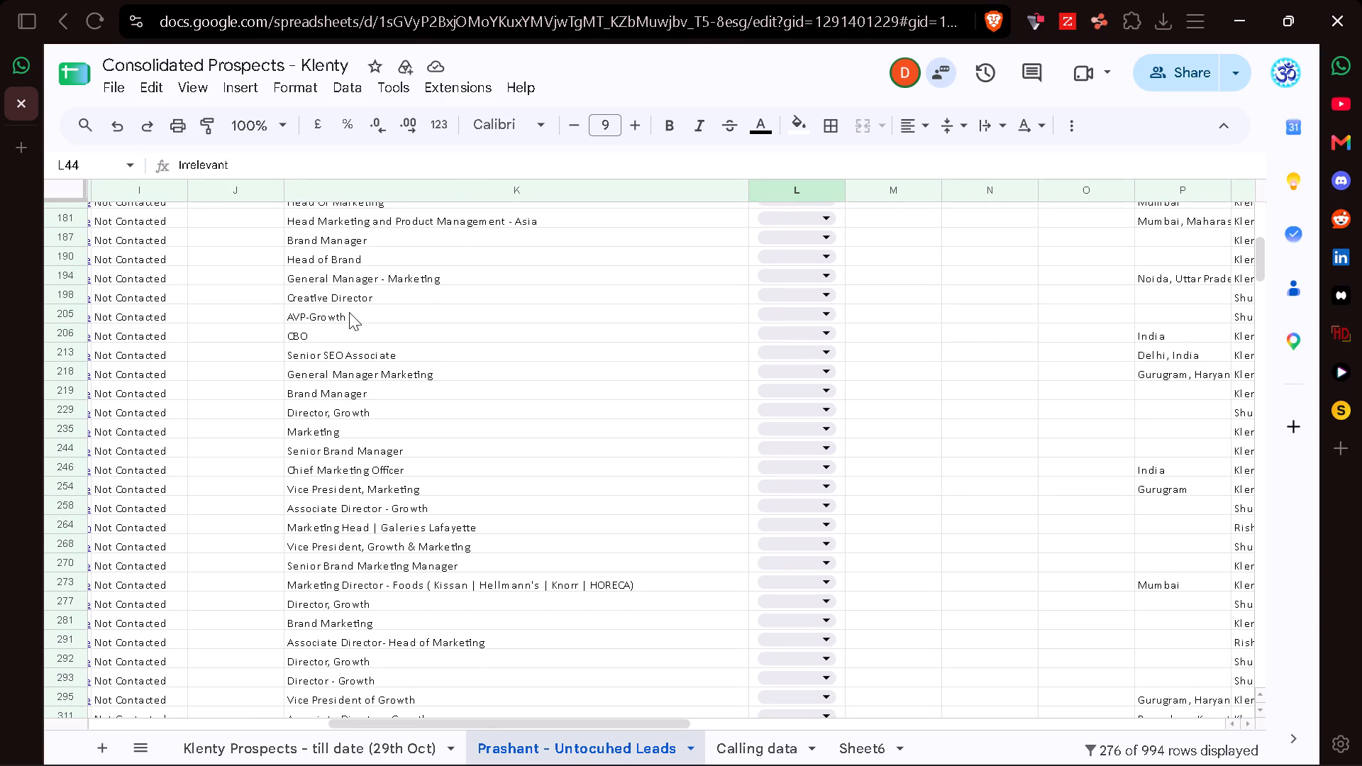
scroll(349, 312, "down", 2)
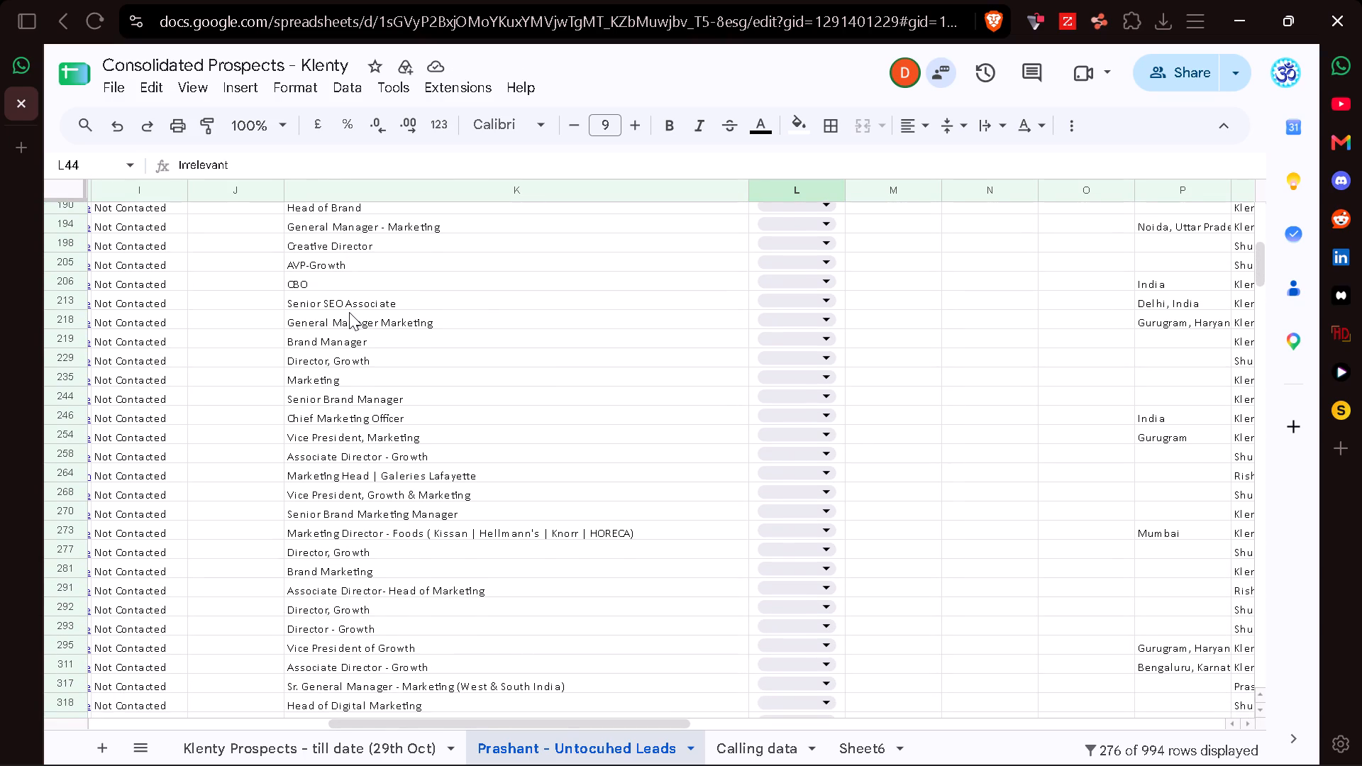
left_click(776, 303)
left_click(776, 357)
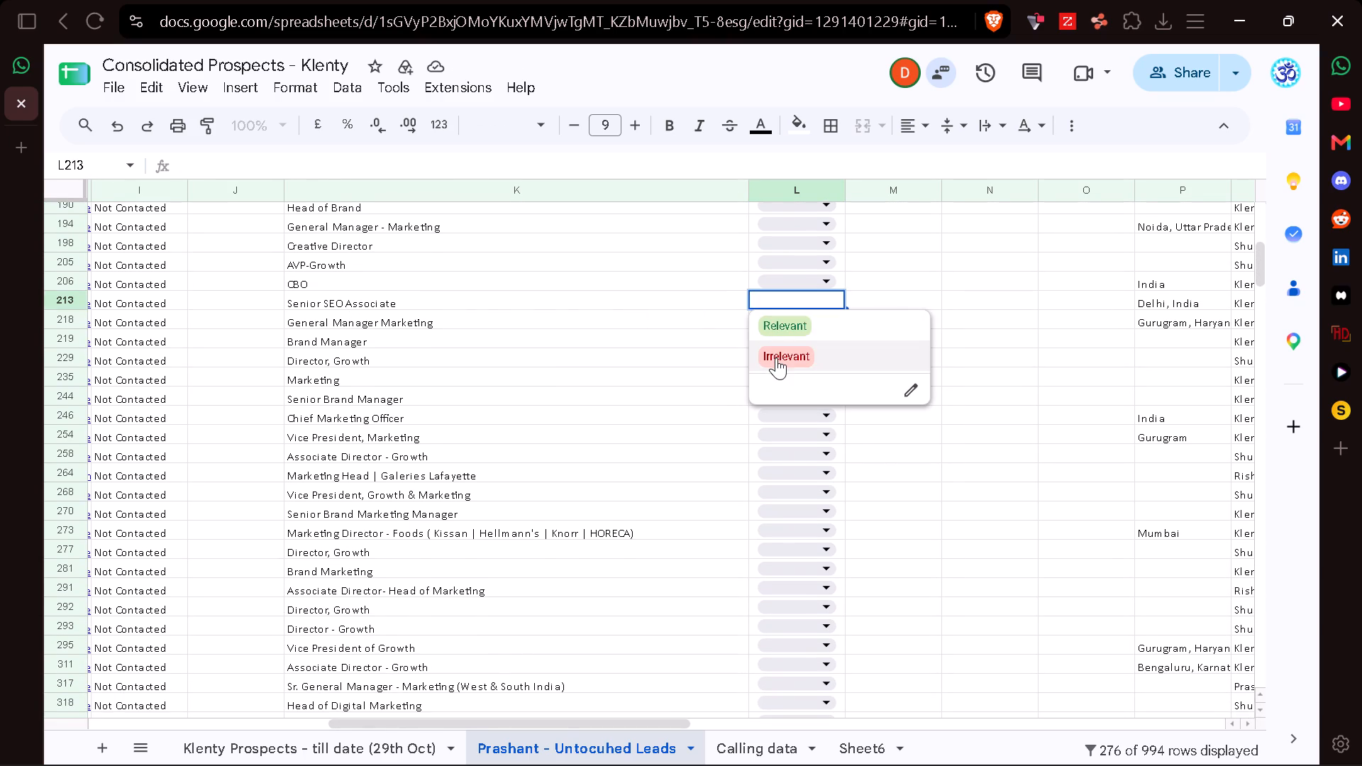
Continue through the filtered titles and set Relevancy to Irrelevant for the lead titled Marketing in row 235.
scroll(365, 303, "down", 1)
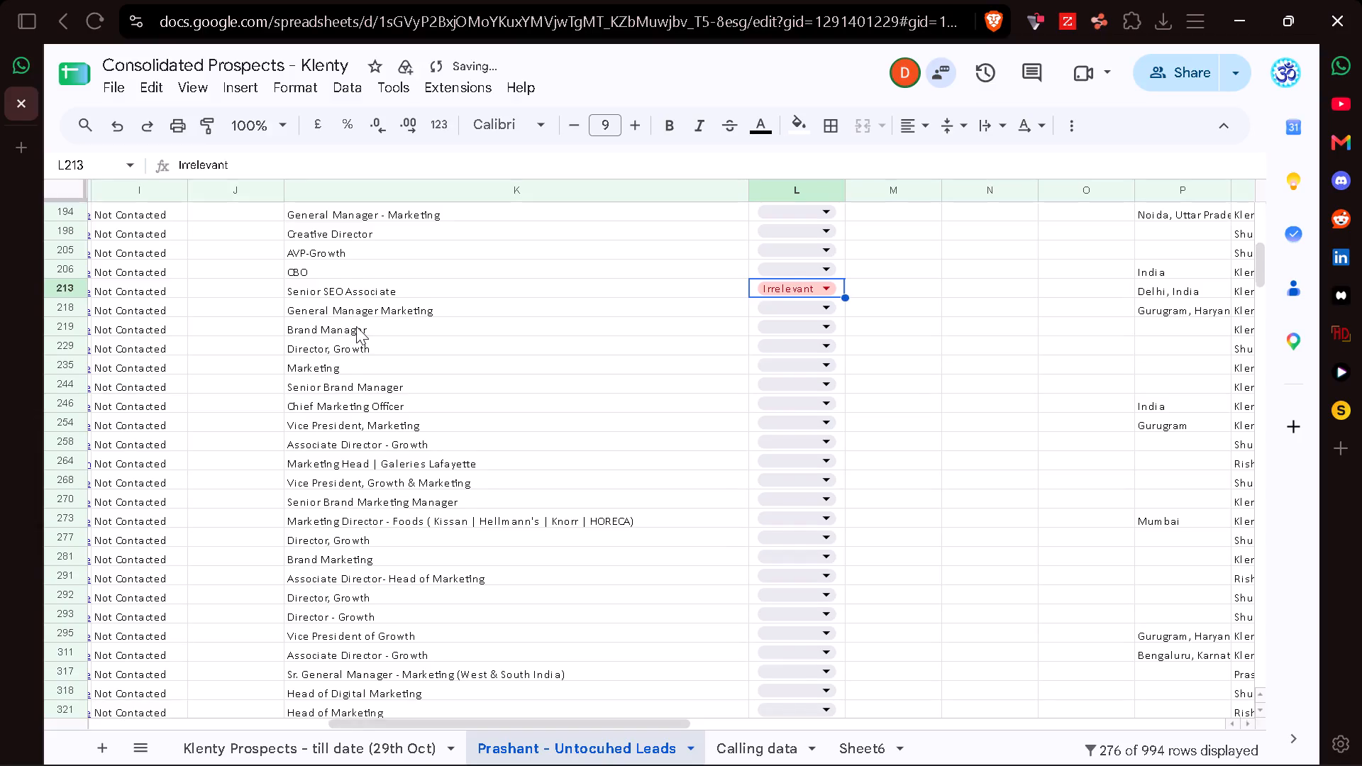
scroll(356, 326, "down", 1)
left_click(770, 342)
left_click(779, 396)
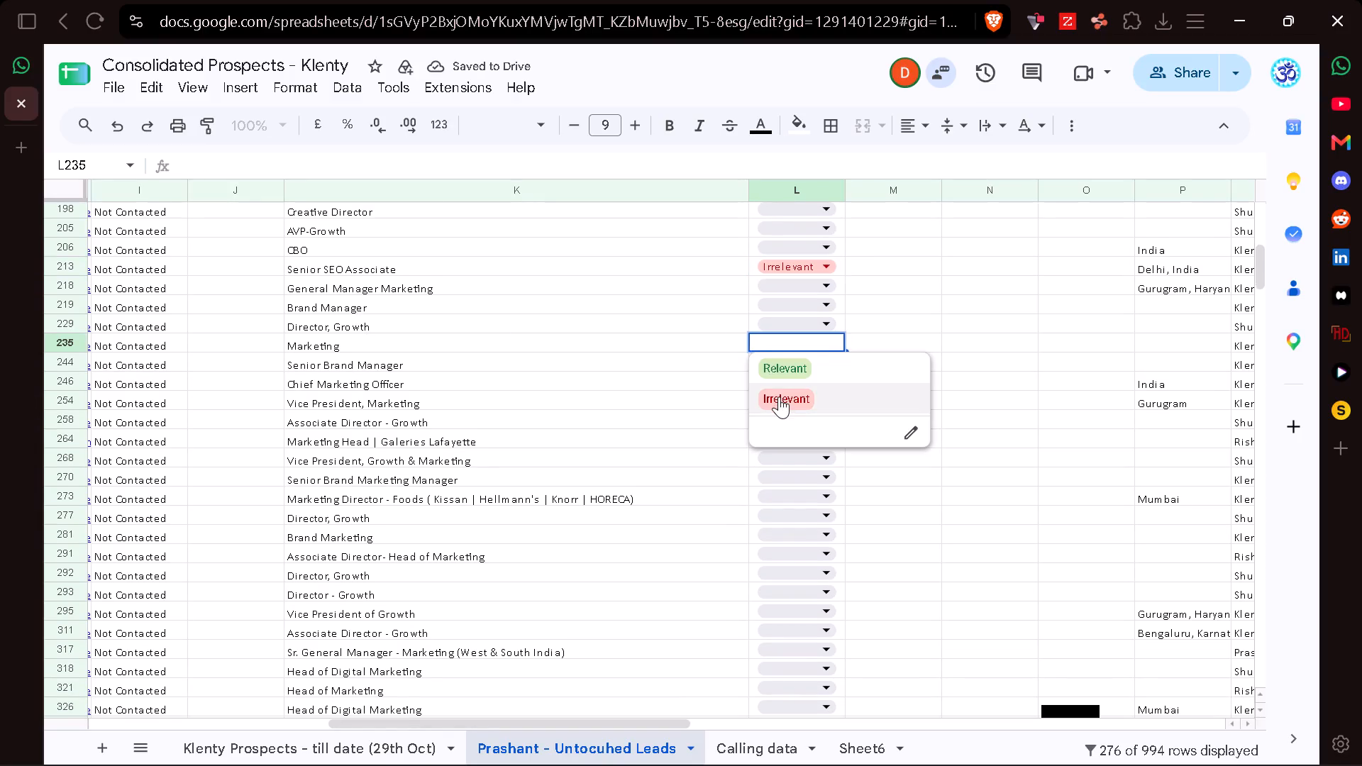
Review the filtered titles from row 244 onward and set Relevancy to Irrelevant for the Sr. General Manager - Marketing (West & South India) in row 317.
scroll(351, 356, "down", 2)
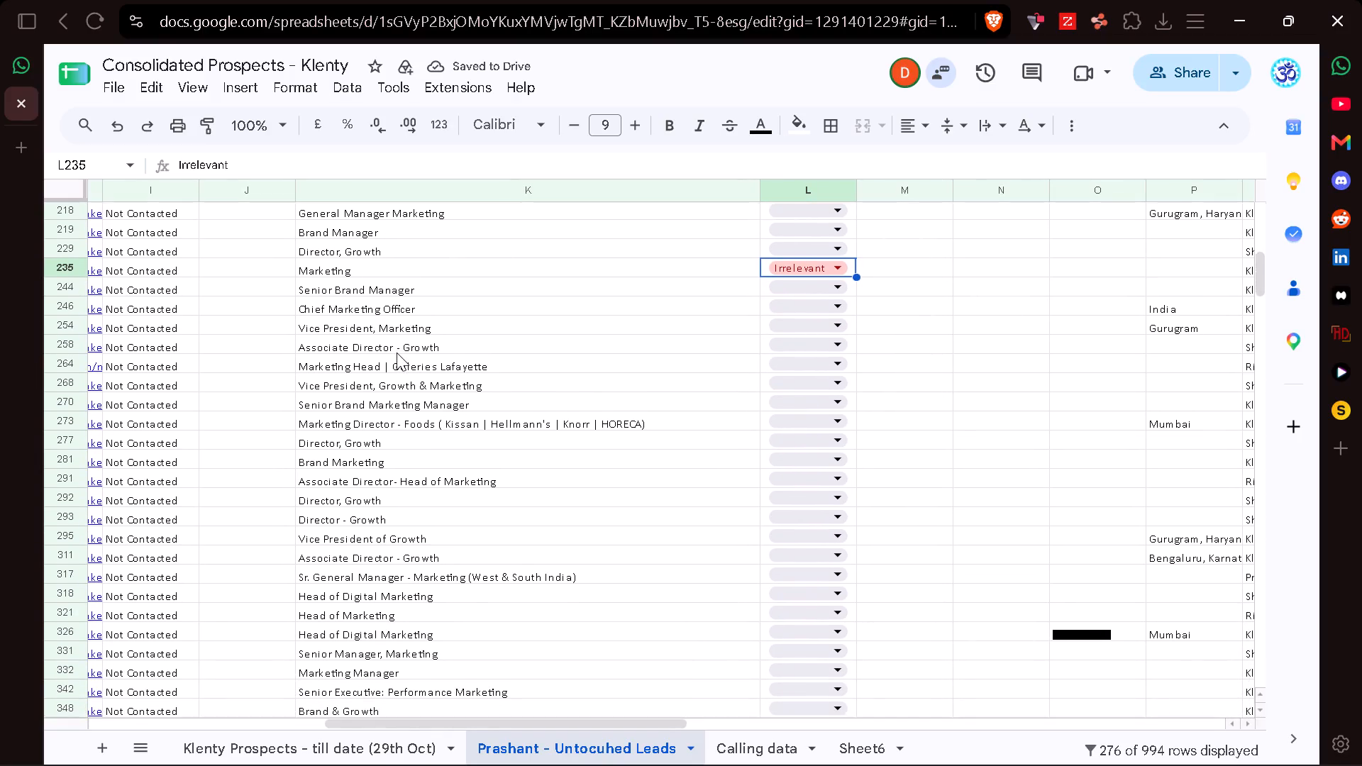
scroll(397, 353, "down", 2)
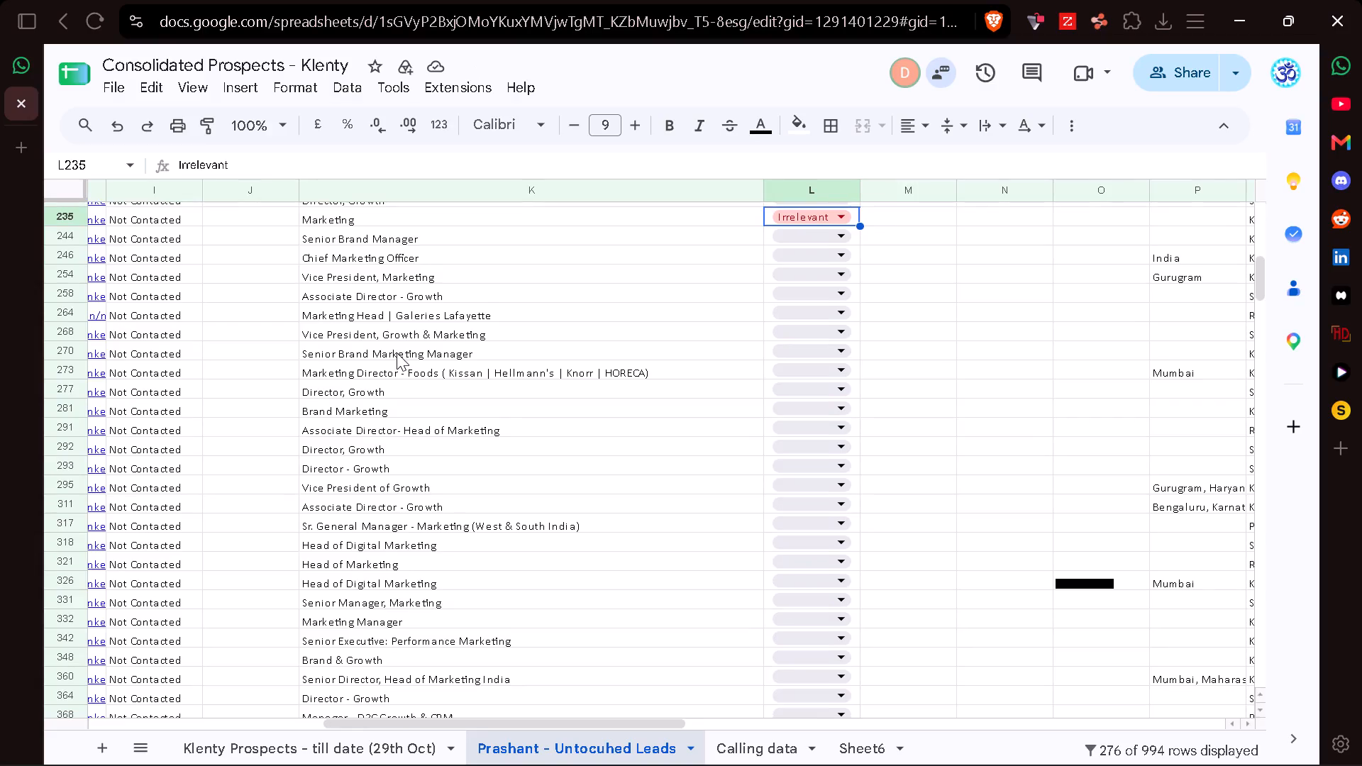
scroll(397, 353, "down", 2)
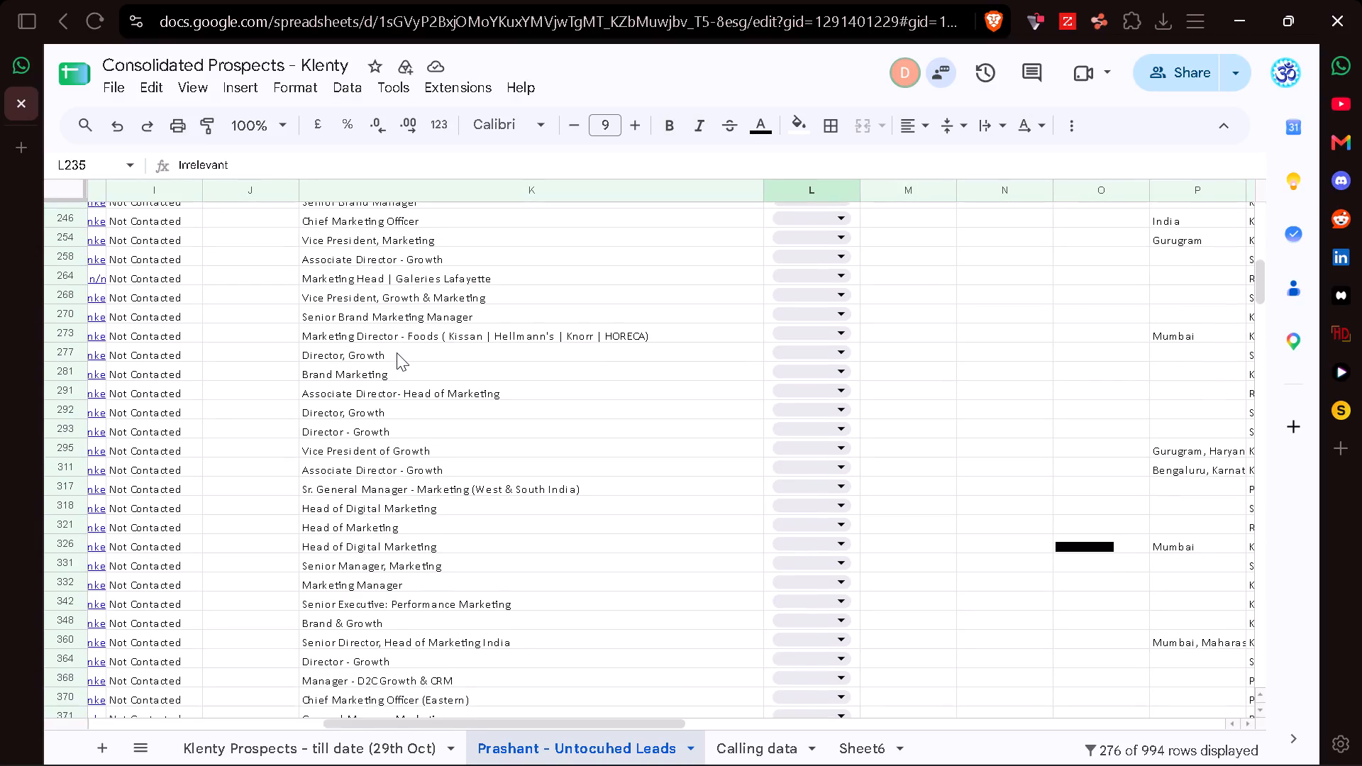
scroll(397, 353, "down", 3)
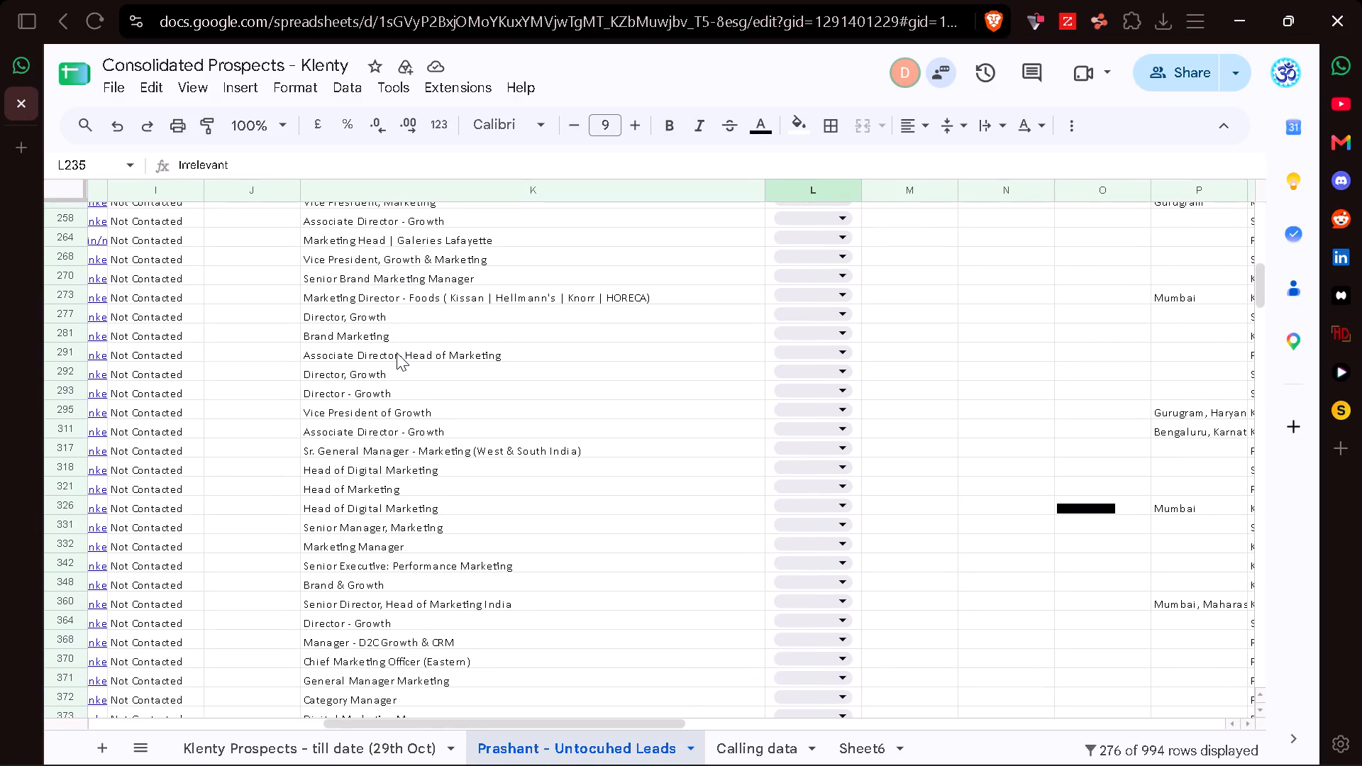
scroll(397, 353, "down", 3)
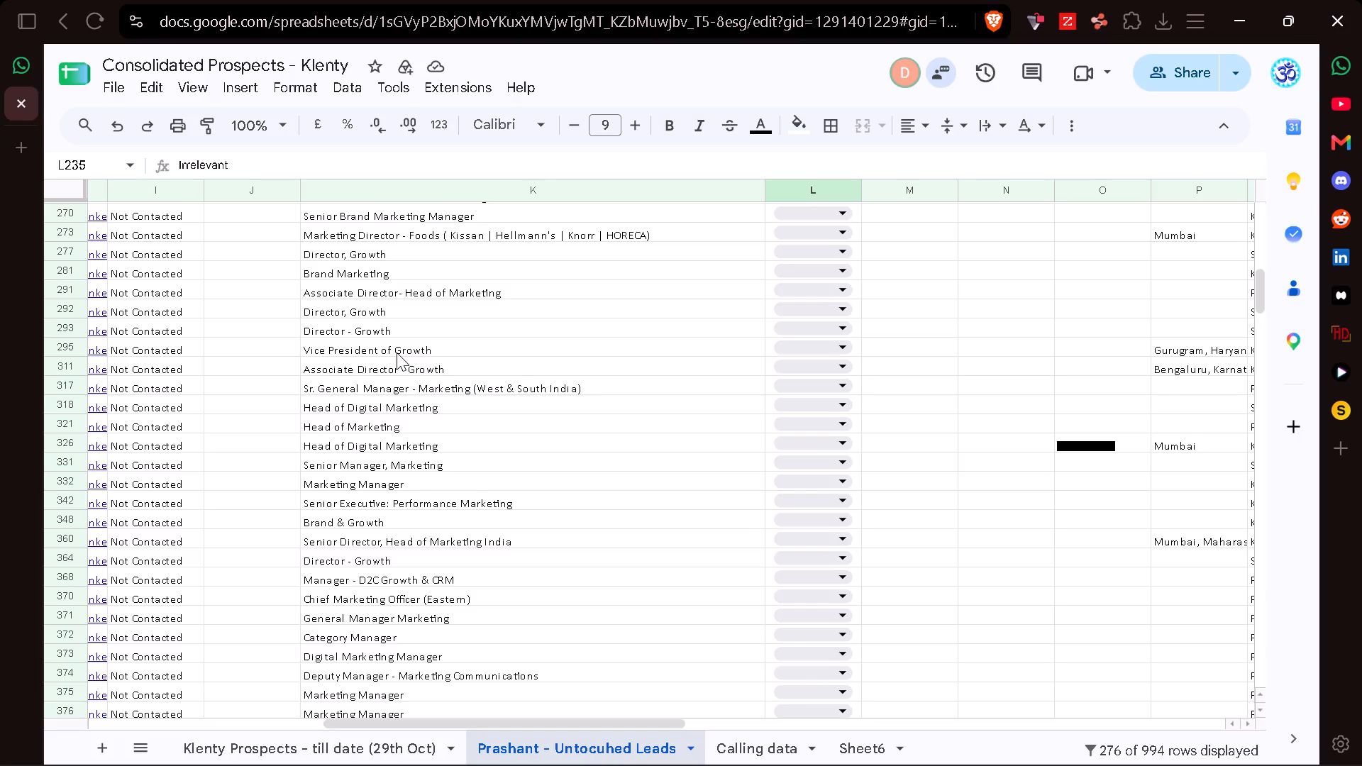
scroll(397, 353, "down", 1)
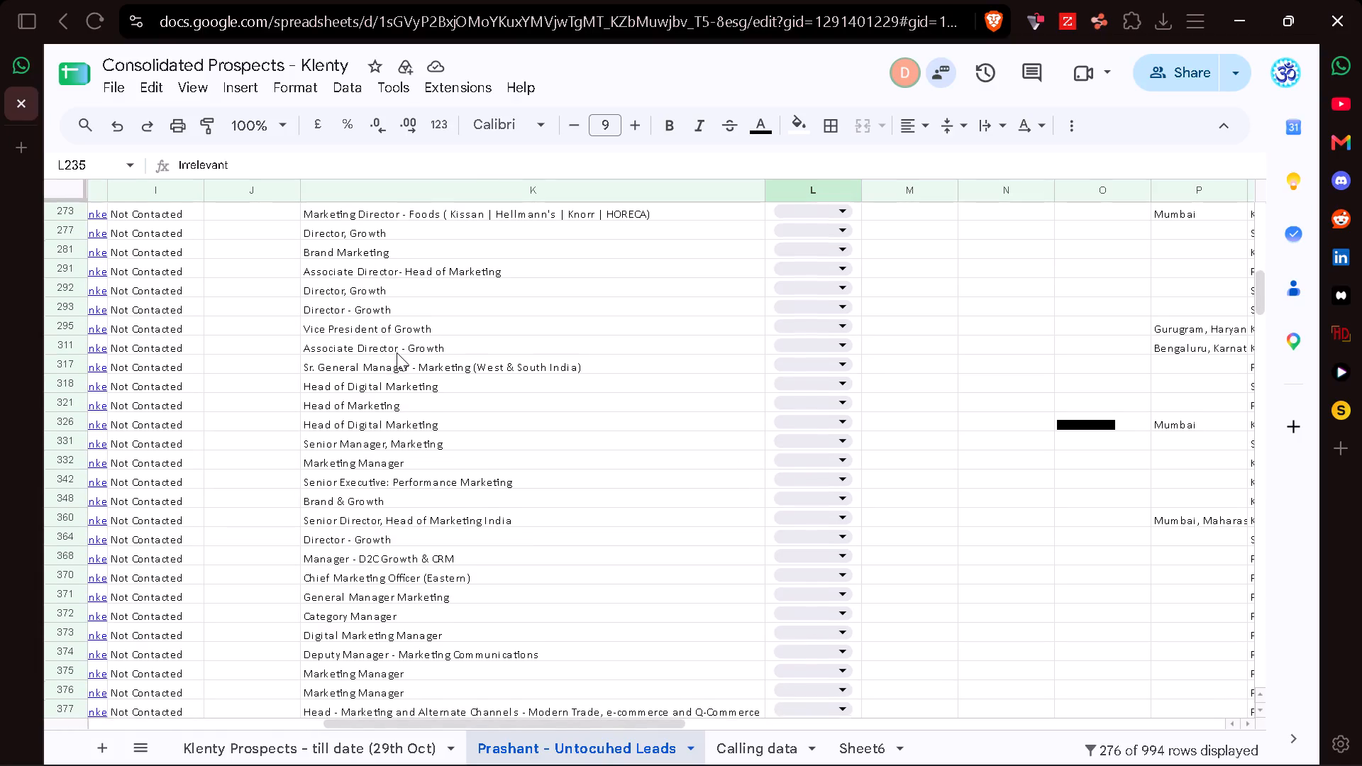
scroll(397, 353, "down", 1)
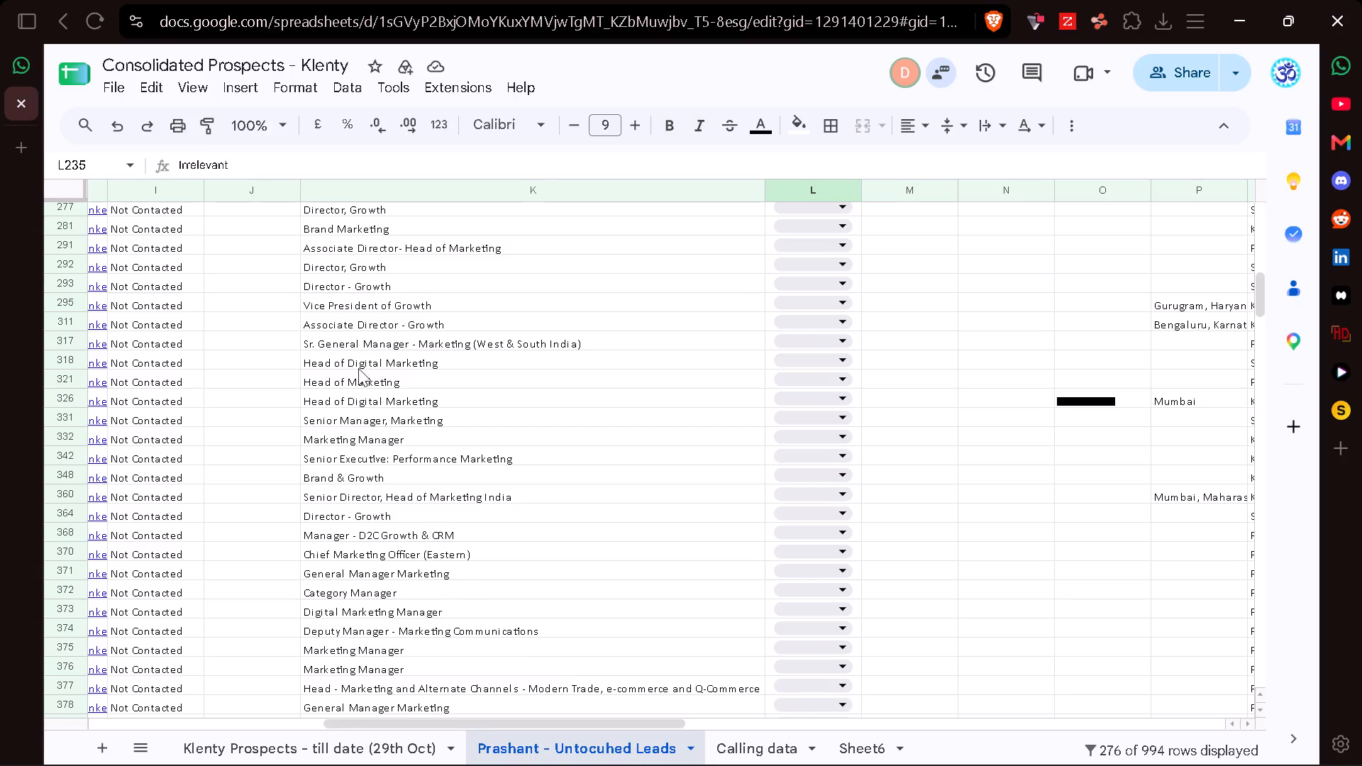
scroll(371, 359, "down", 1)
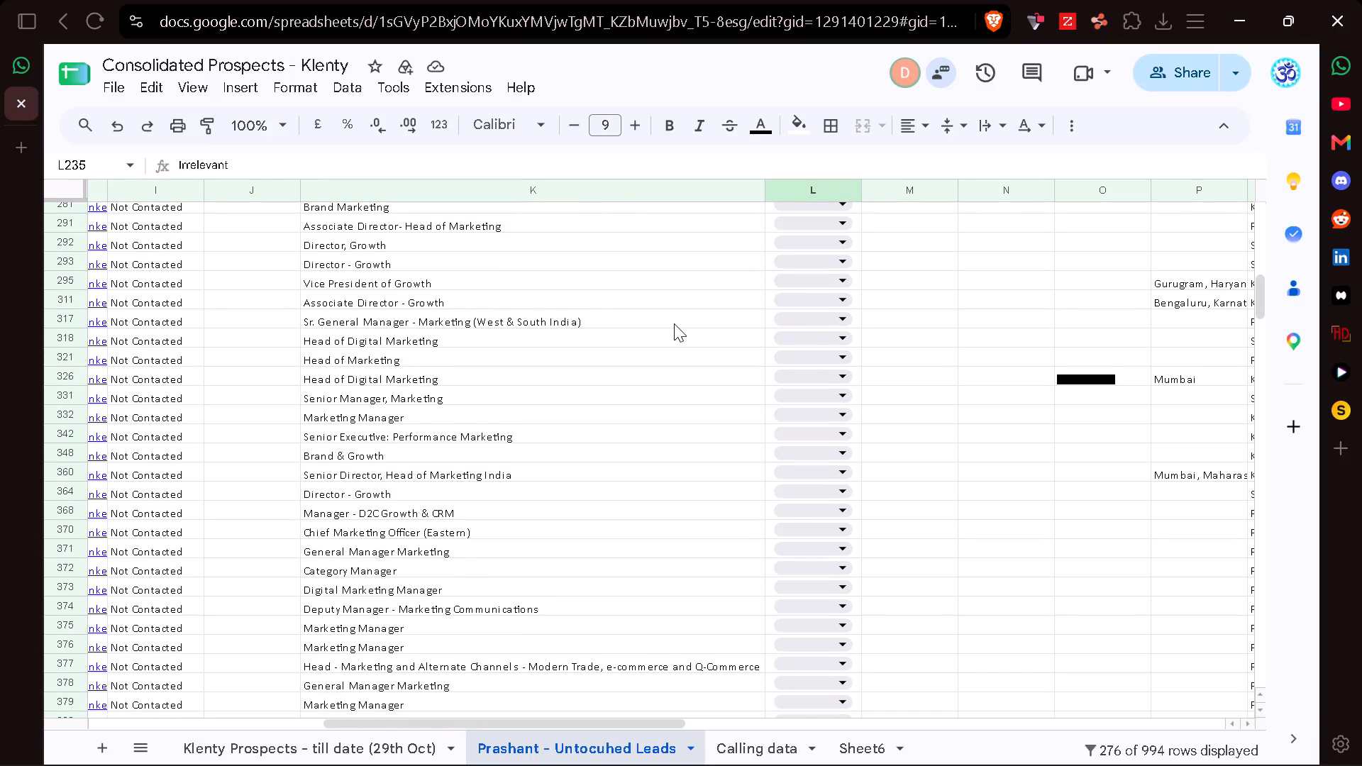
left_click(794, 320)
left_click(793, 368)
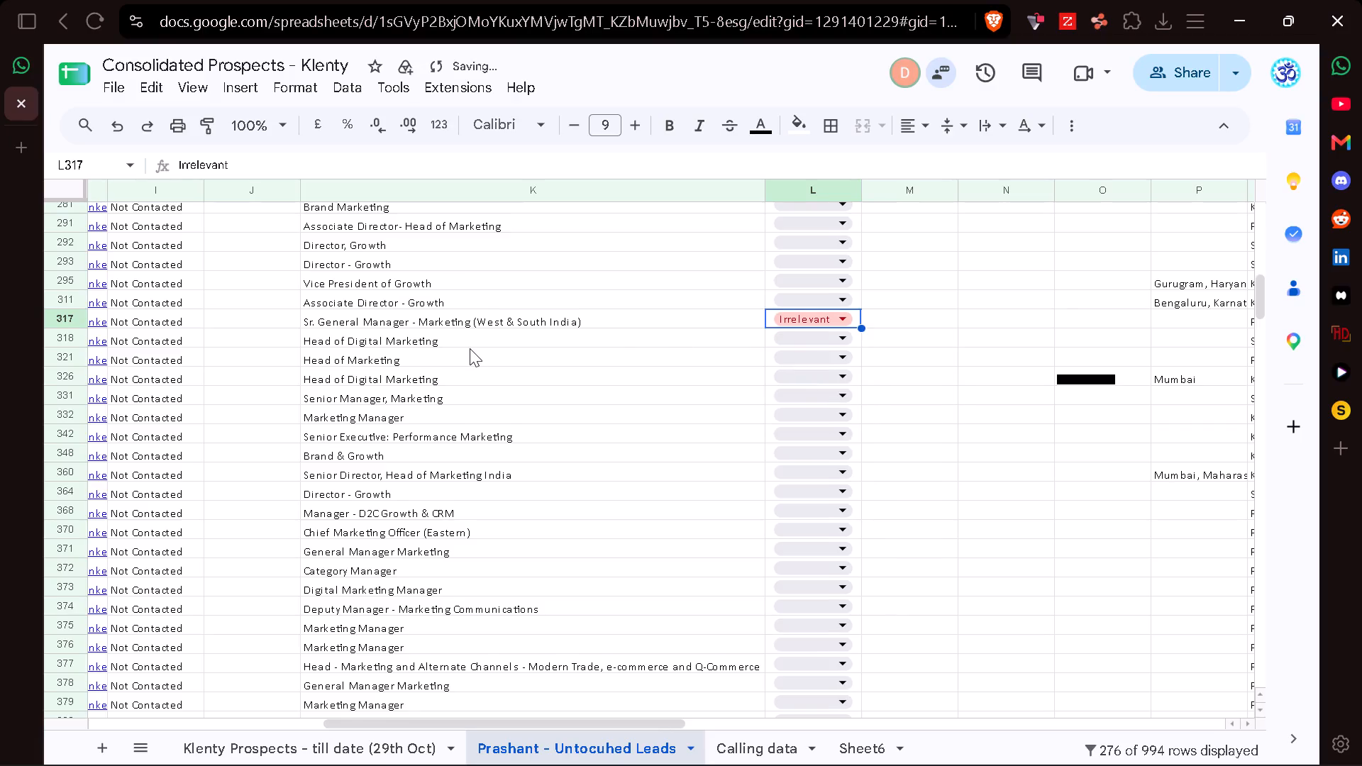
Check the following titles and set Relevancy to Irrelevant for the Senior Executive: Performance Marketing lead in row 342.
scroll(470, 348, "down", 3)
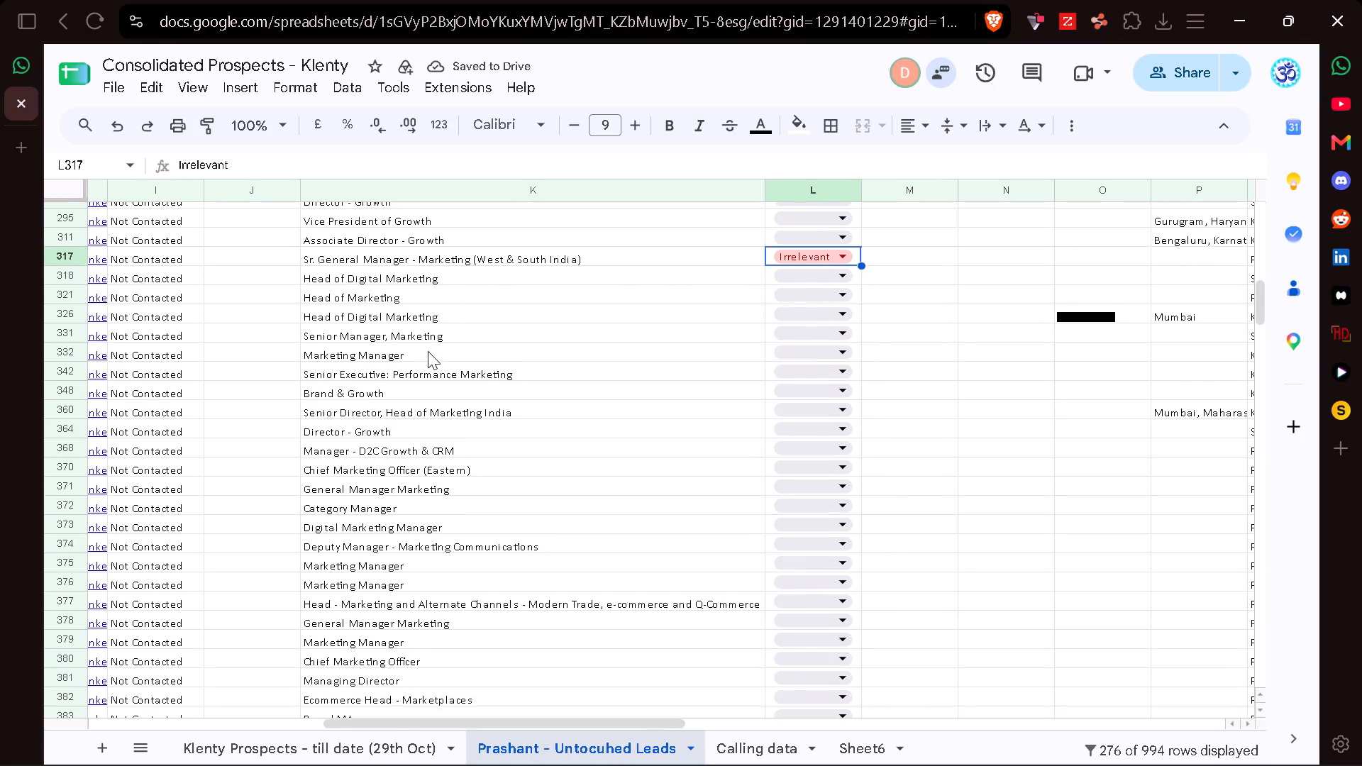
scroll(428, 351, "down", 1)
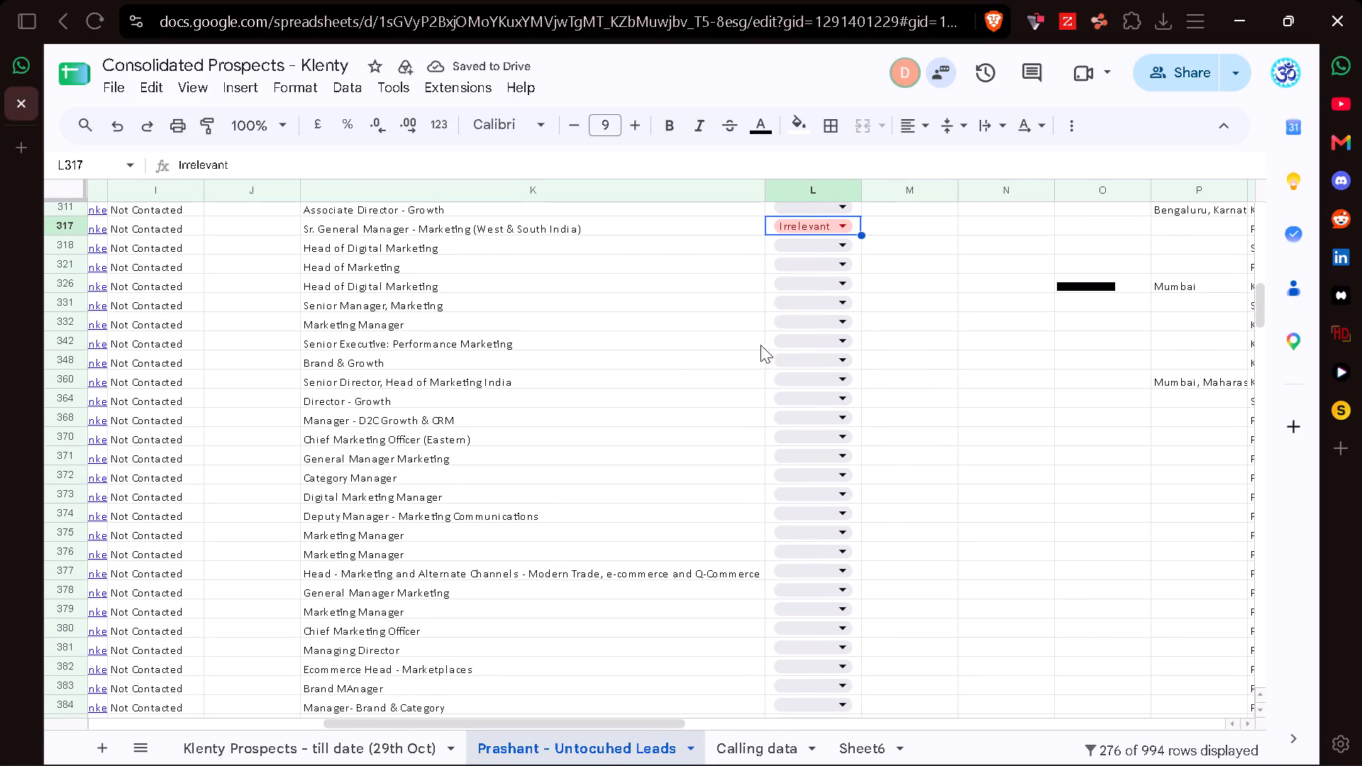
left_click(790, 342)
left_click(788, 390)
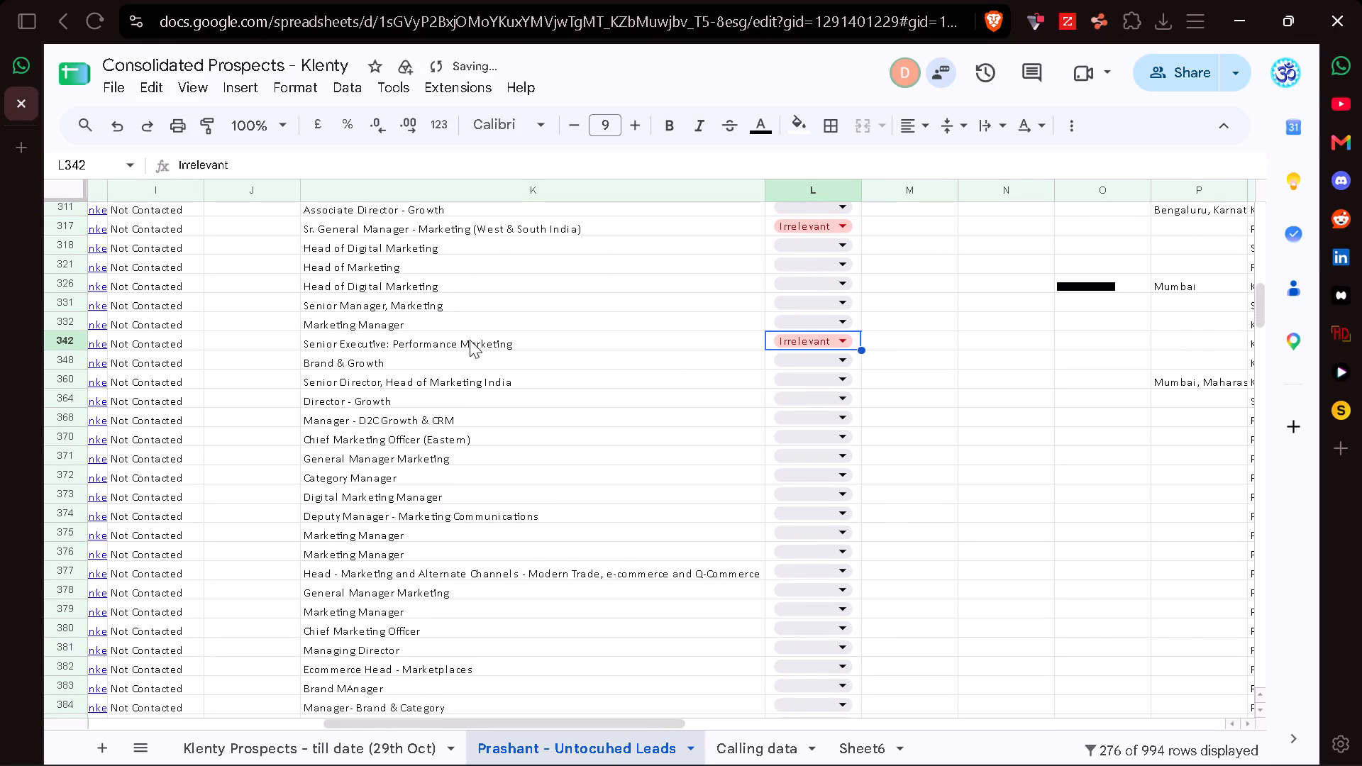
Continue past row 342 and set Relevancy to Irrelevant for the Manager - D2C Growth & CRM lead in row 368.
scroll(374, 369, "down", 2)
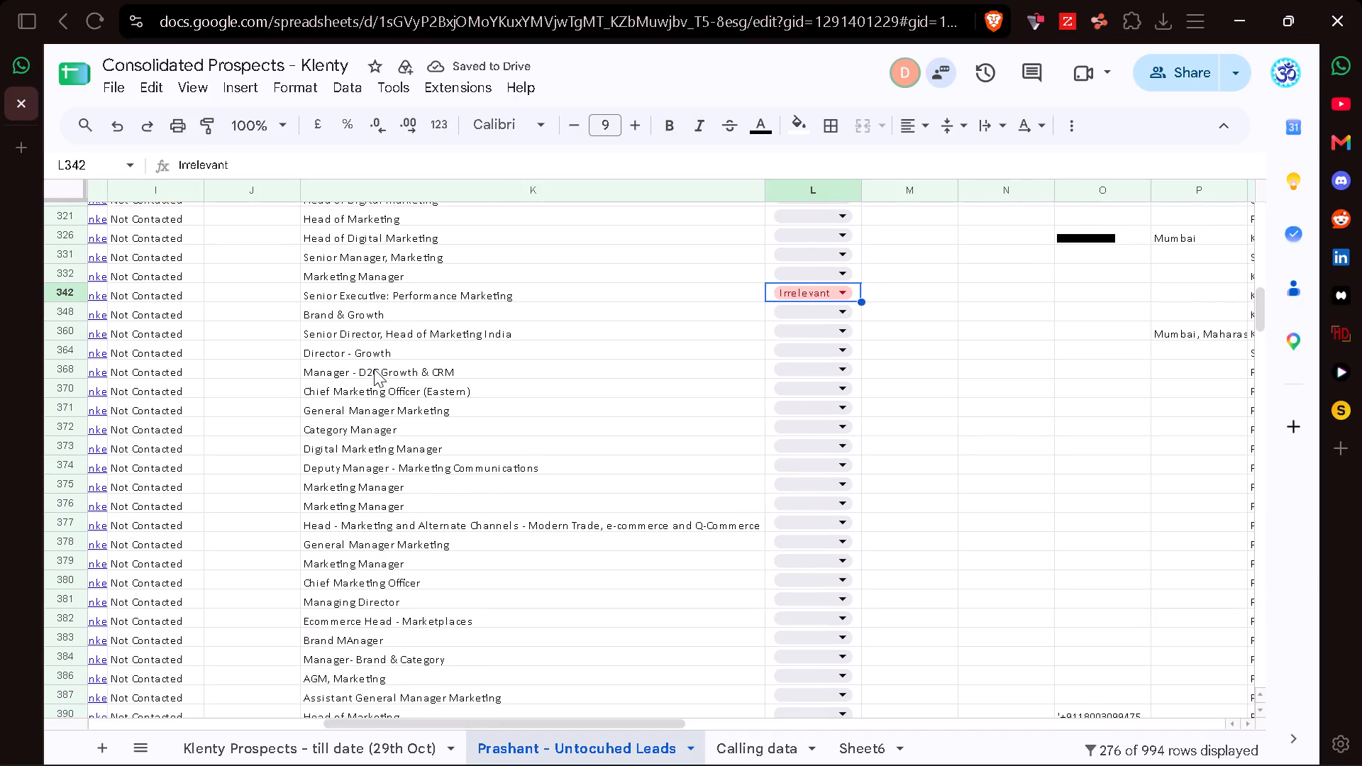
scroll(374, 369, "down", 2)
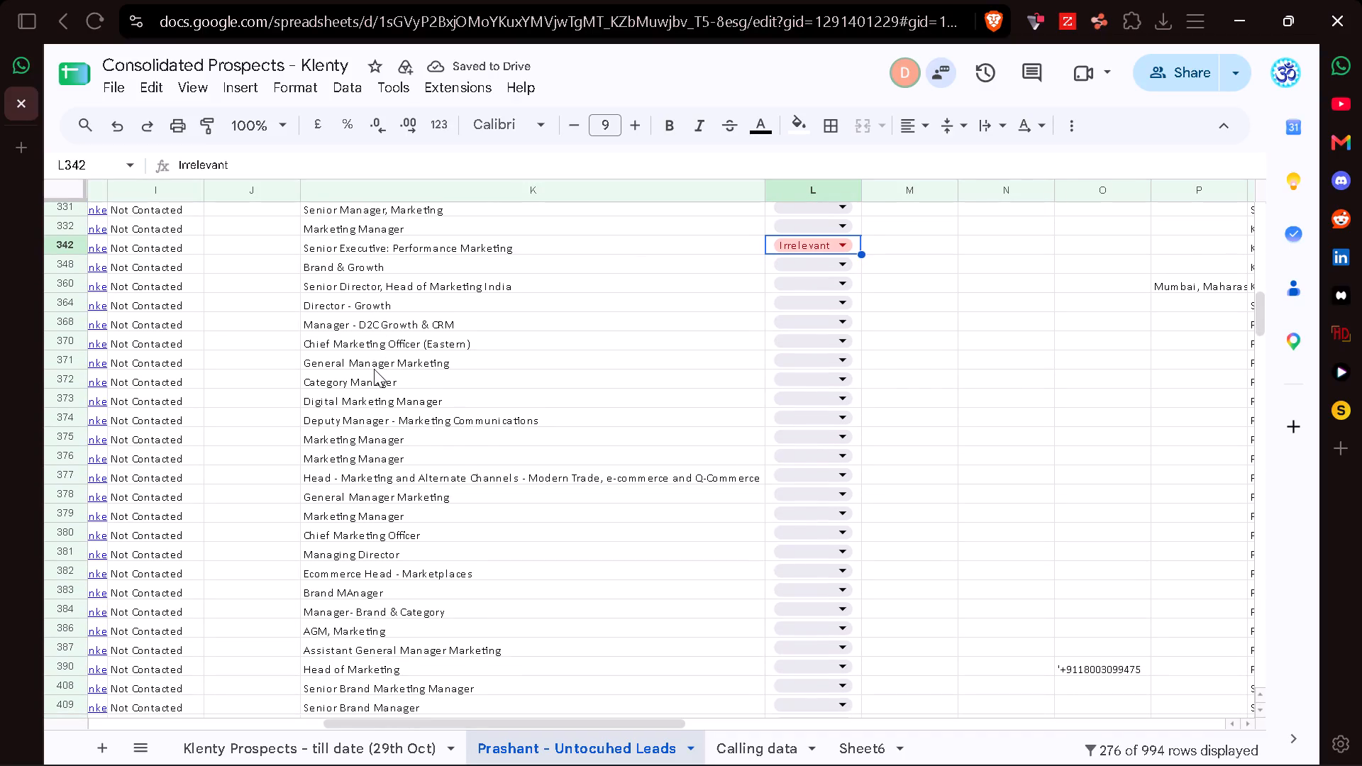
left_click(795, 325)
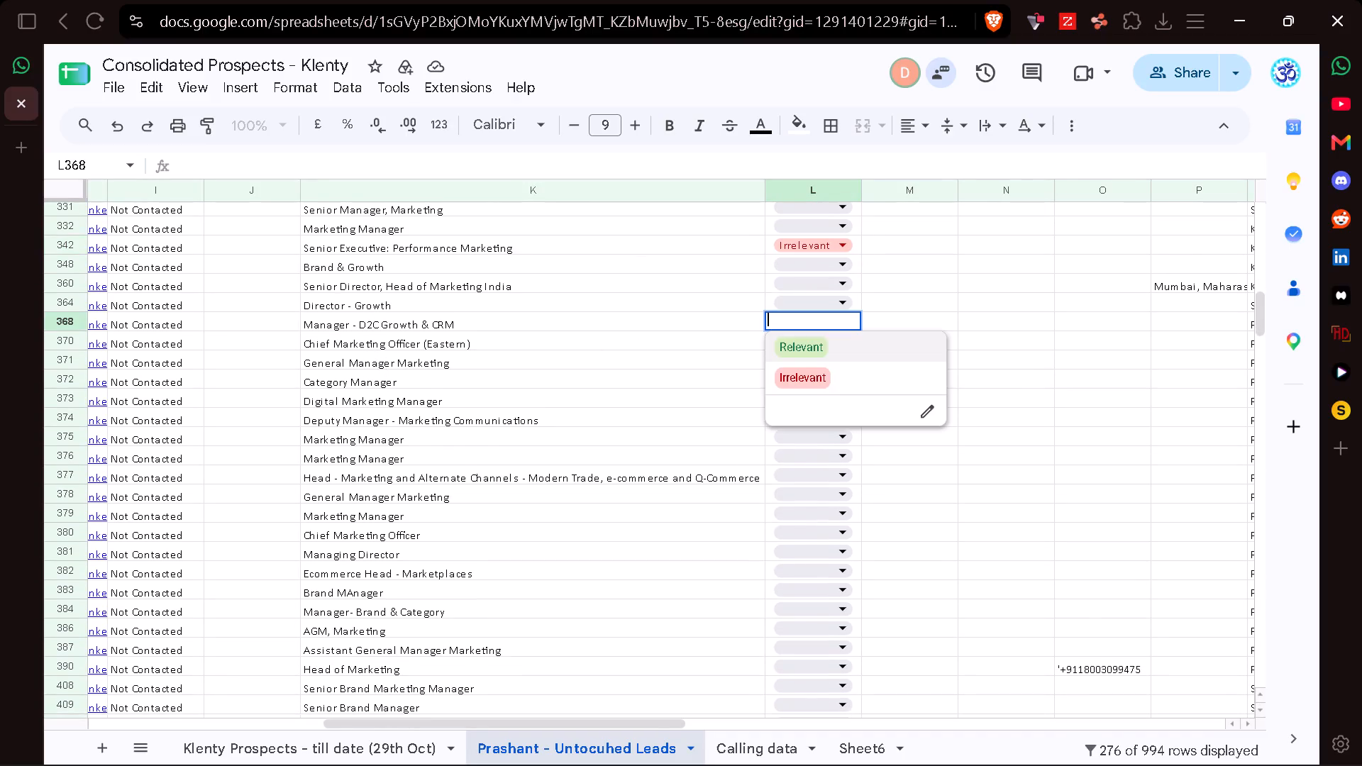
left_click(787, 383)
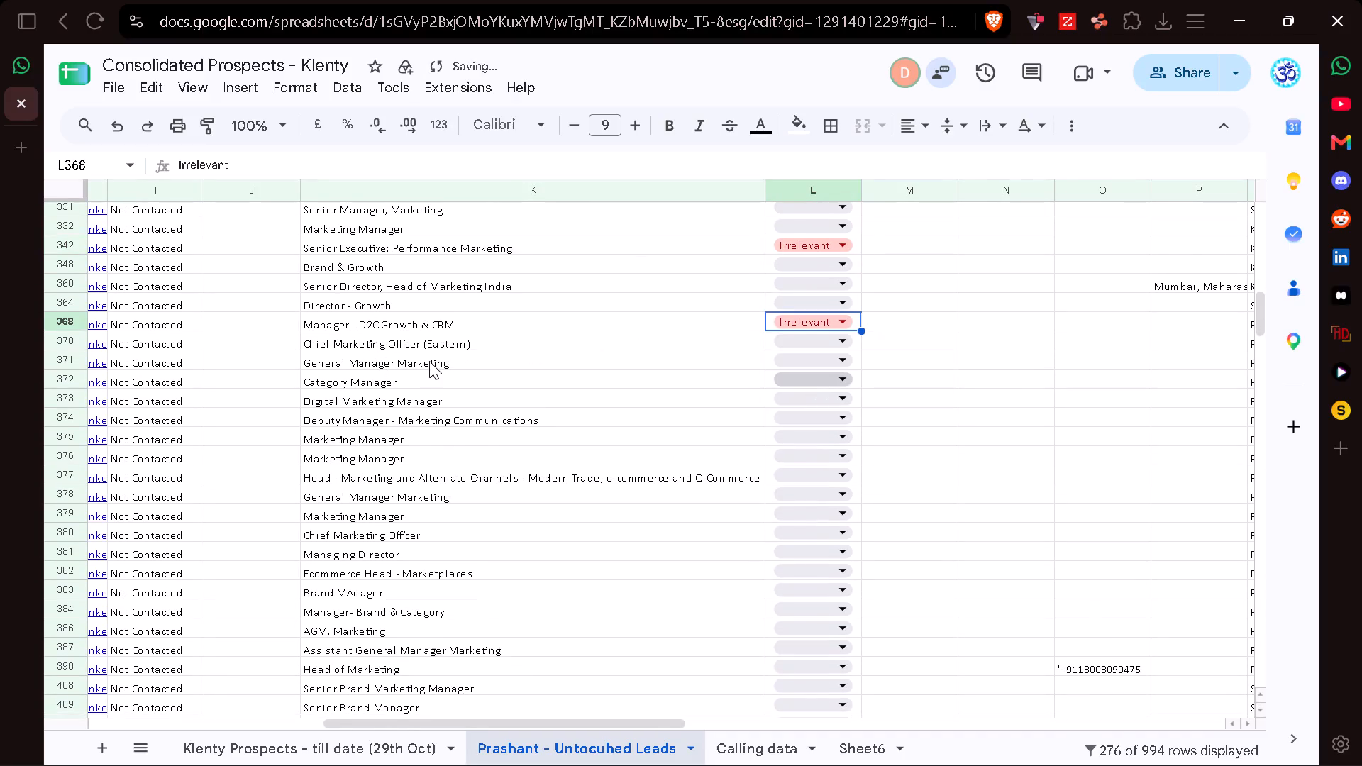
Examine the job titles of the blank-Relevancy leads from row 370 through about row 469 for unsuitable roles.
scroll(429, 361, "down", 2)
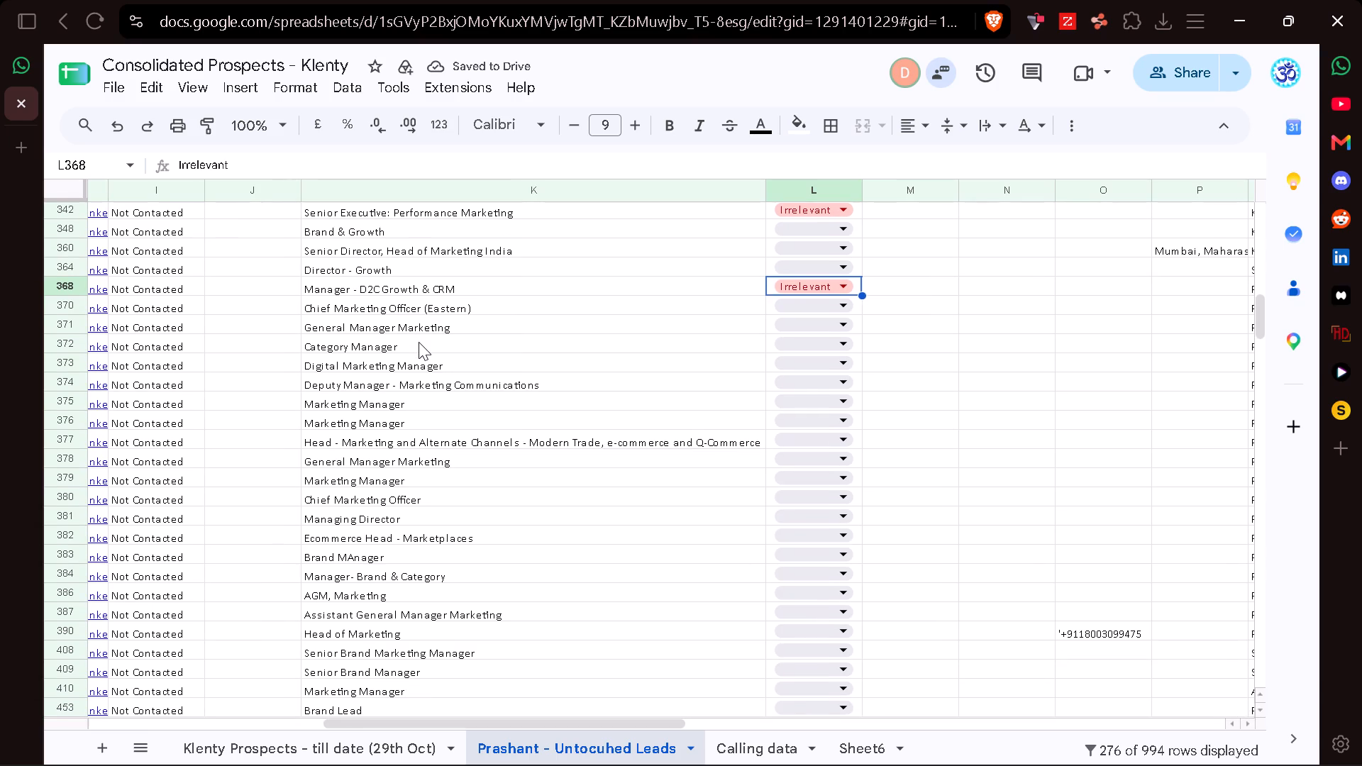
scroll(419, 342, "down", 2)
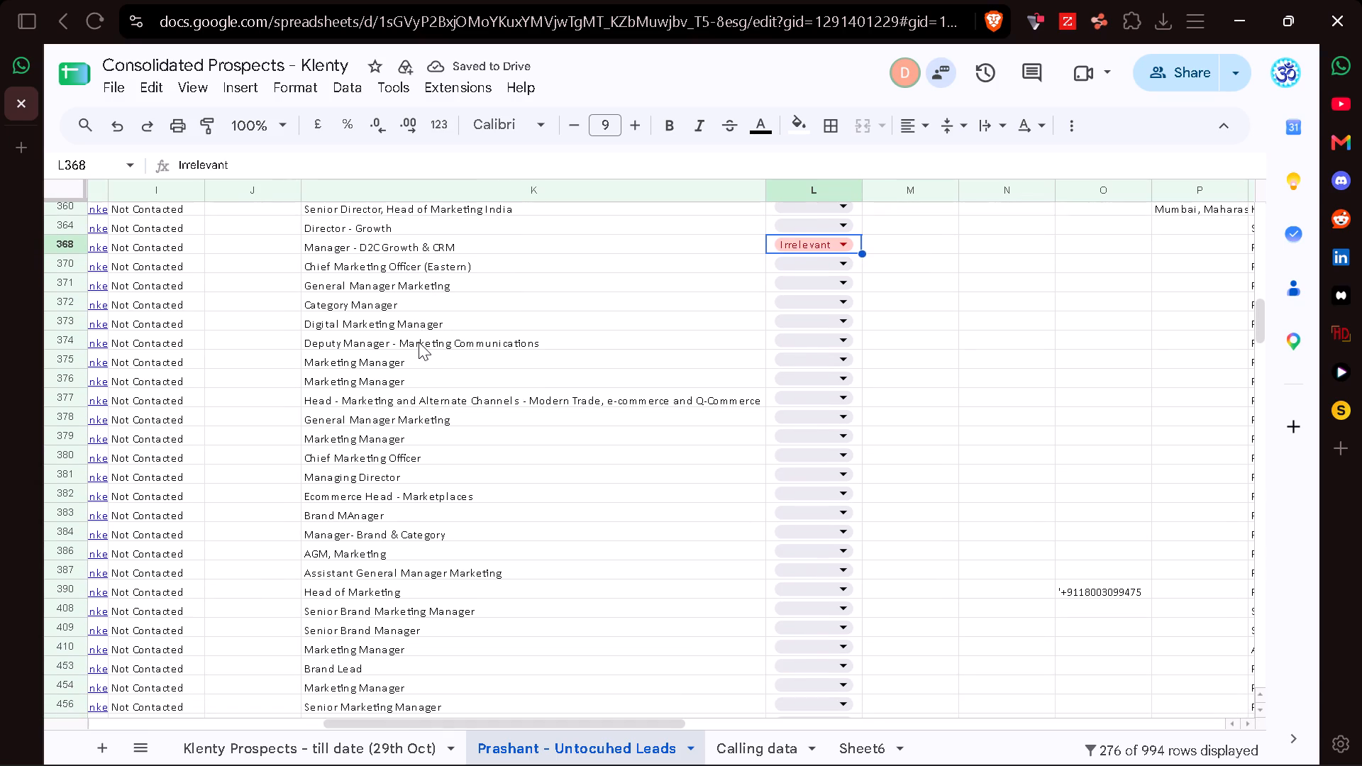
scroll(419, 342, "down", 2)
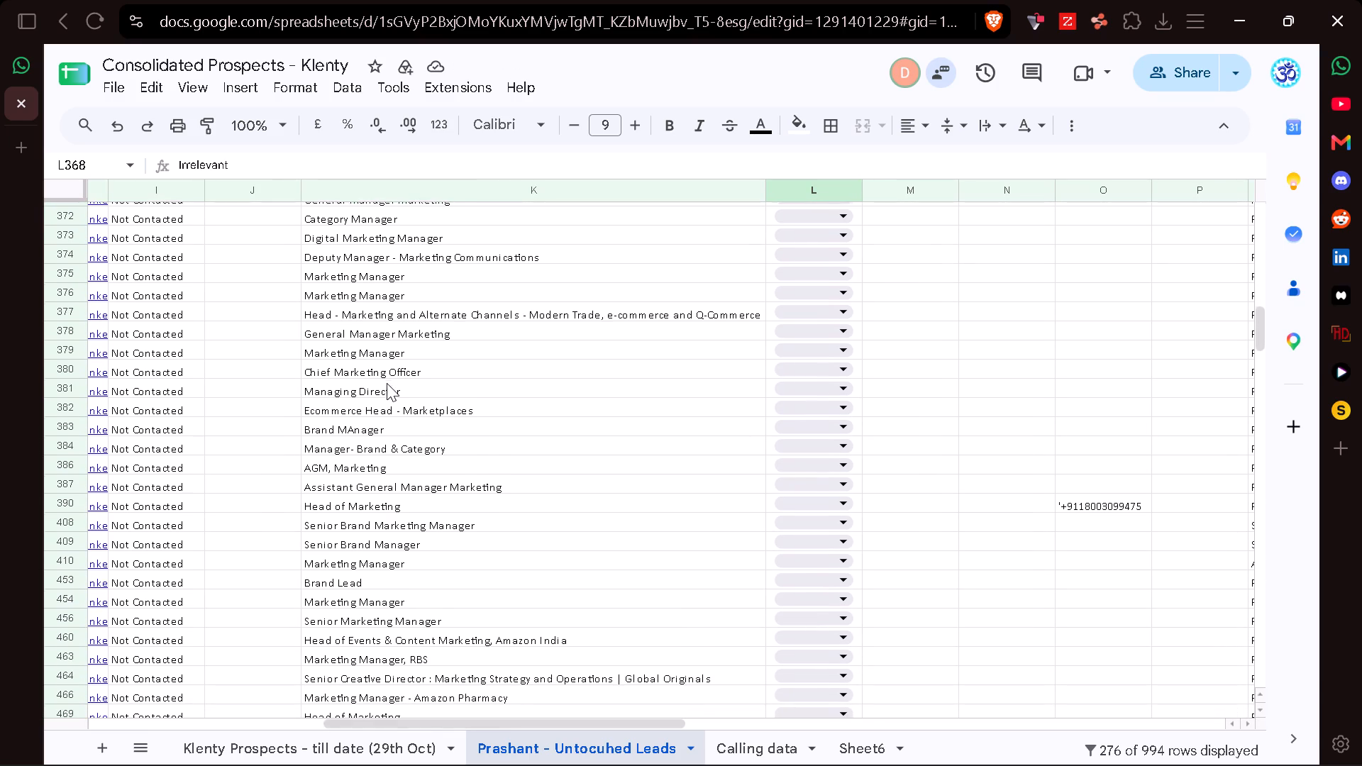
scroll(387, 383, "down", 2)
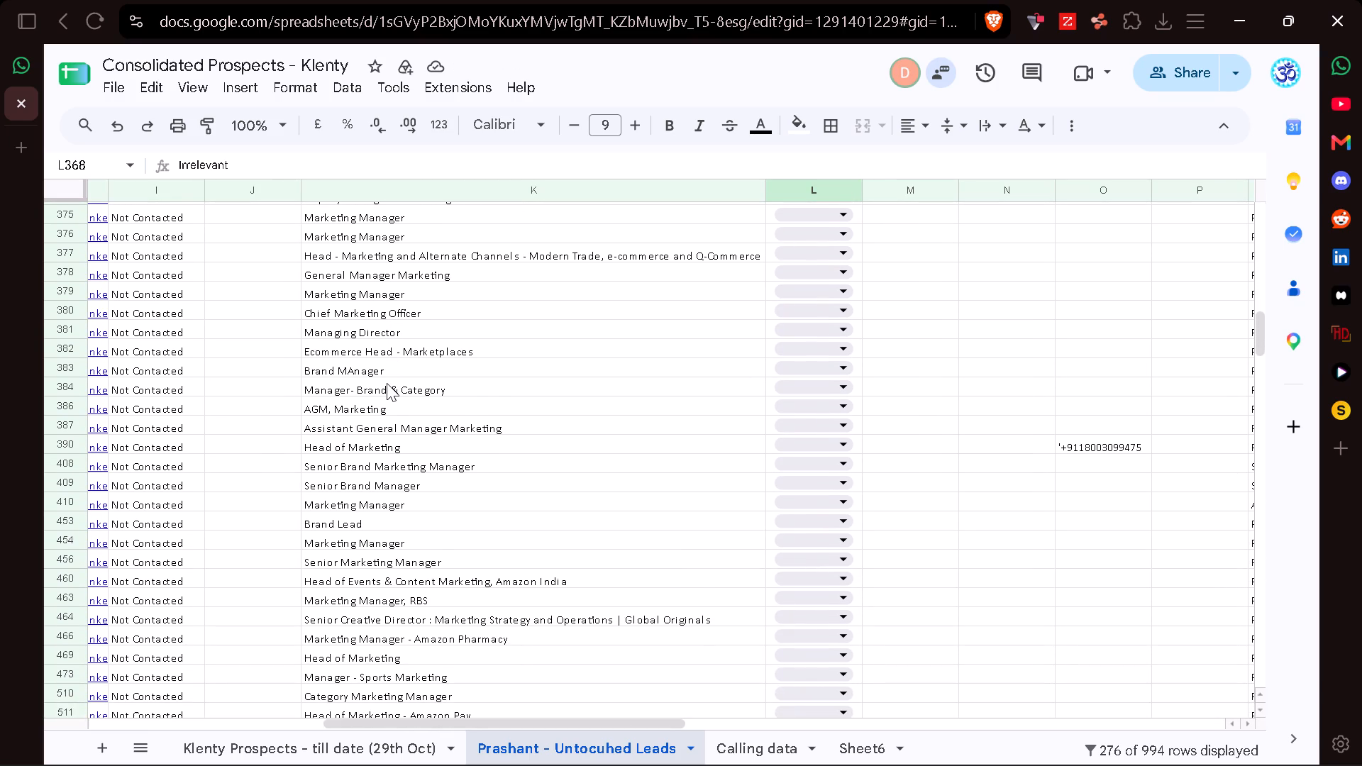
scroll(387, 383, "down", 2)
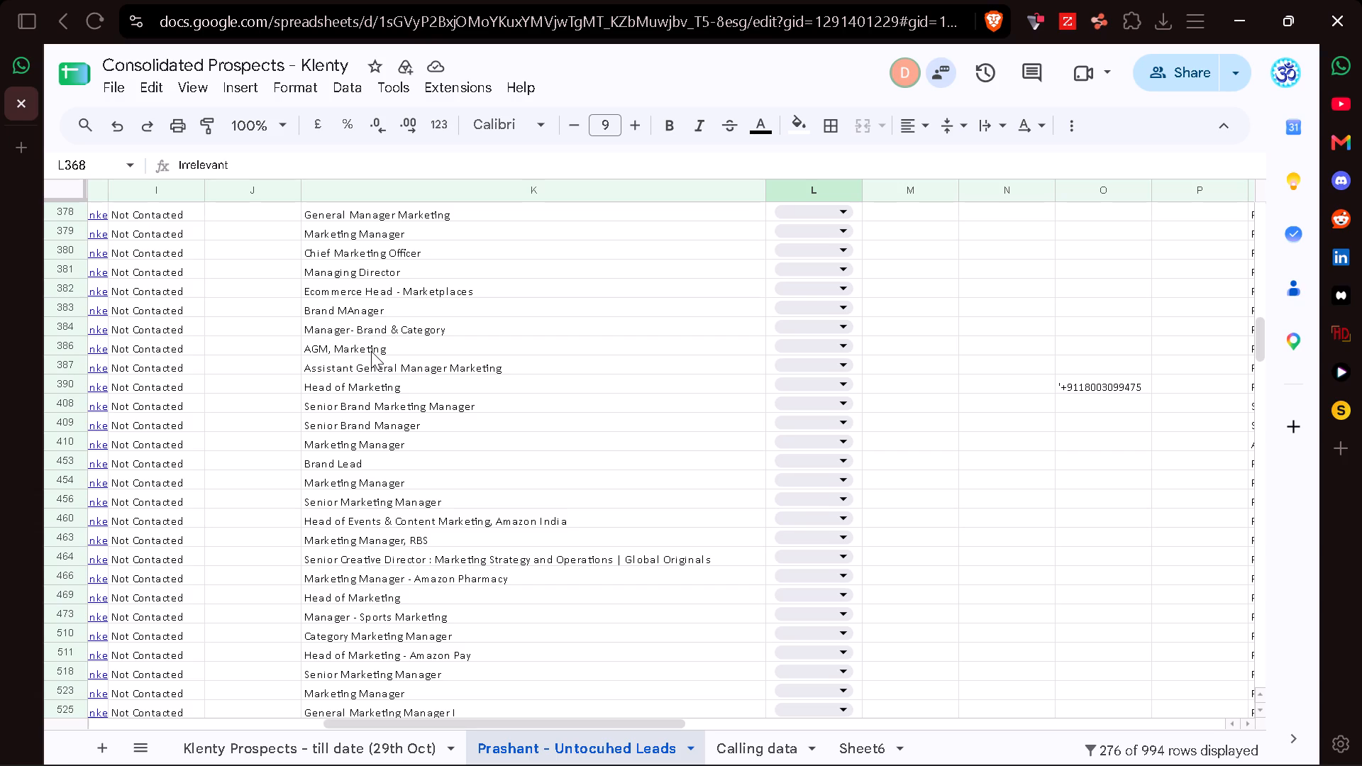
scroll(371, 351, "down", 1)
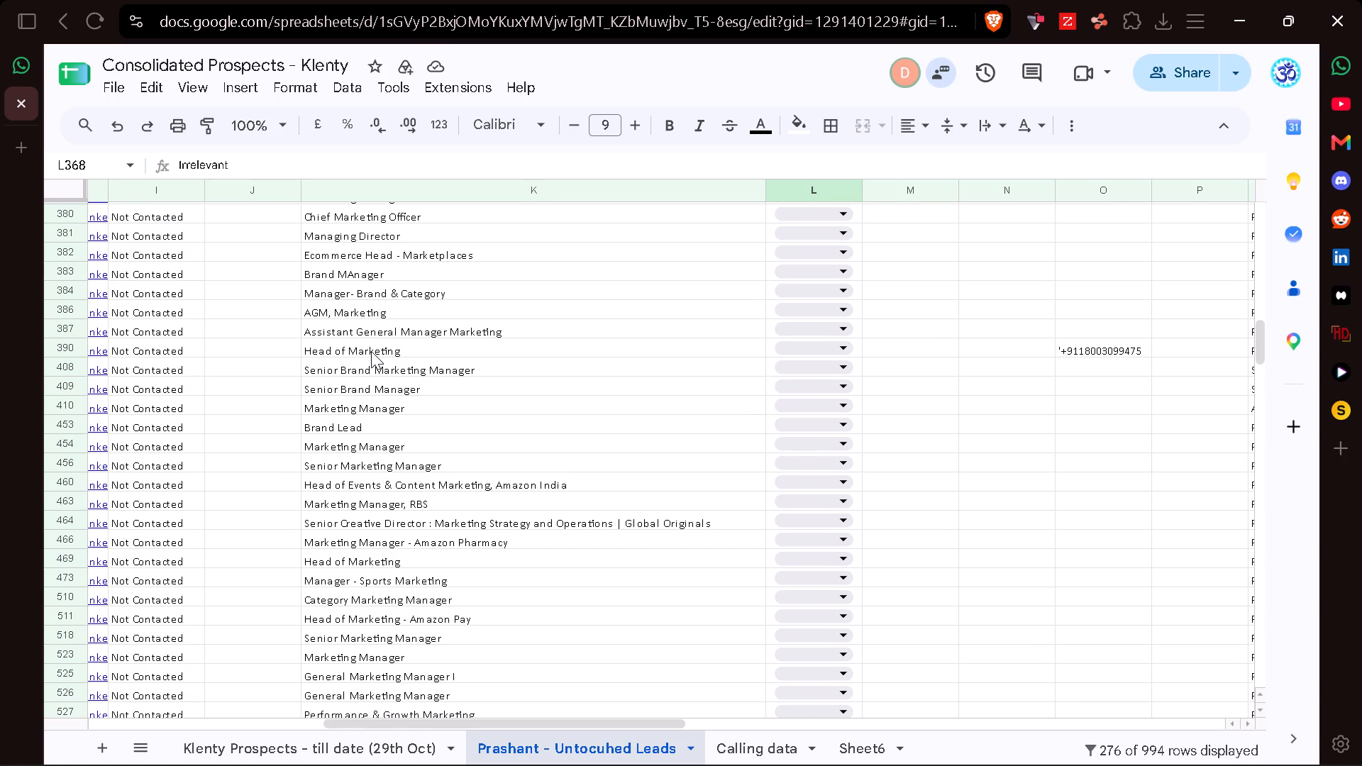
scroll(371, 351, "down", 5)
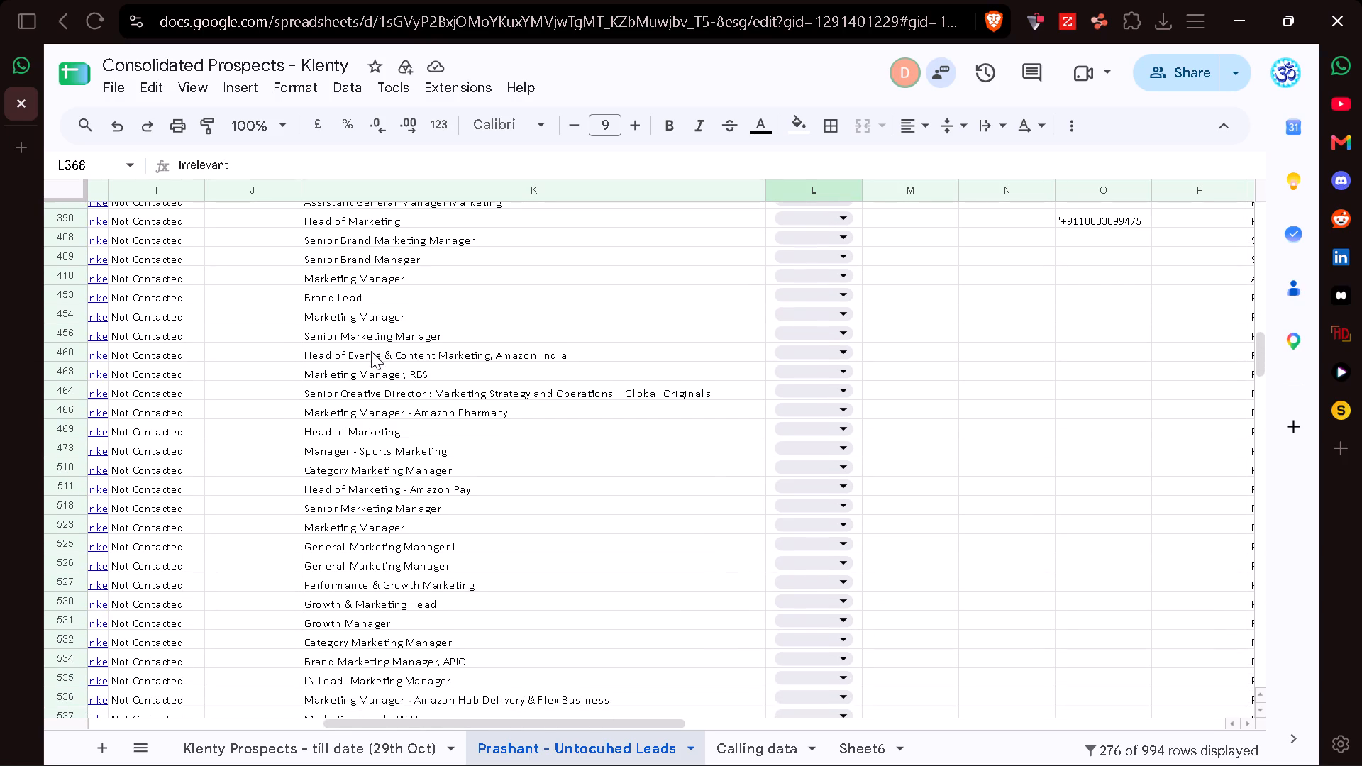
scroll(371, 351, "down", 3)
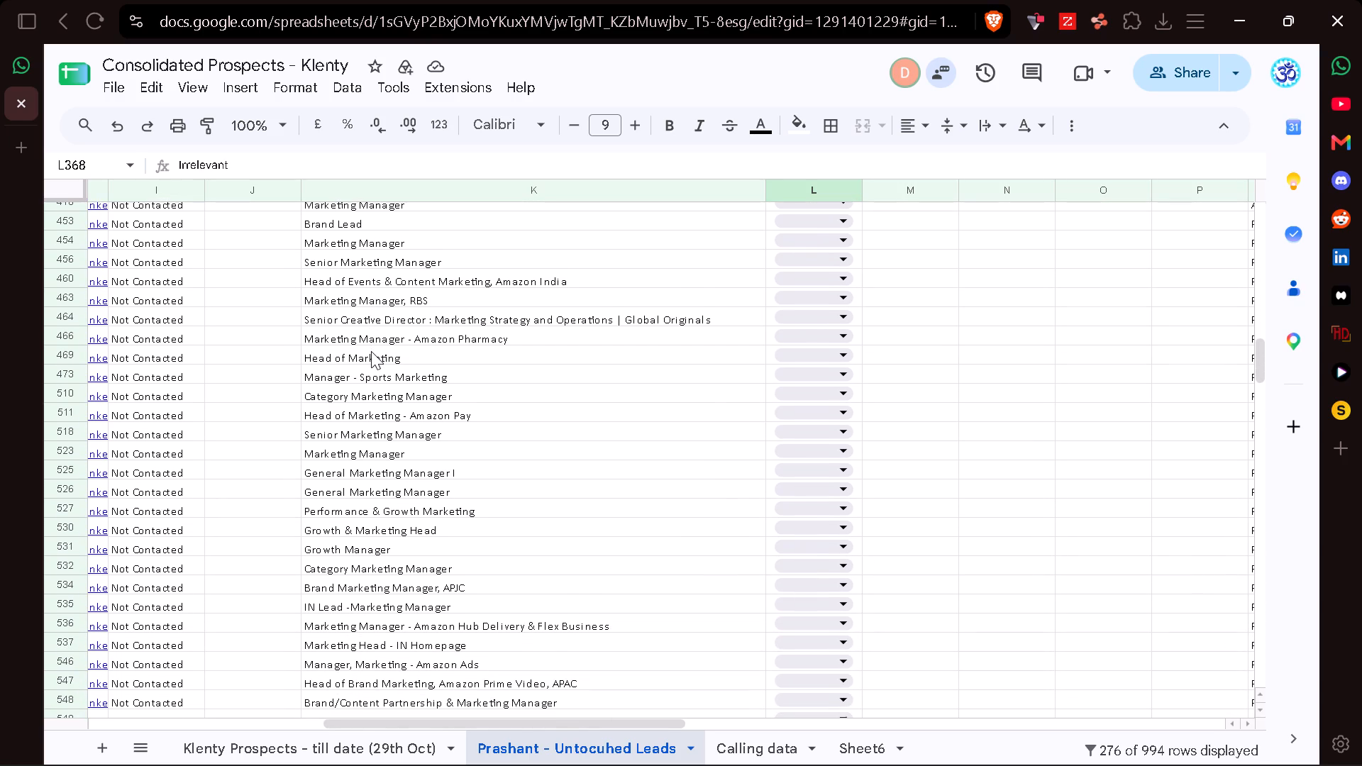
Continue through the filtered titles and set Relevancy to Irrelevant for the Performance & Growth Marketing lead in row 527.
scroll(371, 351, "down", 1)
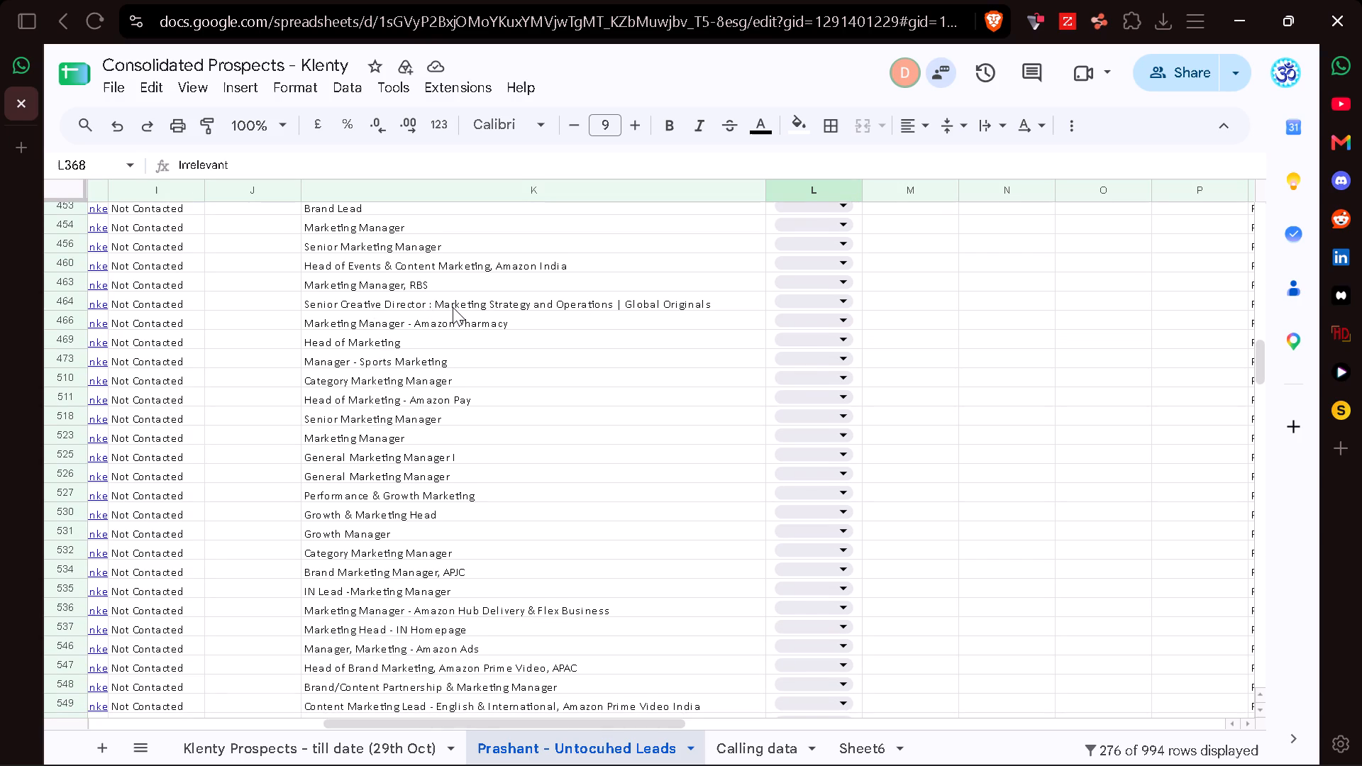
scroll(453, 307, "down", 1)
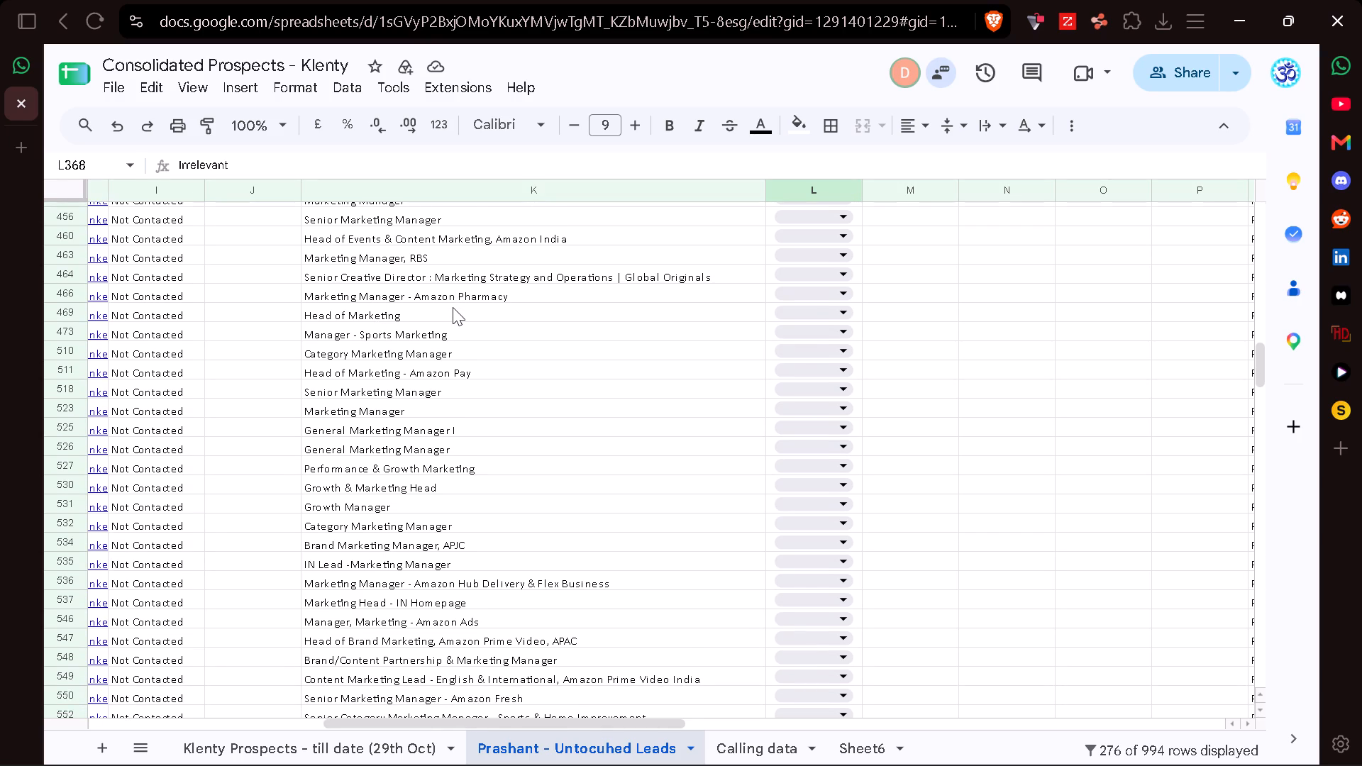
scroll(453, 307, "down", 1)
scroll(404, 344, "down", 1)
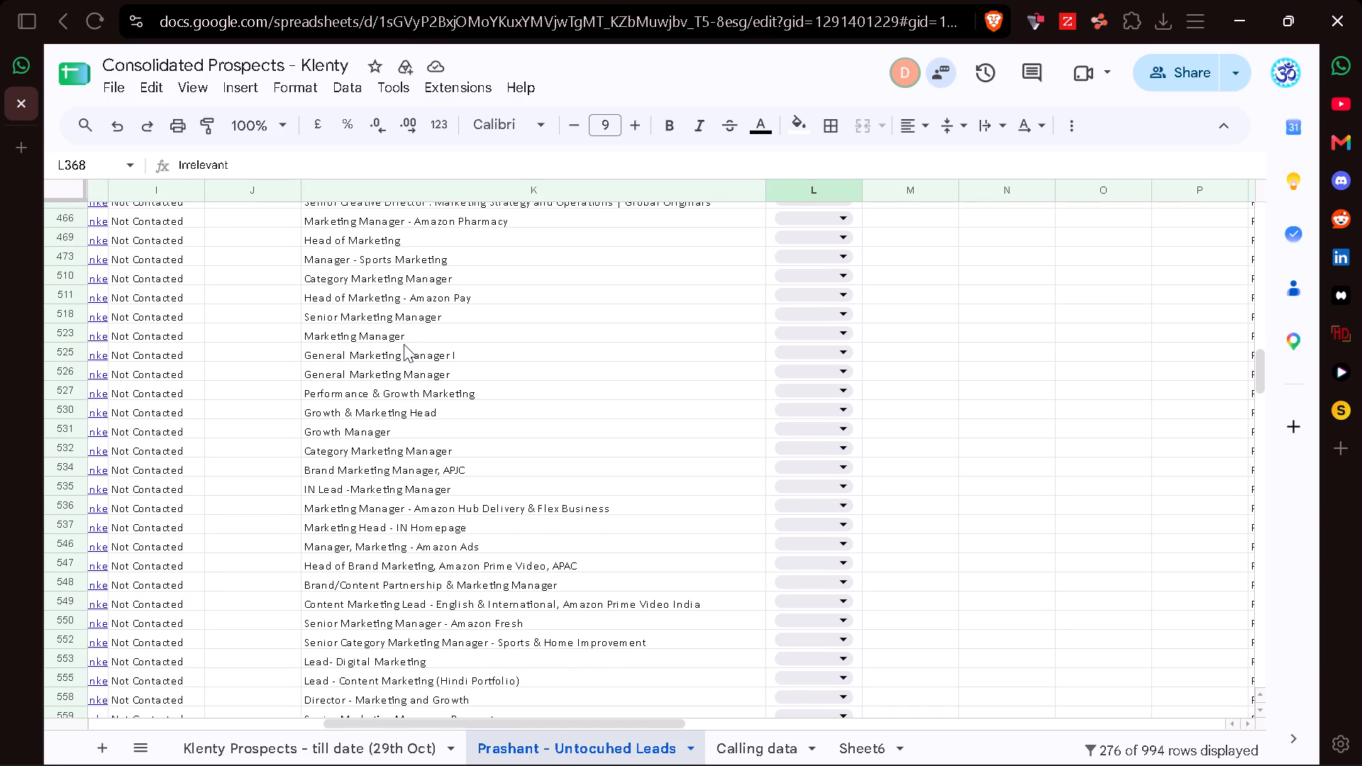
scroll(404, 344, "down", 2)
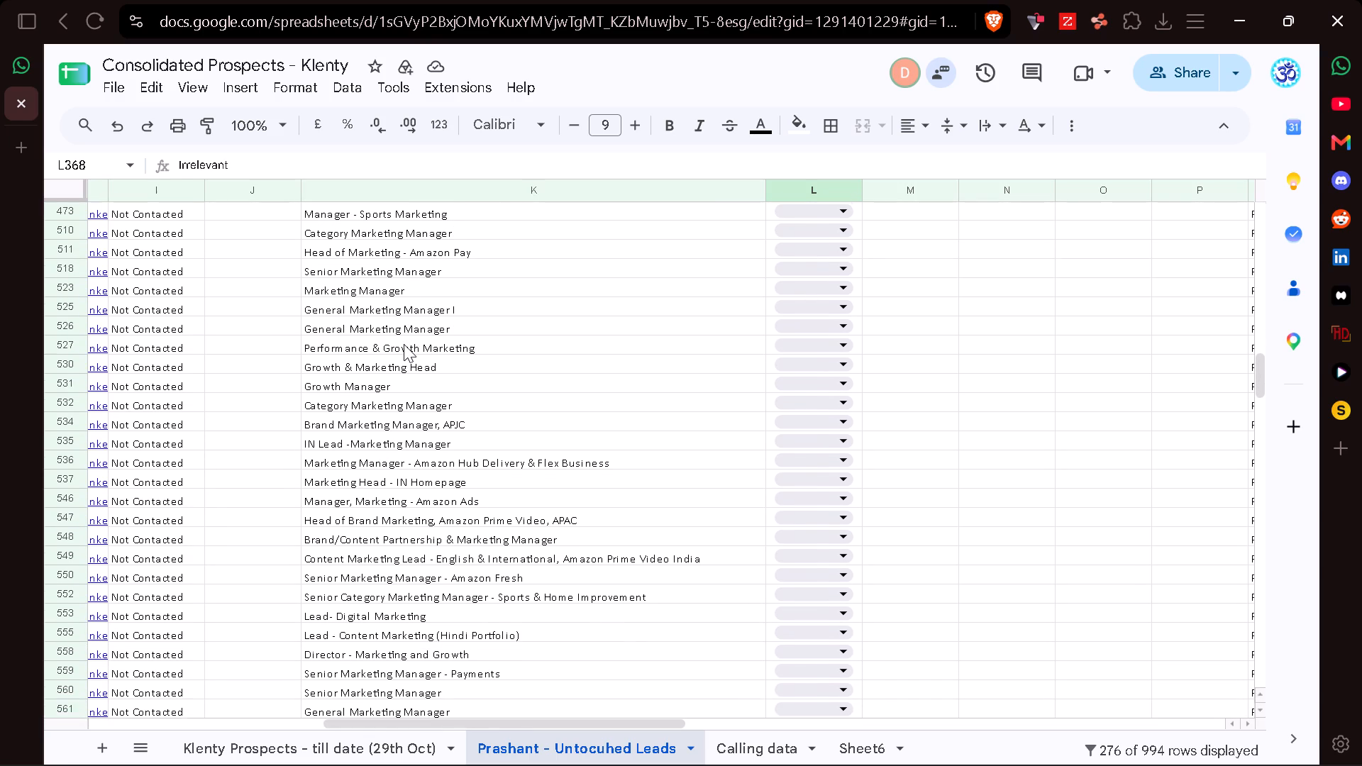
scroll(404, 344, "down", 2)
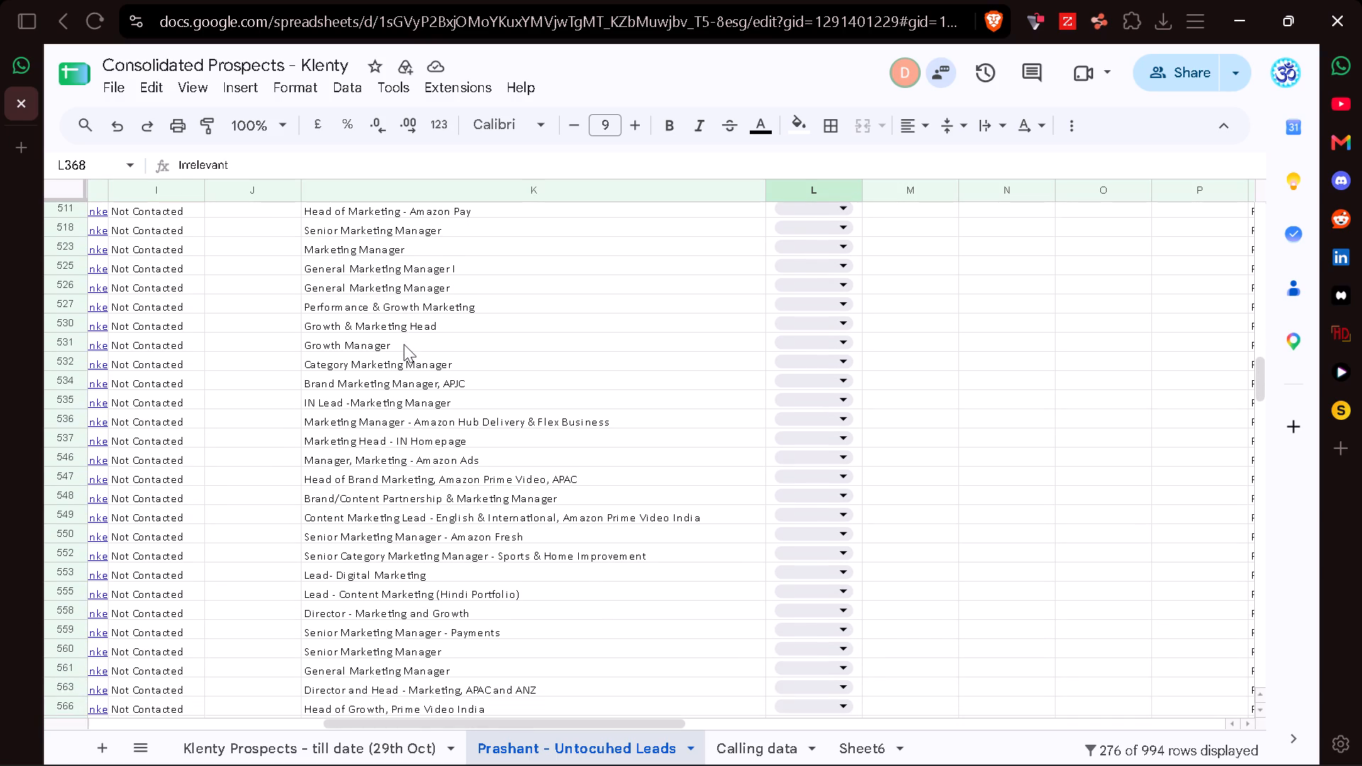
left_click(805, 304)
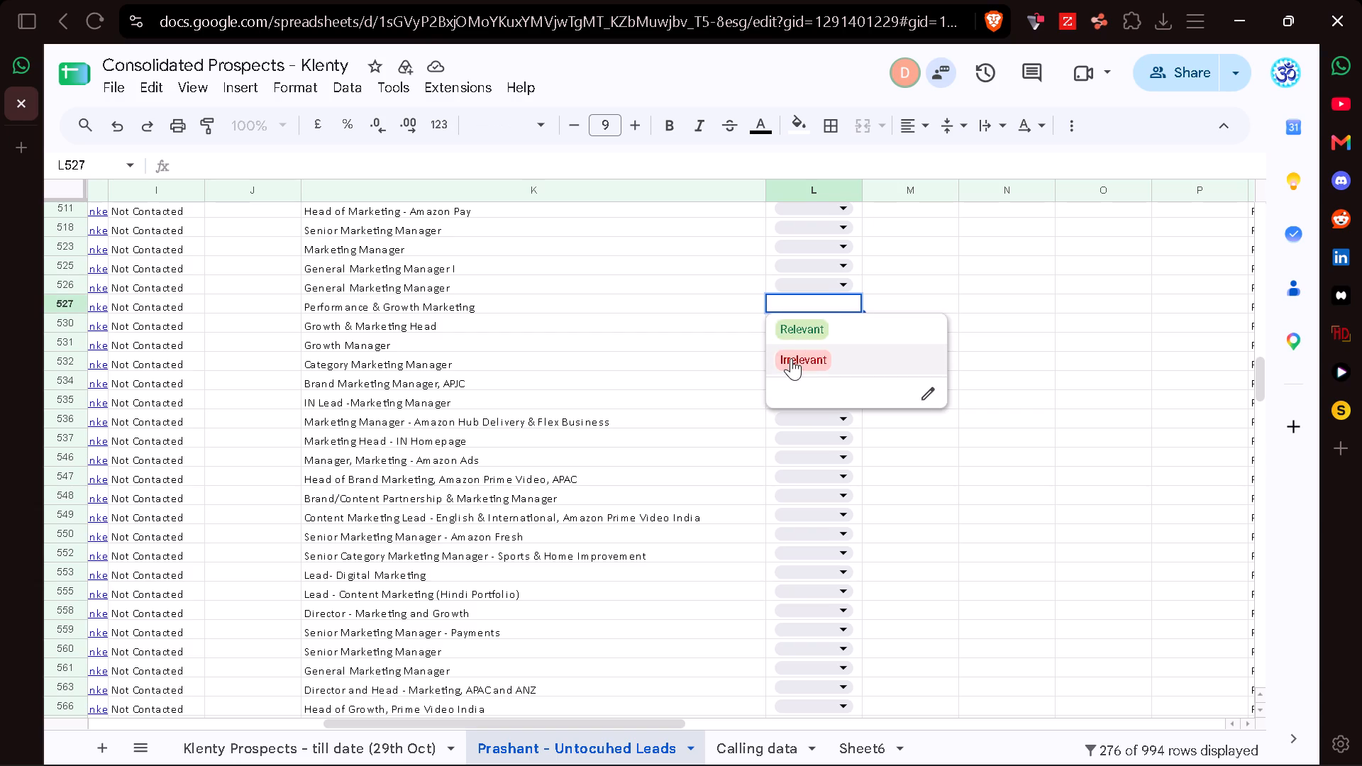
left_click(791, 358)
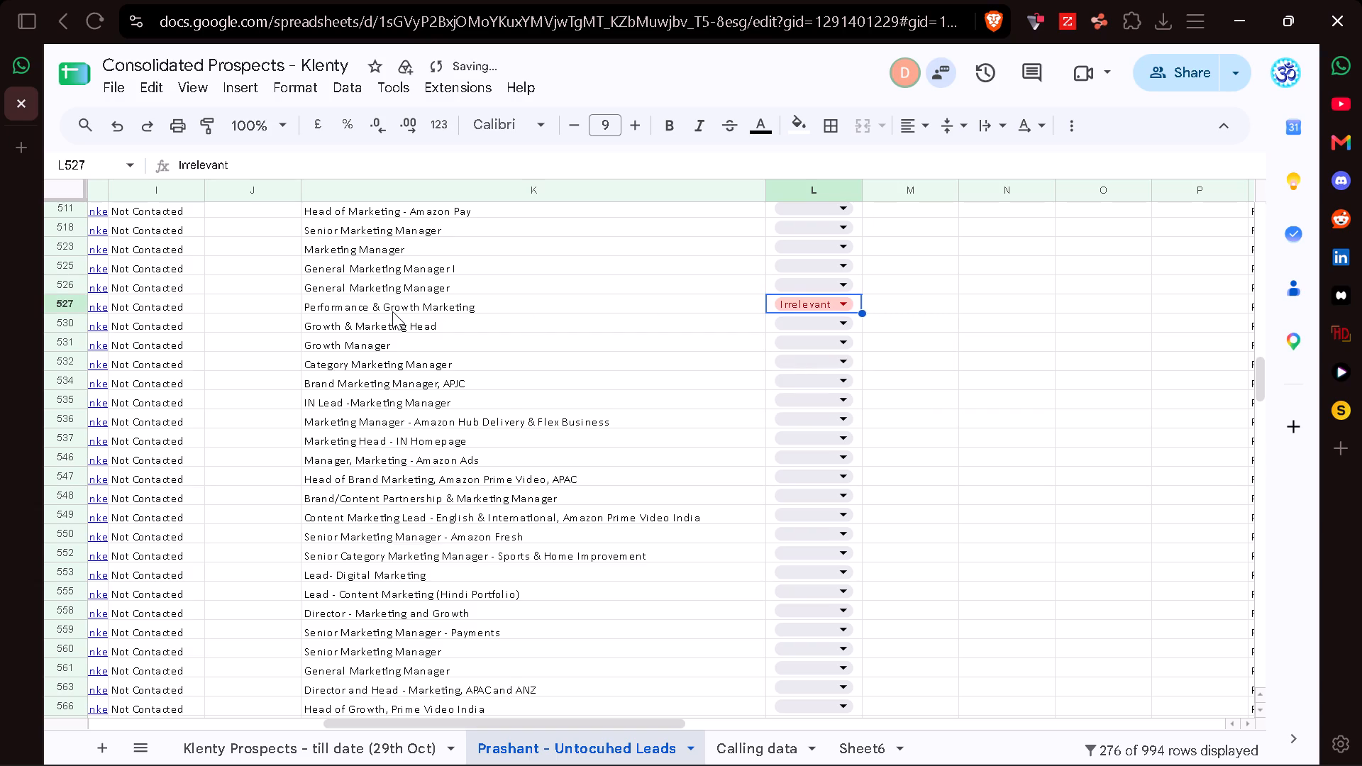
Examine the job titles of the blank-Relevancy leads from row 530 through about row 619 for unsuitable roles.
scroll(392, 311, "down", 3)
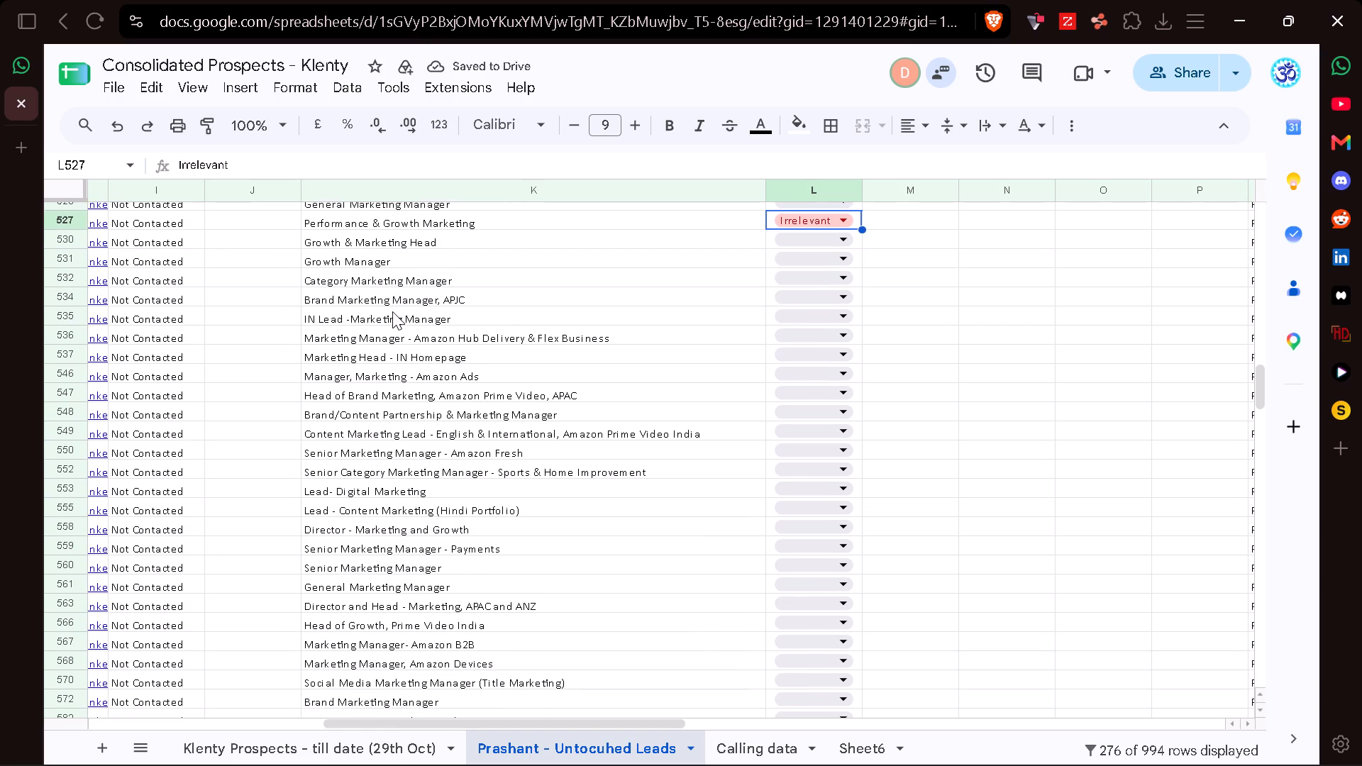
scroll(385, 334, "down", 2)
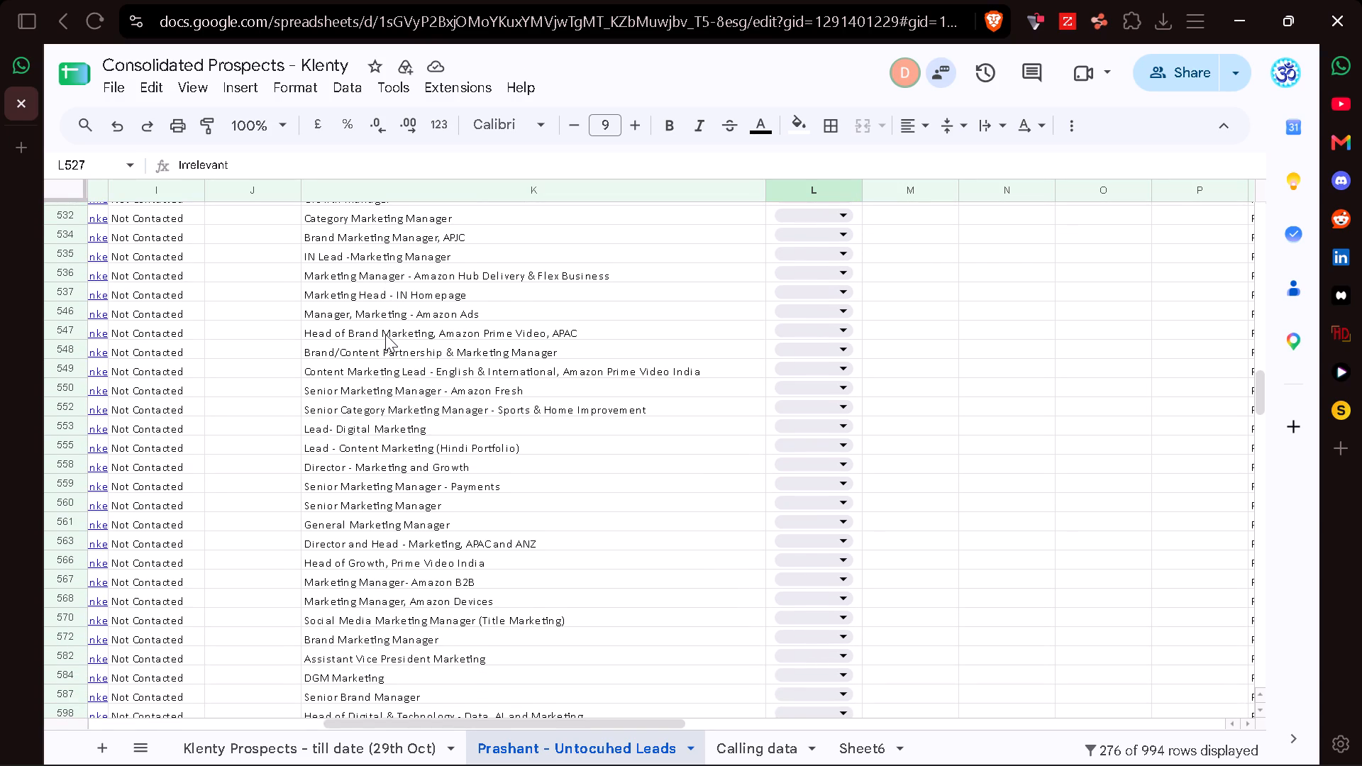
scroll(385, 334, "down", 2)
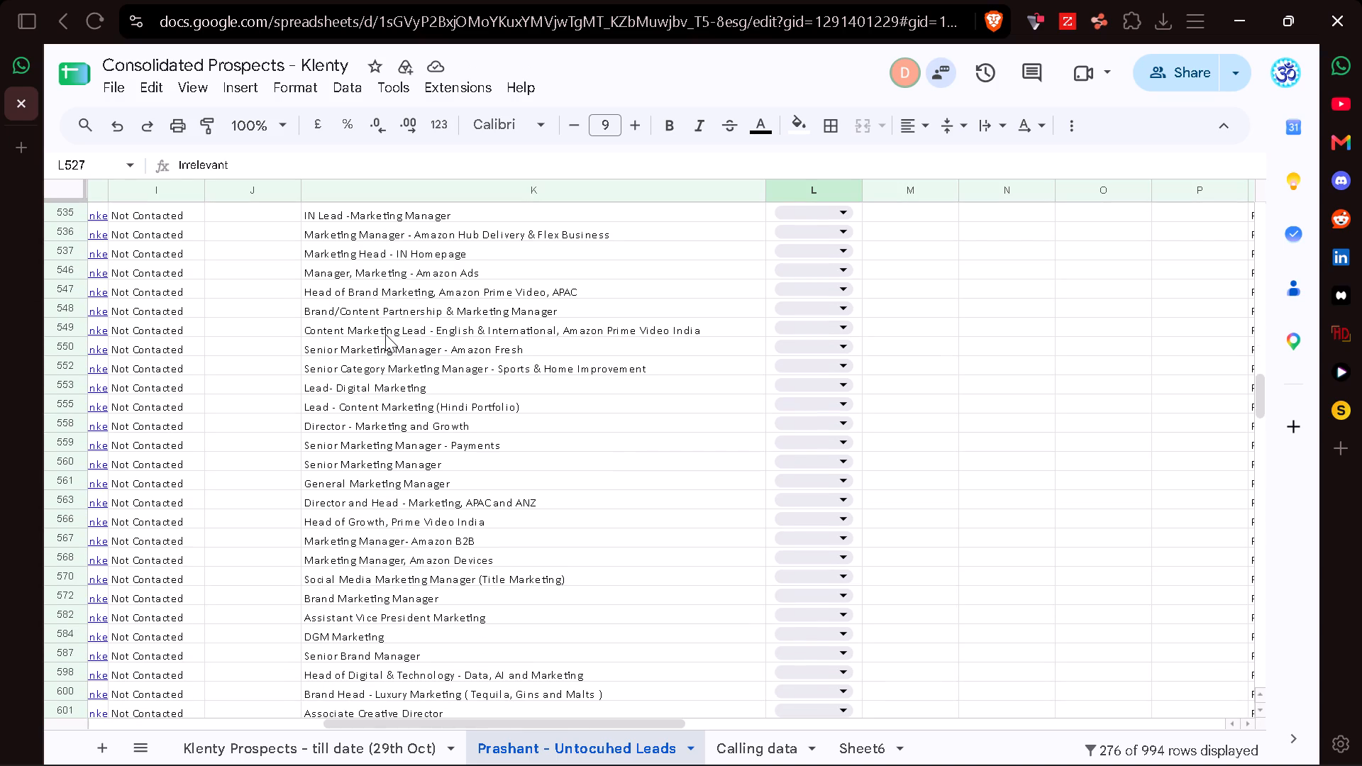
scroll(385, 334, "down", 5)
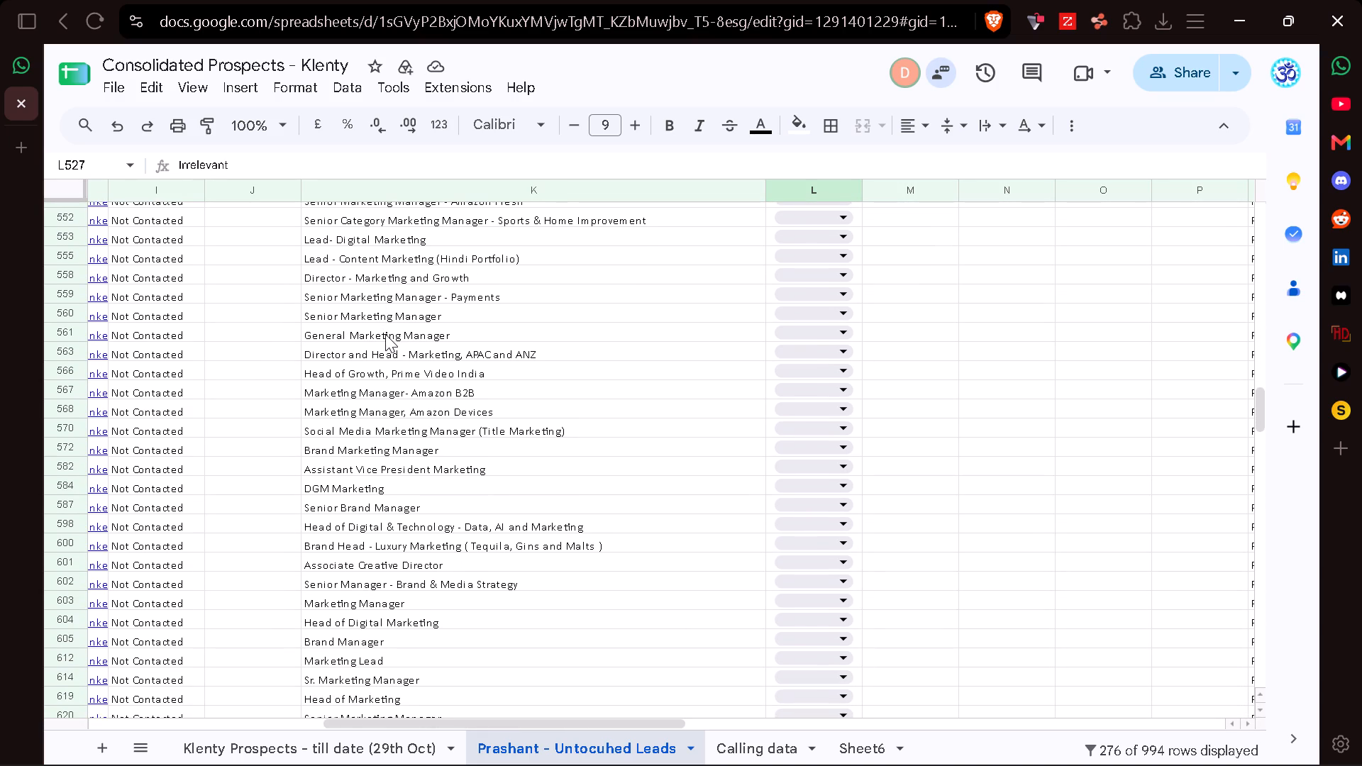
scroll(385, 334, "down", 2)
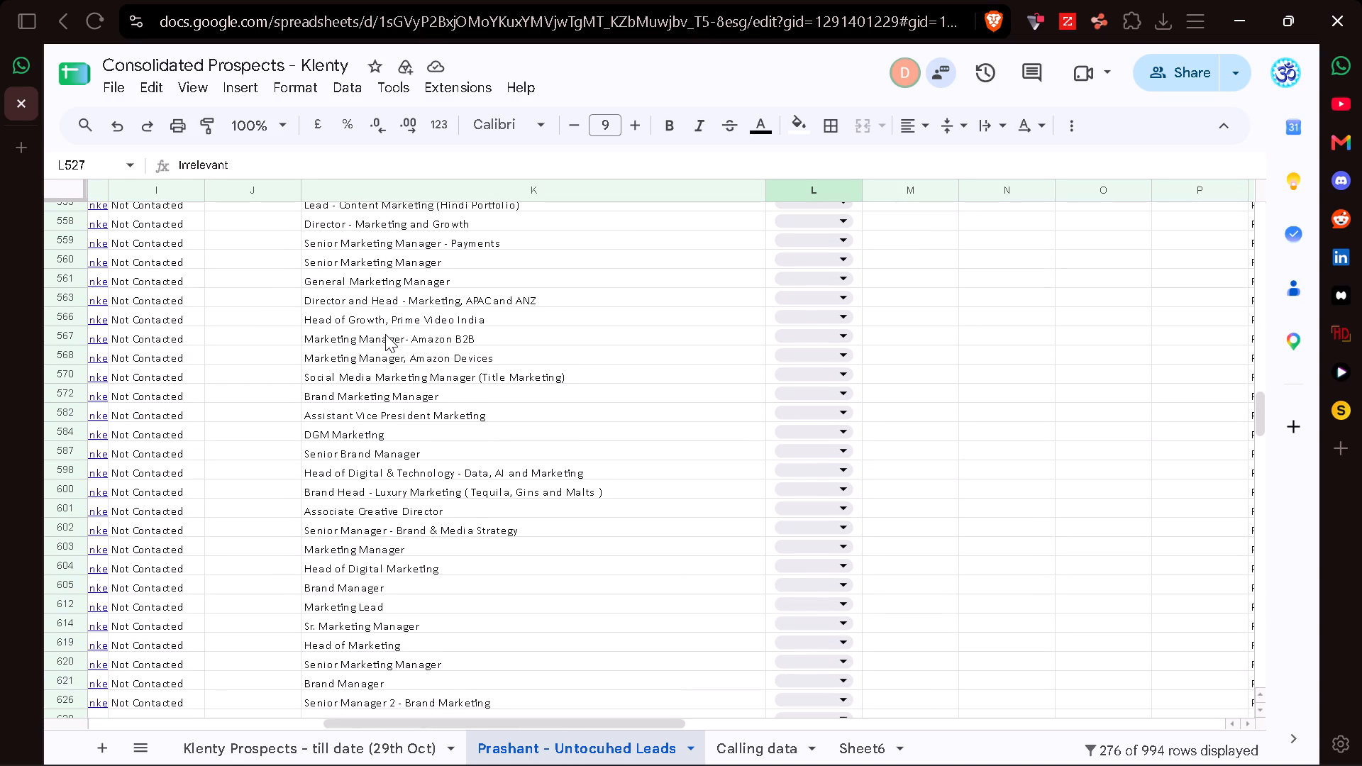
scroll(385, 334, "down", 2)
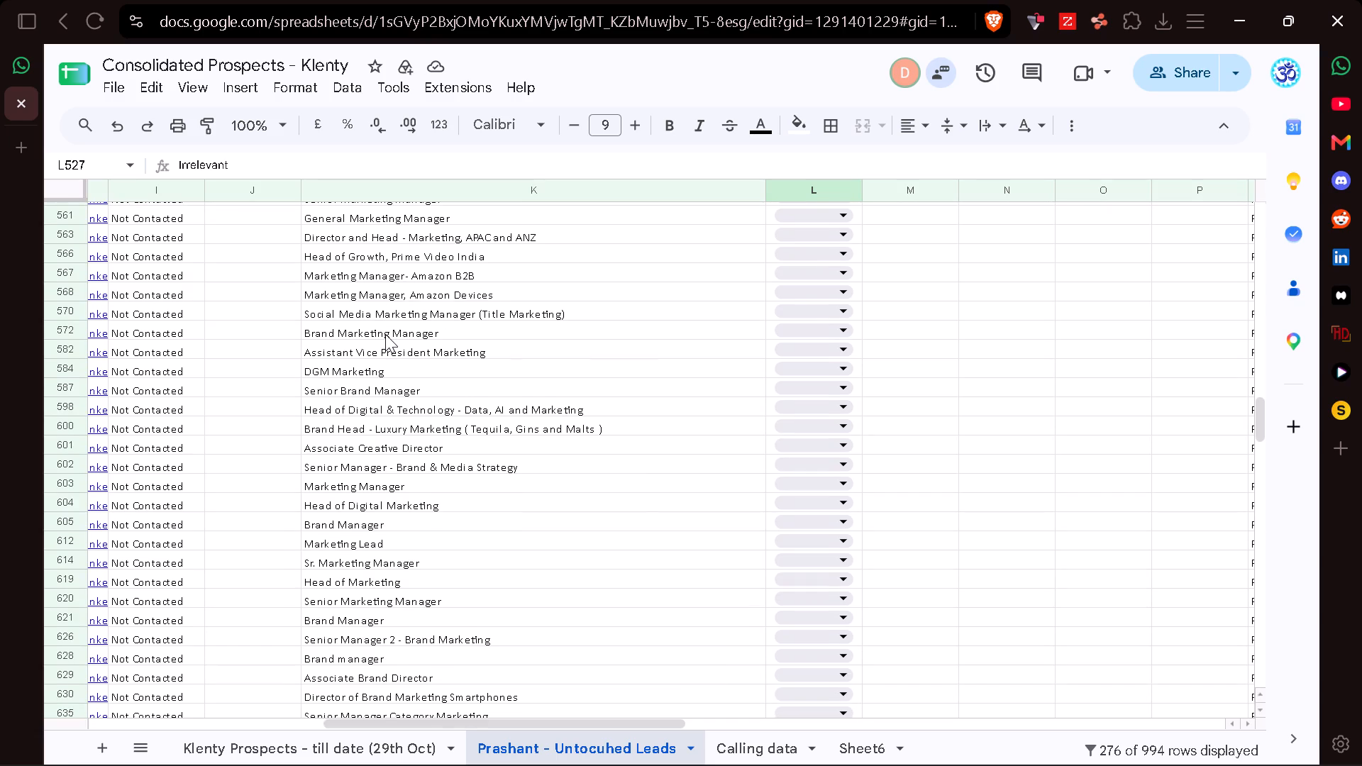
scroll(385, 334, "down", 3)
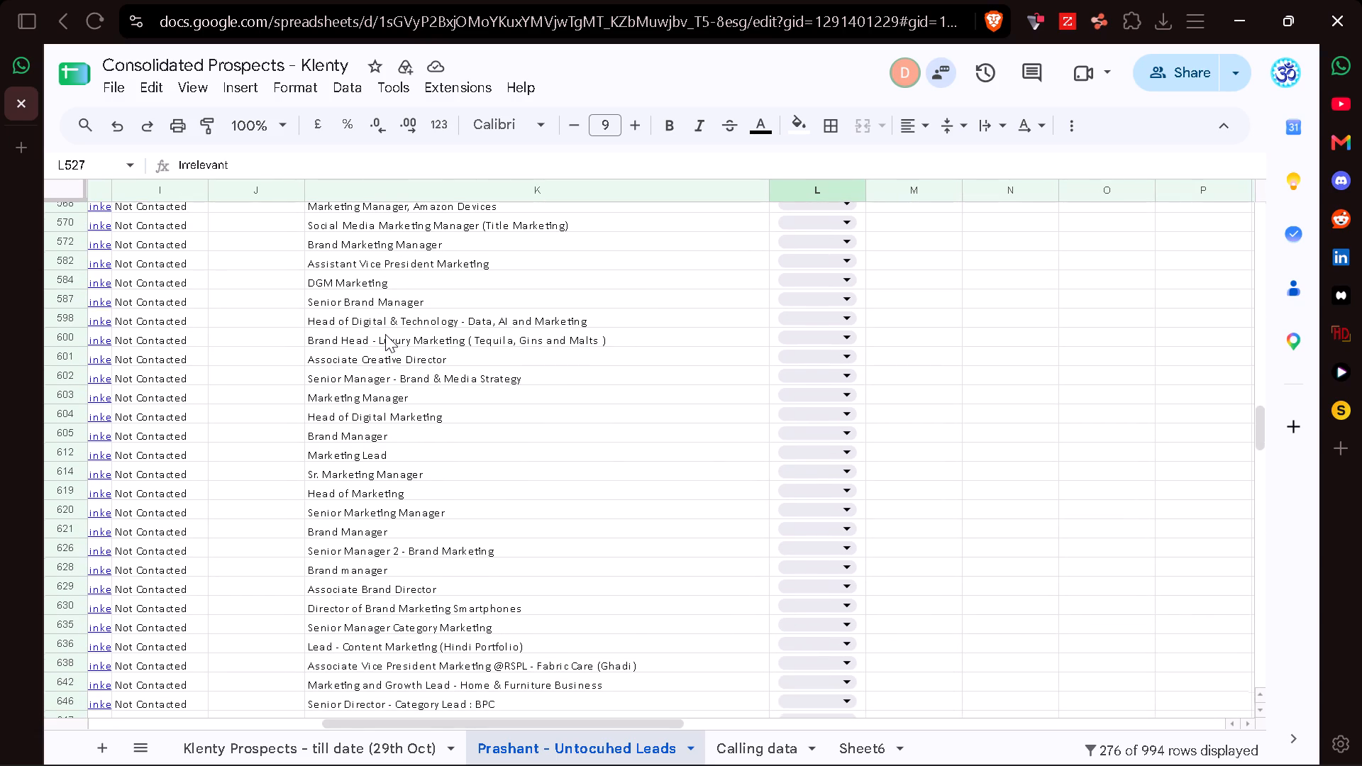
scroll(385, 334, "down", 2)
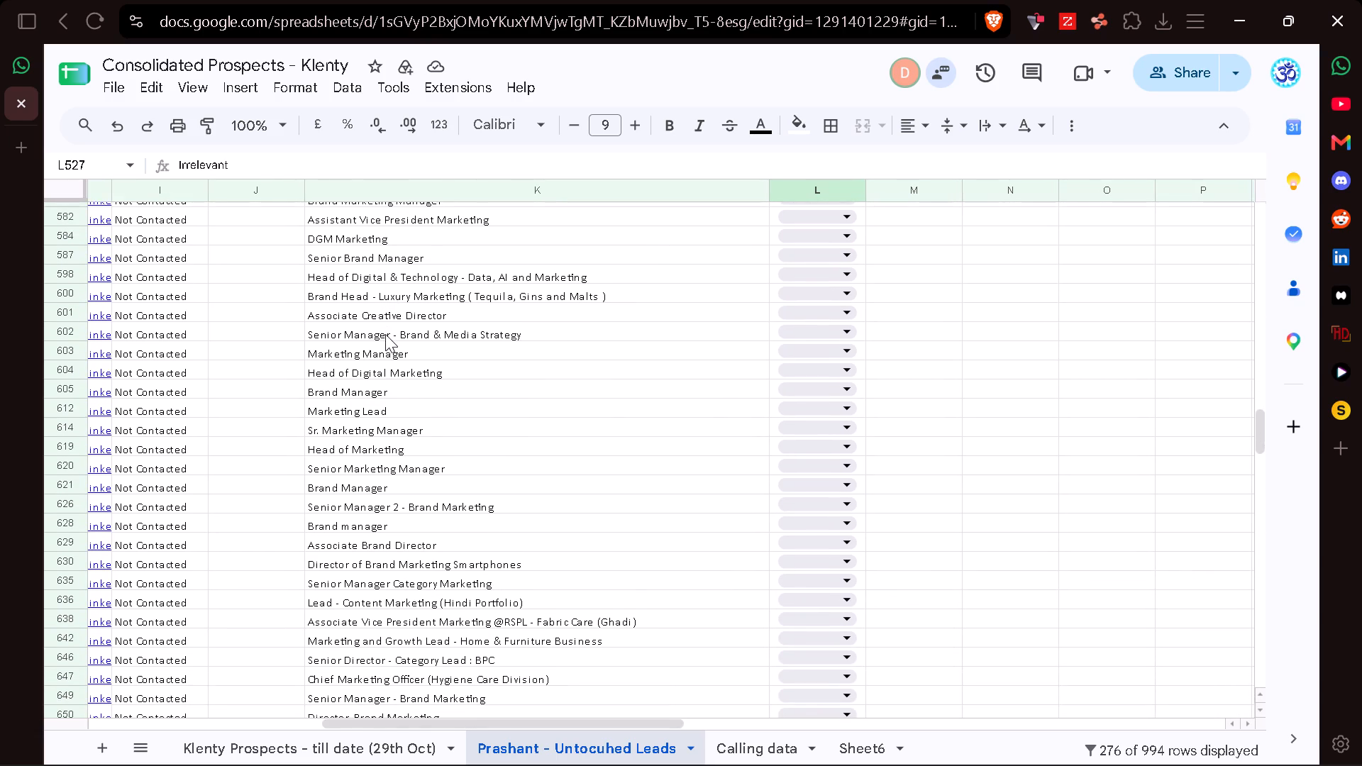
scroll(385, 334, "down", 2)
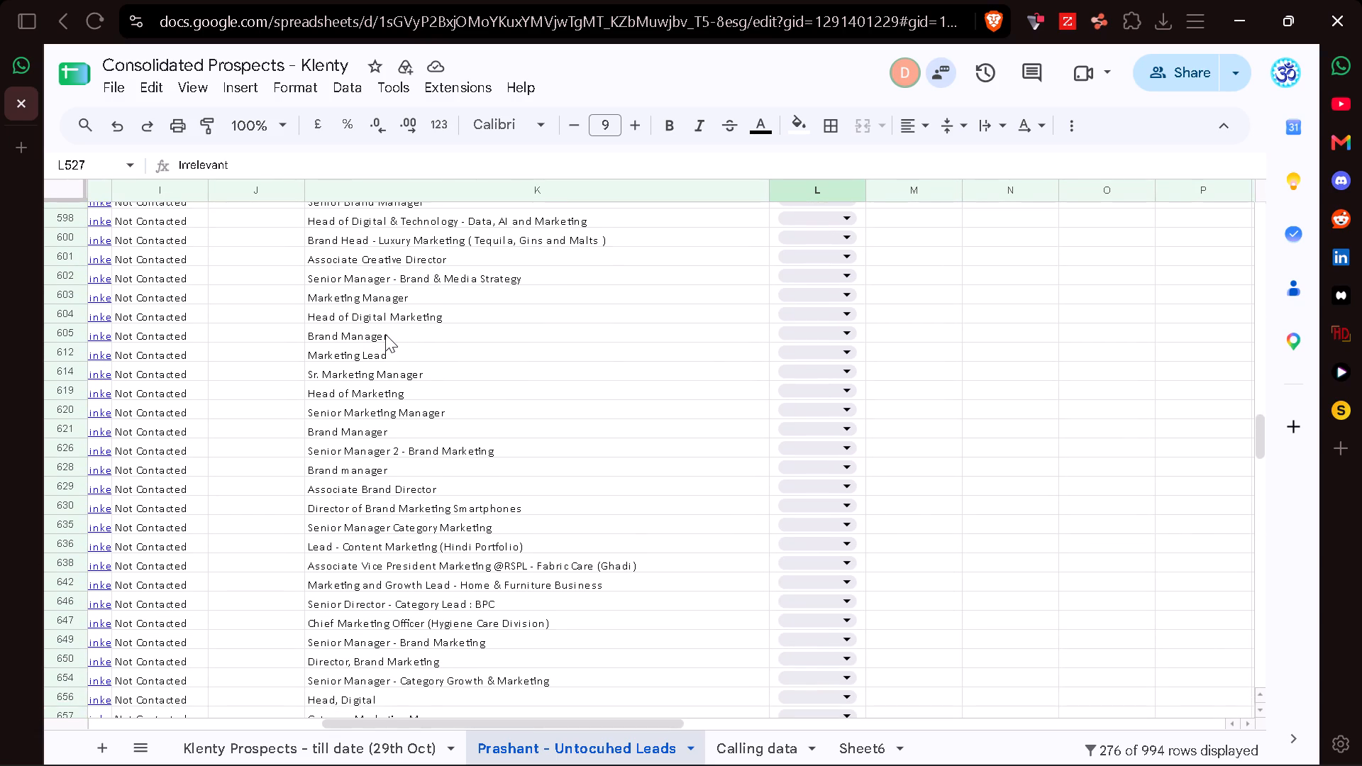
scroll(385, 334, "down", 2)
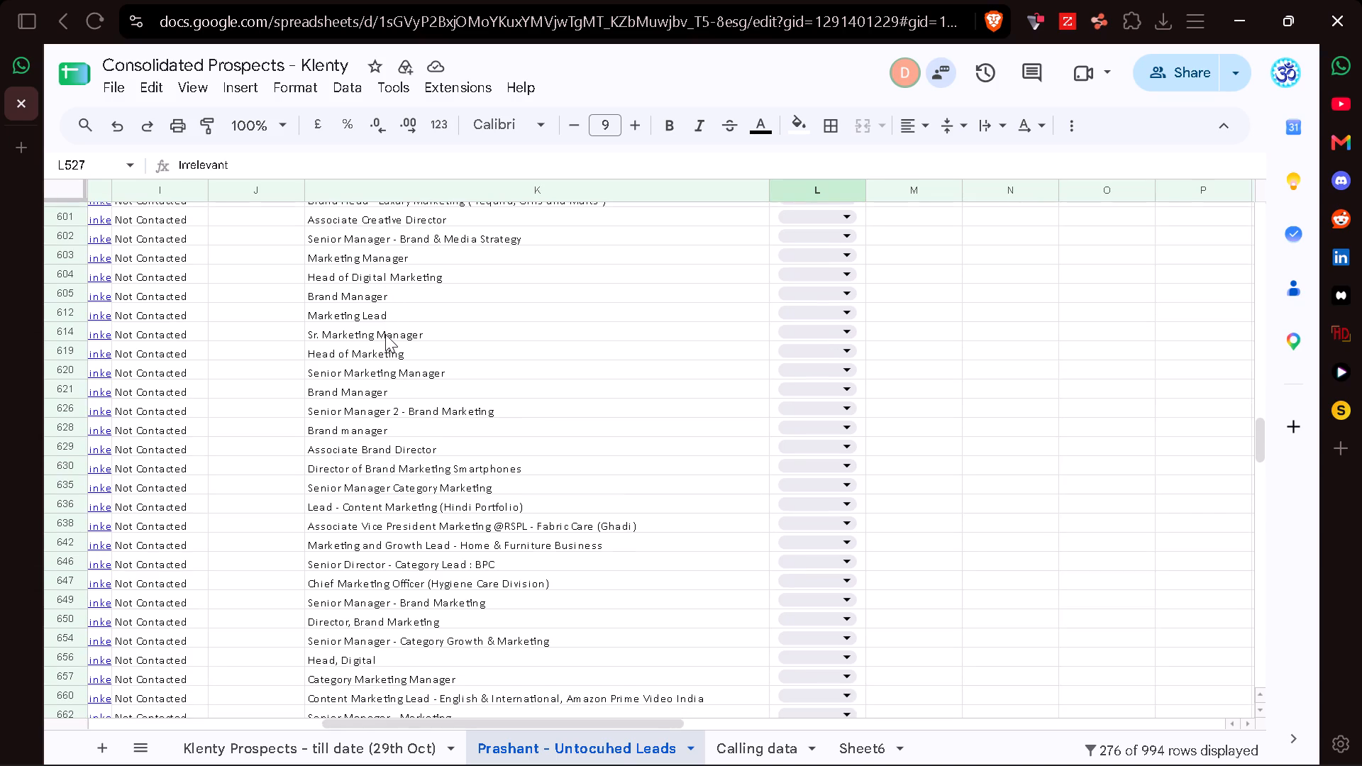
Examine the job titles of the blank-Relevancy leads from row 620 through about row 678 for unsuitable roles.
scroll(385, 334, "down", 2)
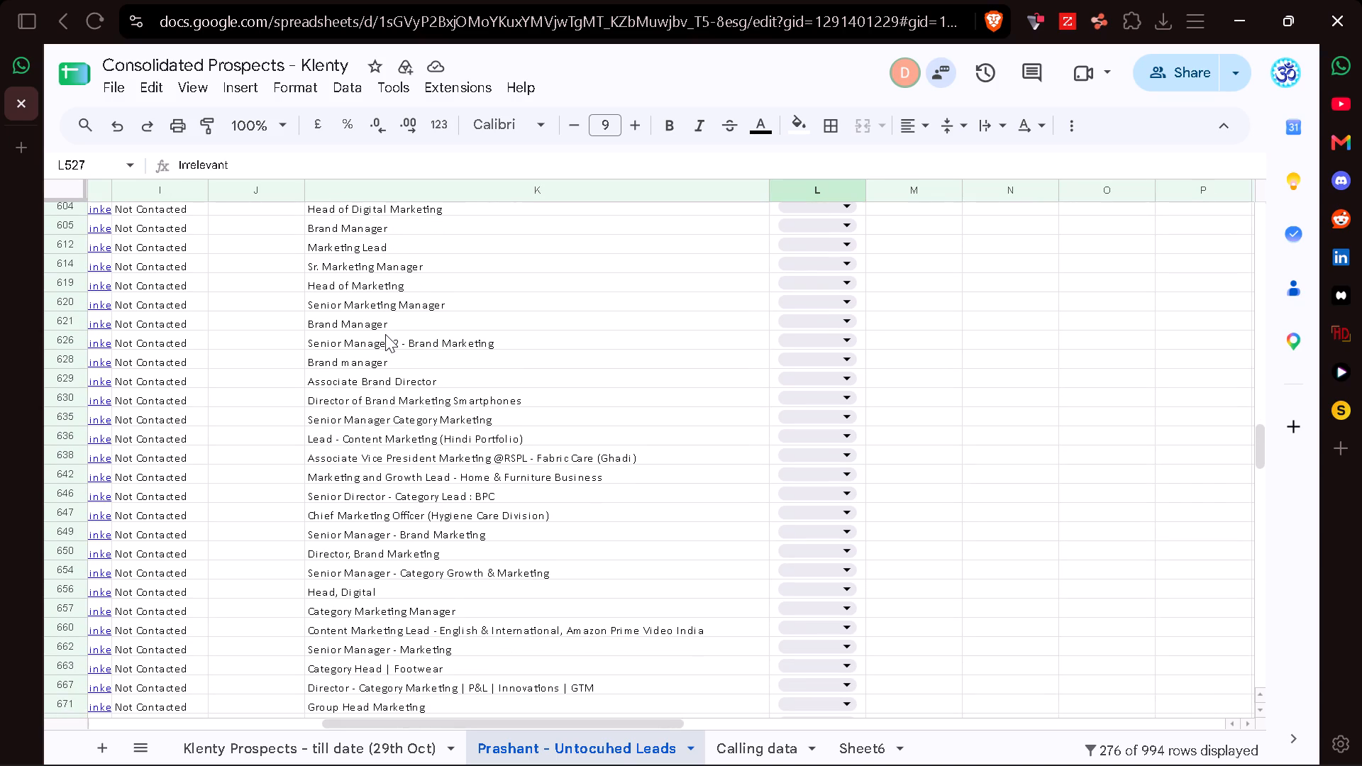
scroll(385, 334, "down", 2)
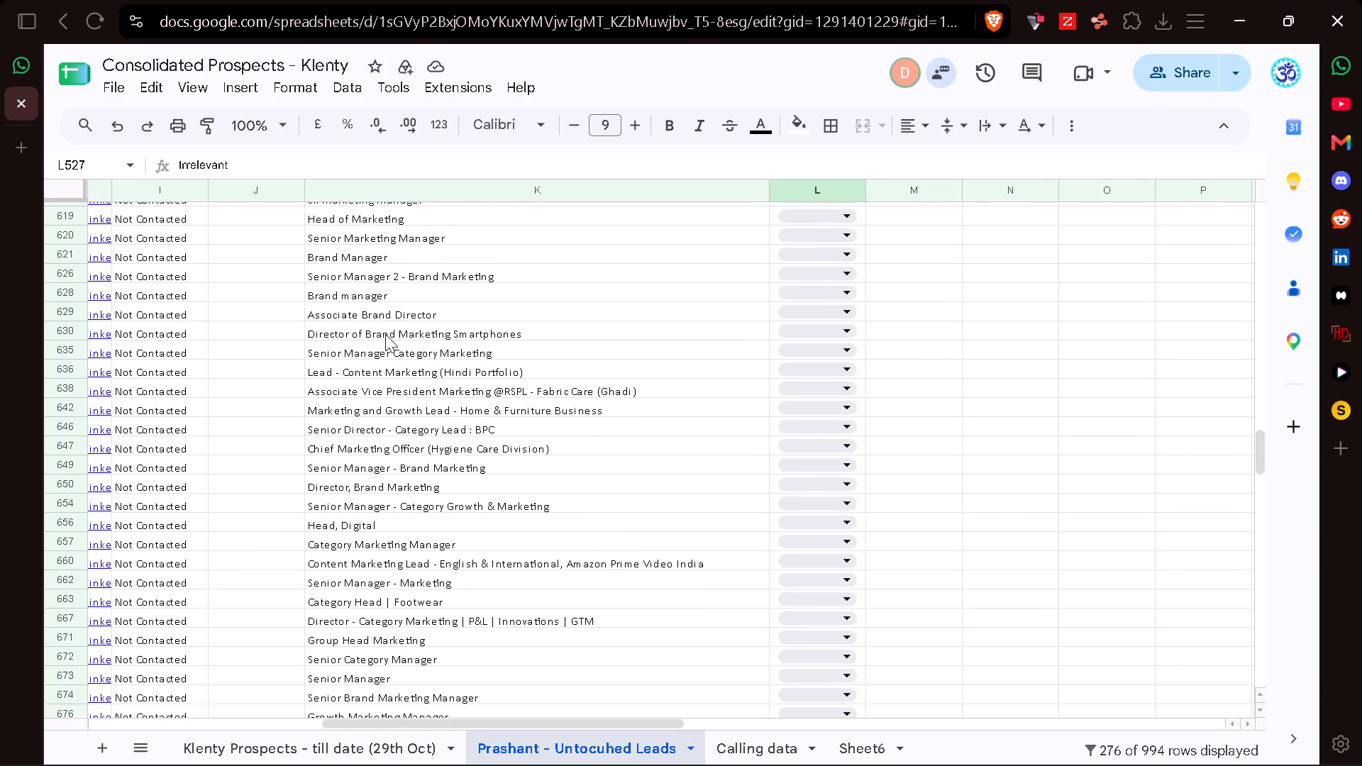
scroll(385, 334, "down", 3)
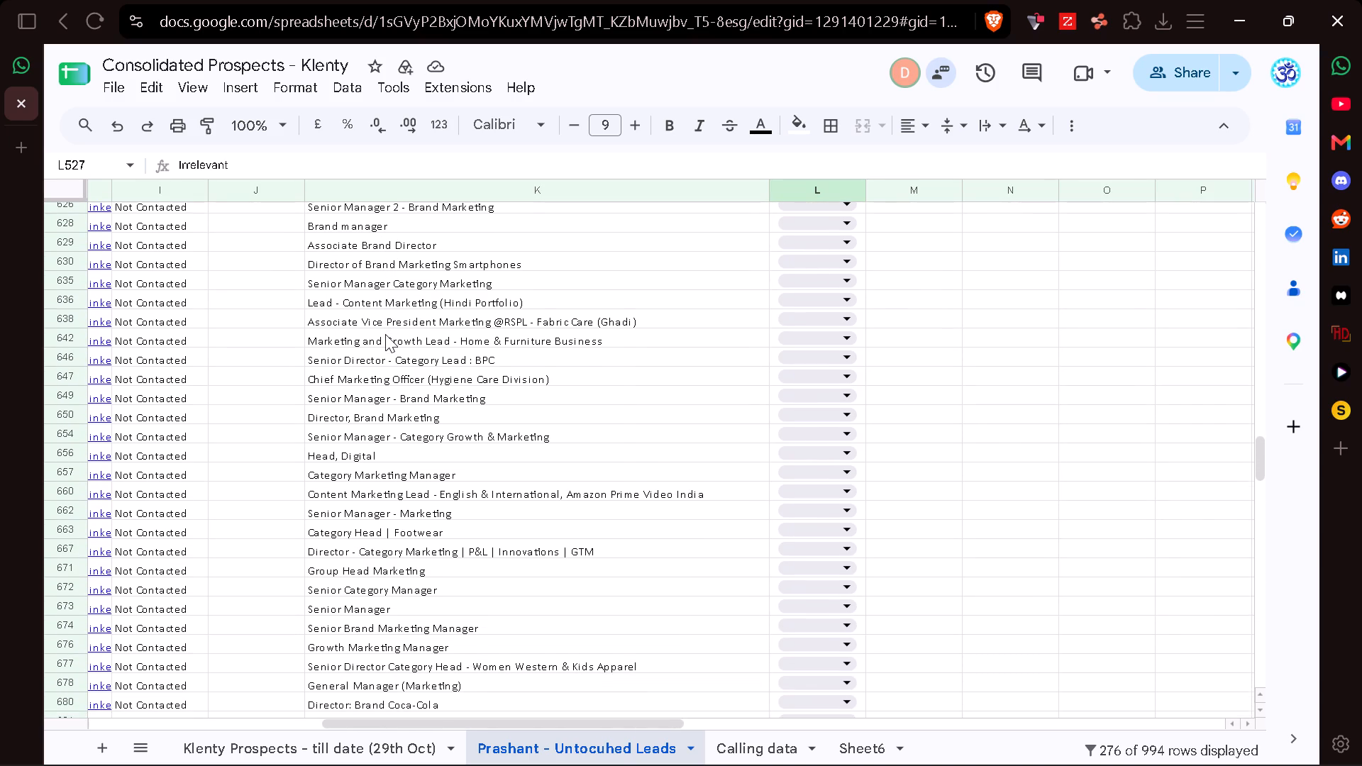
scroll(385, 334, "down", 1)
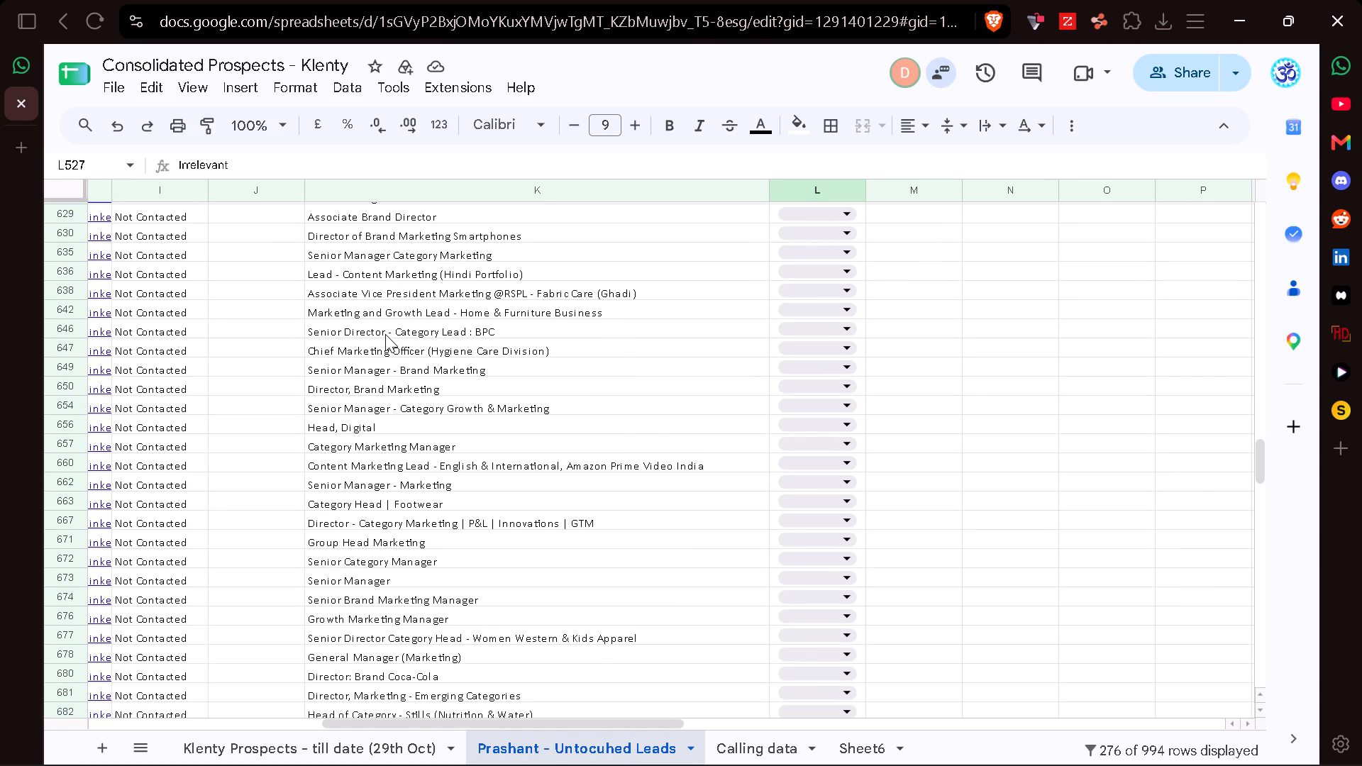
scroll(385, 334, "down", 2)
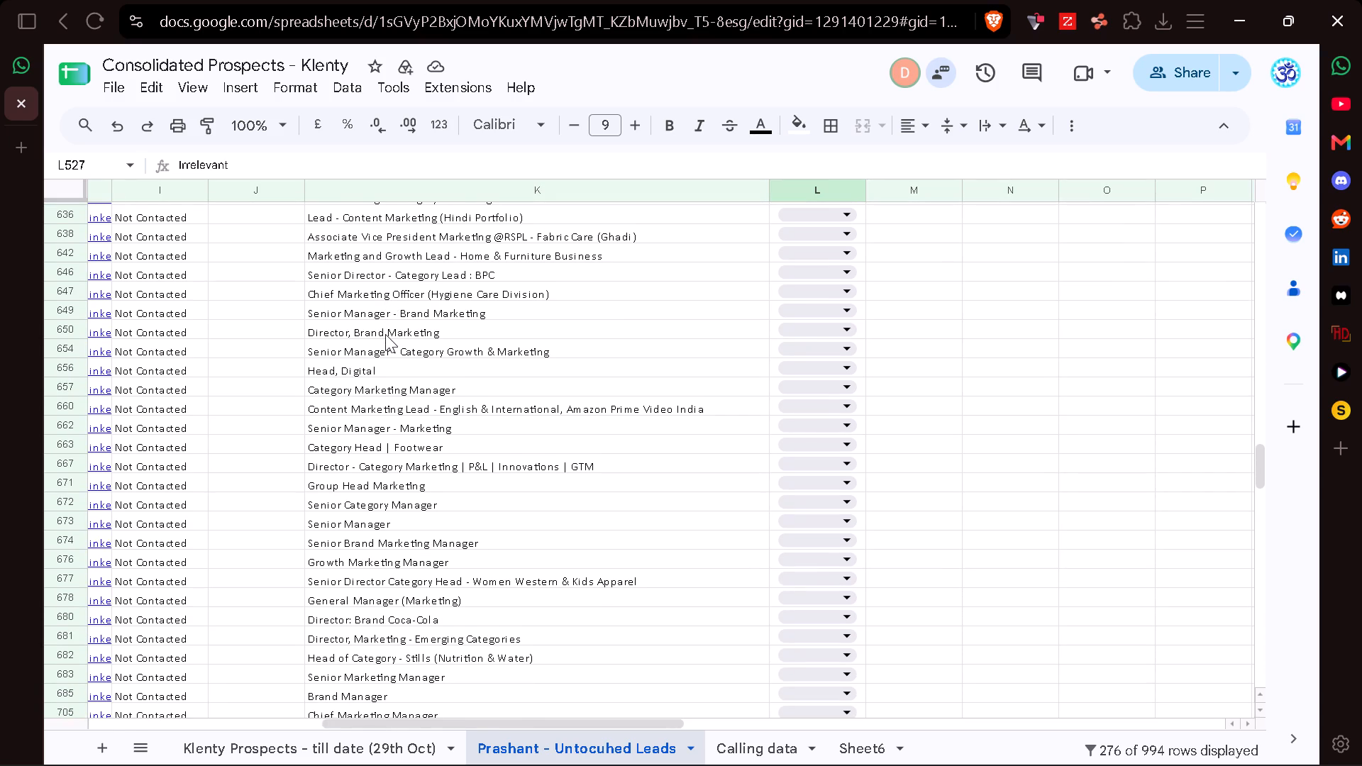
scroll(385, 334, "down", 2)
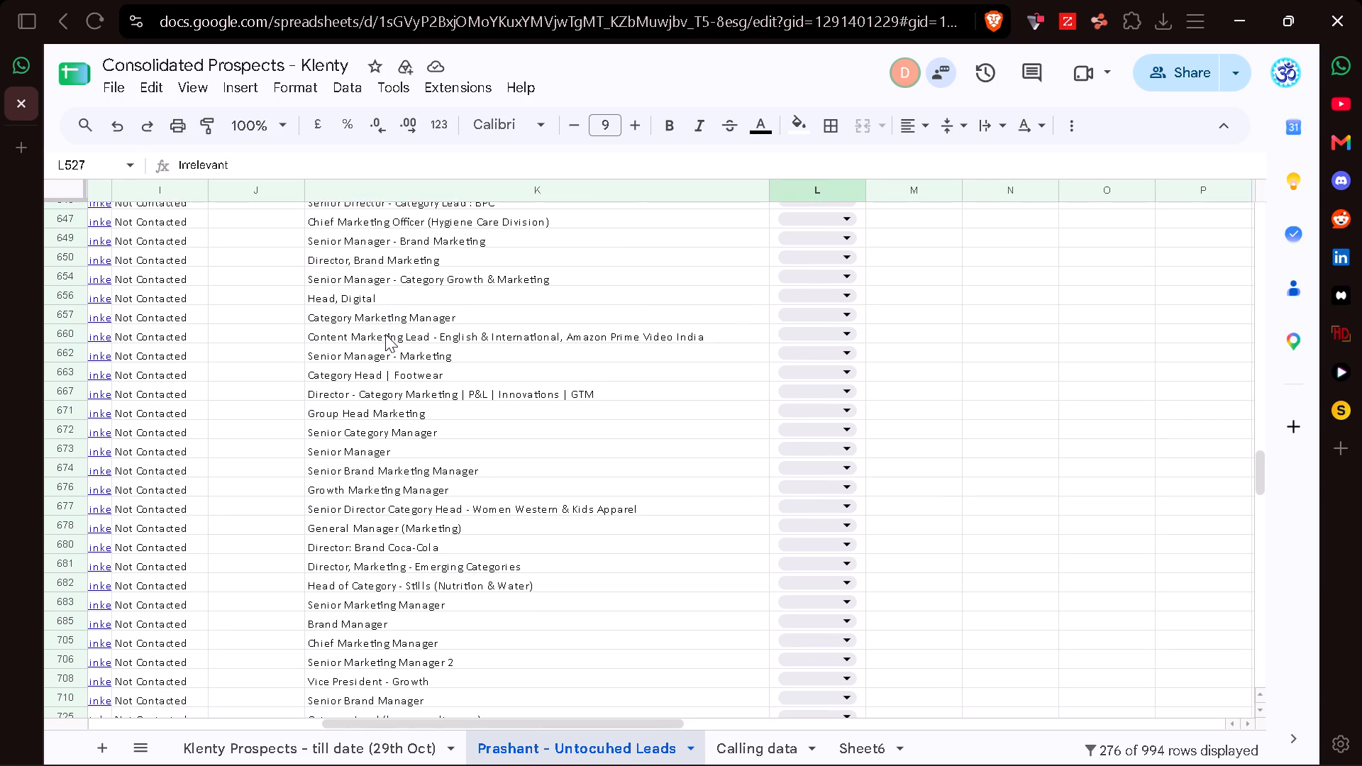
scroll(385, 334, "down", 1)
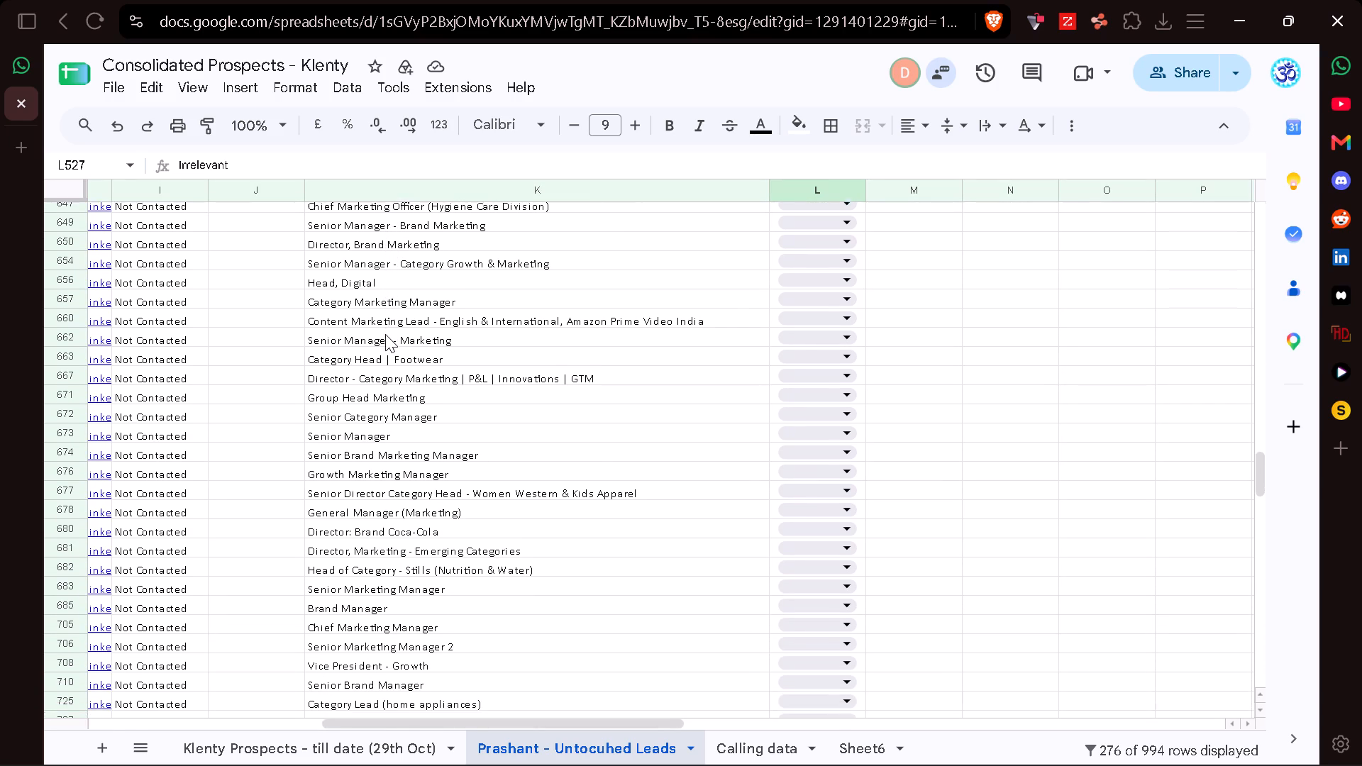
scroll(385, 334, "down", 2)
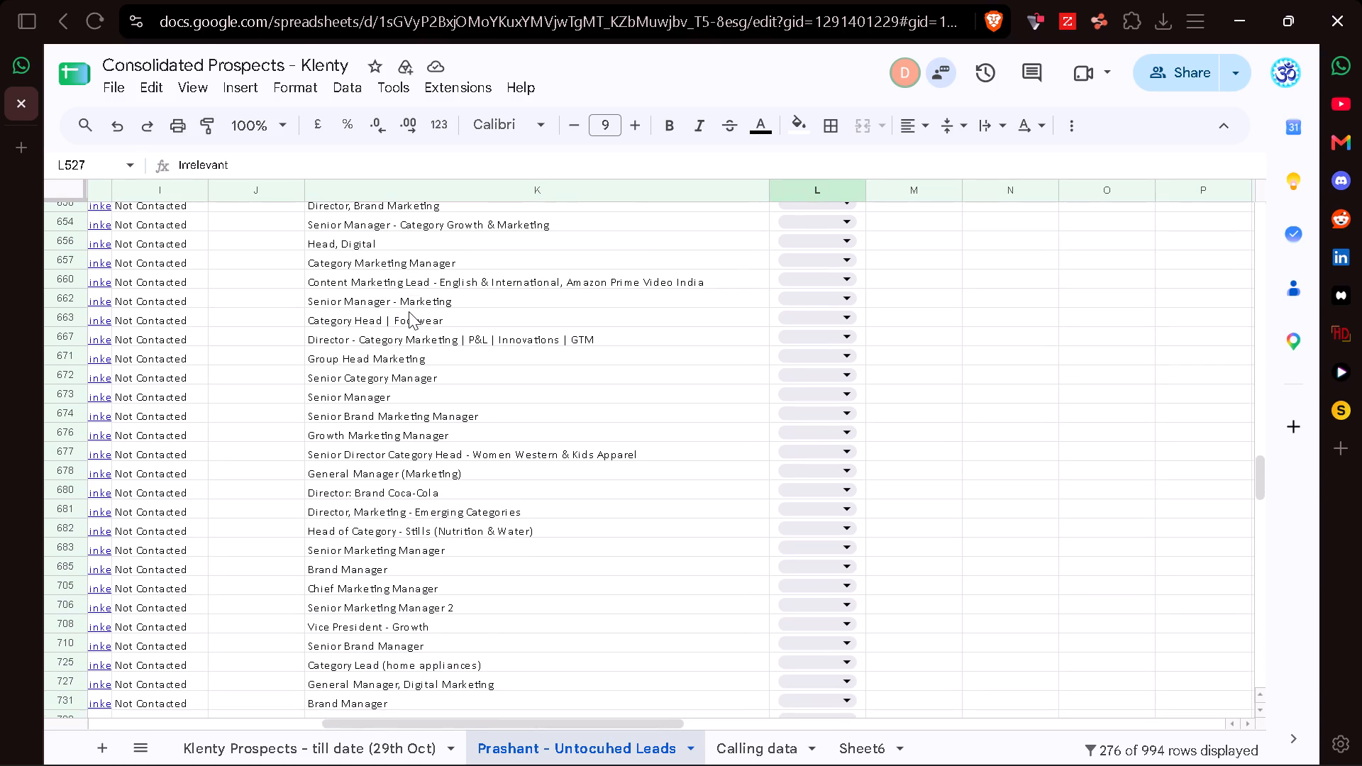
scroll(409, 311, "down", 2)
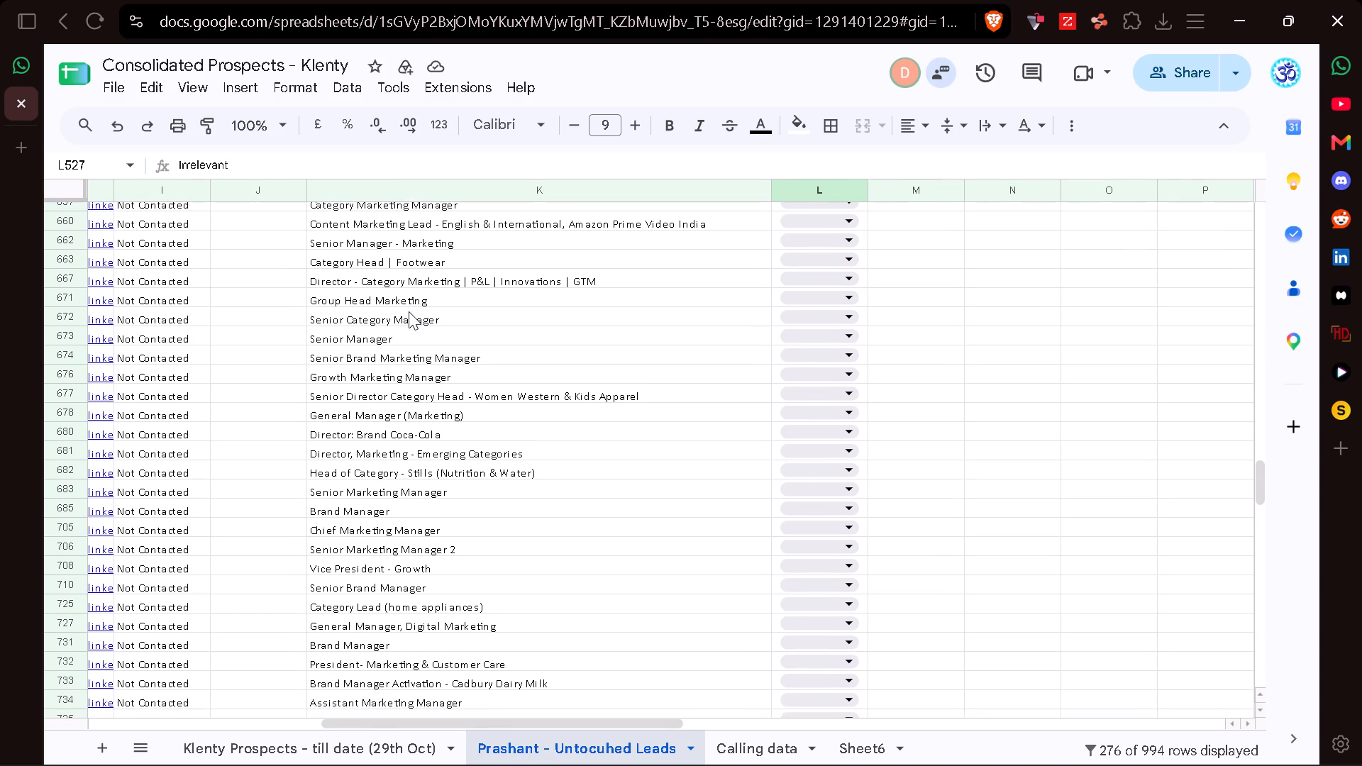
scroll(409, 311, "down", 1)
scroll(409, 311, "left", 1)
scroll(409, 311, "down", 1)
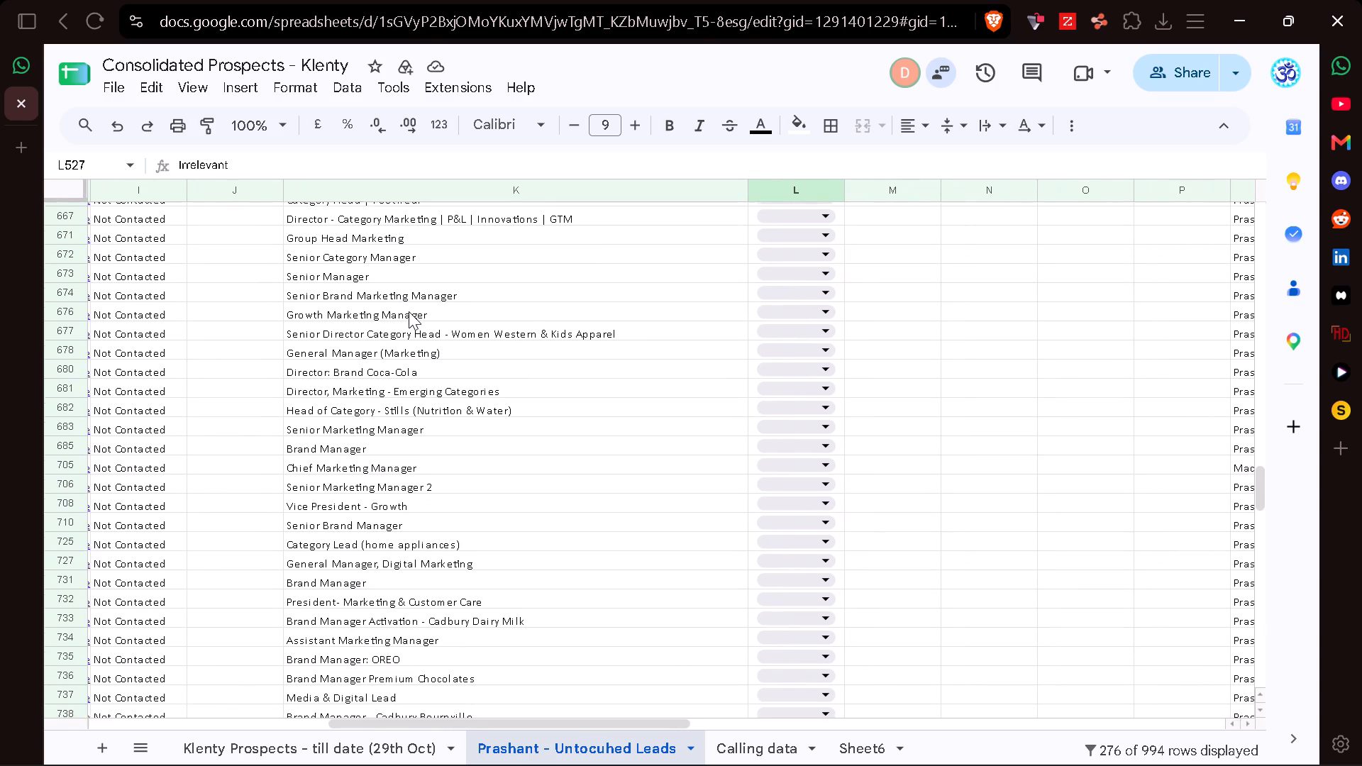
scroll(409, 311, "down", 2)
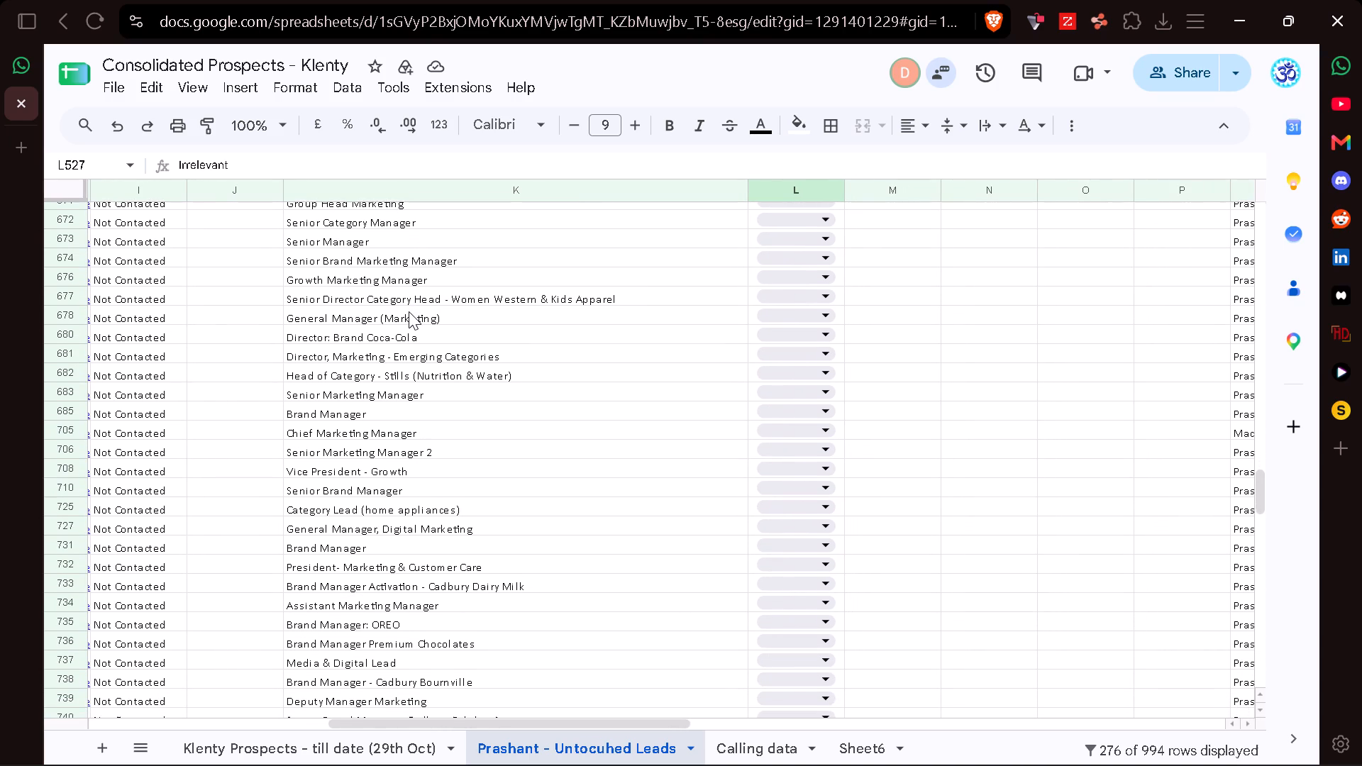
Continue through the filtered titles and set Relevancy to Irrelevant for the Media & Digital Lead in row 737.
scroll(409, 311, "down", 1)
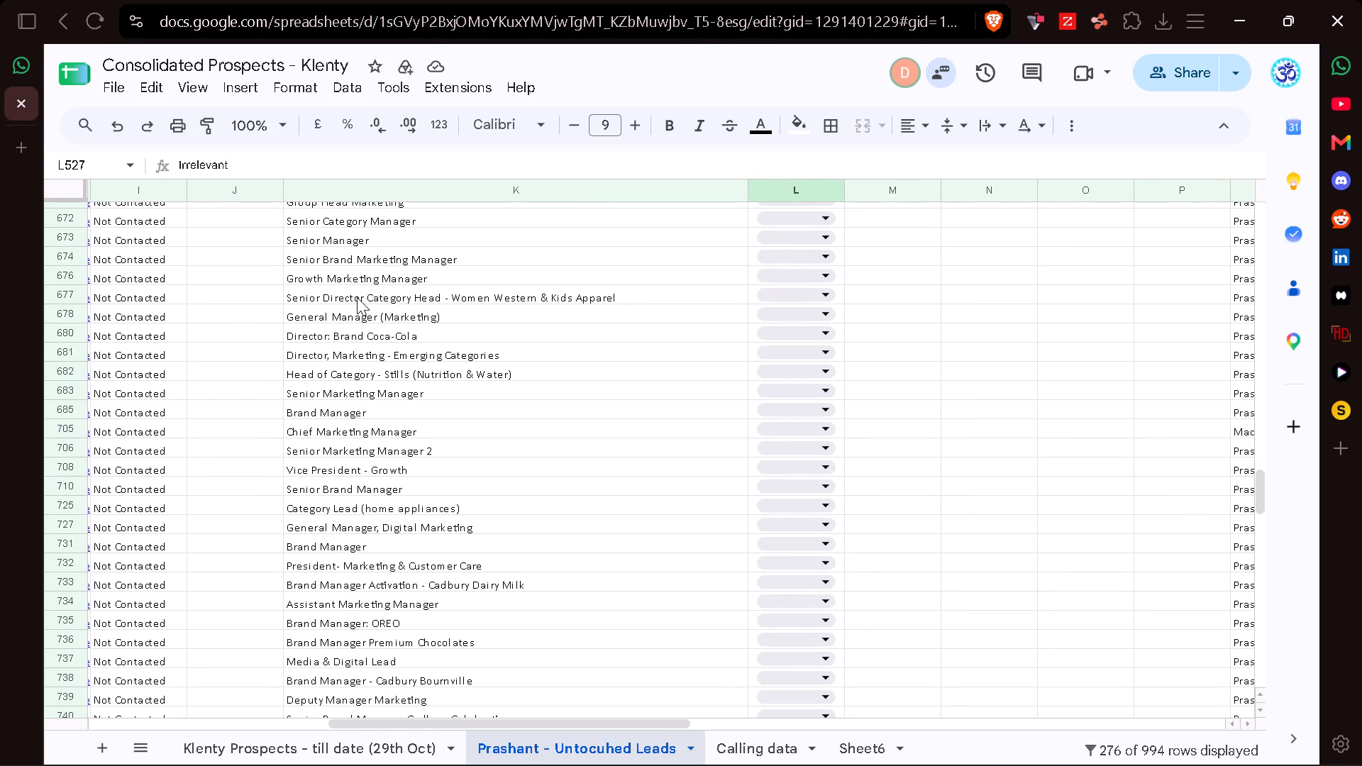
scroll(357, 297, "down", 2)
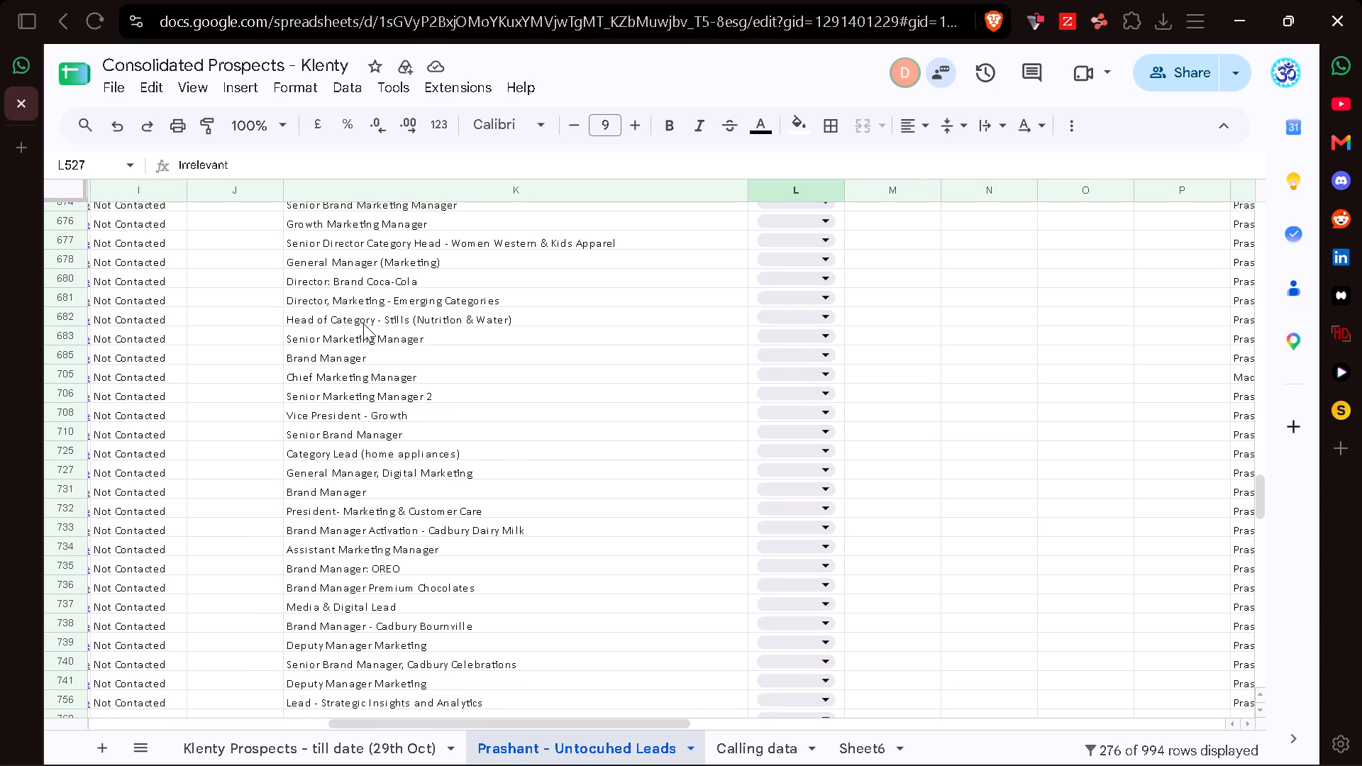
scroll(363, 323, "down", 3)
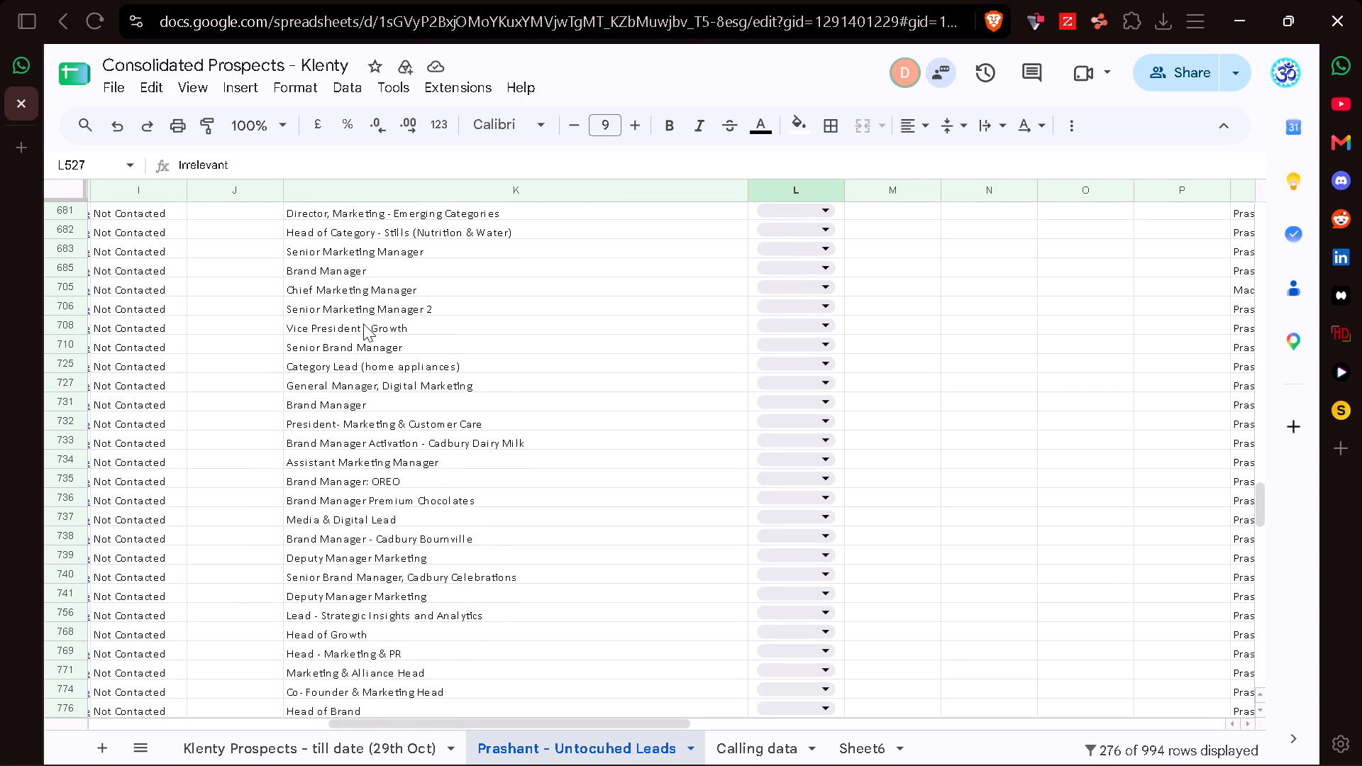
scroll(363, 323, "down", 3)
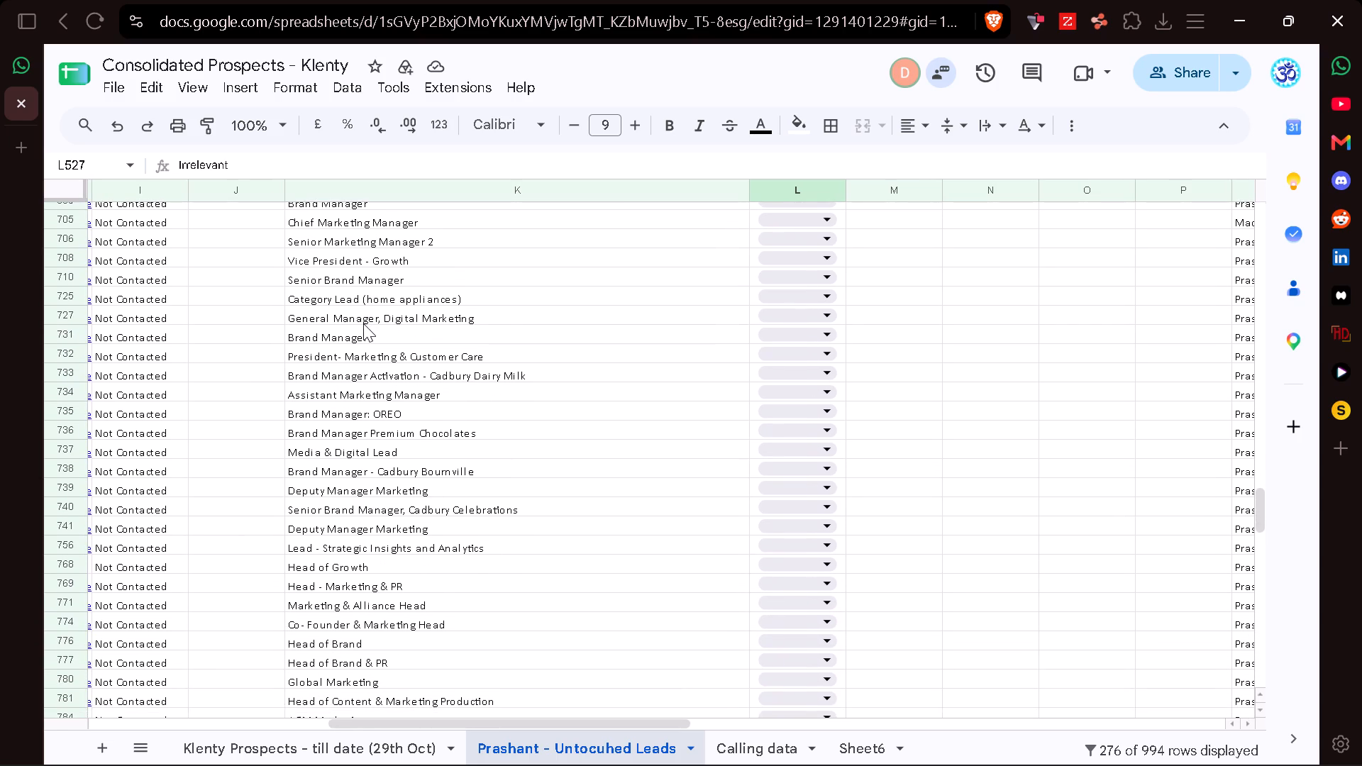
scroll(363, 323, "down", 2)
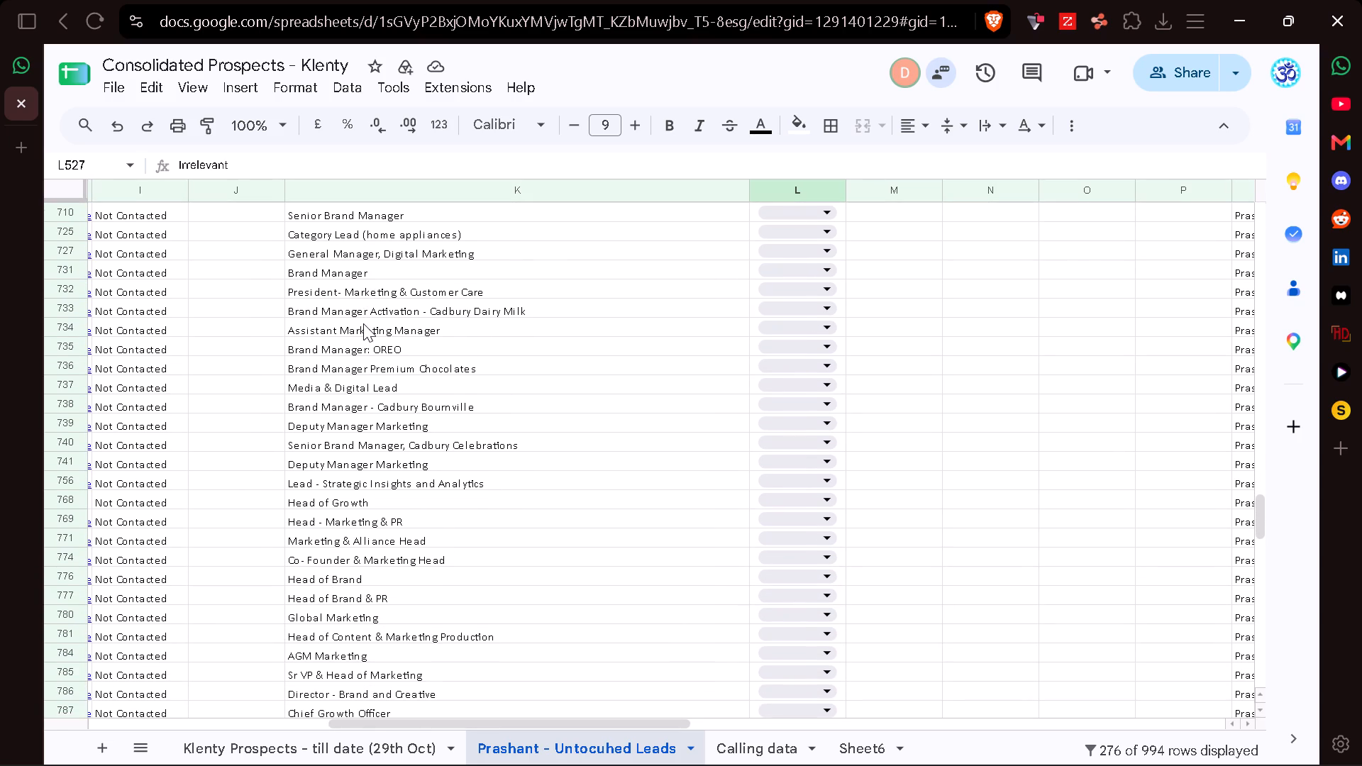
scroll(363, 323, "down", 2)
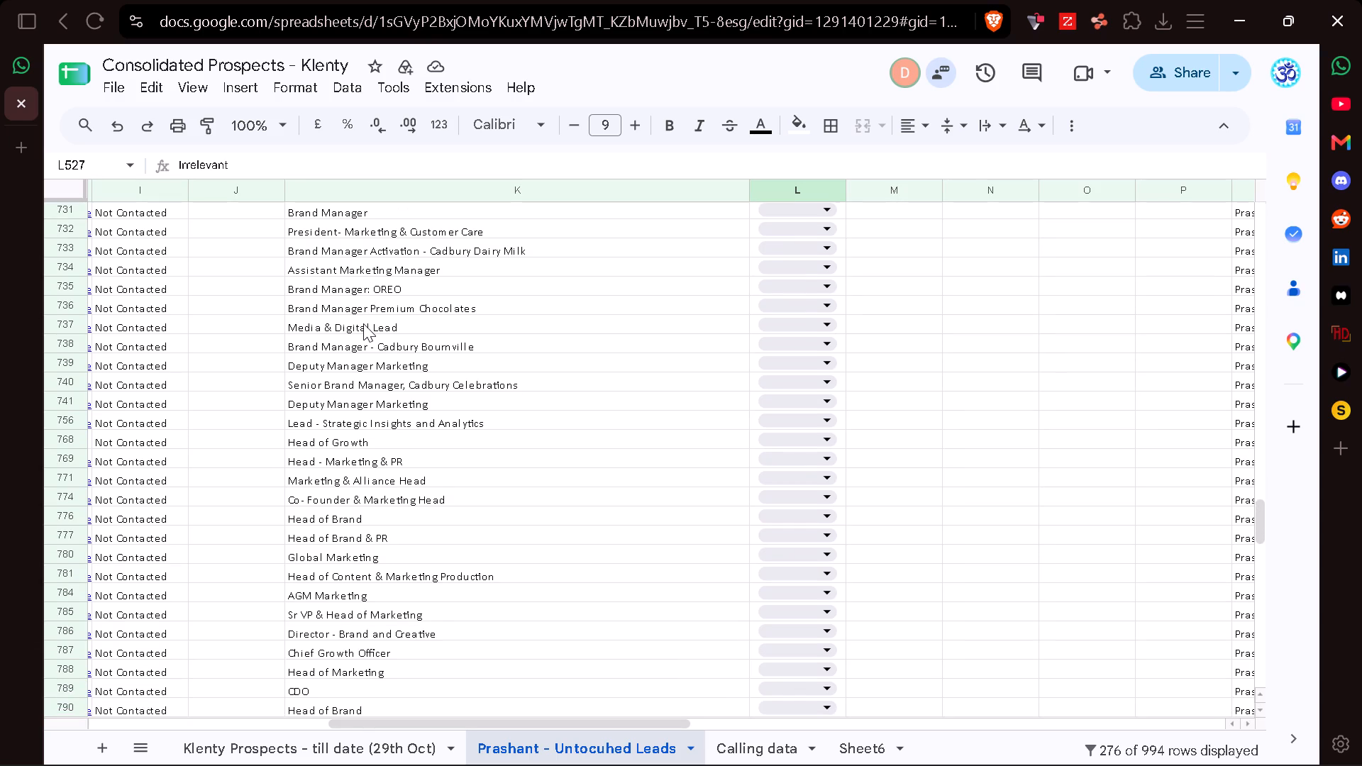
left_click(778, 325)
left_click(773, 369)
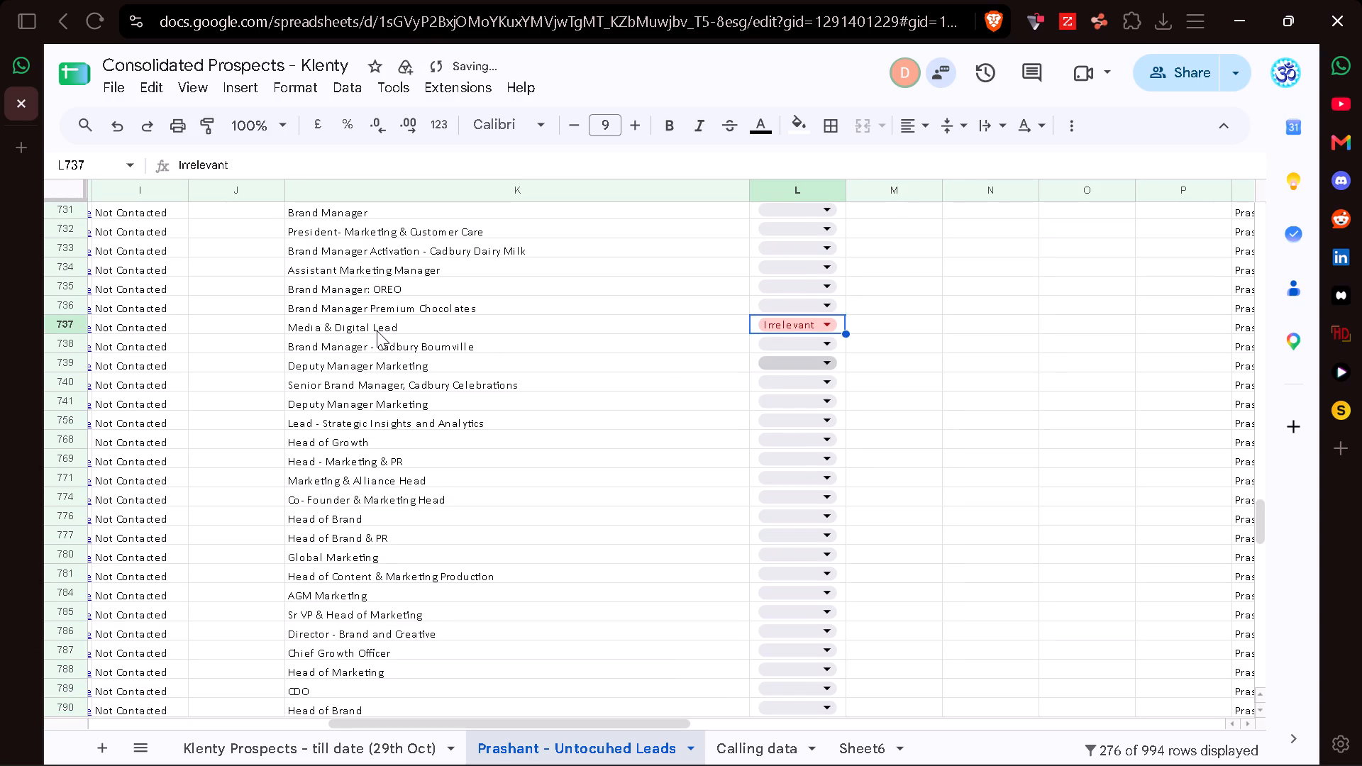
Check the following titles and set Relevancy to Irrelevant for the Lead - Strategic Insights and Analytics in row 756.
scroll(377, 331, "down", 2)
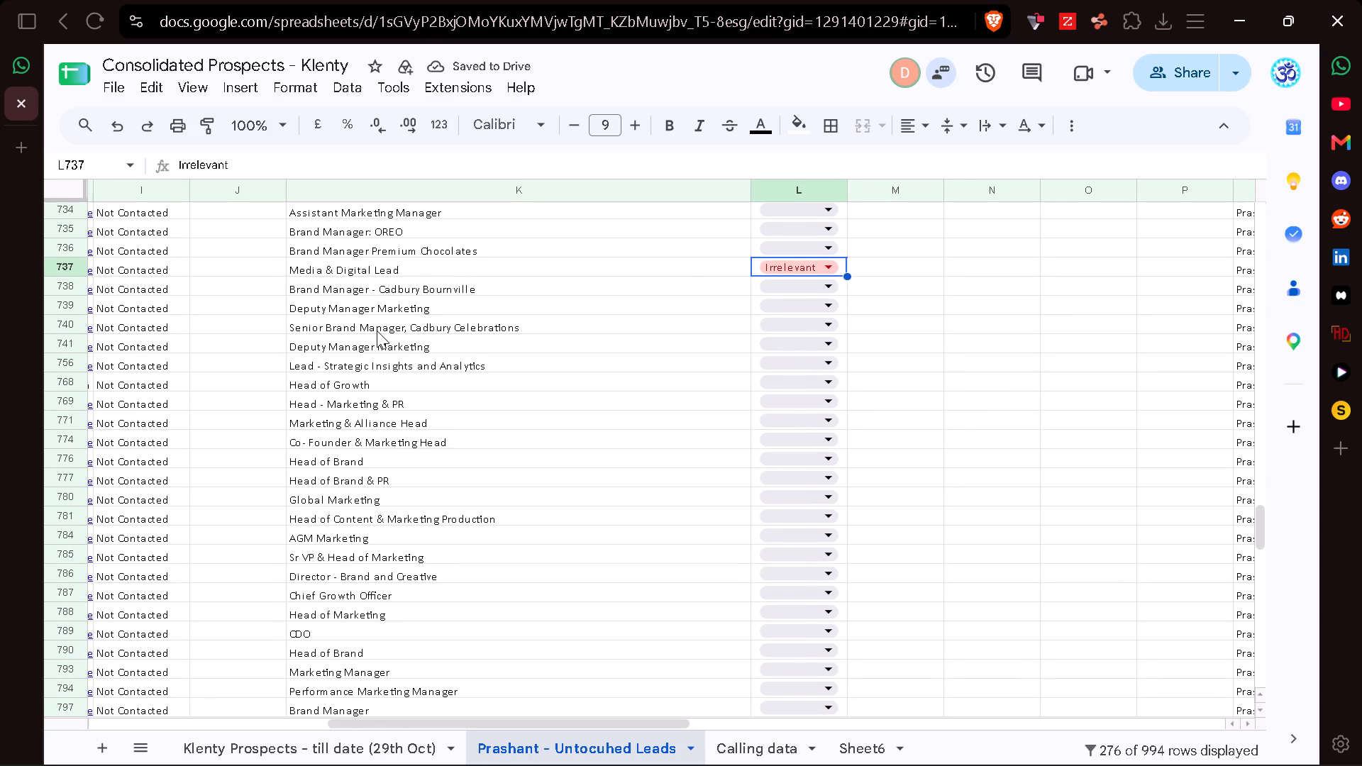
scroll(406, 321, "down", 2)
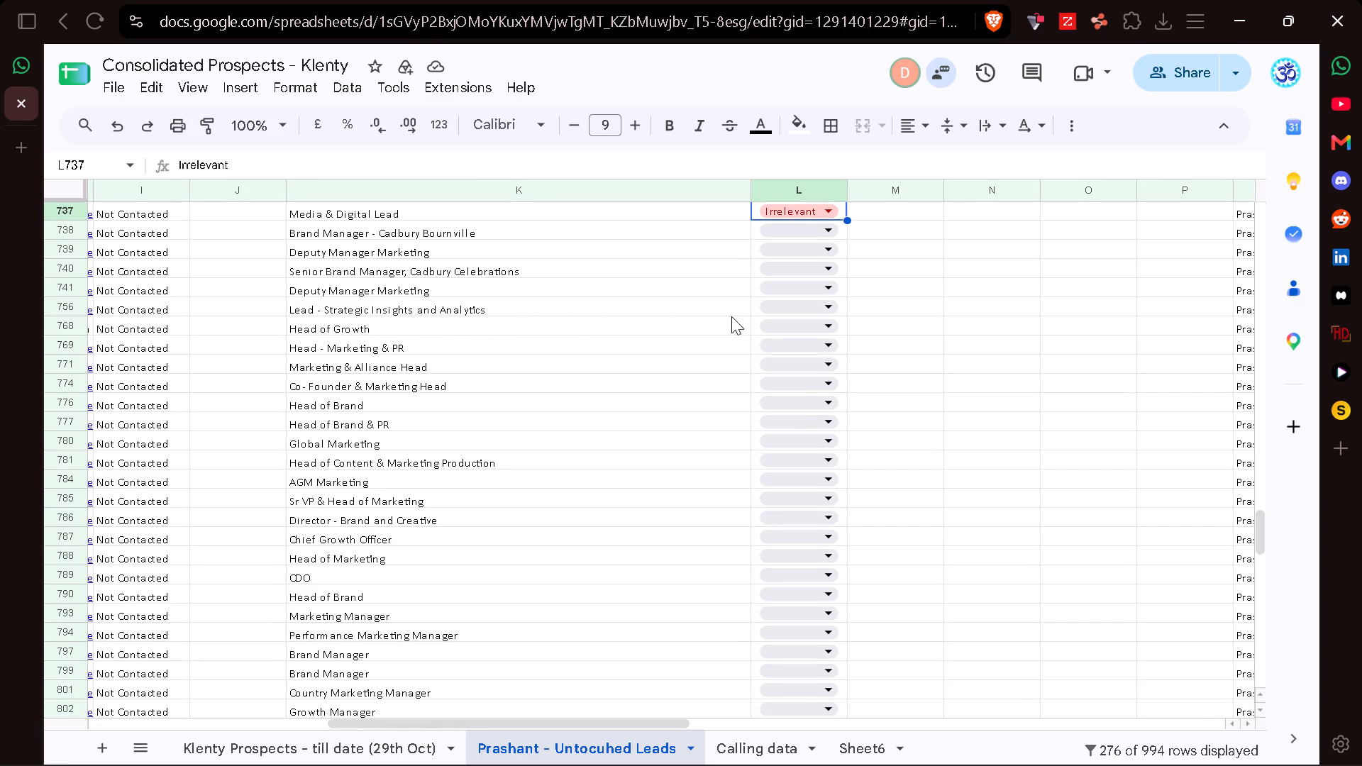
left_click(782, 311)
left_click(774, 354)
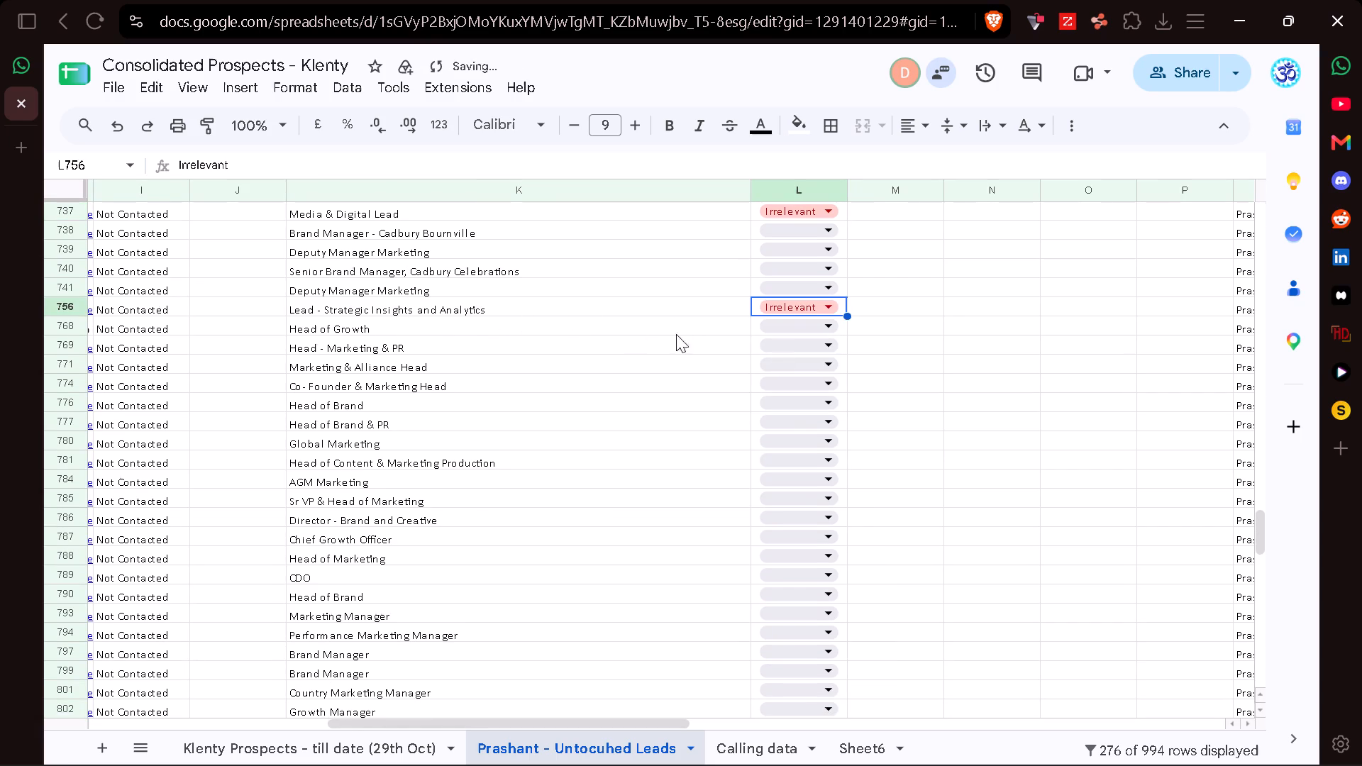
Check the following job titles and set Relevancy to Irrelevant for the Country Marketing Manager in row 801.
scroll(370, 333, "down", 1)
scroll(370, 333, "left", 1)
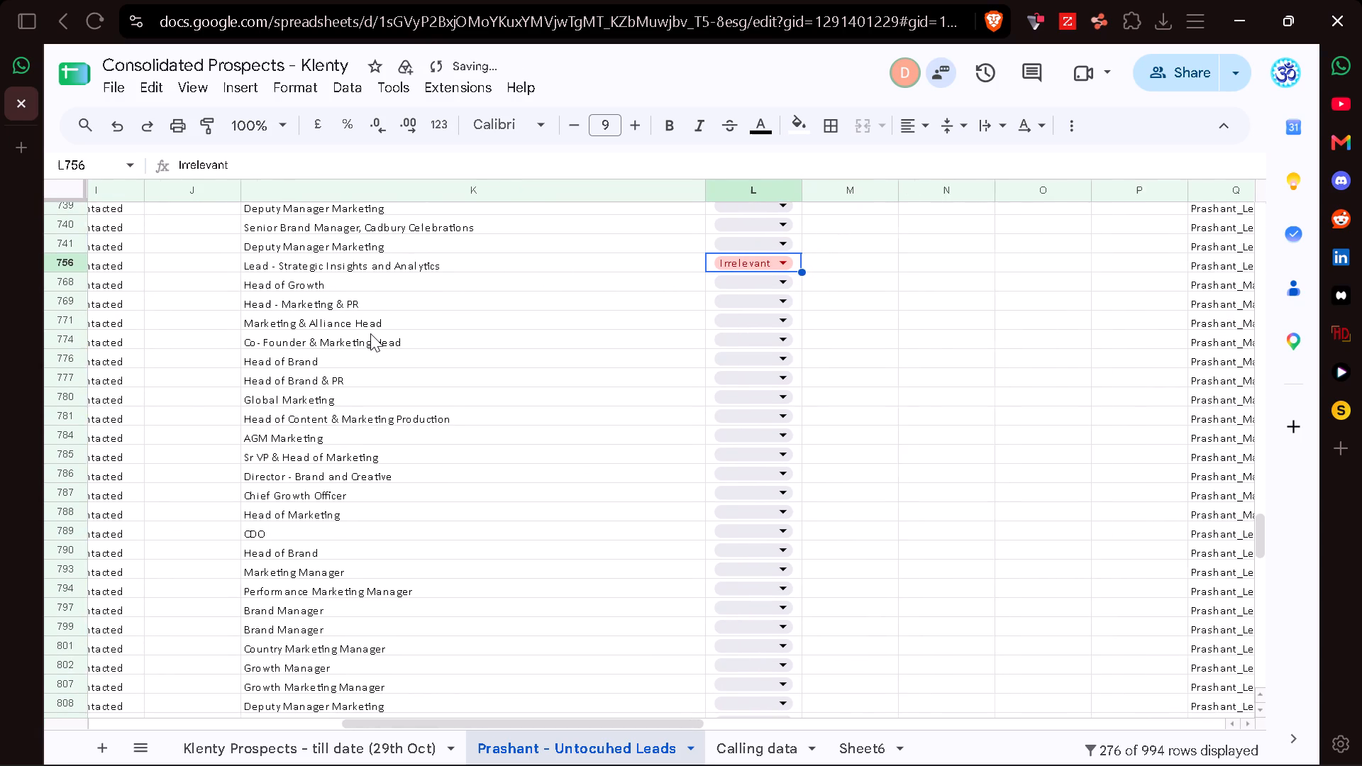
scroll(370, 333, "down", 3)
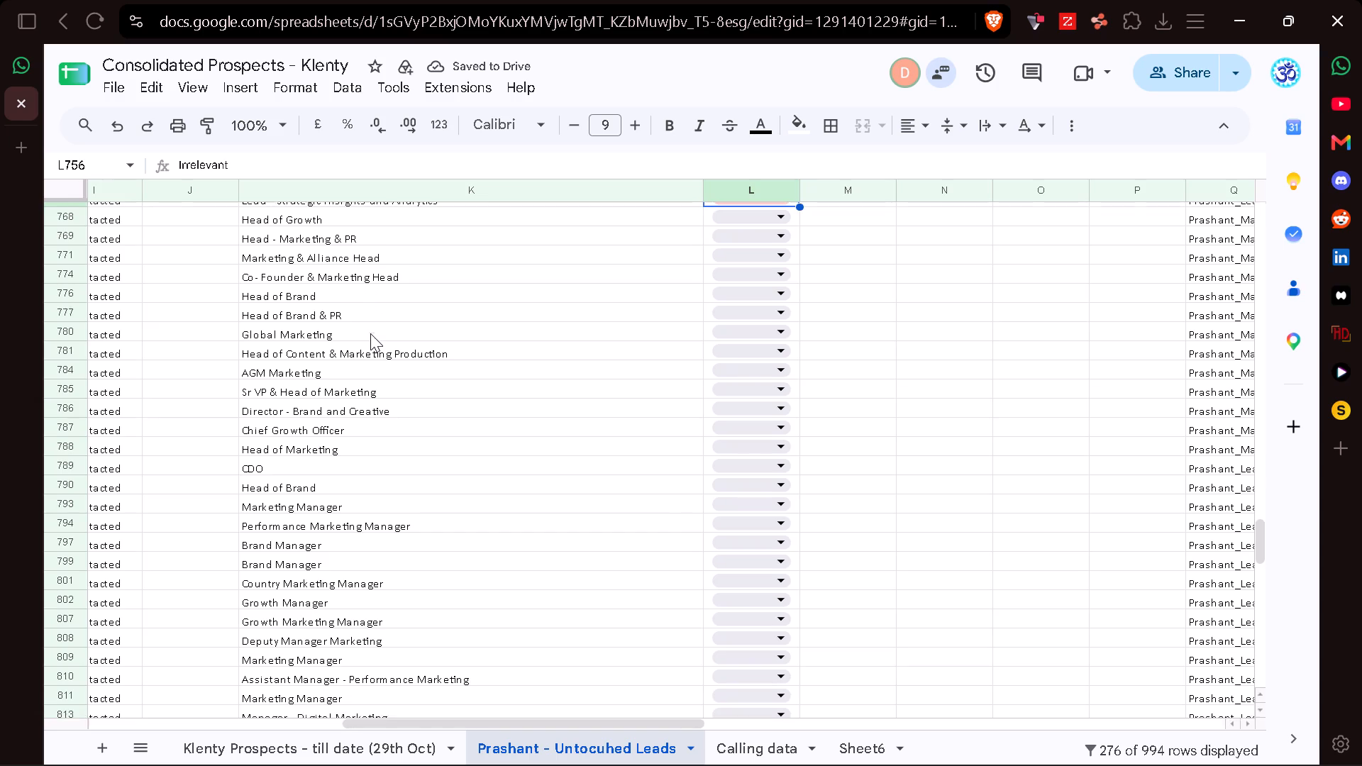
scroll(370, 333, "down", 3)
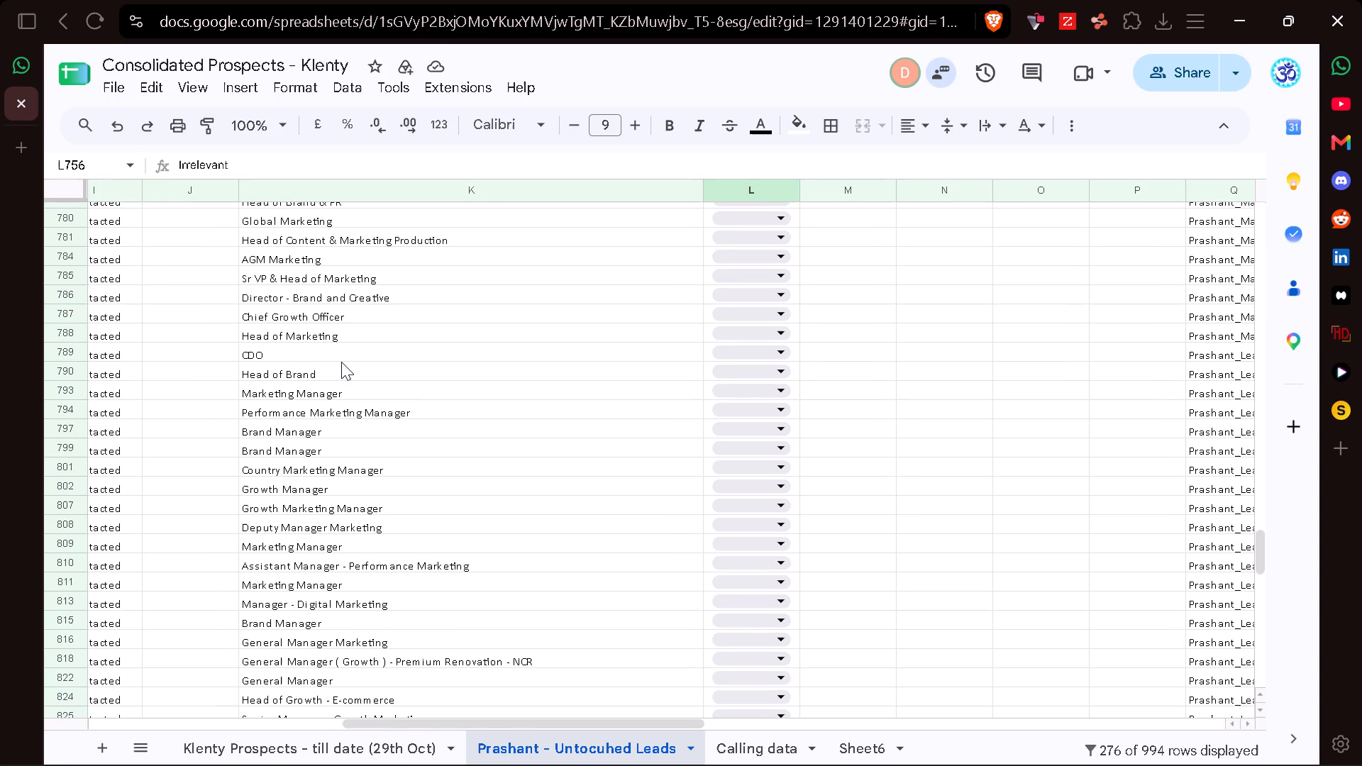
scroll(341, 362, "down", 2)
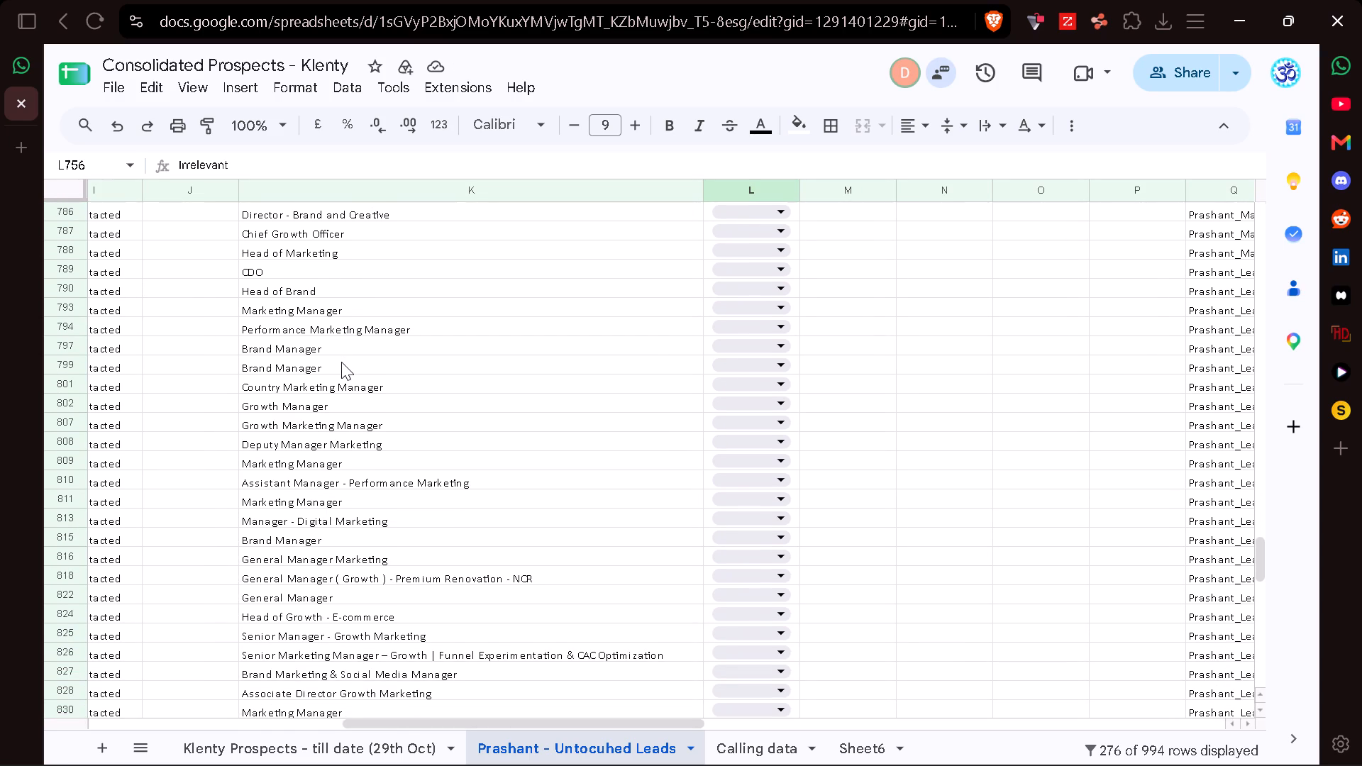
scroll(341, 362, "down", 2)
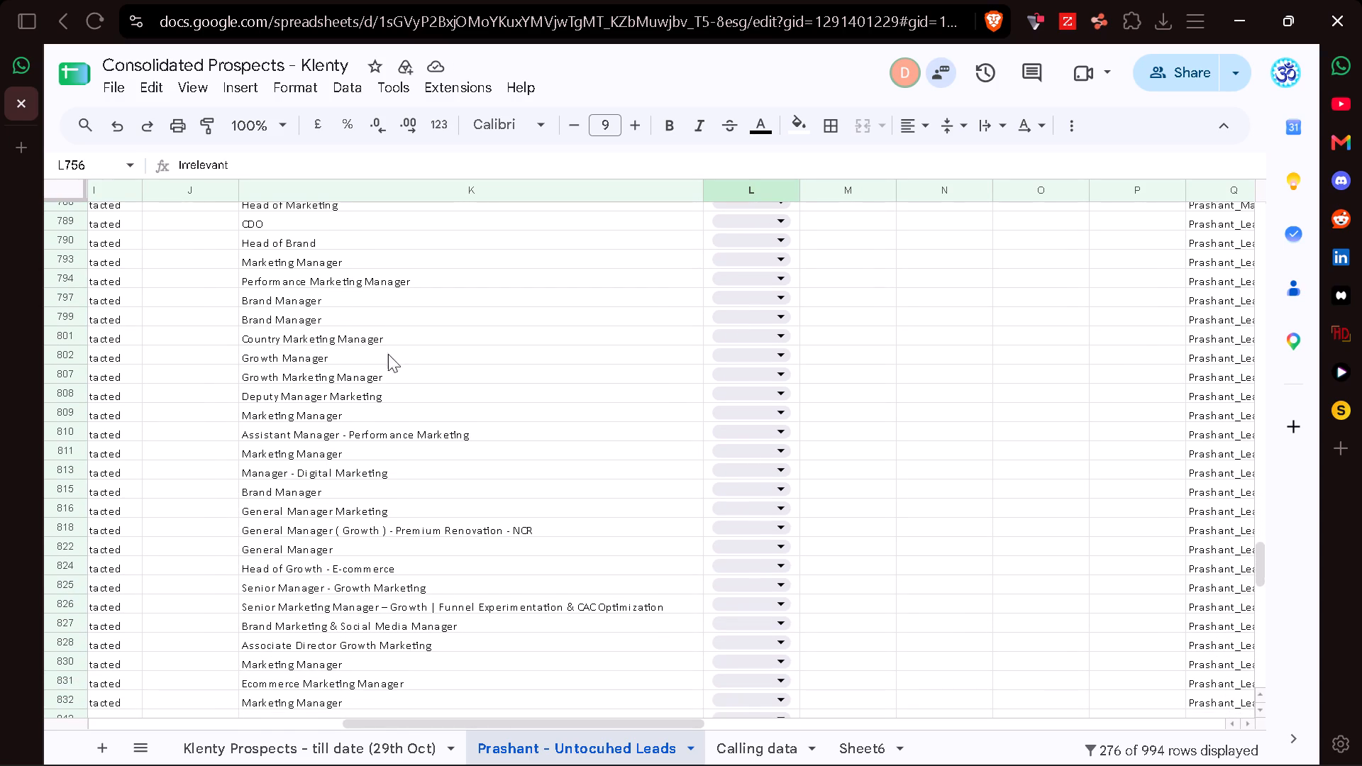
left_click(727, 340)
left_click(730, 396)
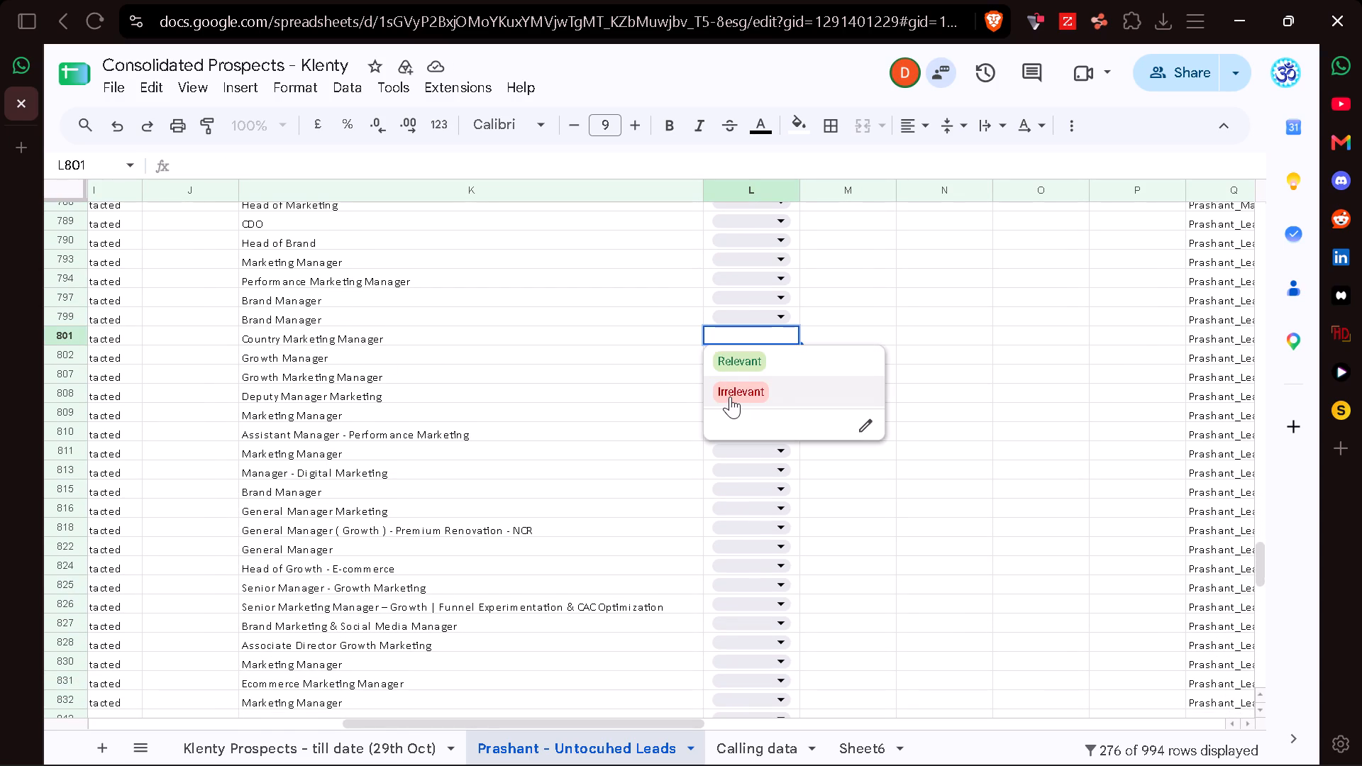
Examine the job titles of the blank-Relevancy leads from row 802 through about row 859 for unsuitable roles.
scroll(344, 345, "down", 1)
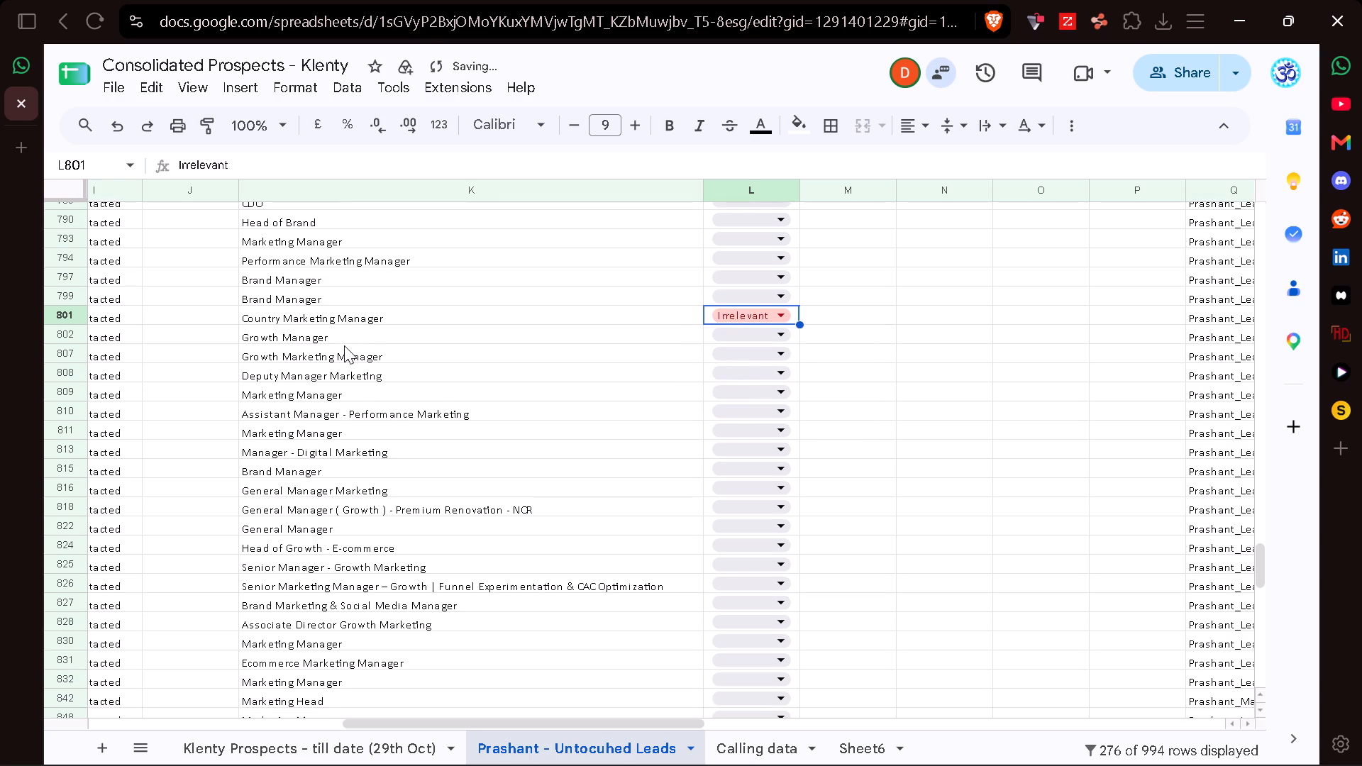
scroll(344, 345, "down", 2)
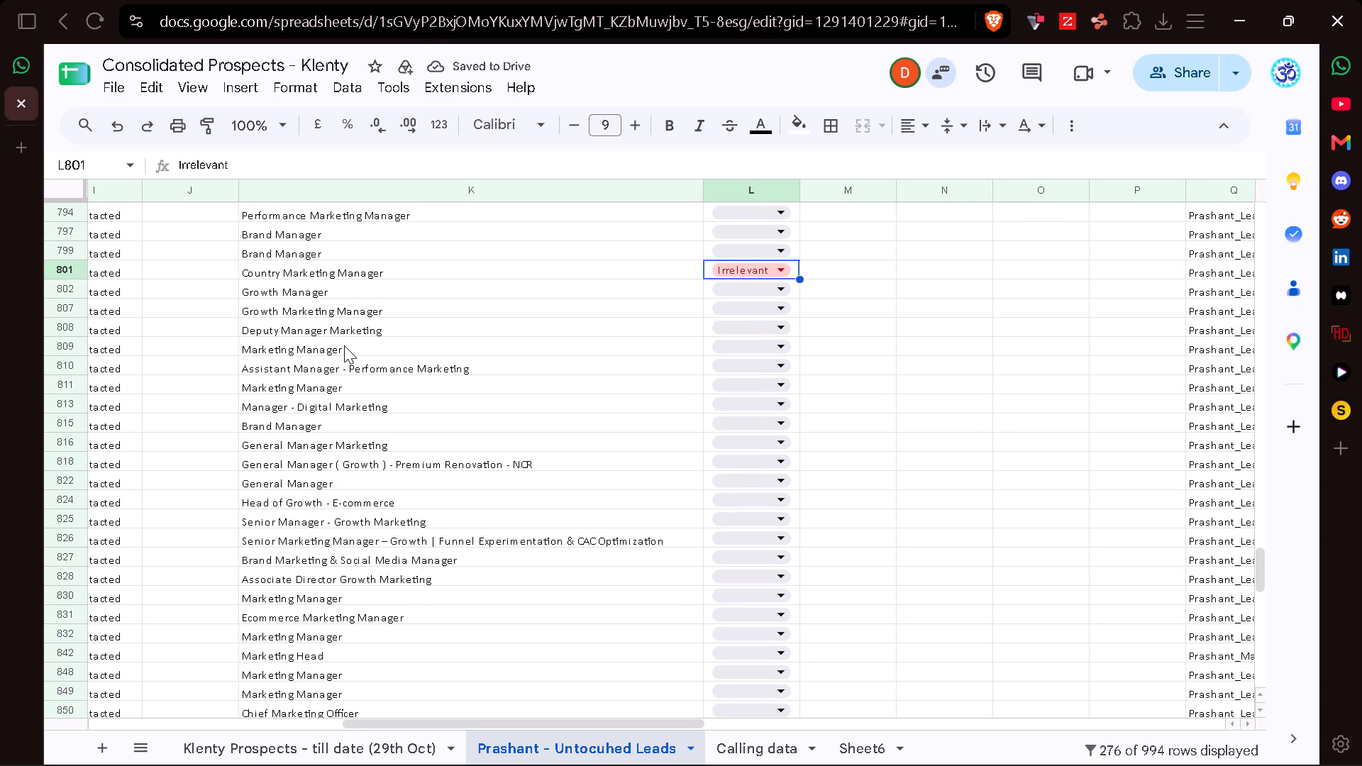
scroll(344, 345, "down", 3)
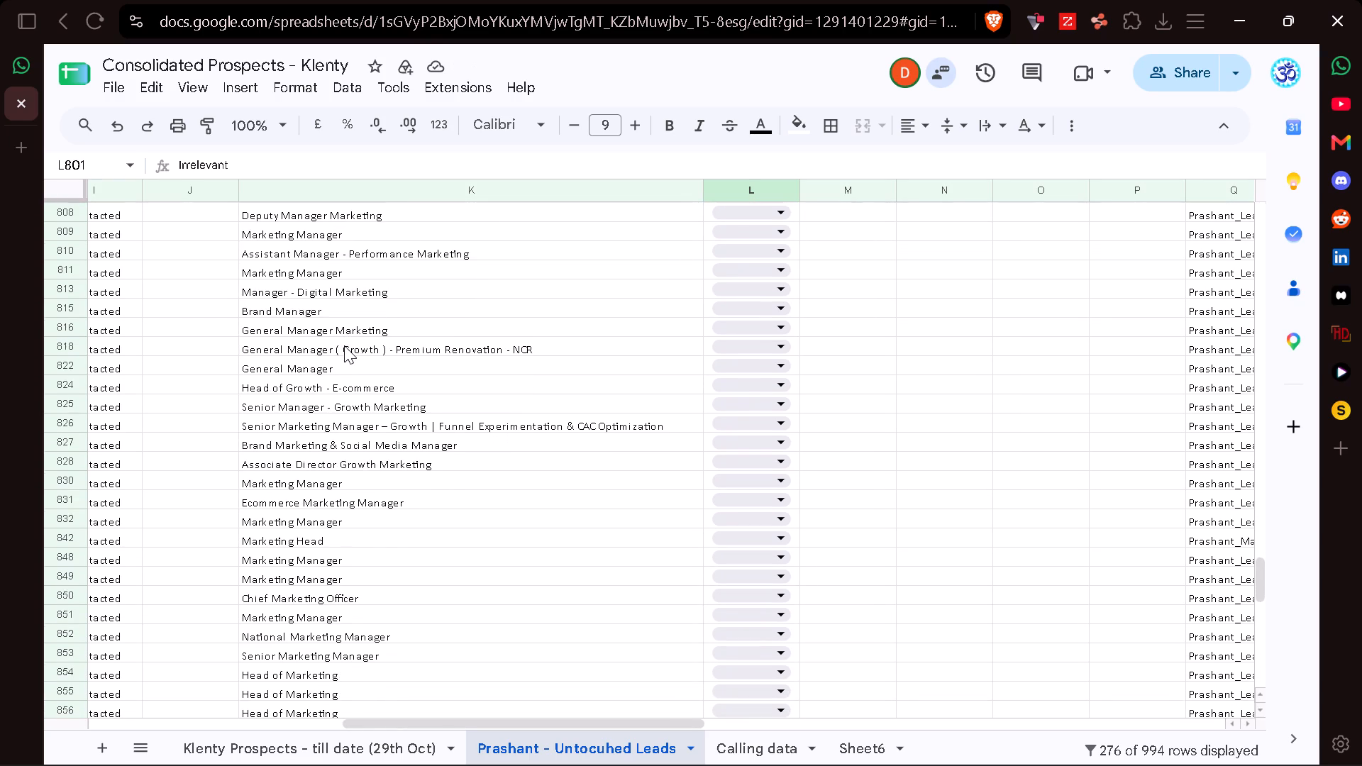
scroll(344, 345, "down", 1)
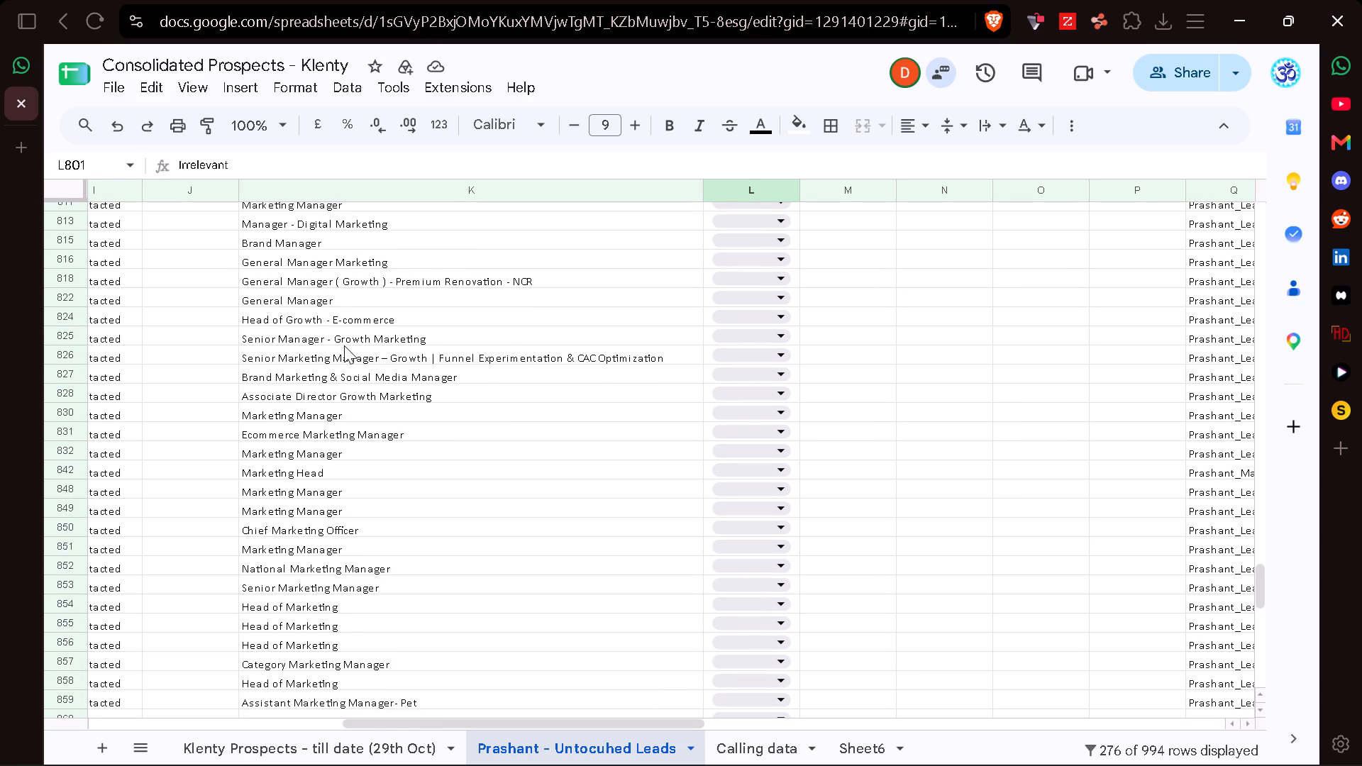
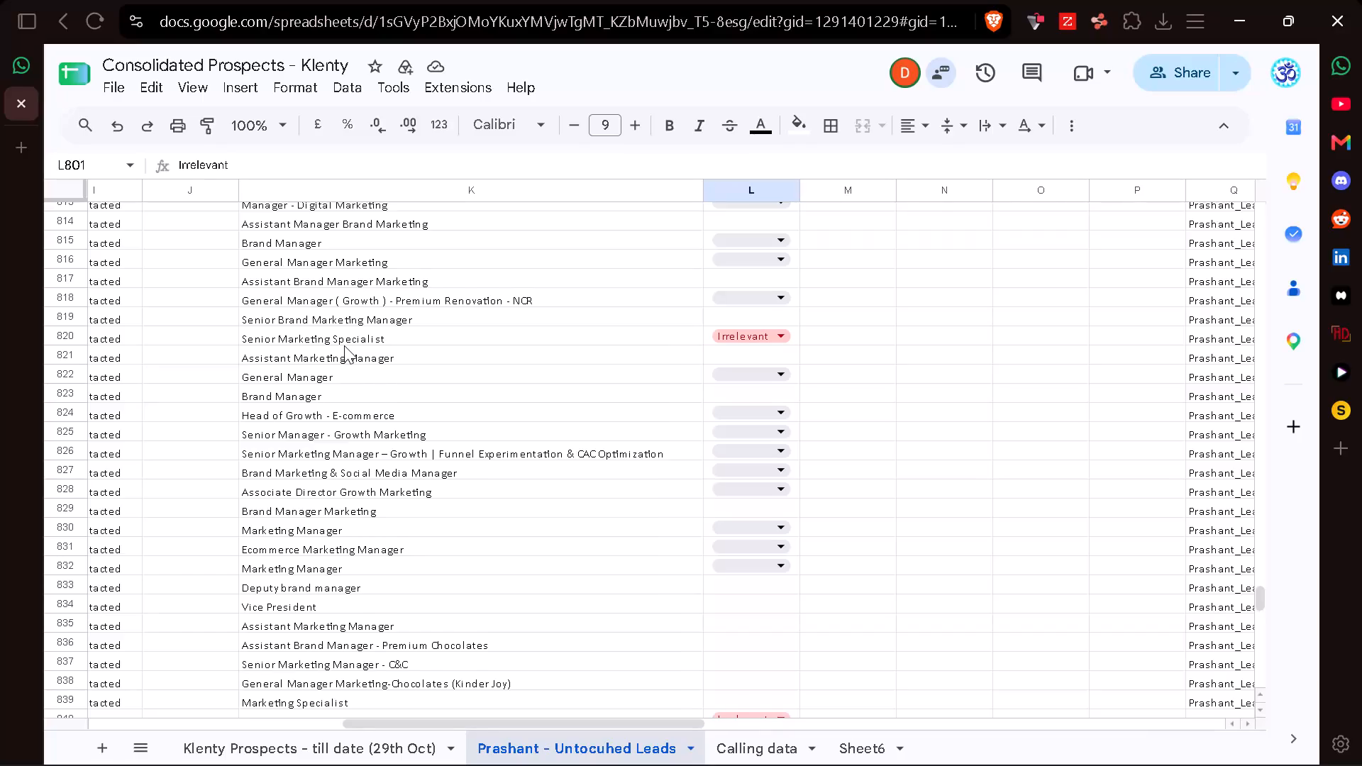
Recheck the Title and Relevancy columns of the untouched leads from the first row down to the last lead.
scroll(344, 345, "down", 1)
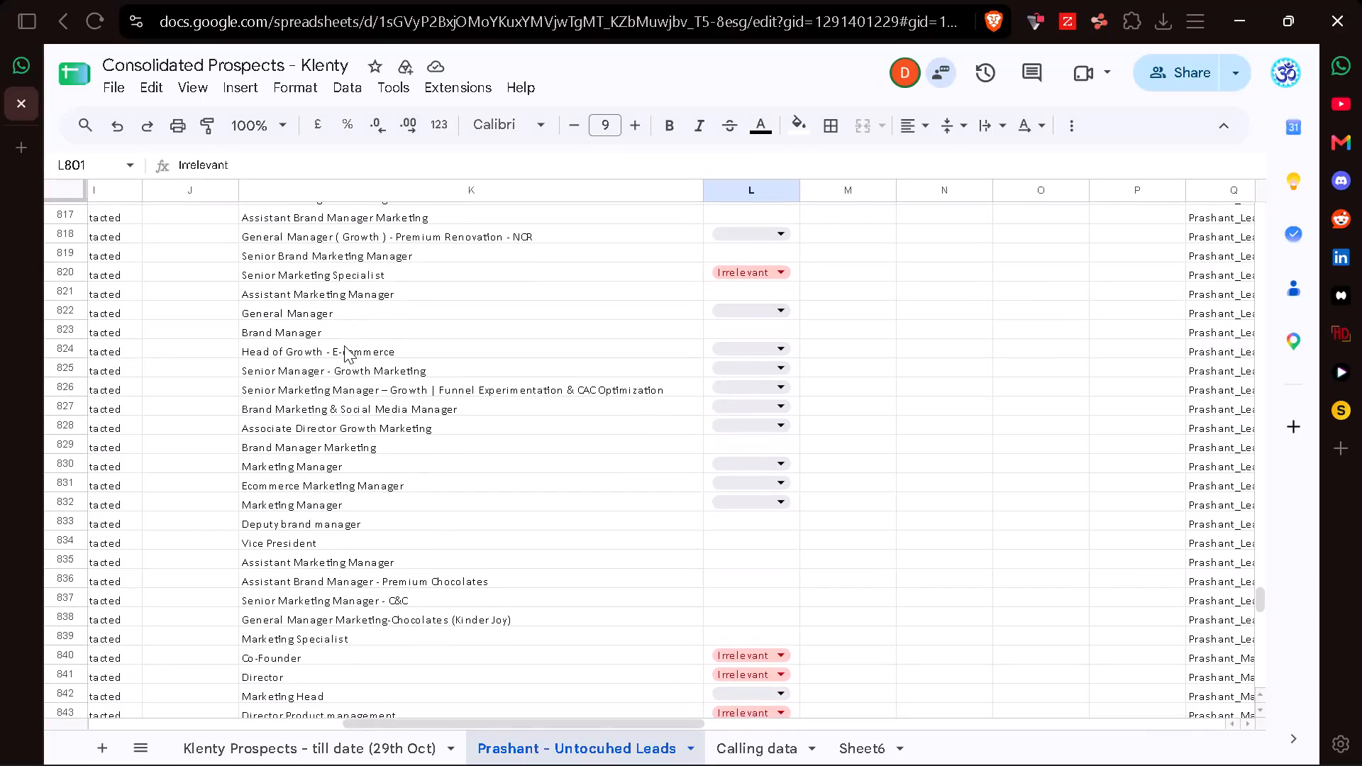
scroll(498, 357, "up", 14)
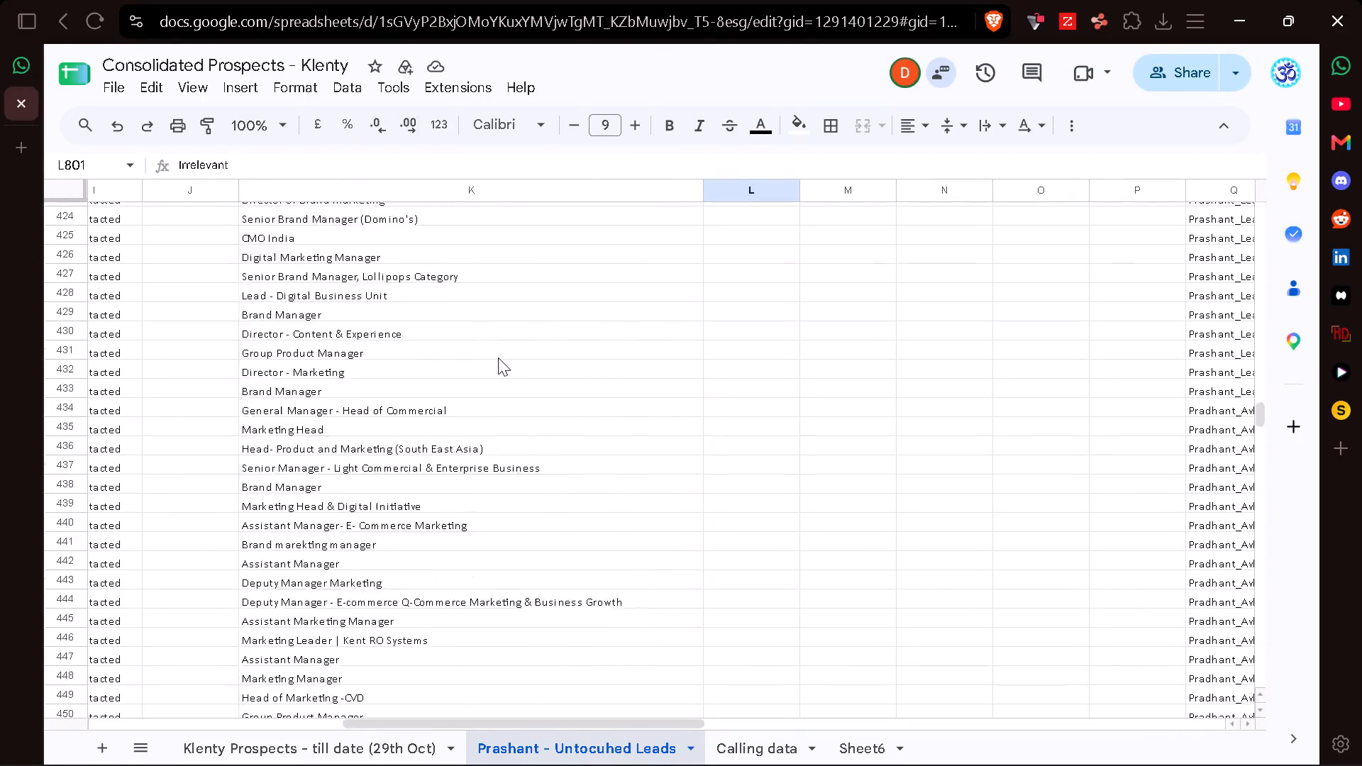
scroll(498, 357, "up", 11)
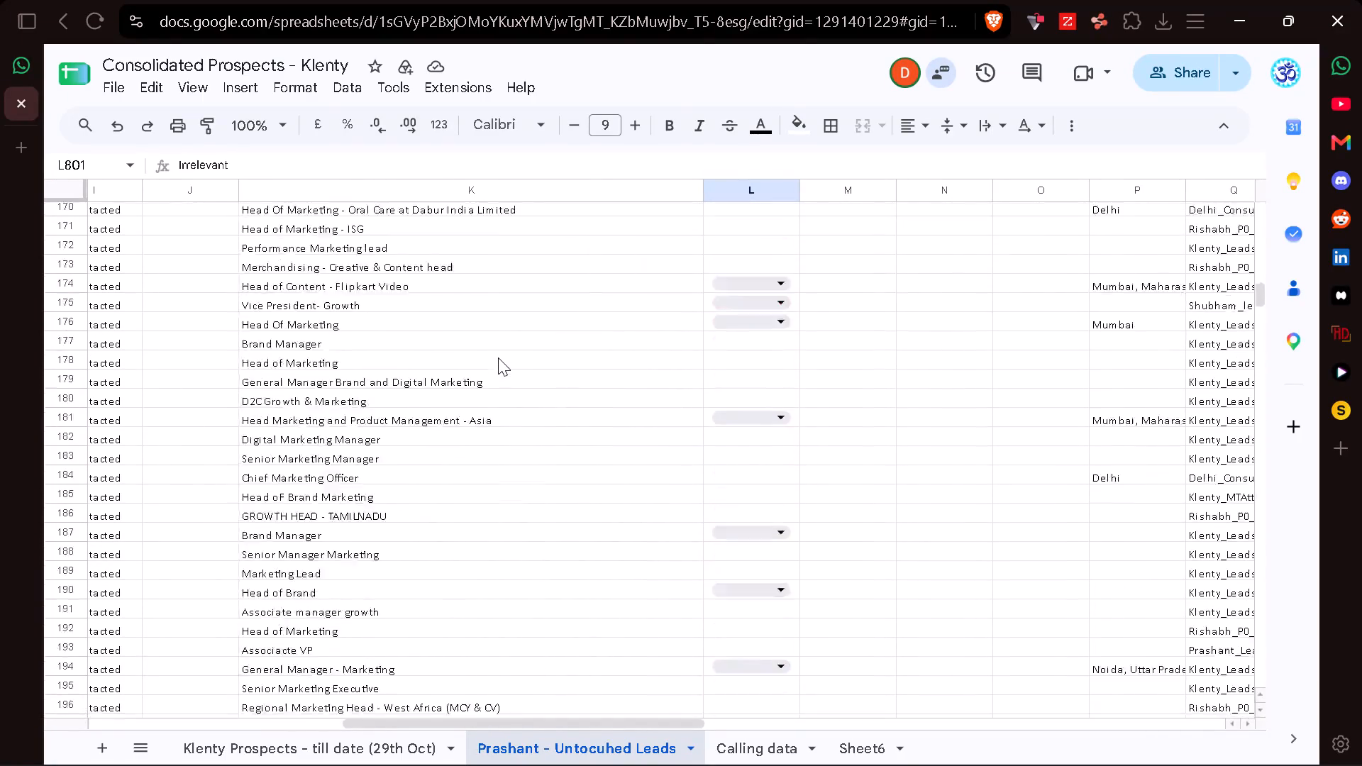
scroll(498, 357, "up", 11)
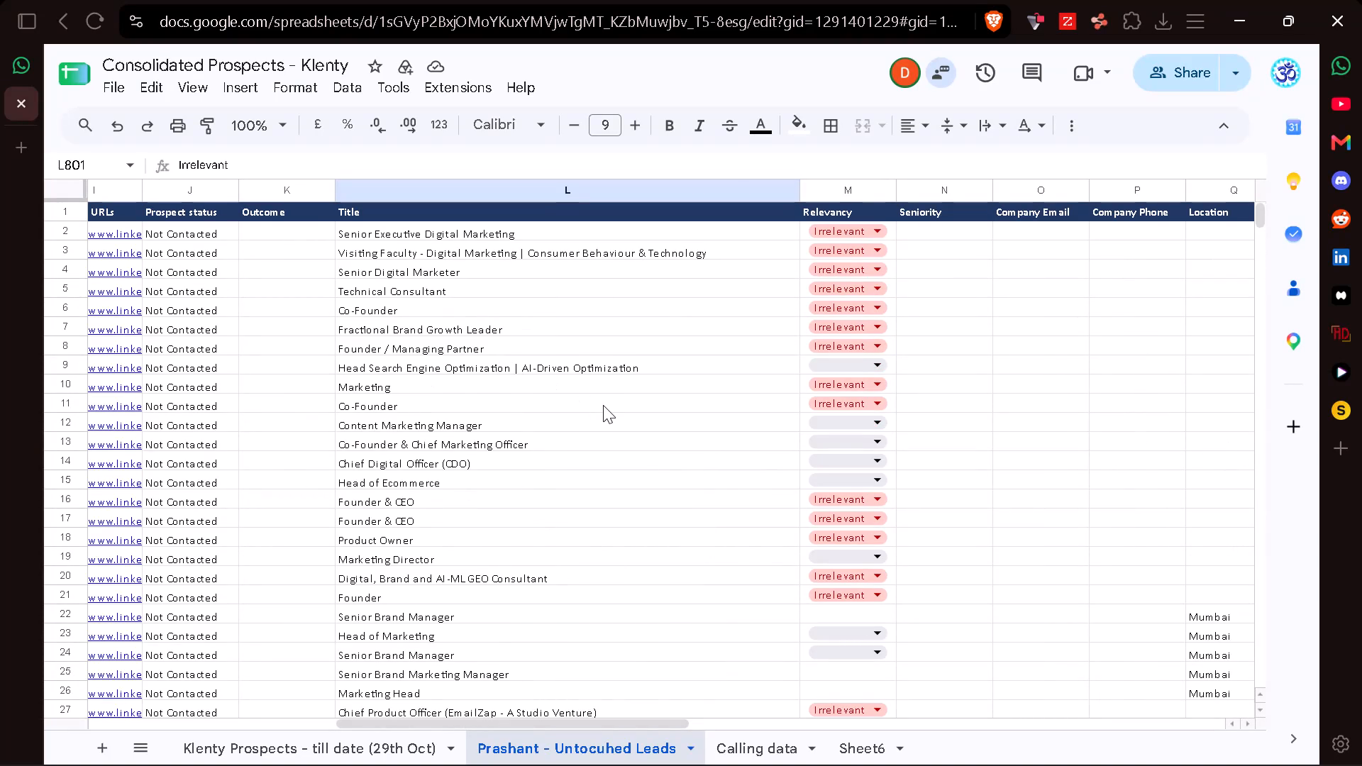
scroll(603, 405, "down", 4)
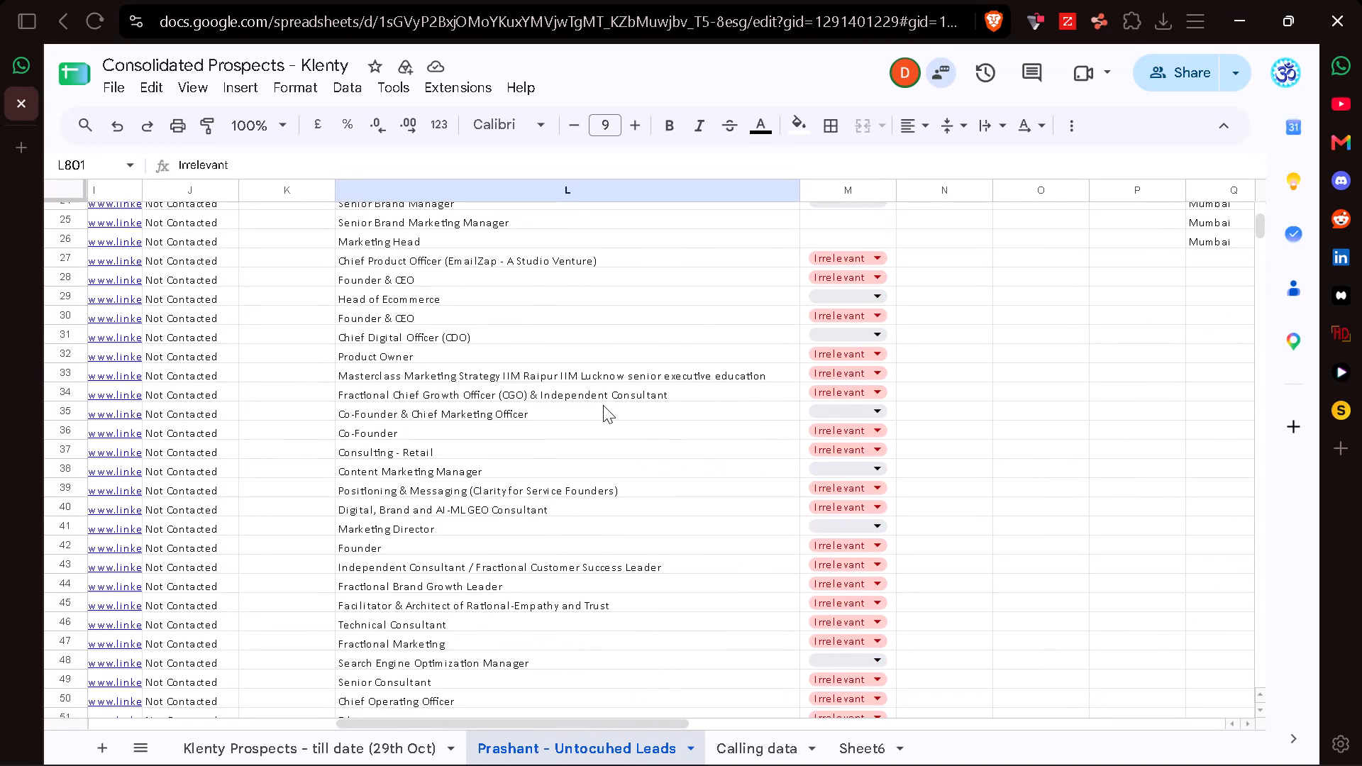
scroll(612, 372, "down", 1)
scroll(612, 372, "up", 7)
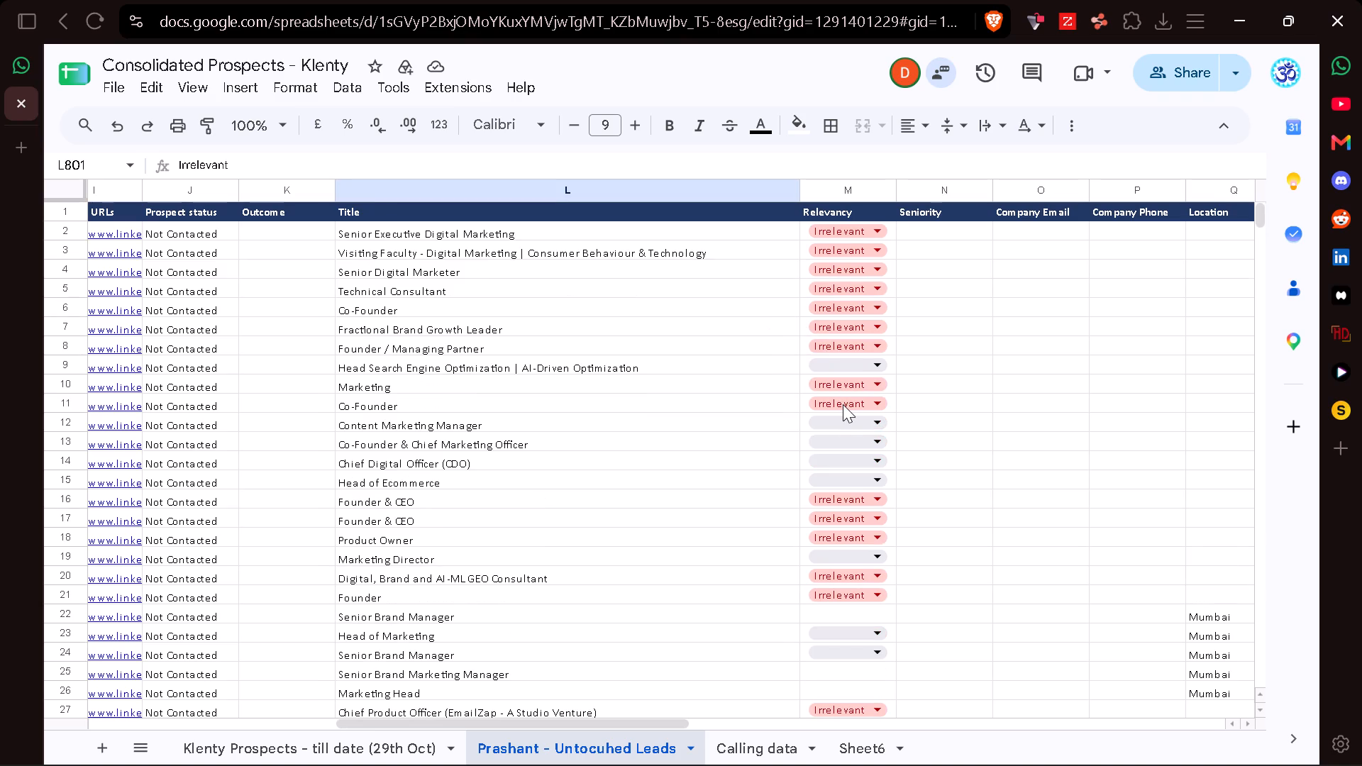
scroll(683, 498, "down", 3)
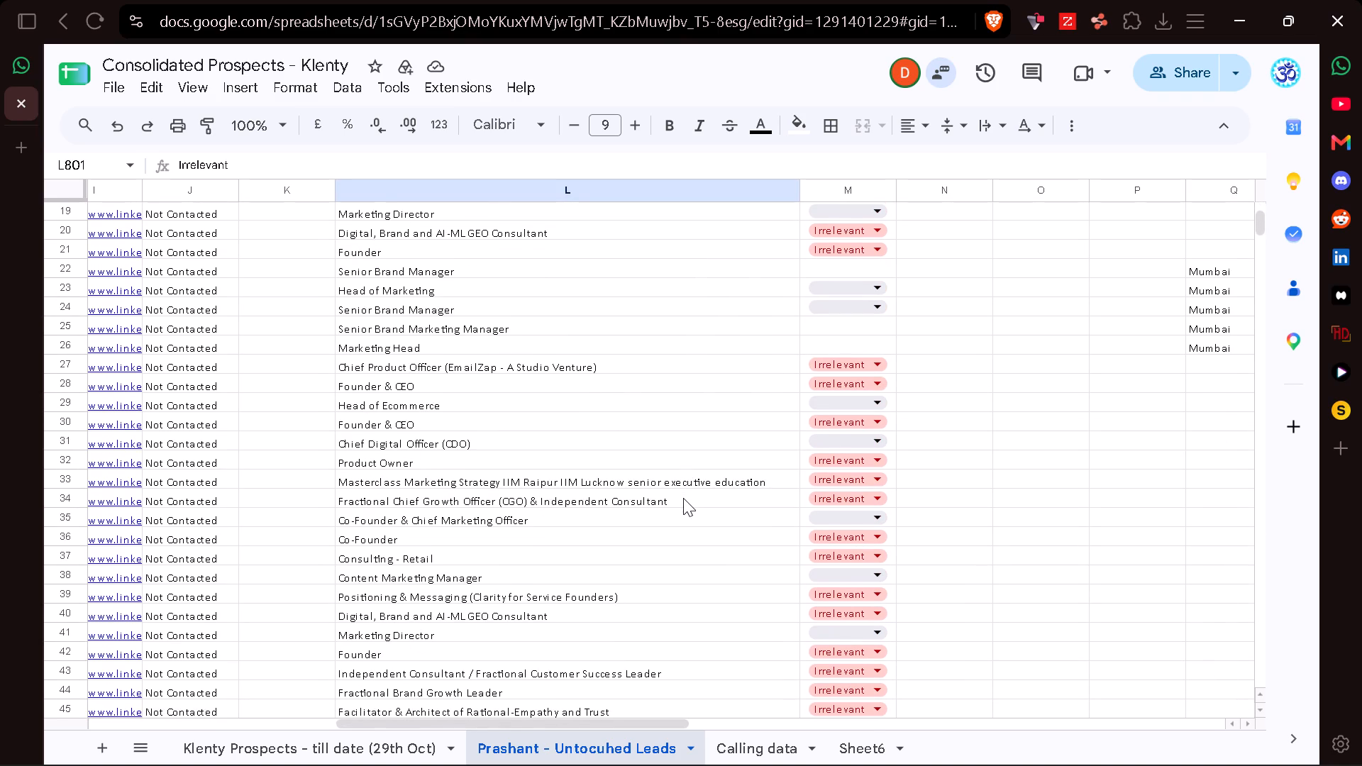
scroll(683, 498, "up", 5)
scroll(683, 498, "down", 9)
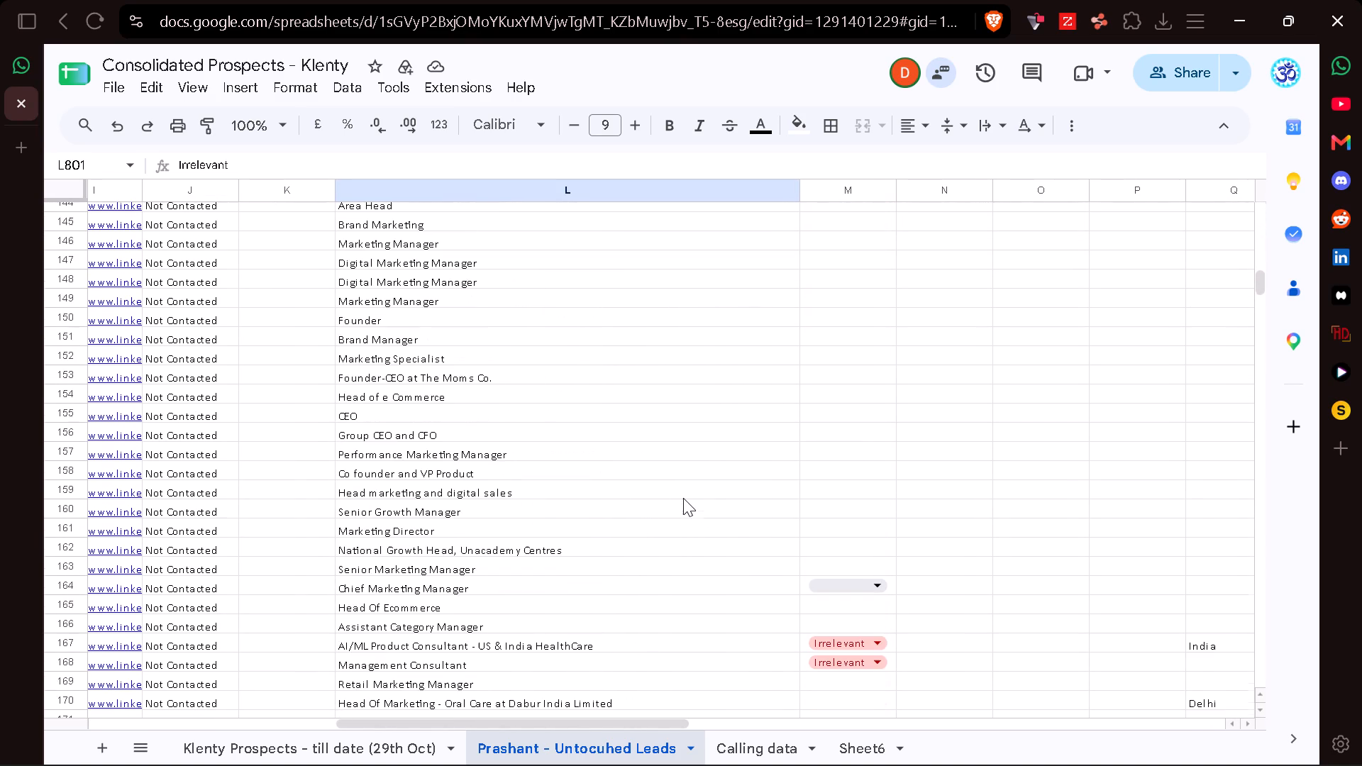
scroll(683, 498, "down", 5)
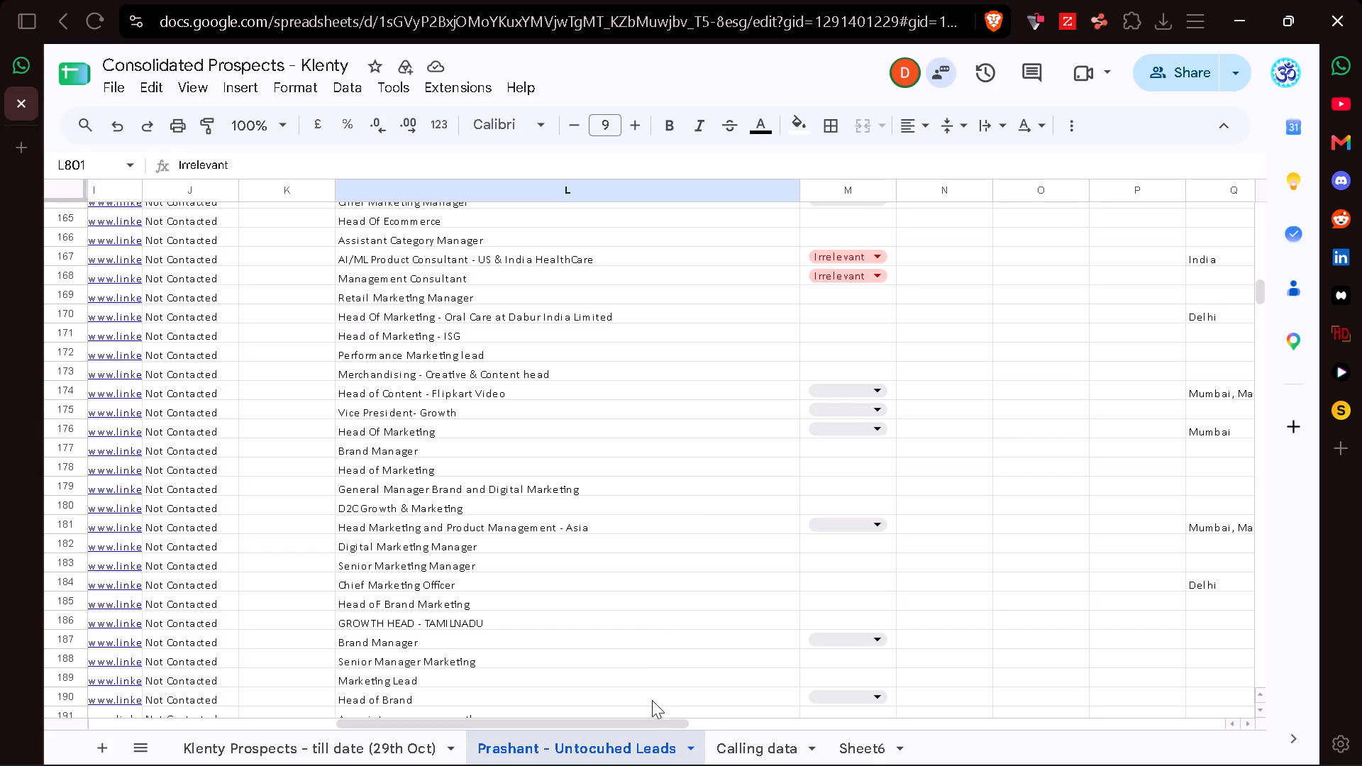
scroll(567, 514, "down", 5)
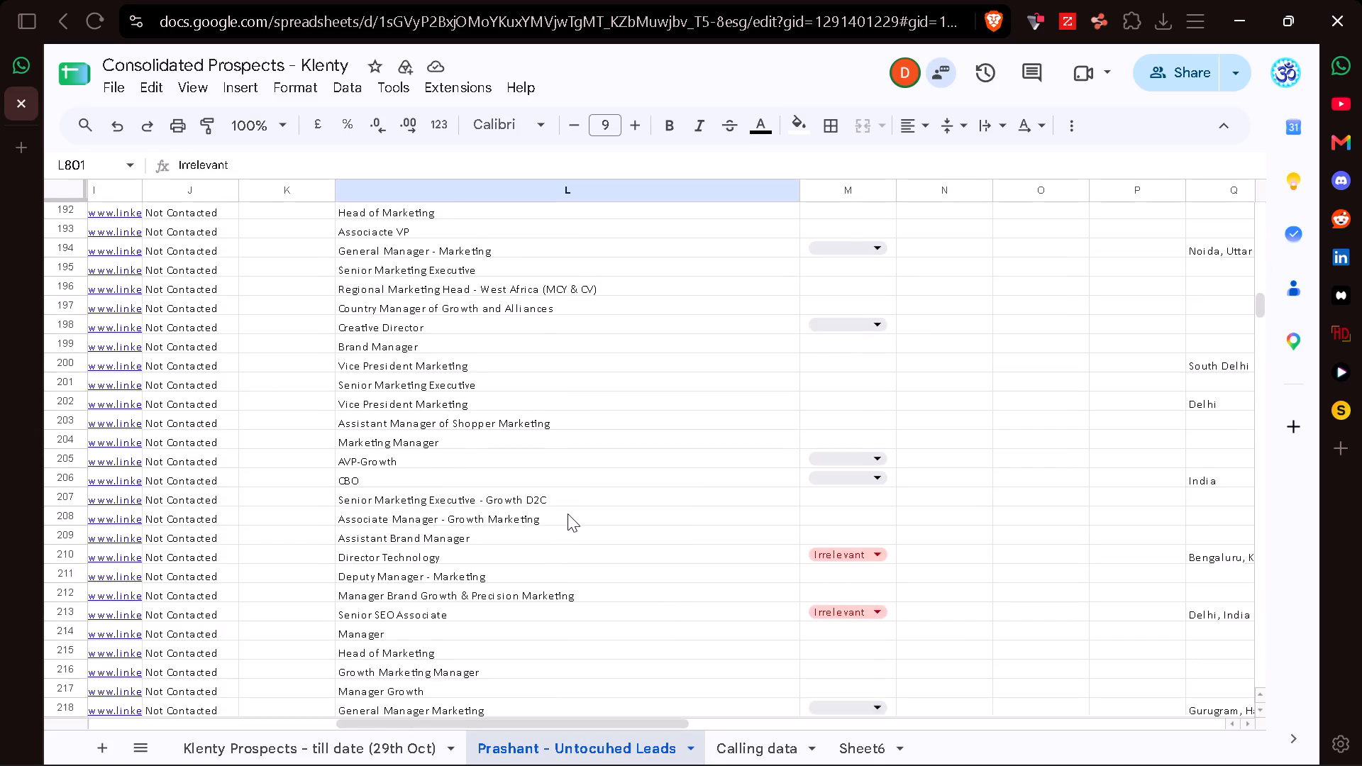
scroll(567, 514, "down", 13)
scroll(567, 514, "down", 8)
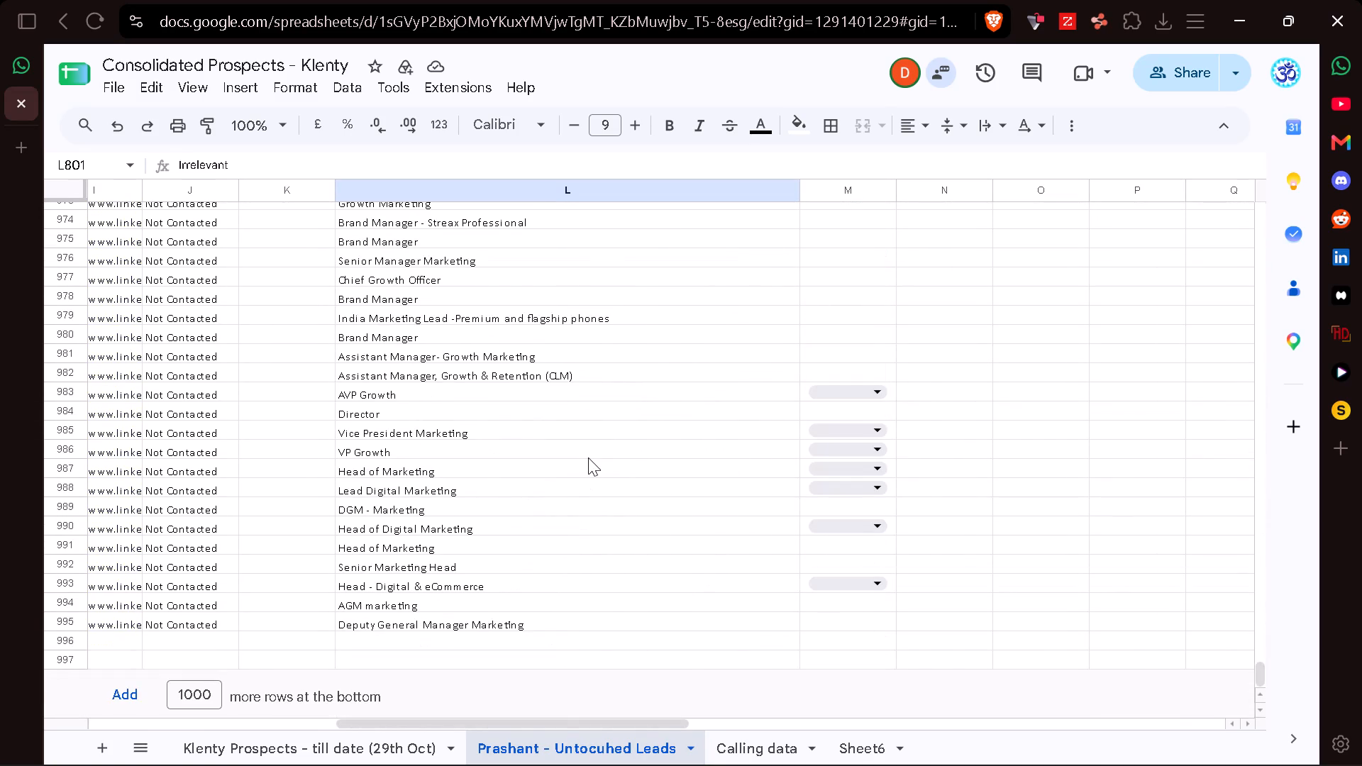
Look back over the leads' titles and Relevancy marks from row 995 up to the first rows.
scroll(588, 457, "up", 3)
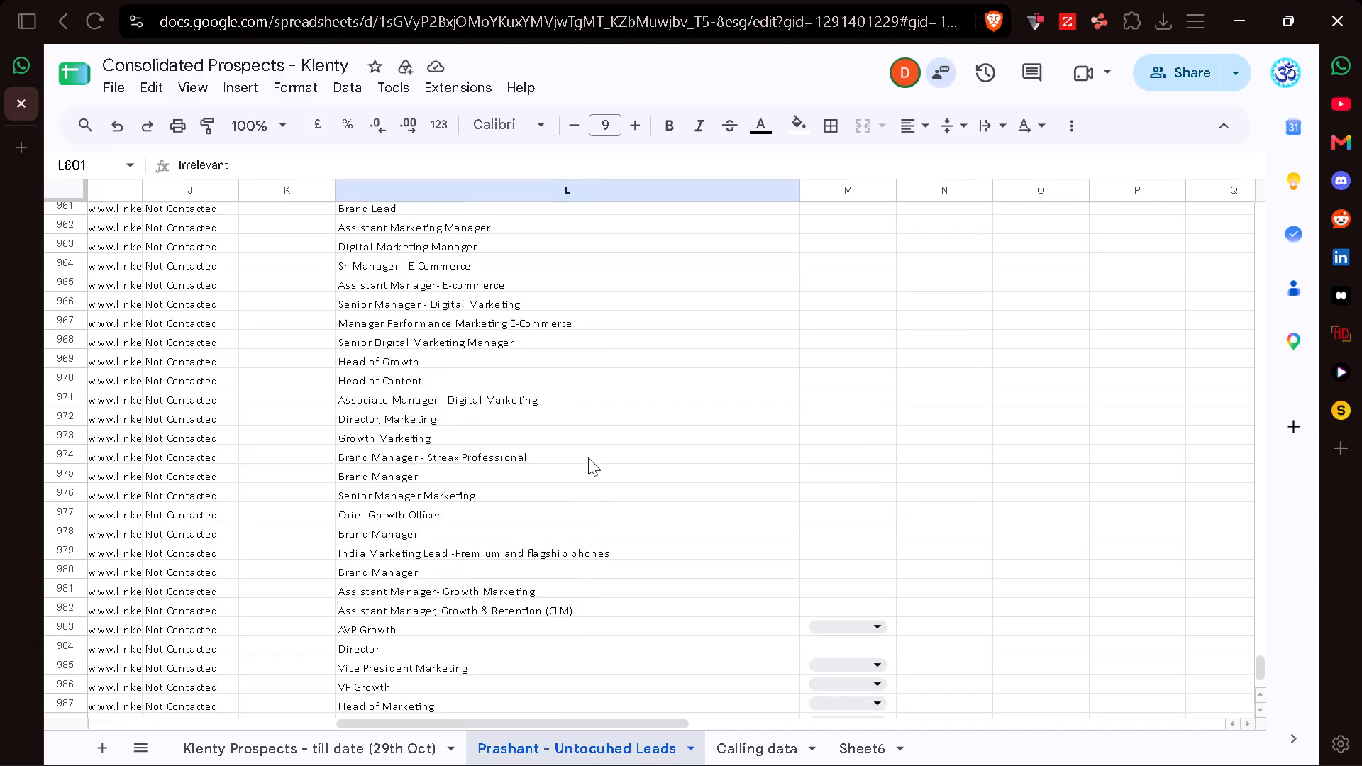
scroll(588, 457, "up", 3)
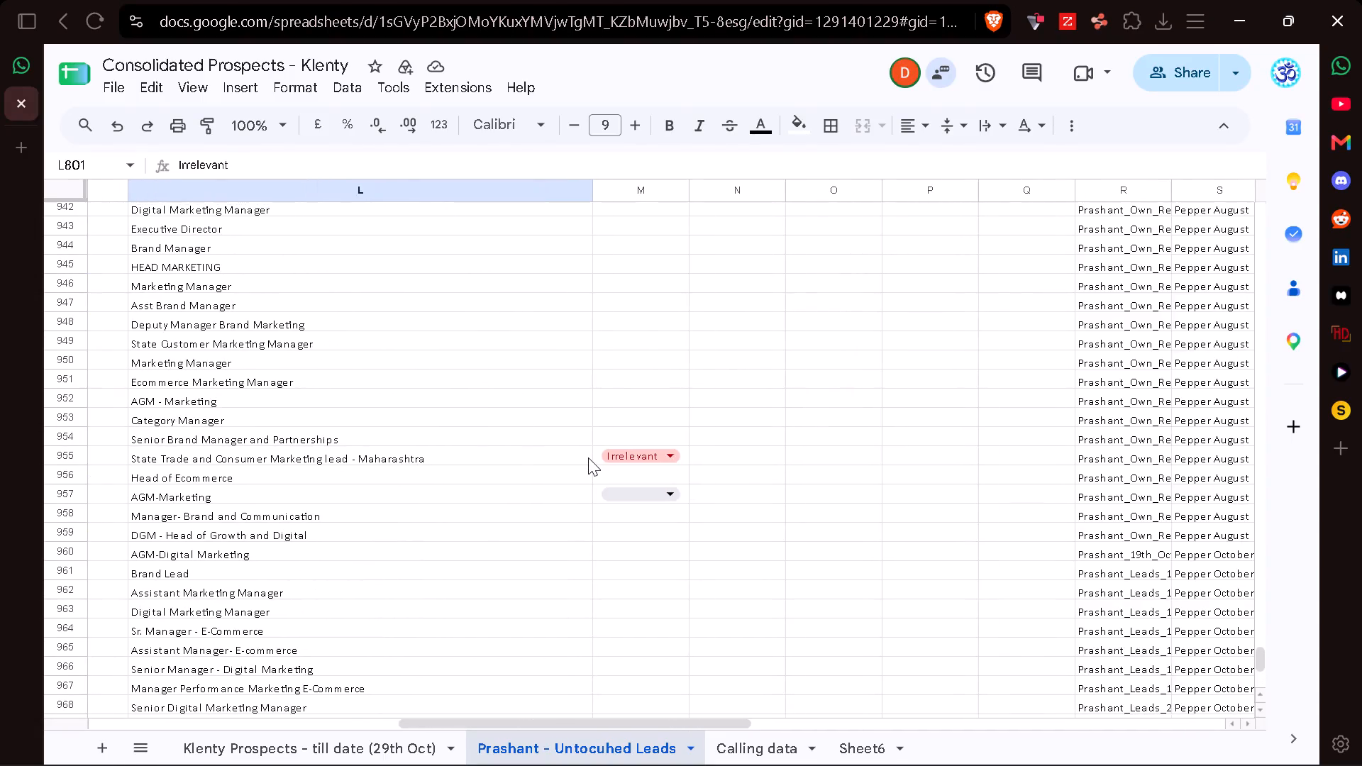
scroll(588, 457, "up", 11)
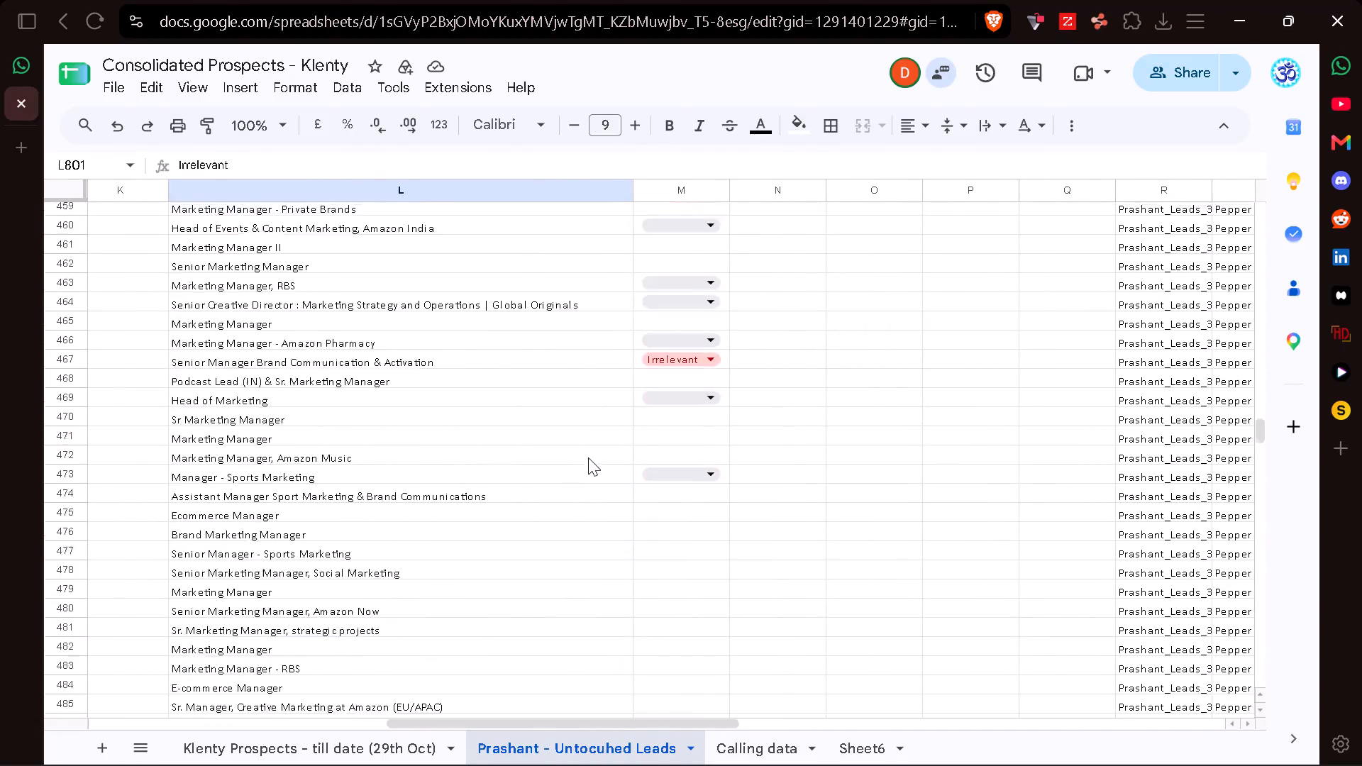
scroll(588, 457, "up", 8)
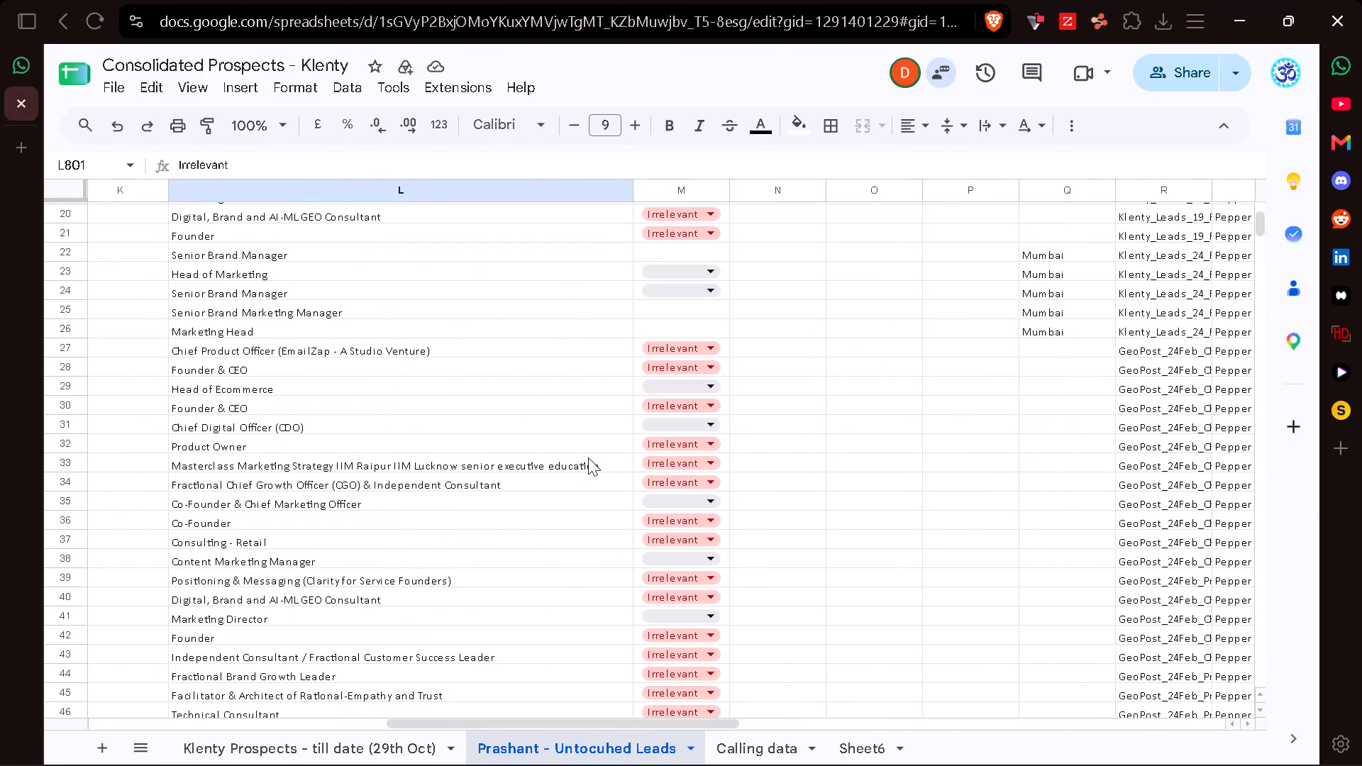
Jump to the other collaborator's current cell and review the first leads' columns from contact details through Relevancy to Prospect Owner.
left_click(910, 70)
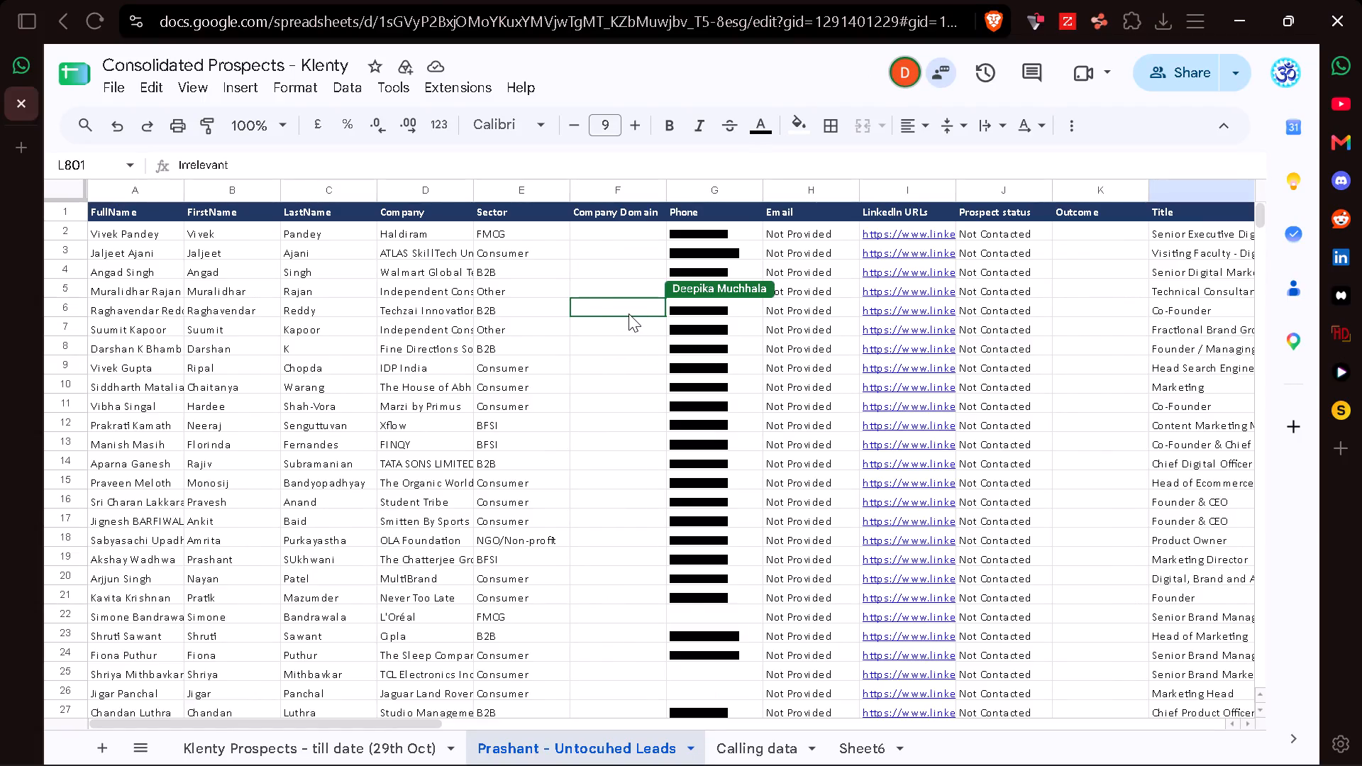
scroll(629, 313, "left", 5)
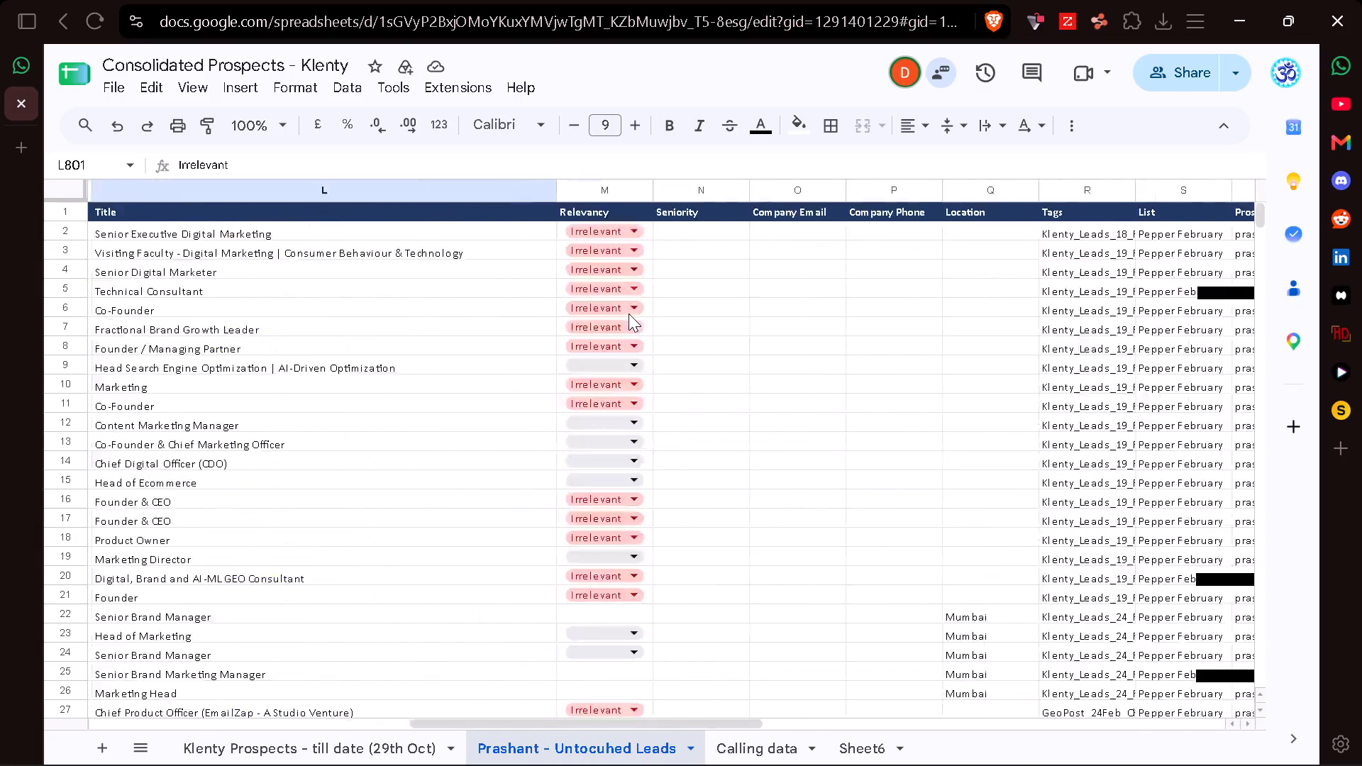
scroll(629, 313, "left", 1)
scroll(629, 313, "right", 1)
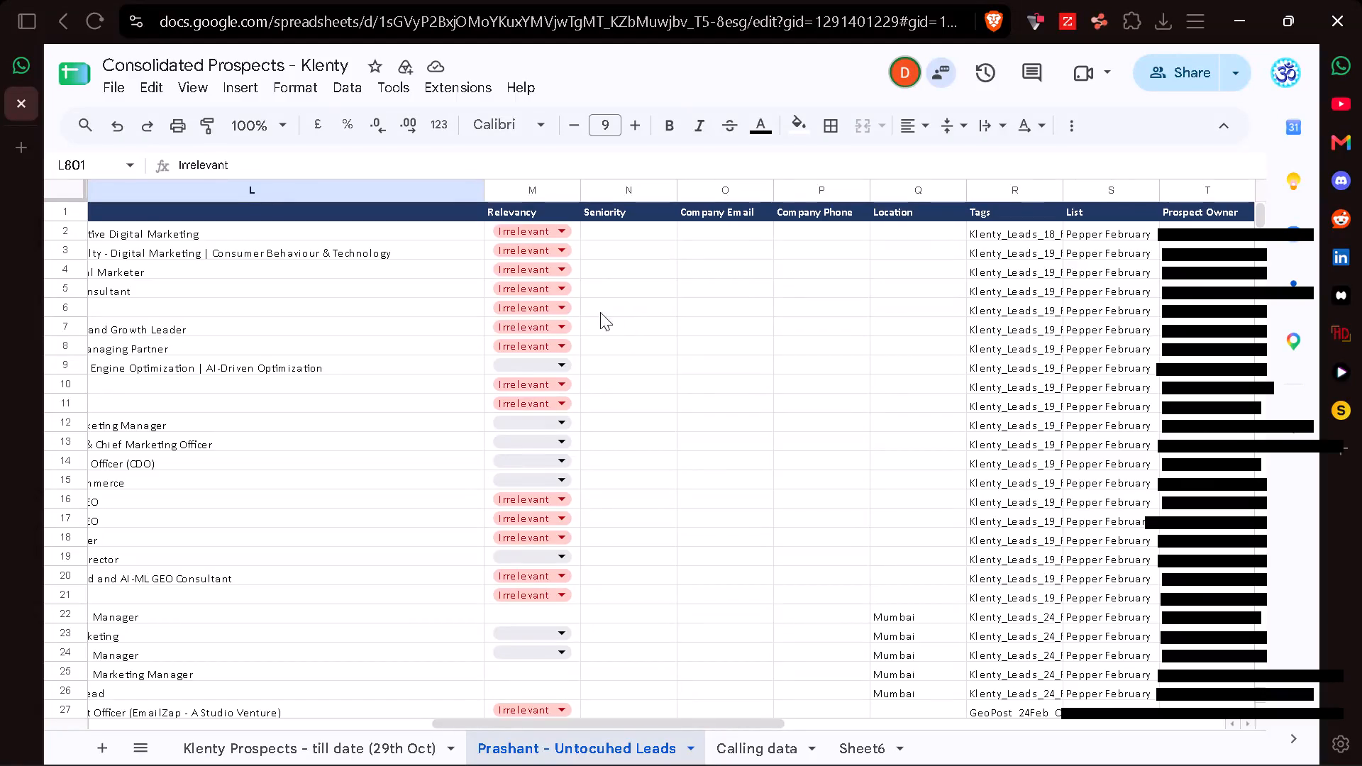
scroll(585, 435, "down", 5)
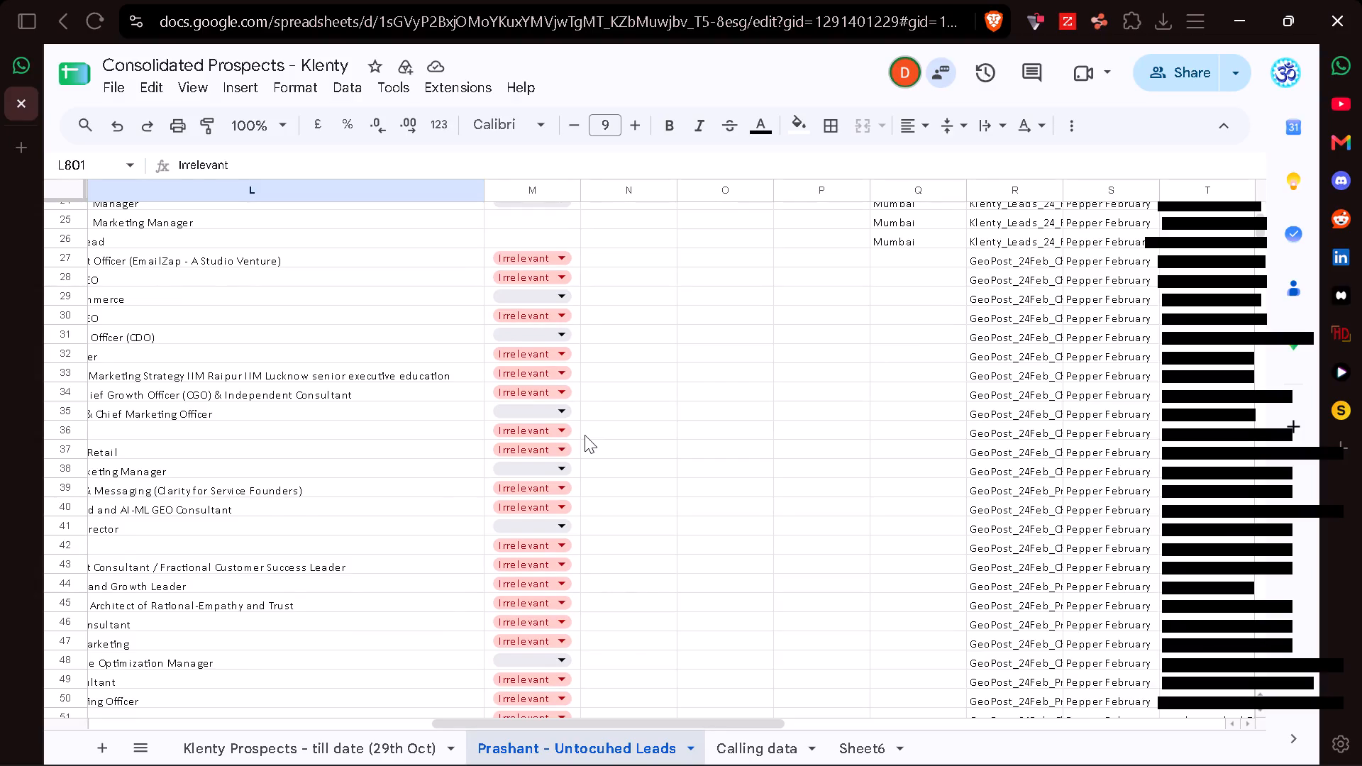
scroll(585, 435, "up", 3)
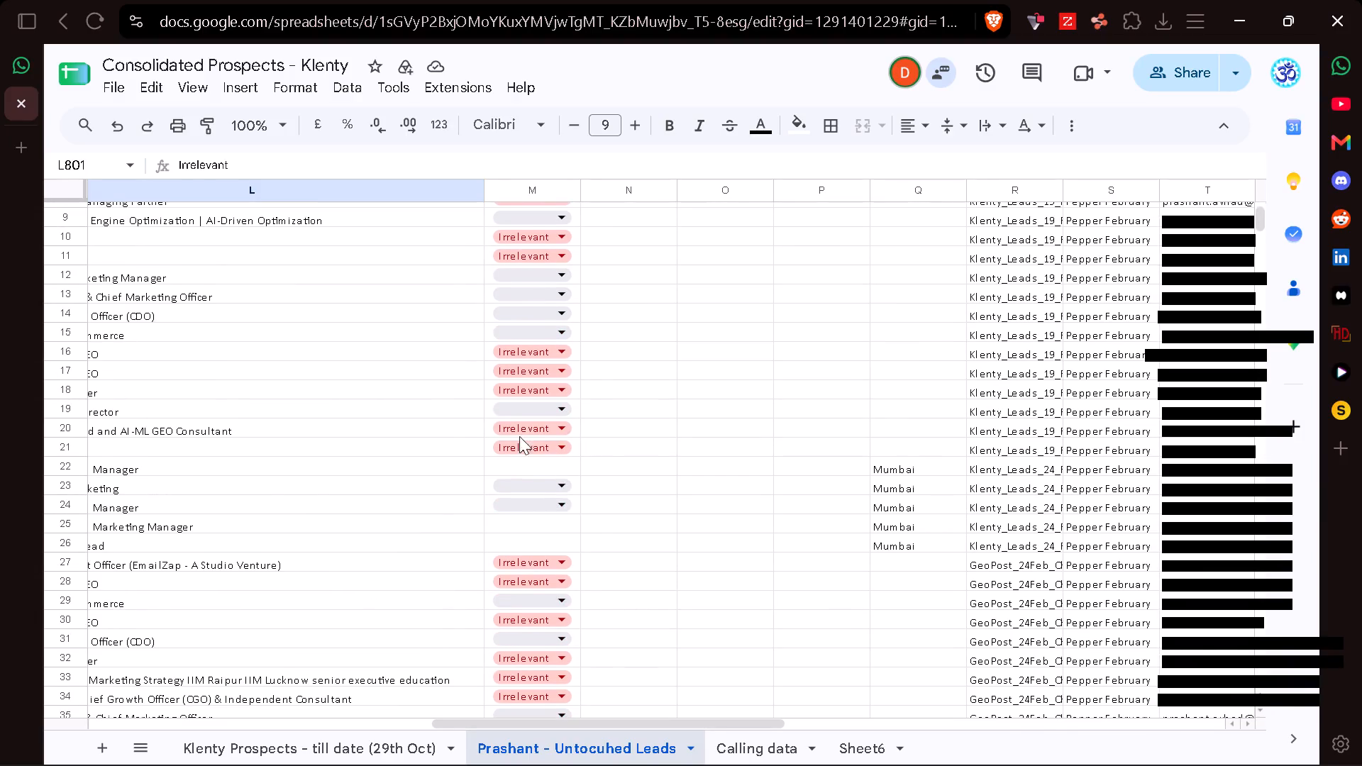
scroll(508, 459, "up", 2)
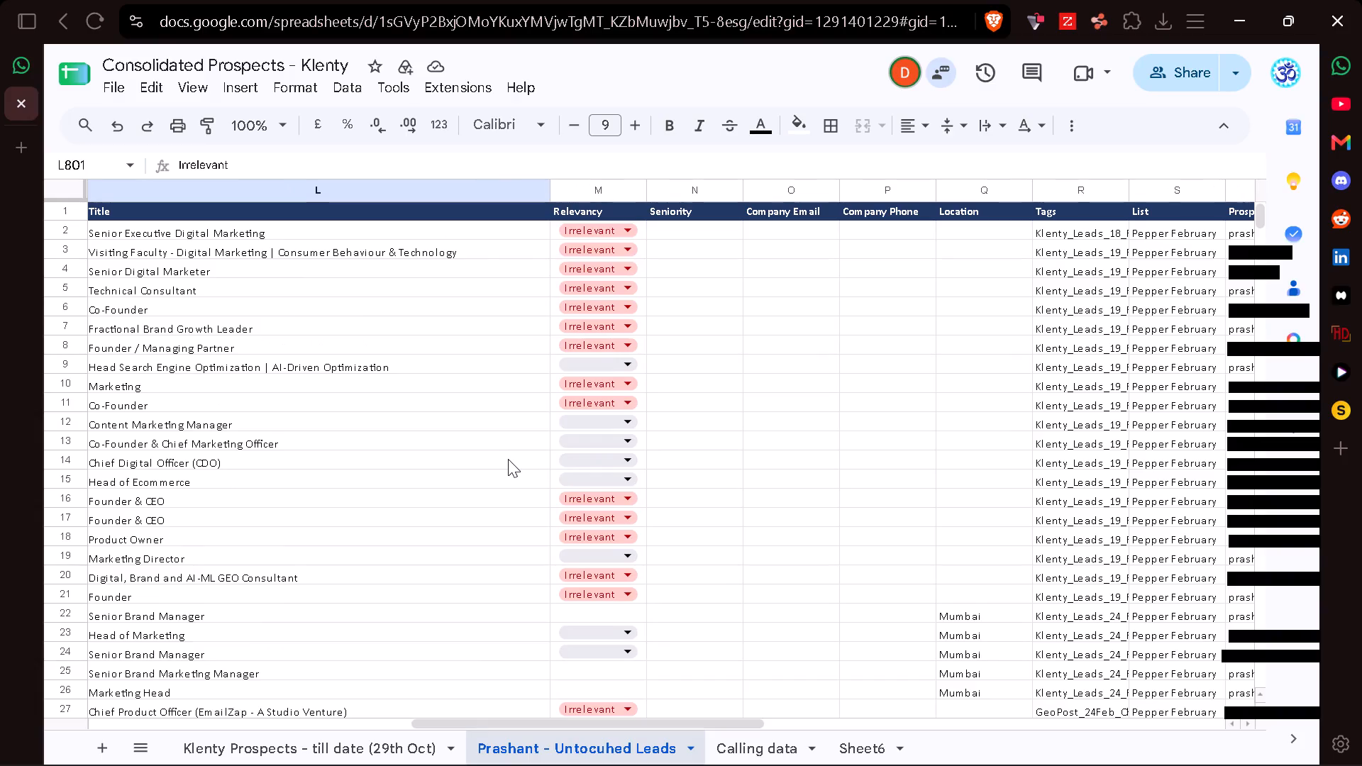
scroll(508, 459, "down", 2)
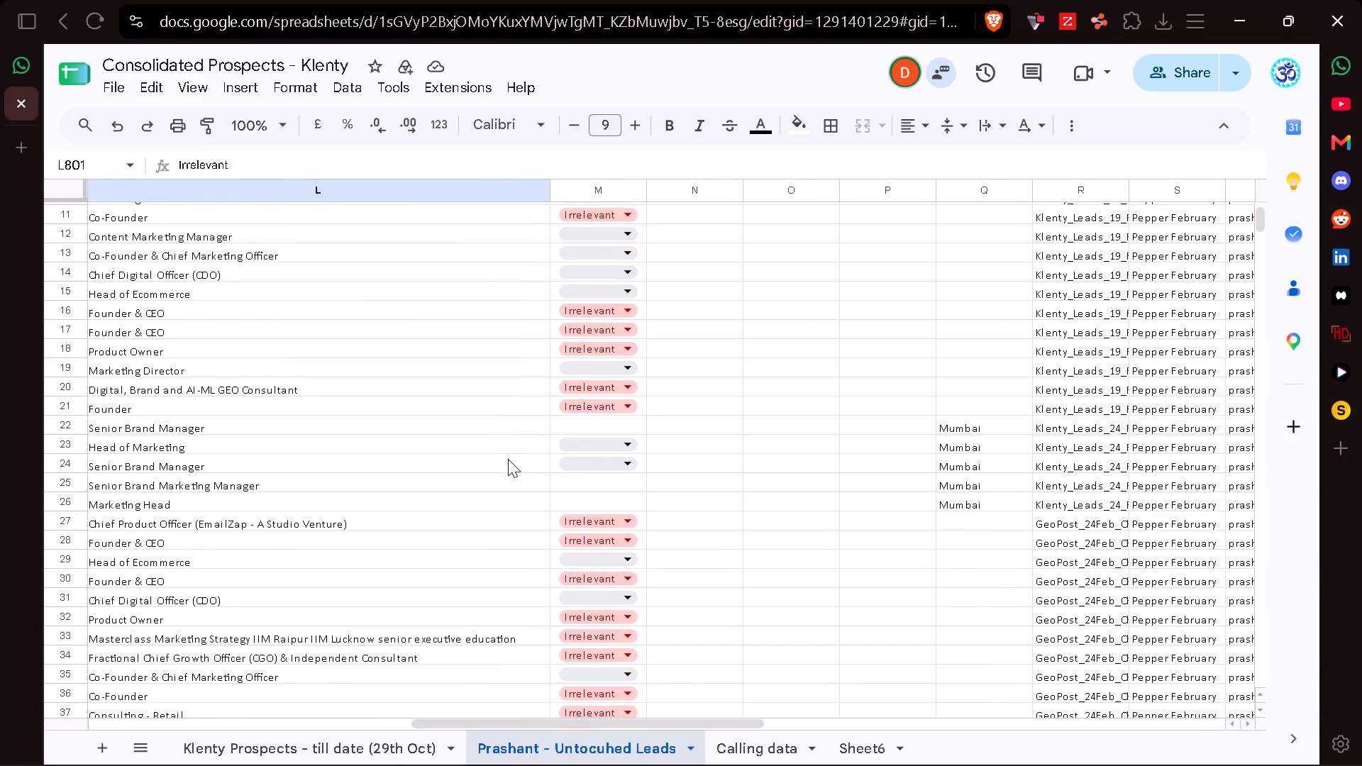
scroll(508, 459, "right", 1)
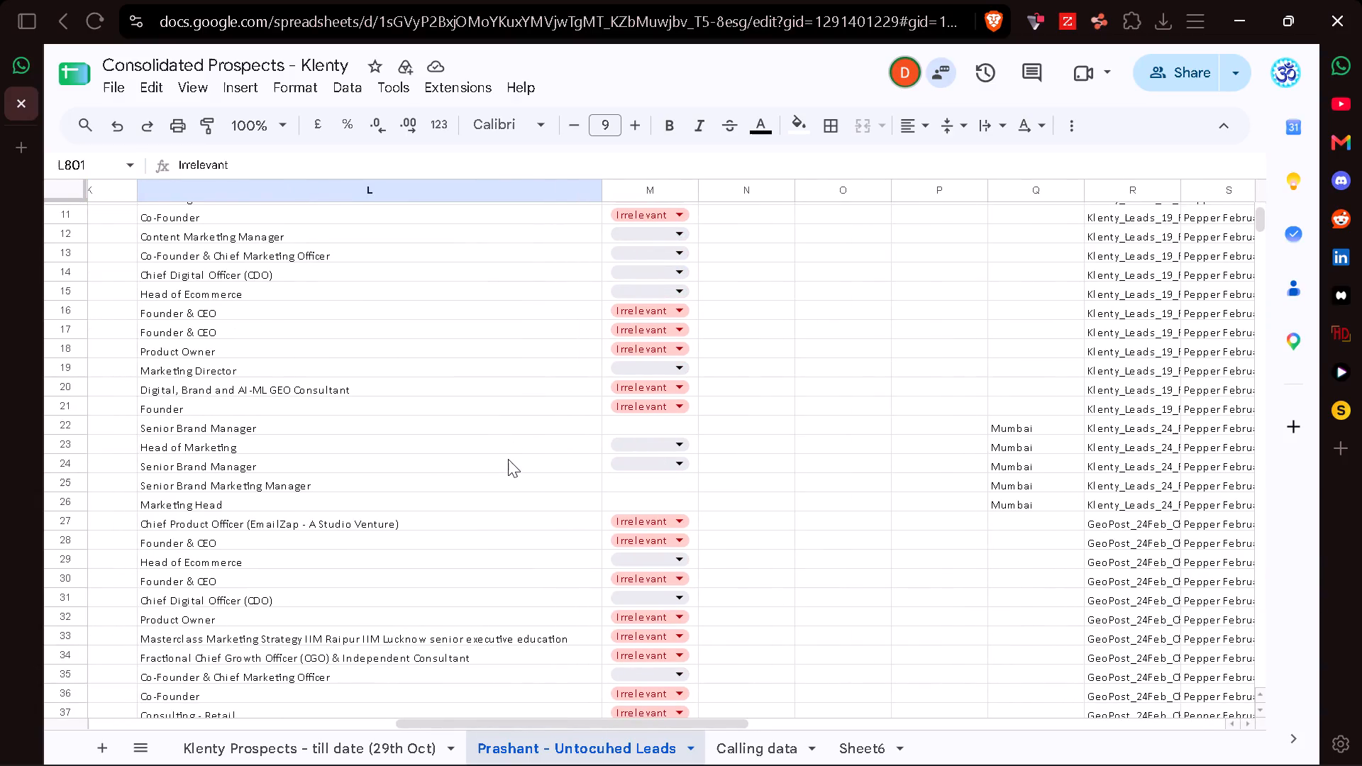
scroll(508, 459, "down", 1)
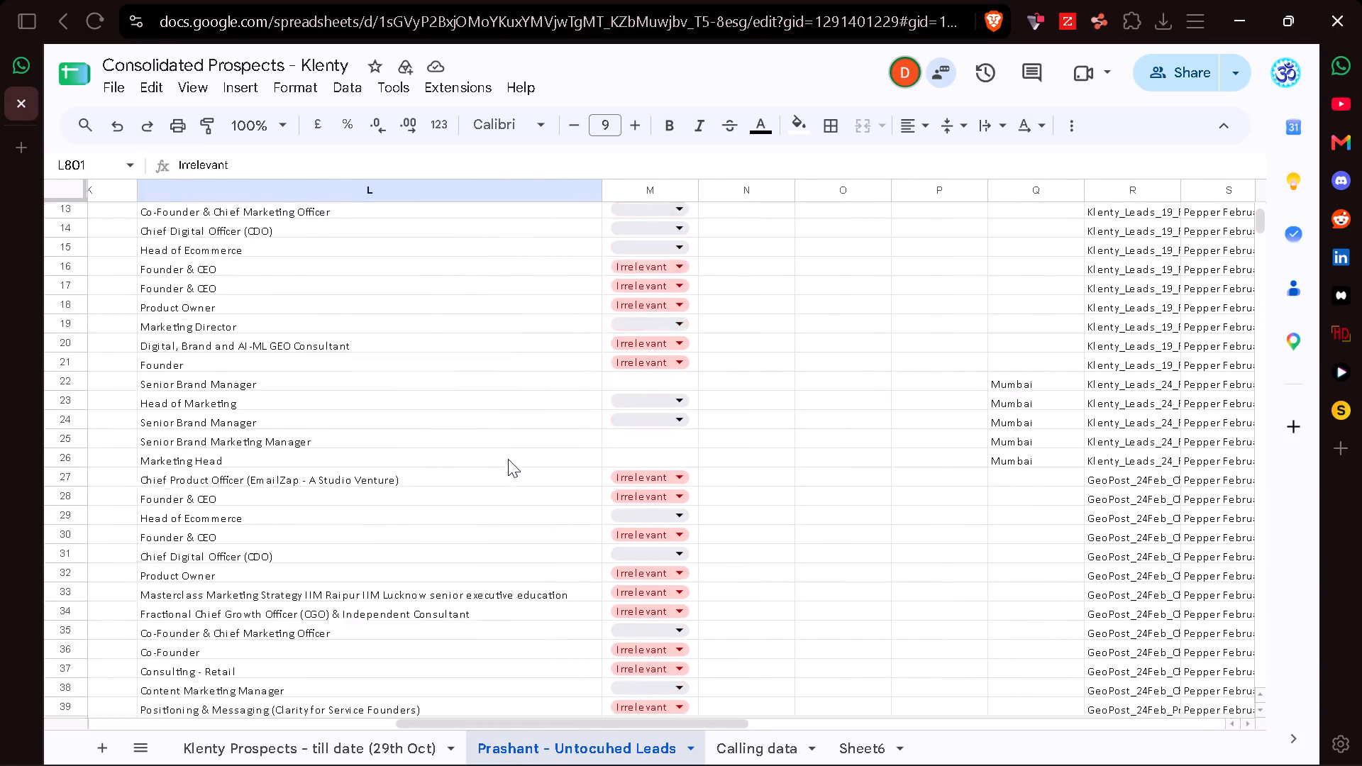
scroll(508, 459, "down", 2)
scroll(508, 459, "right", 2)
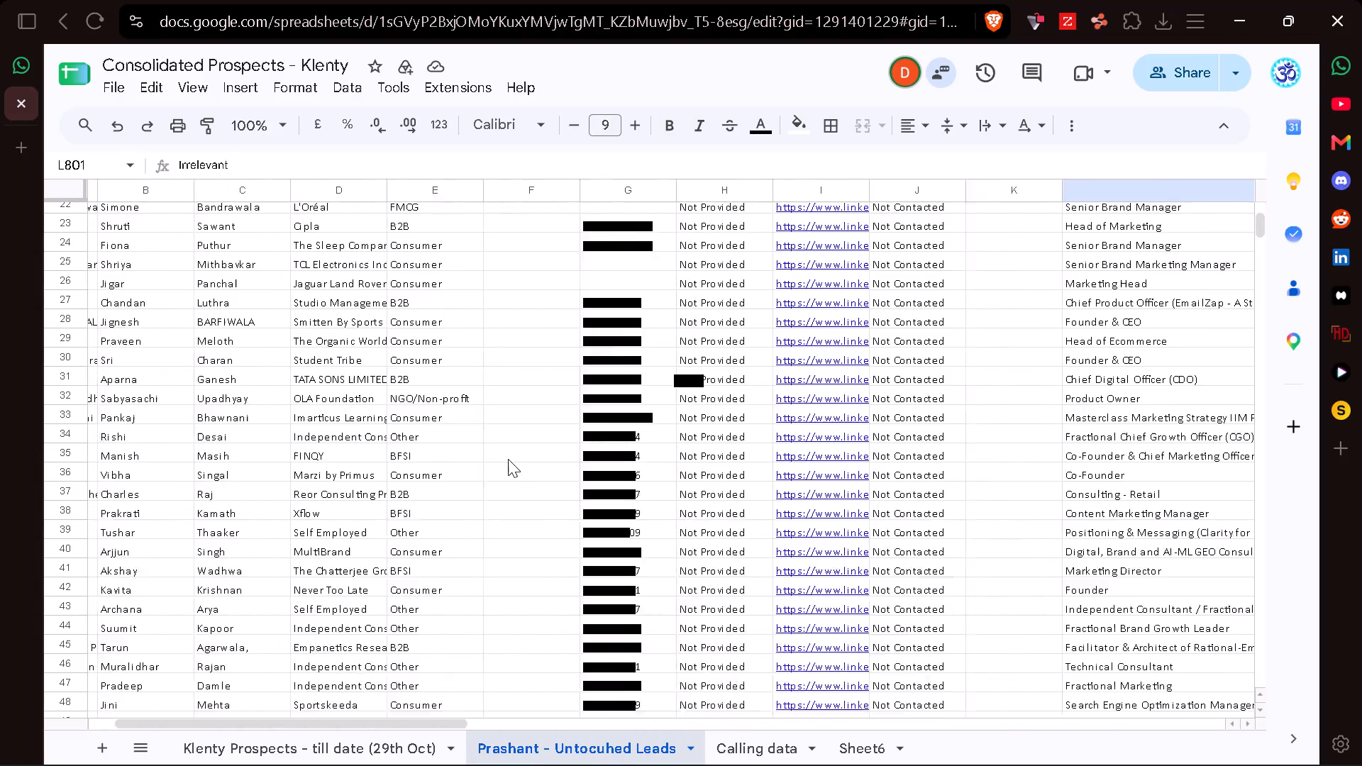
Examine the company, sector, phone and email columns of the untouched leads from the top rows to the last lead.
scroll(508, 459, "up", 4)
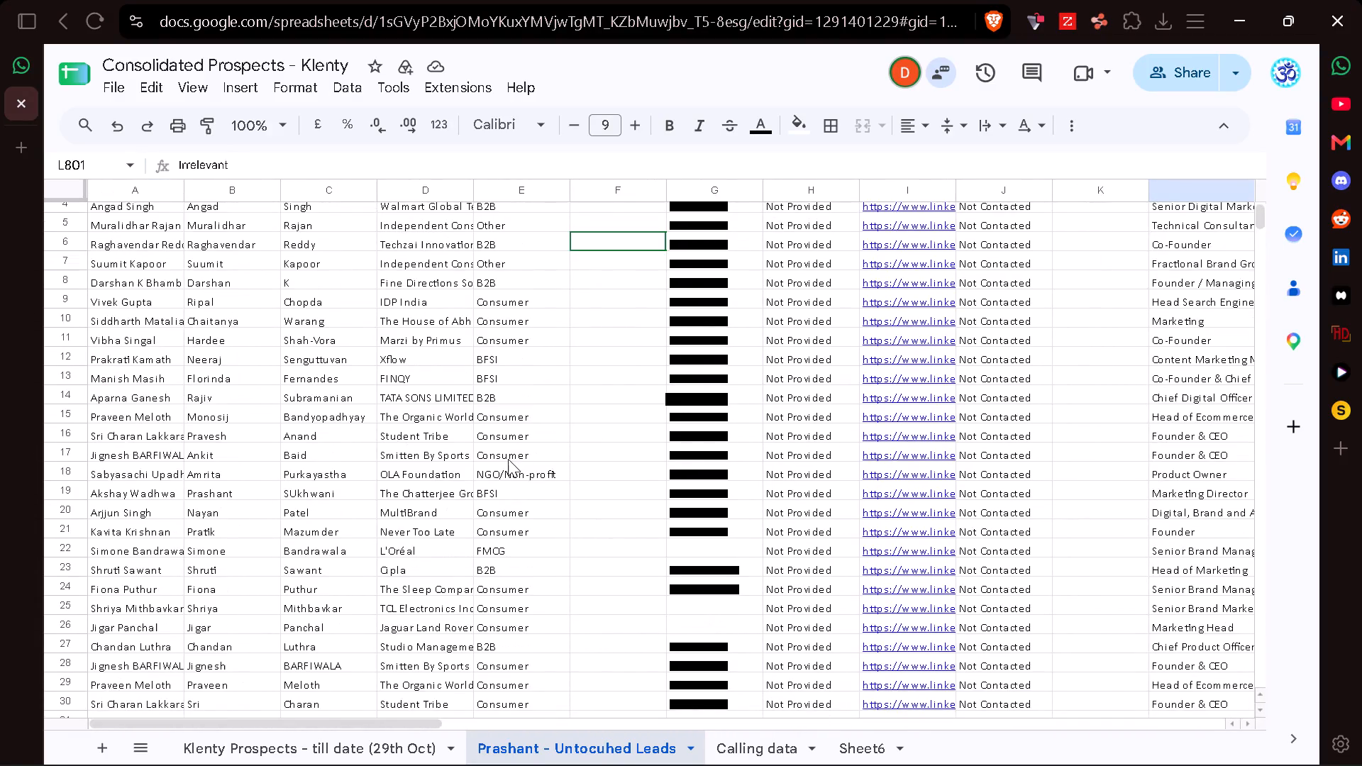
scroll(602, 474, "down", 4)
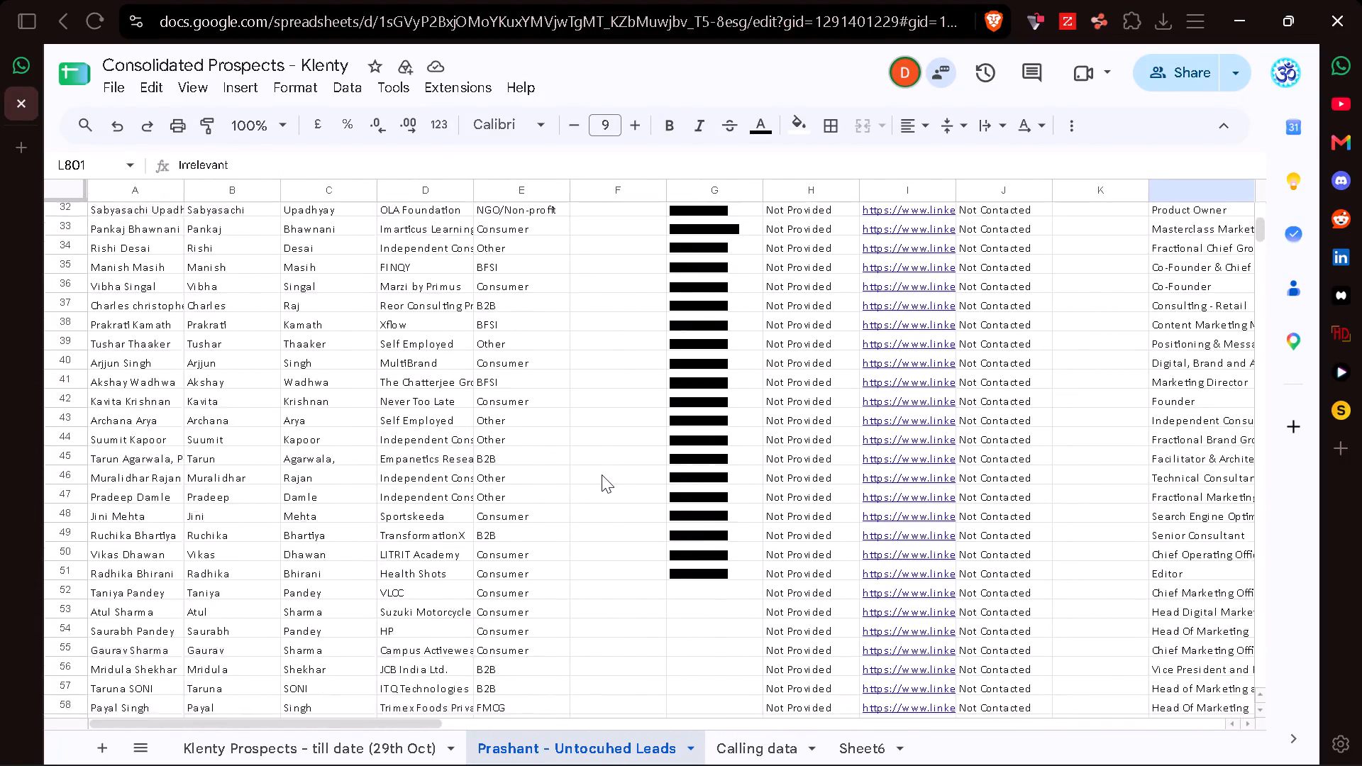
scroll(602, 474, "down", 14)
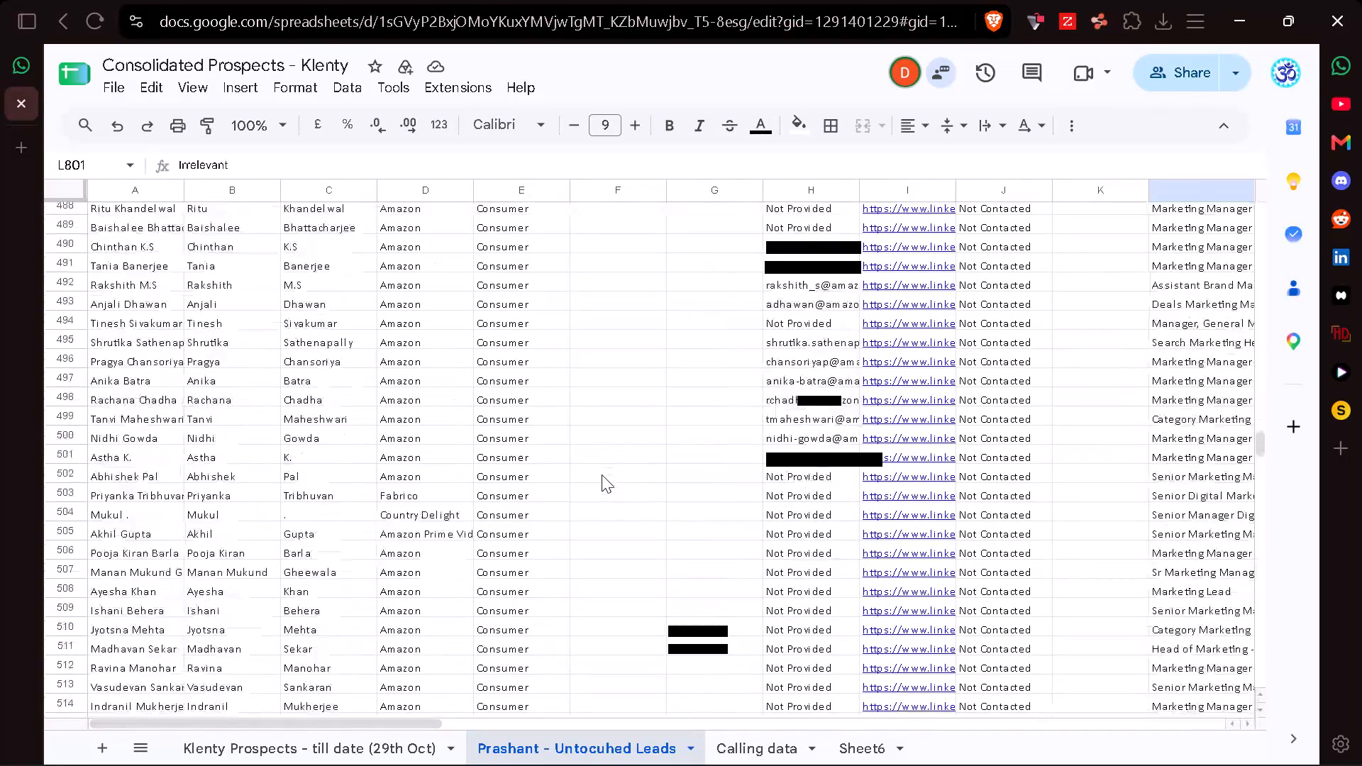
scroll(602, 474, "down", 10)
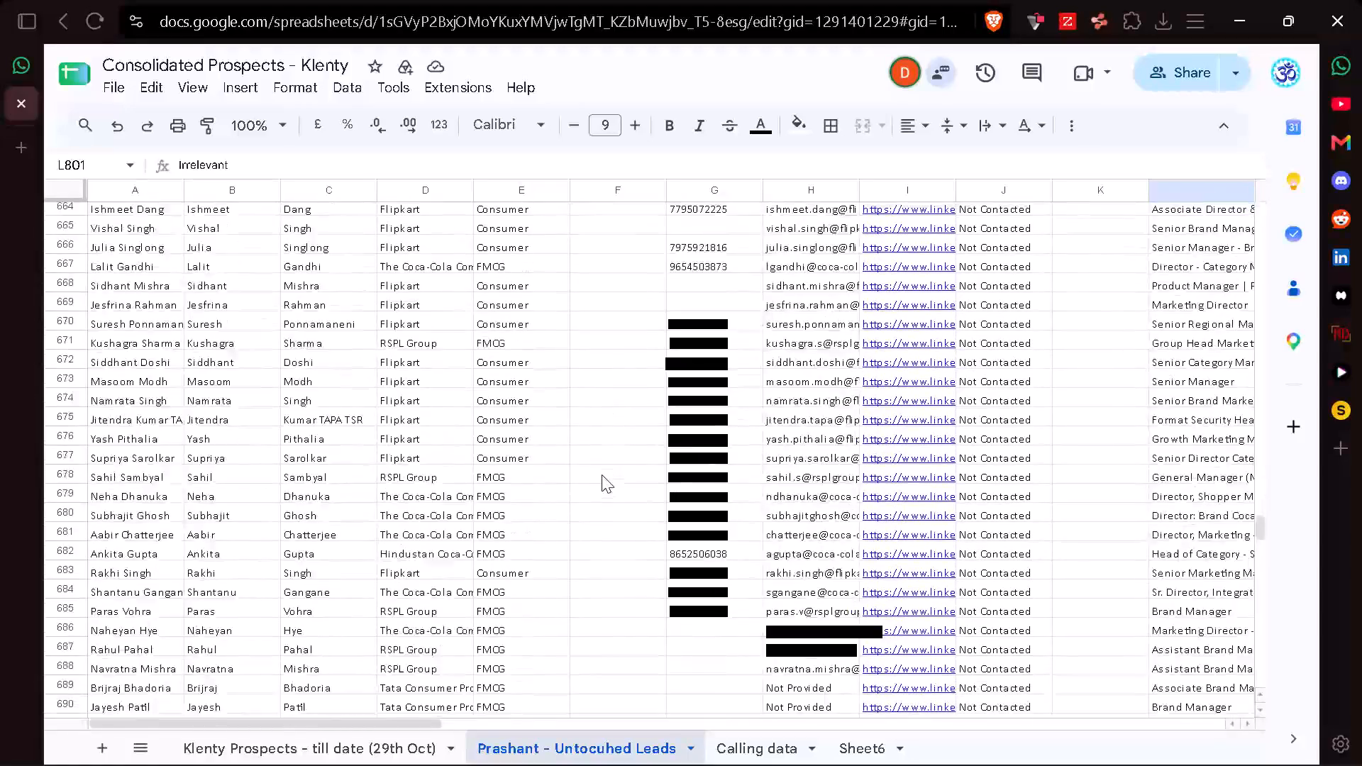
scroll(602, 474, "down", 10)
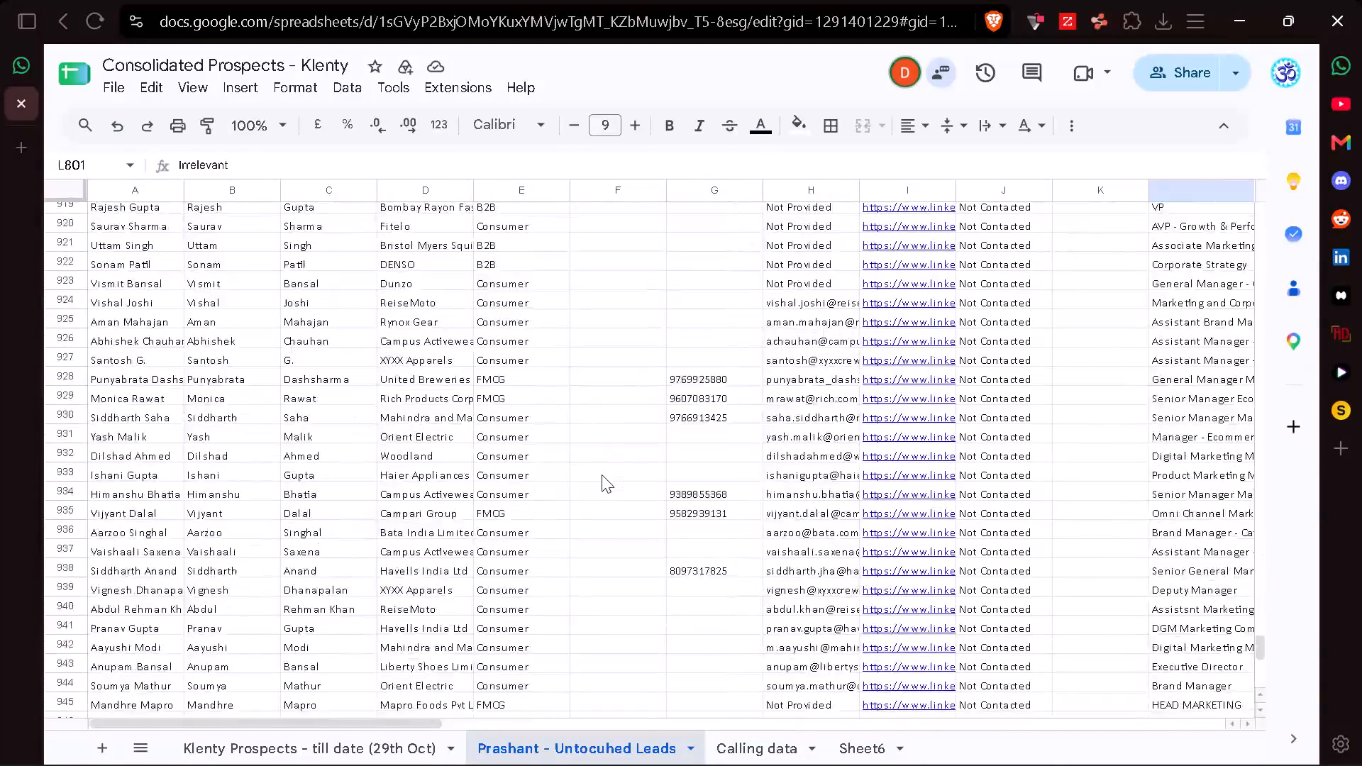
scroll(602, 474, "down", 5)
scroll(602, 474, "left", 6)
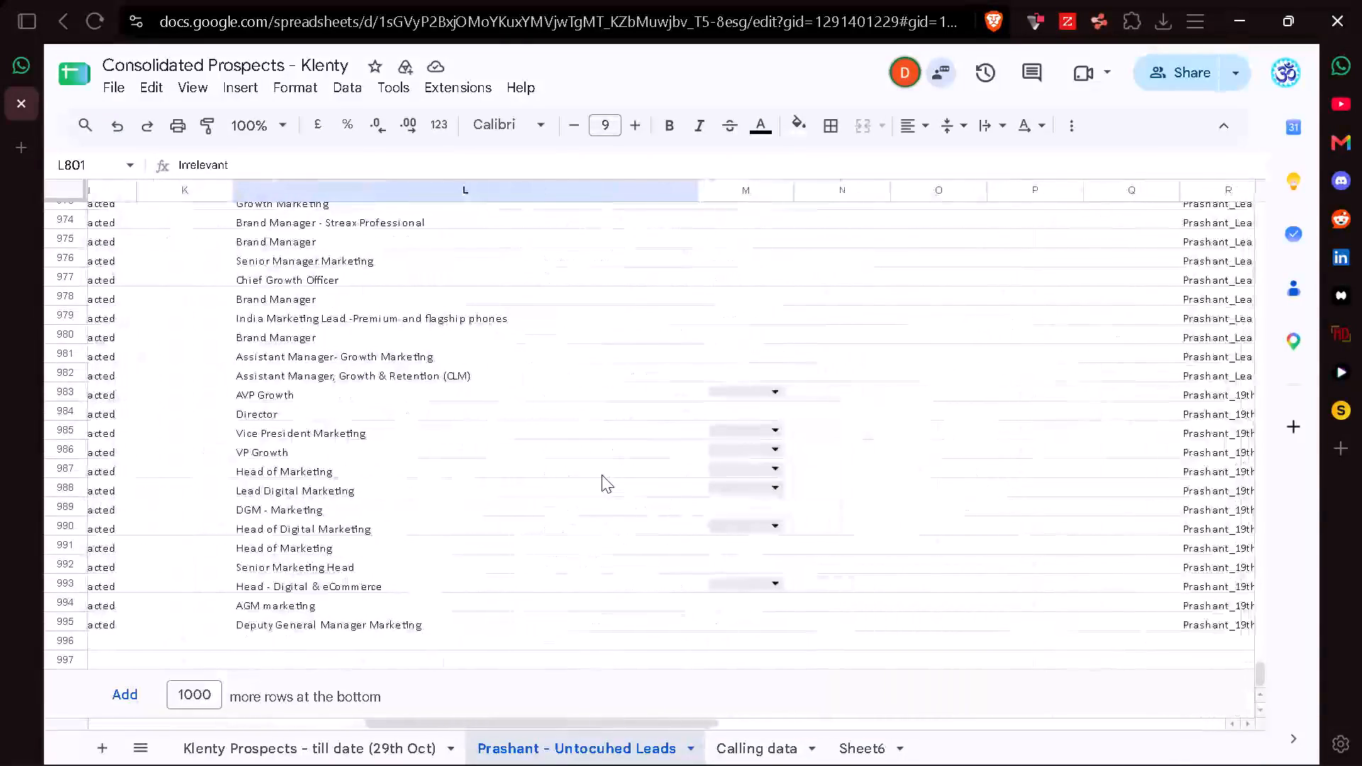
Review the leads' titles and Relevancy marks from row 995 back up to the first rows.
scroll(602, 474, "up", 4)
scroll(602, 474, "down", 6)
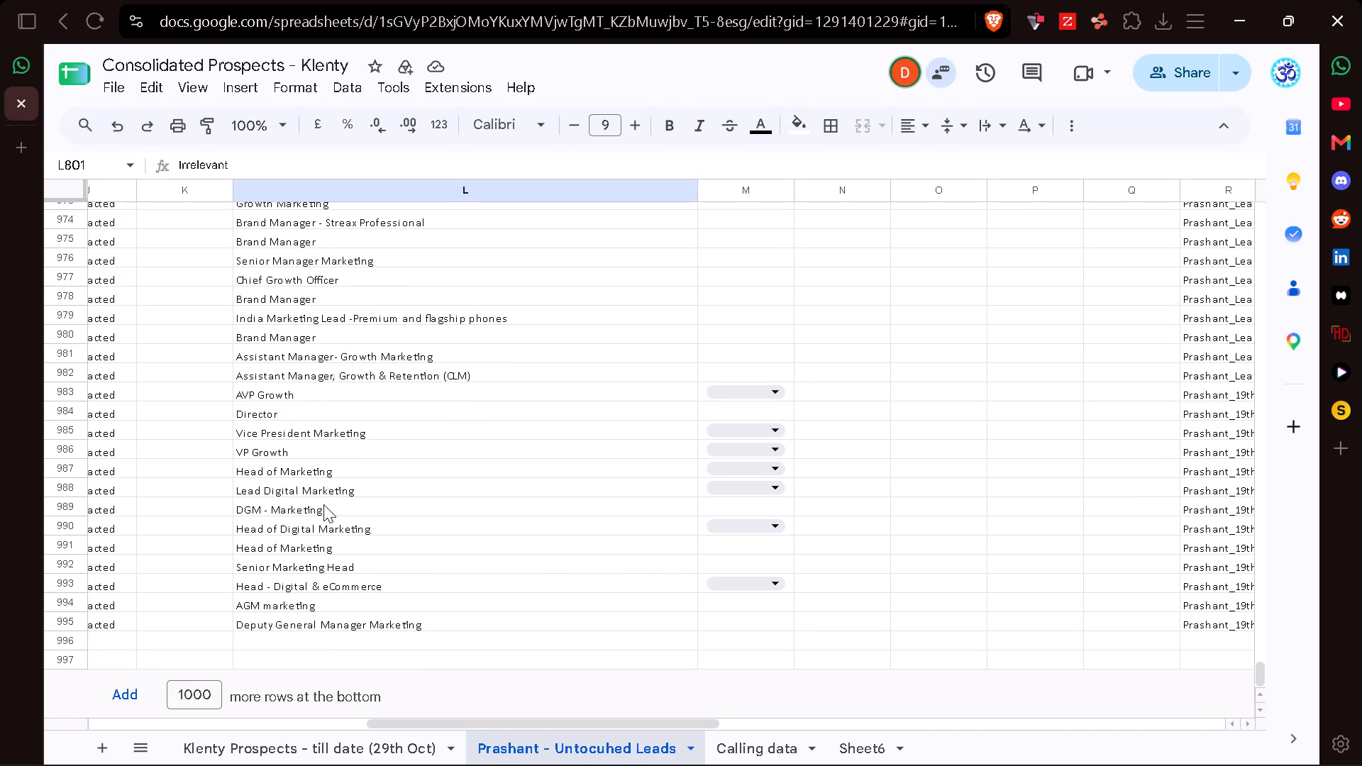
scroll(611, 407, "up", 2)
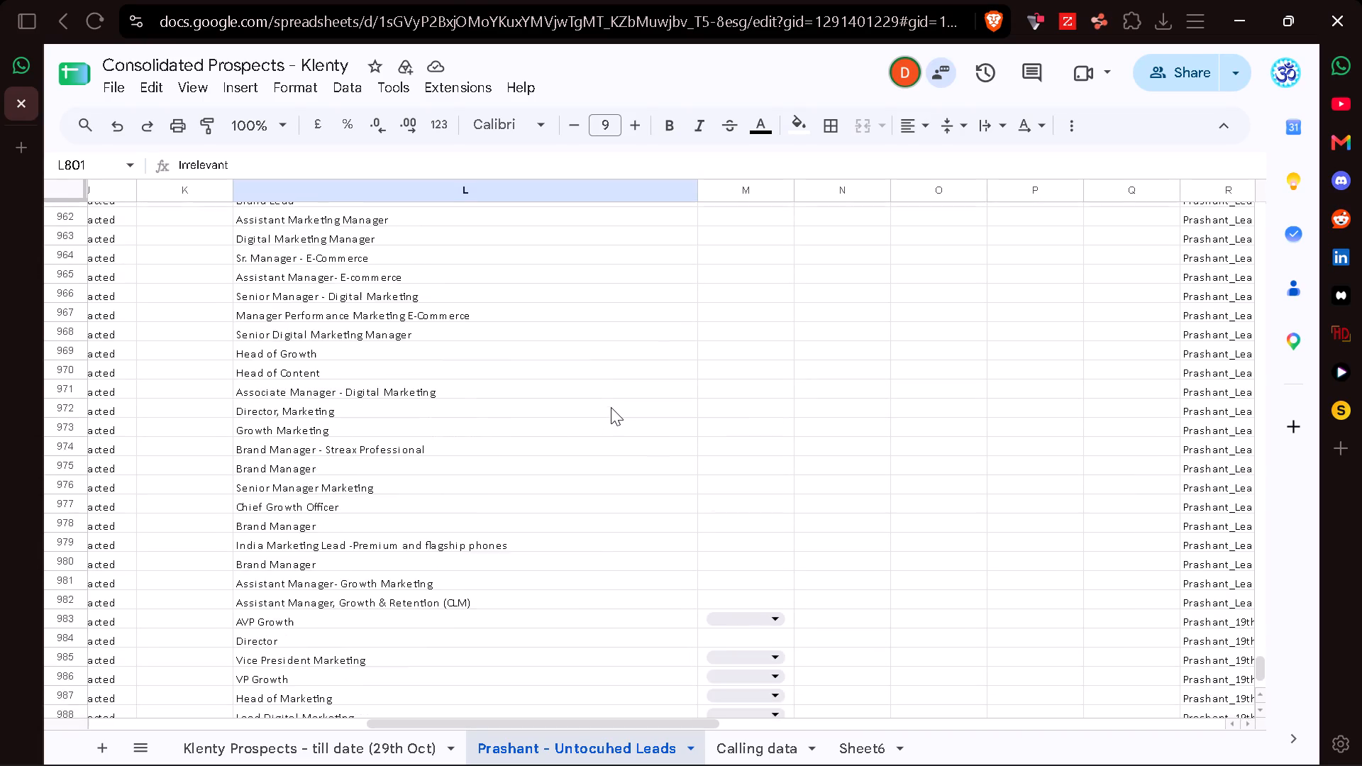
scroll(611, 407, "up", 1)
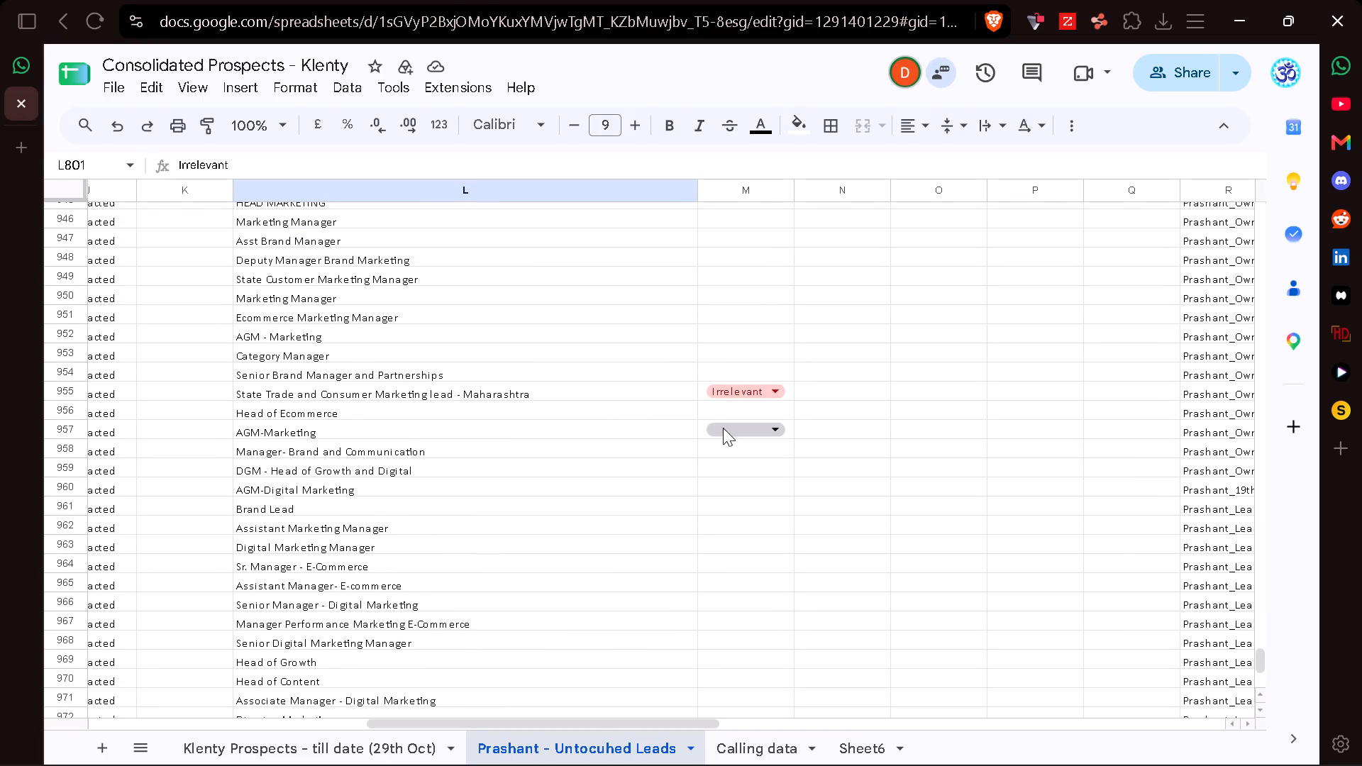
scroll(619, 400, "up", 5)
scroll(619, 400, "down", 2)
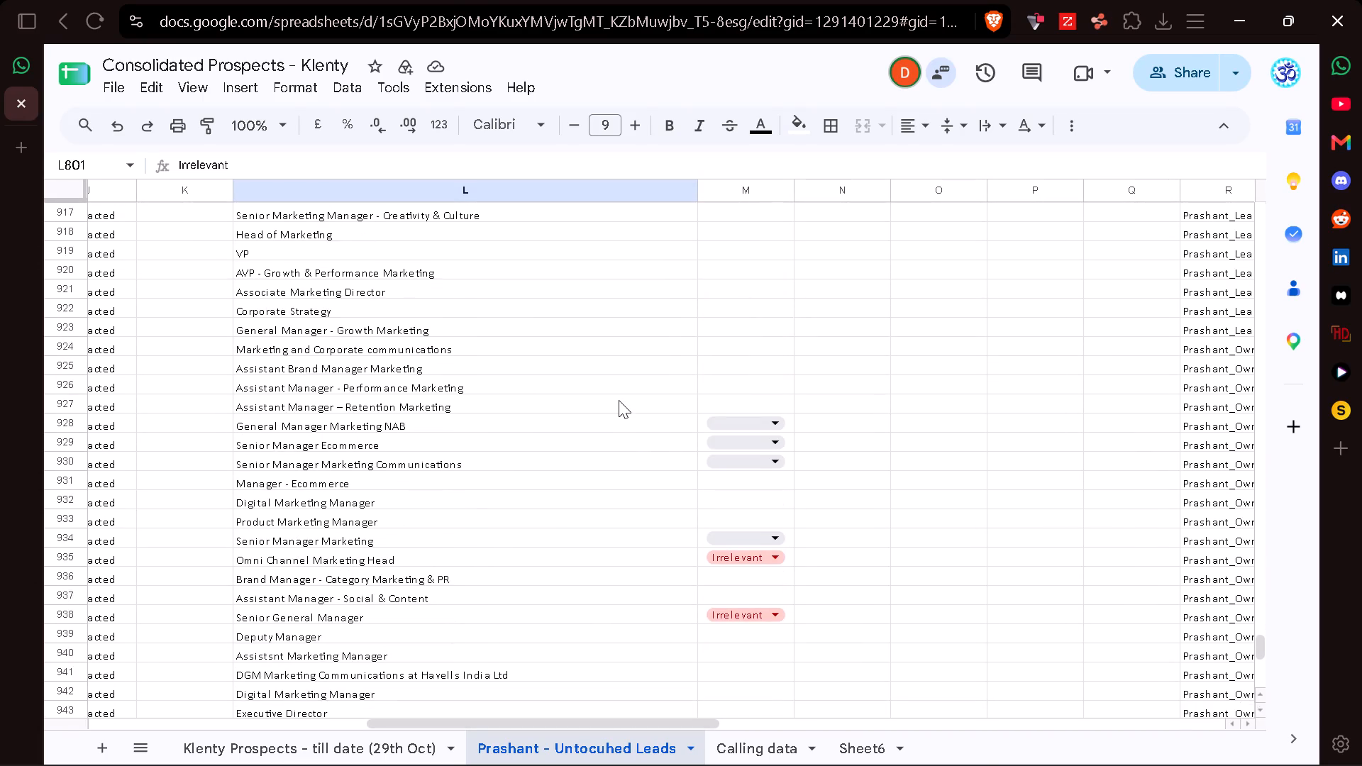
scroll(693, 474, "up", 9)
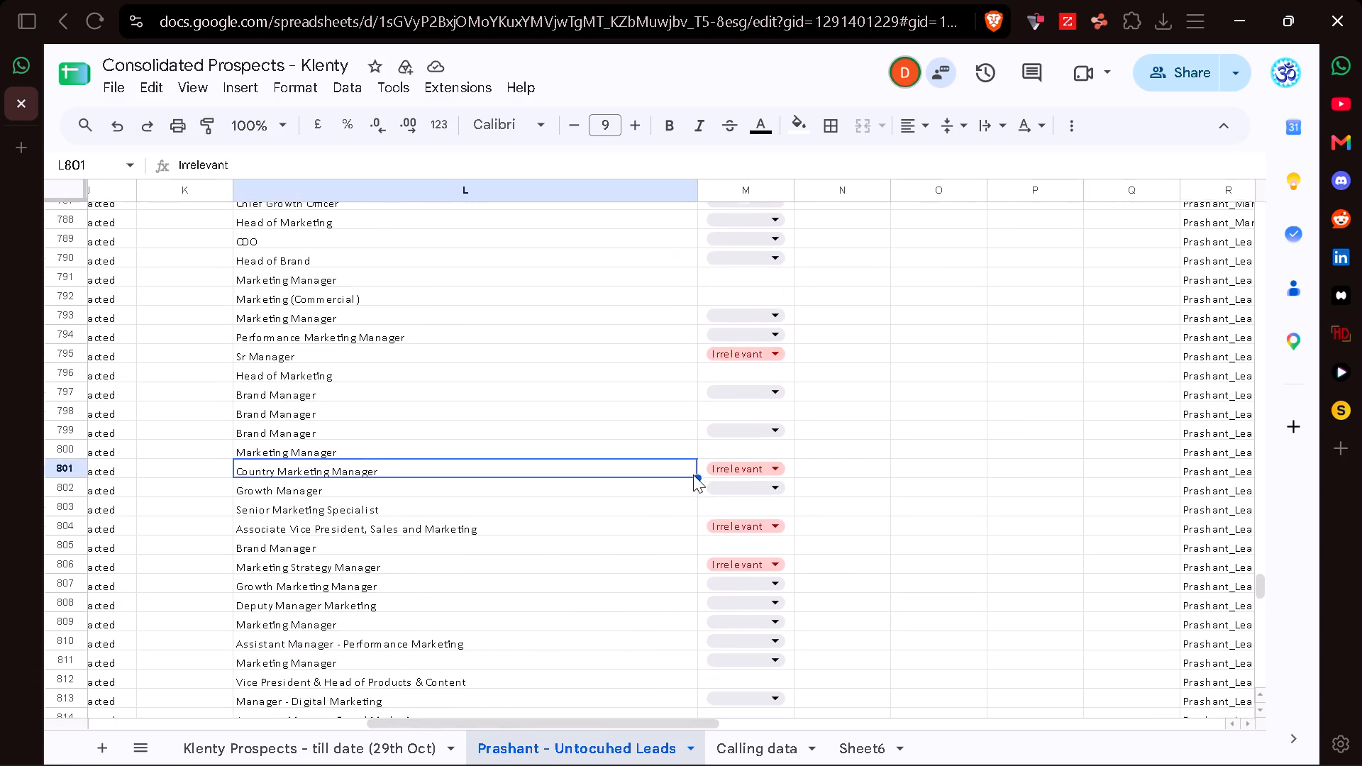
scroll(693, 474, "up", 1)
scroll(693, 474, "down", 5)
scroll(468, 650, "down", 1)
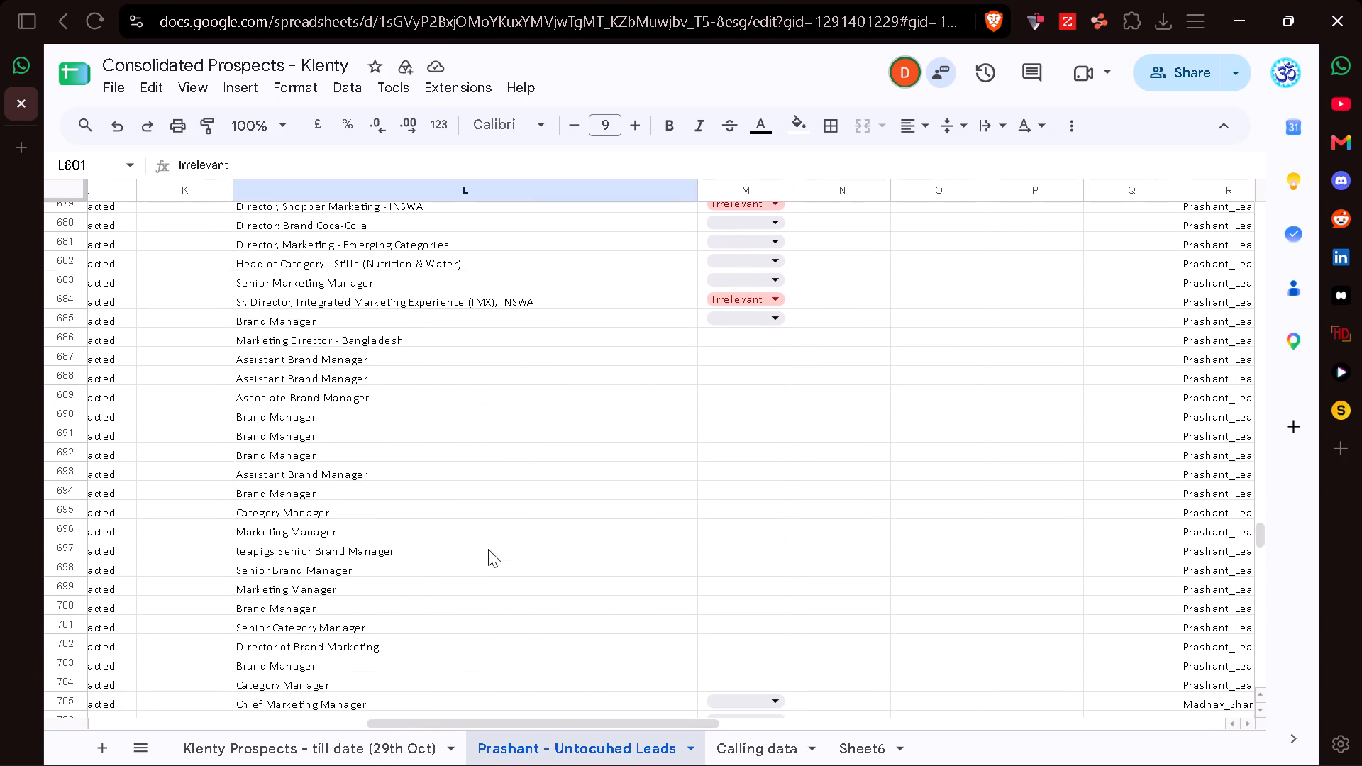
scroll(488, 549, "up", 3)
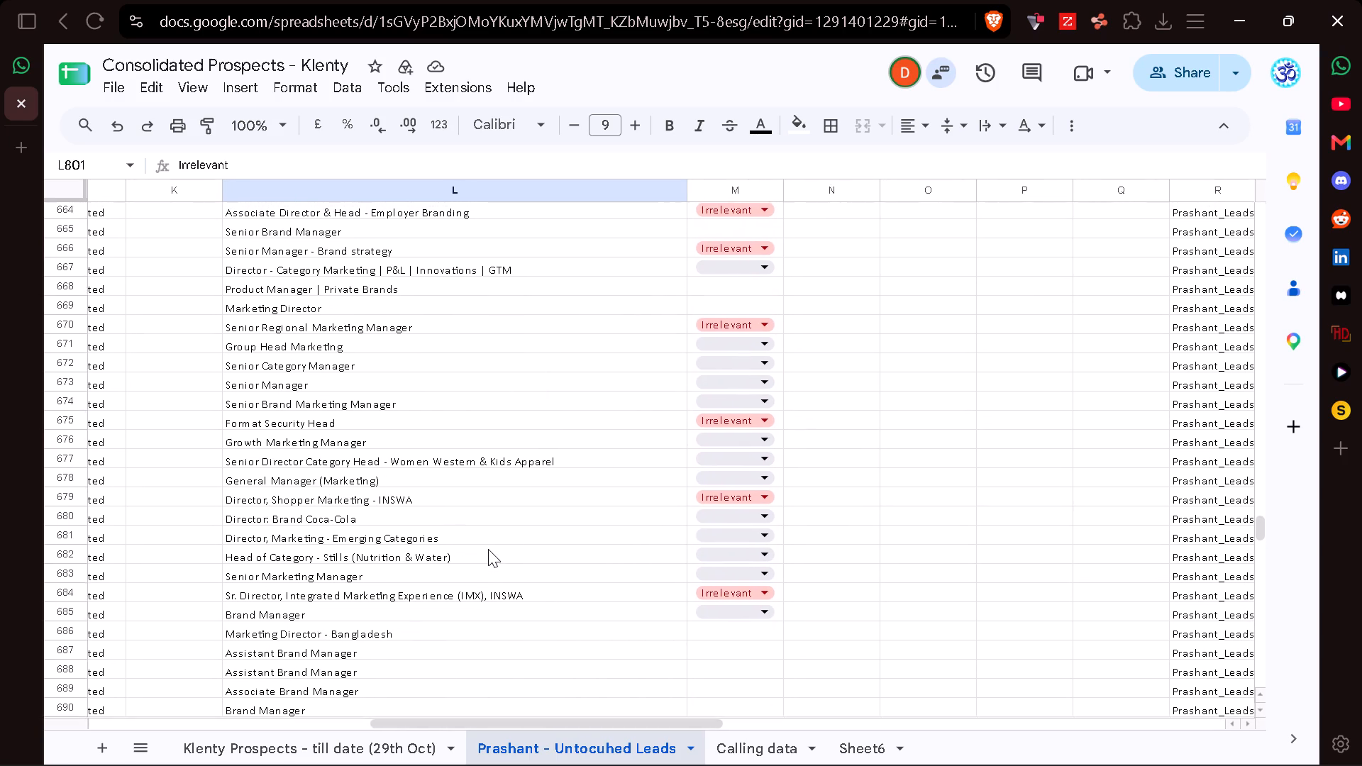
scroll(488, 549, "up", 5)
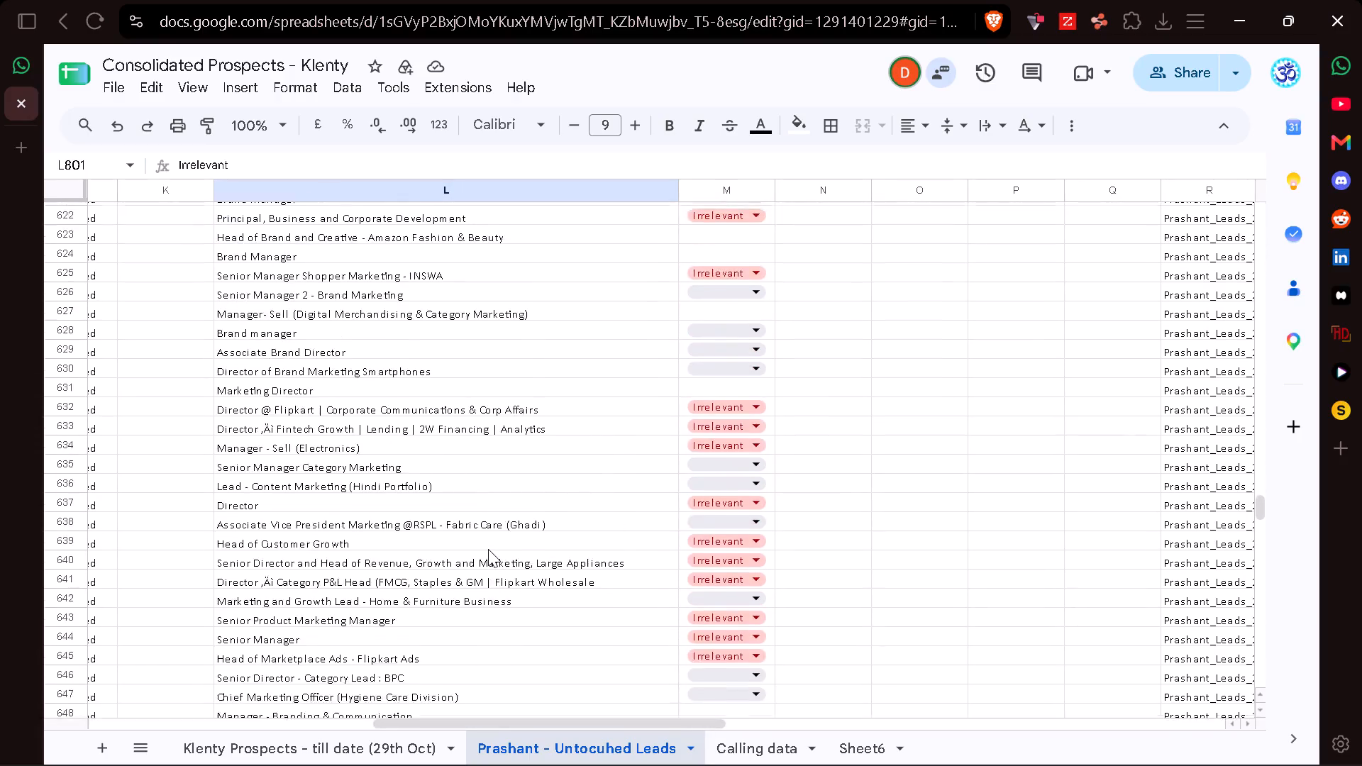
scroll(488, 549, "up", 11)
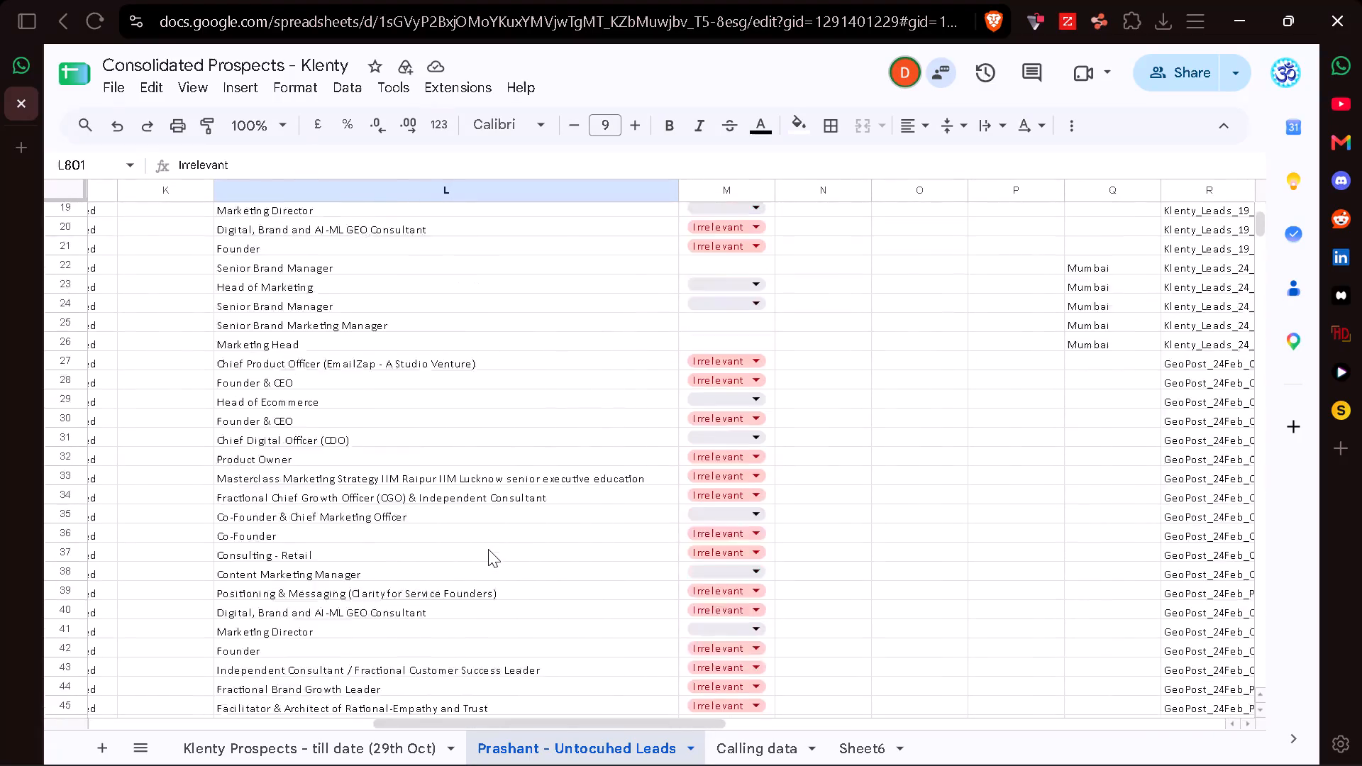
scroll(488, 549, "up", 3)
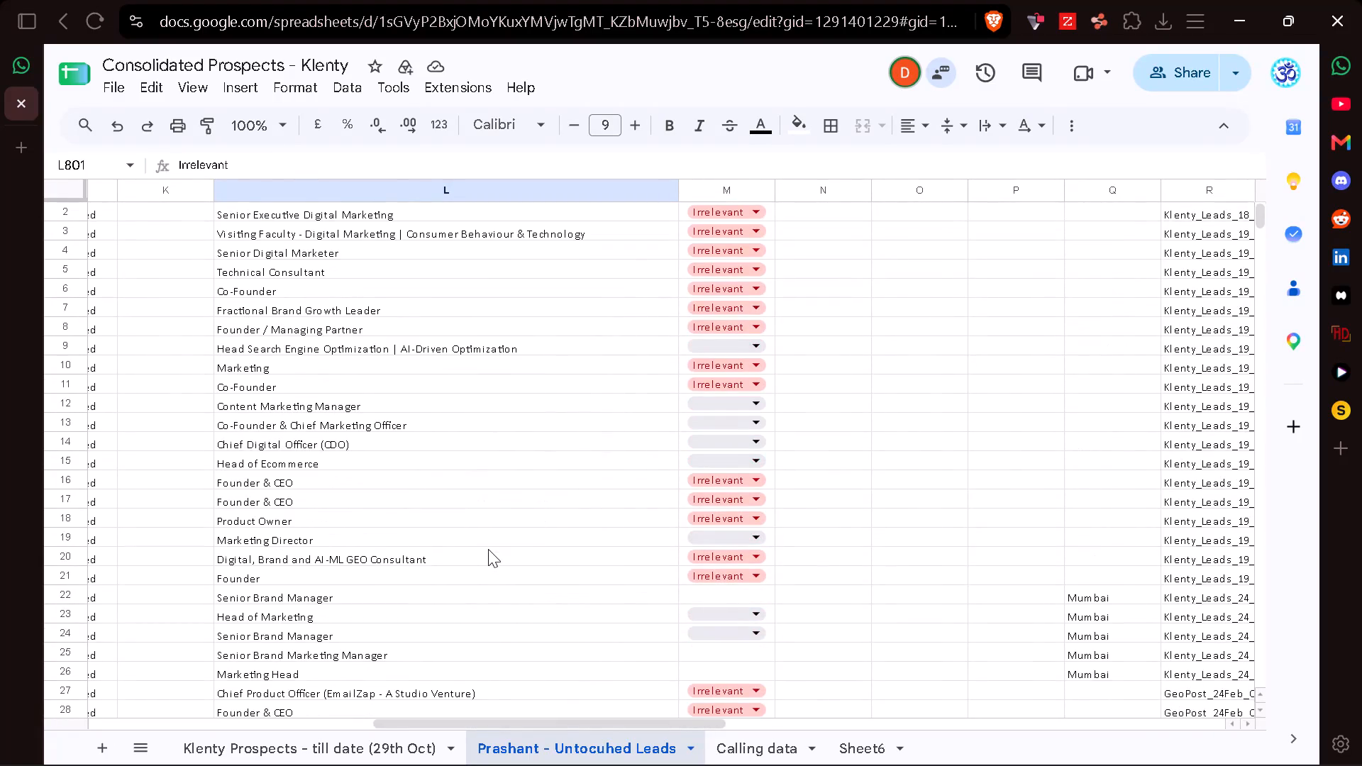
scroll(488, 549, "down", 2)
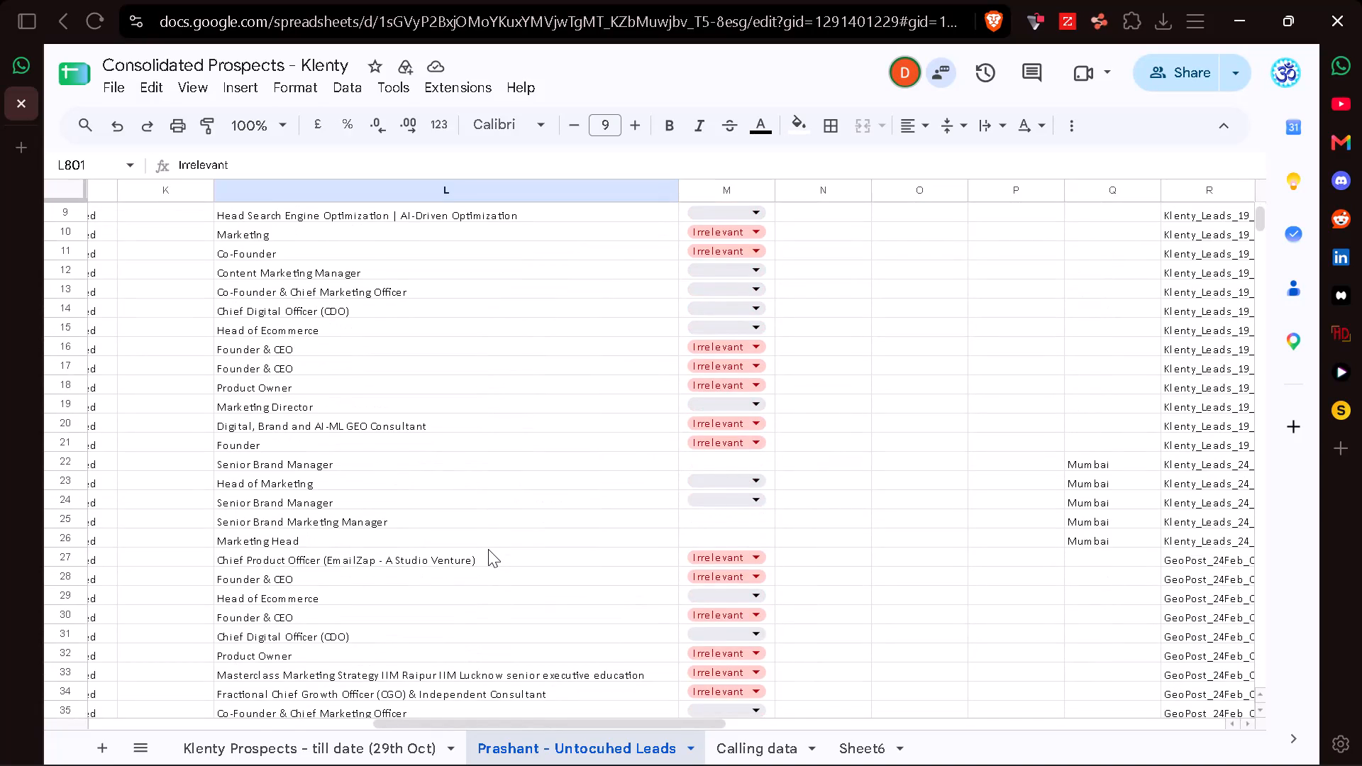
Fill the Irrelevant Relevancy dropdown from row 21 down into the Senior Brand Manager lead's cell in row 22.
left_click(775, 440)
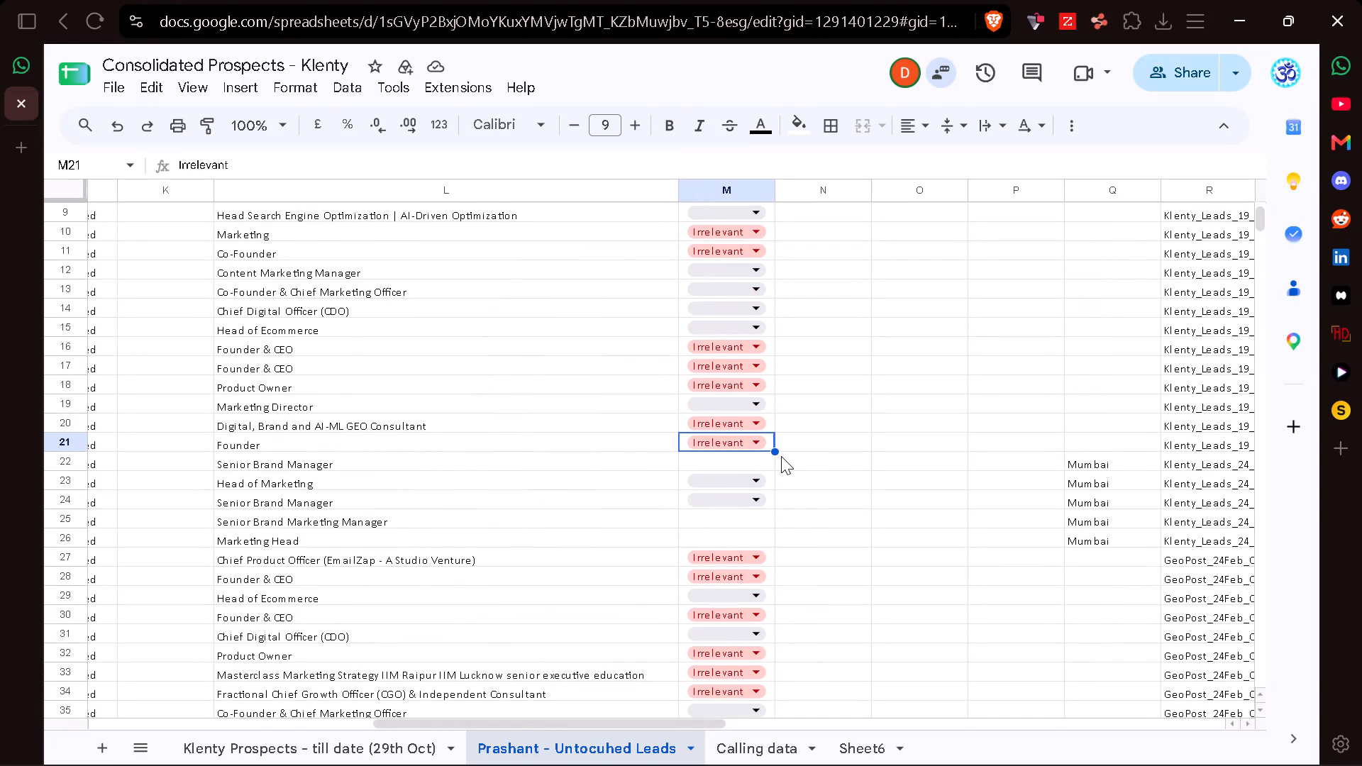
left_click_drag(775, 448, 775, 470)
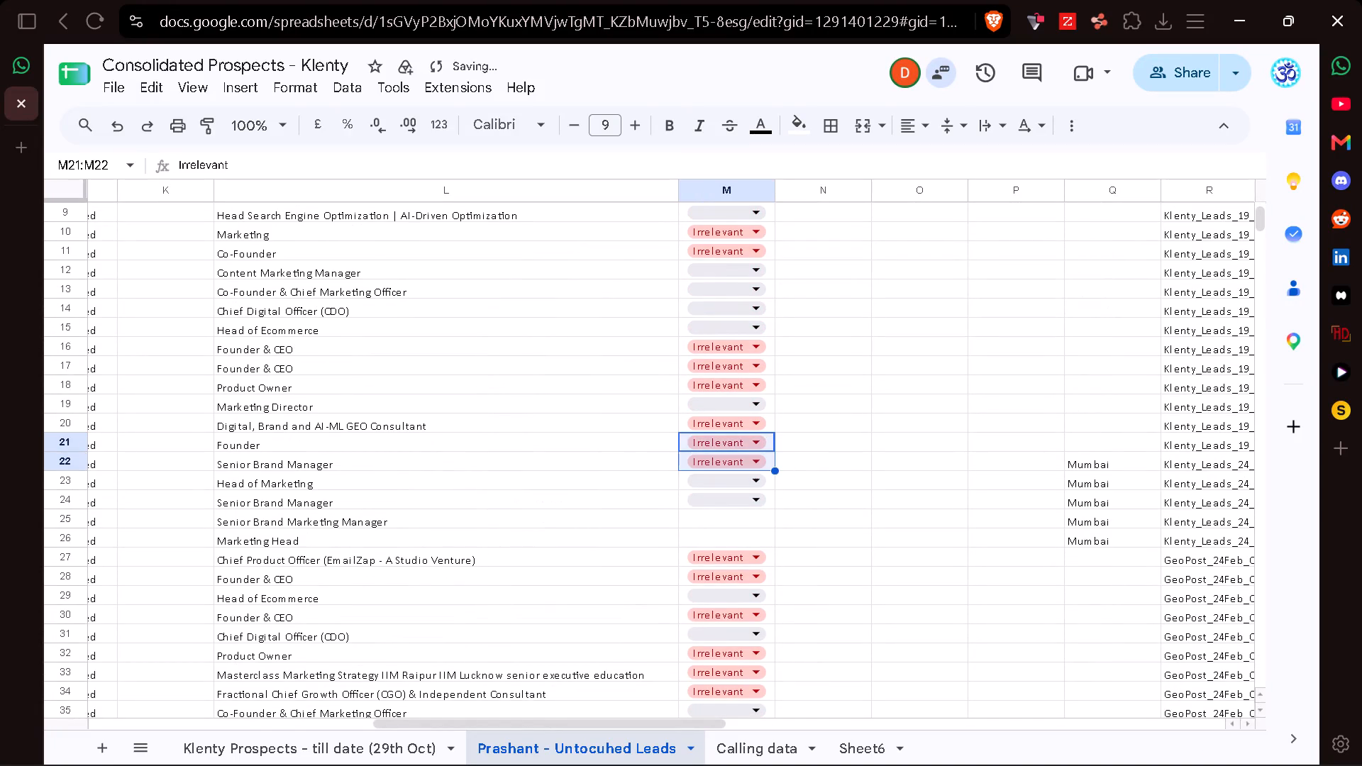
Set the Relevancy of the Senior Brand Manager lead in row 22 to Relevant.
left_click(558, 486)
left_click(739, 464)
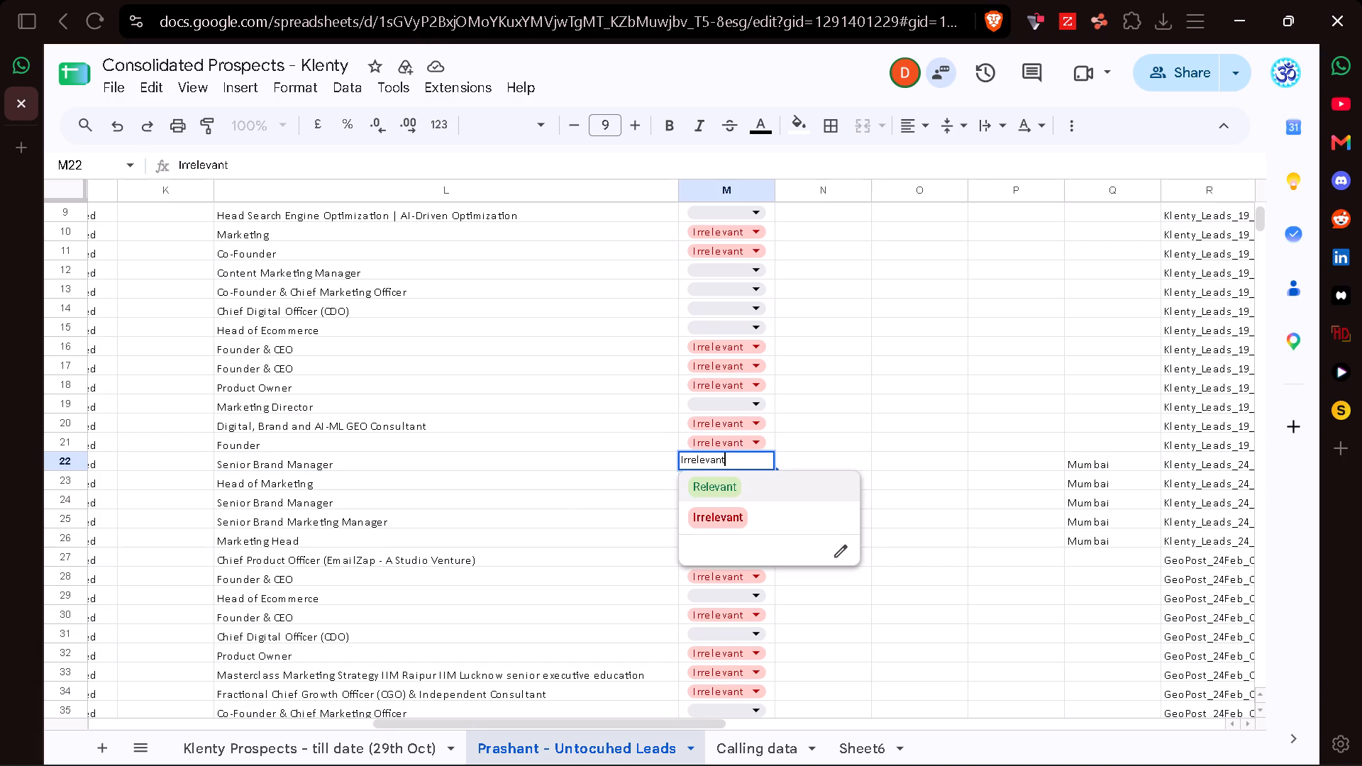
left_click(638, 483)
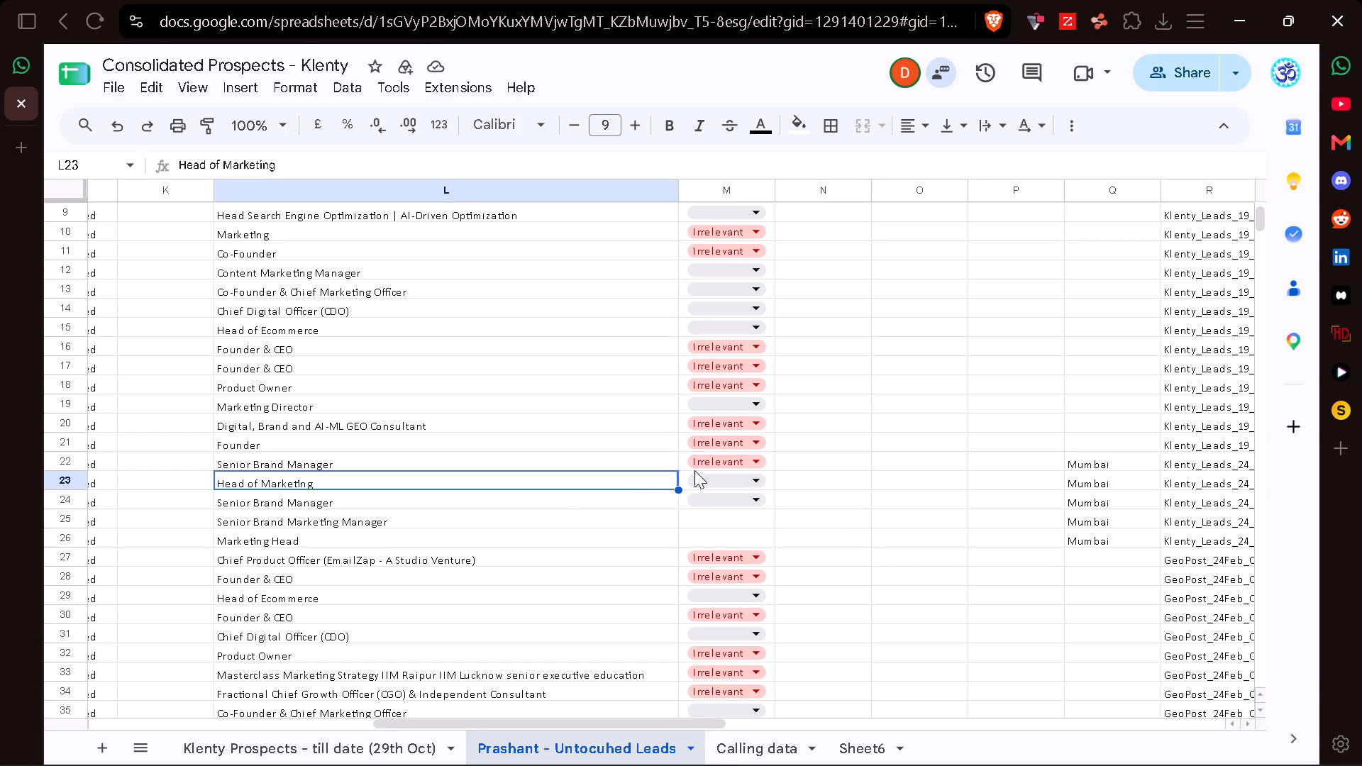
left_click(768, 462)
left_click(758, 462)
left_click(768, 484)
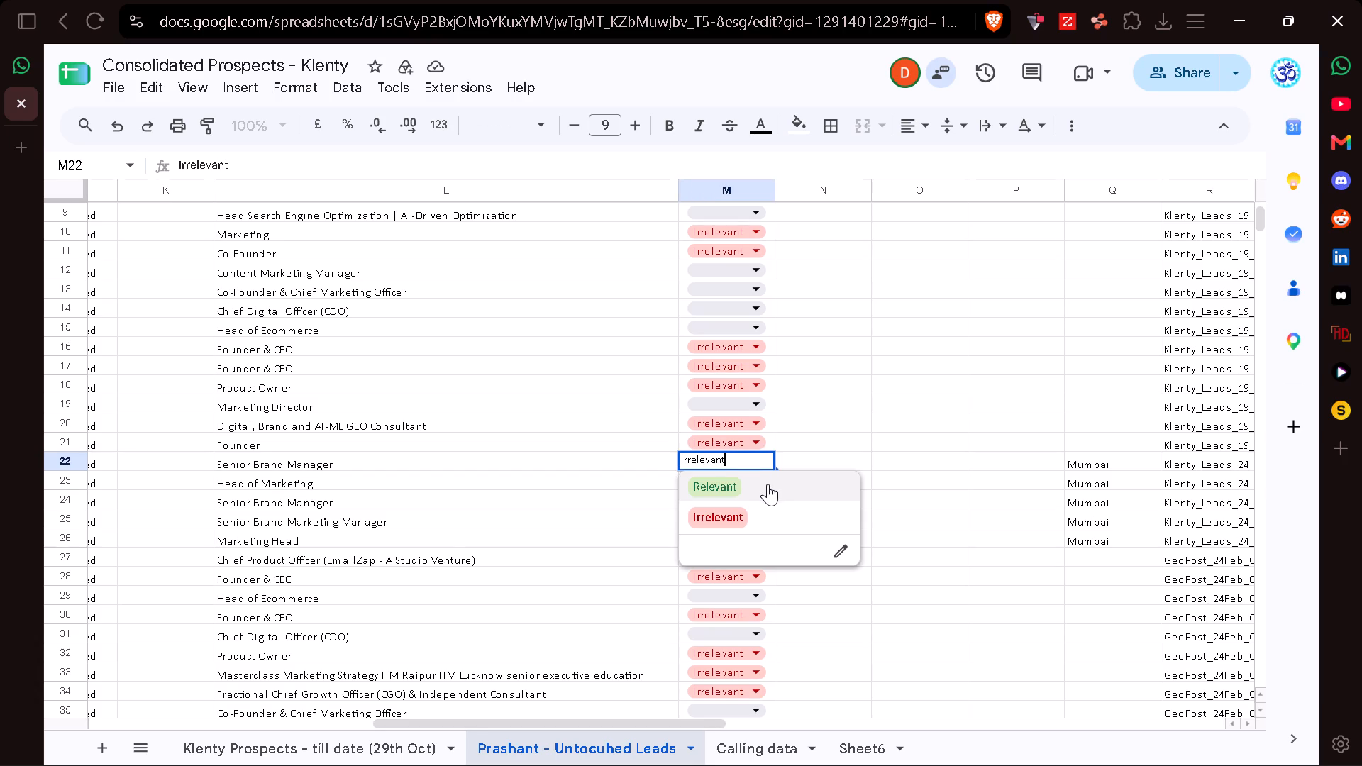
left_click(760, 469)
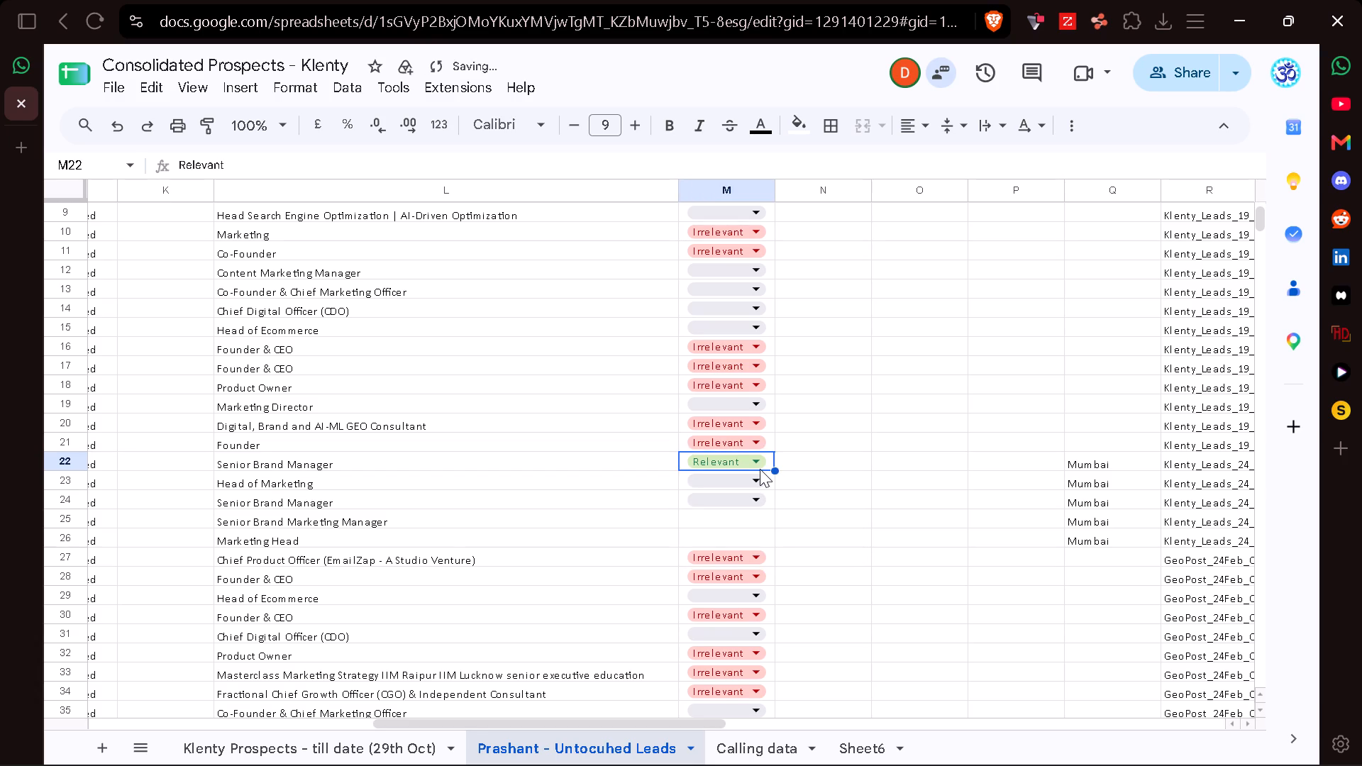
Clear the Relevancy value of the Senior Brand Manager lead in row 22, keeping its dropdown blank.
left_click(760, 458)
key("BackSpace")
key("BackSpace")
key("BackSpace")
key("BackSpace")
key("BackSpace")
key("BackSpace")
key("BackSpace")
key("BackSpace")
key("BackSpace")
key("BackSpace")
key("BackSpace")
key("BackSpace")
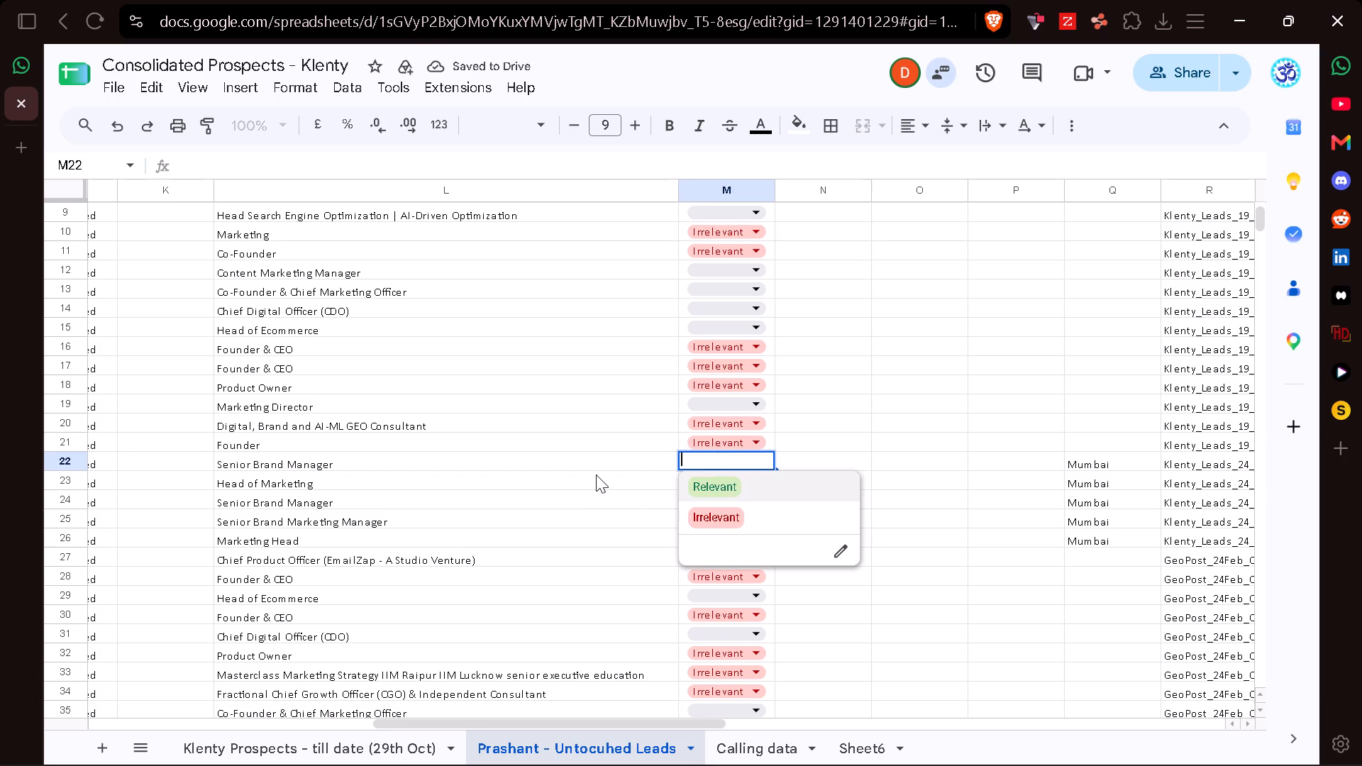
left_click(596, 474)
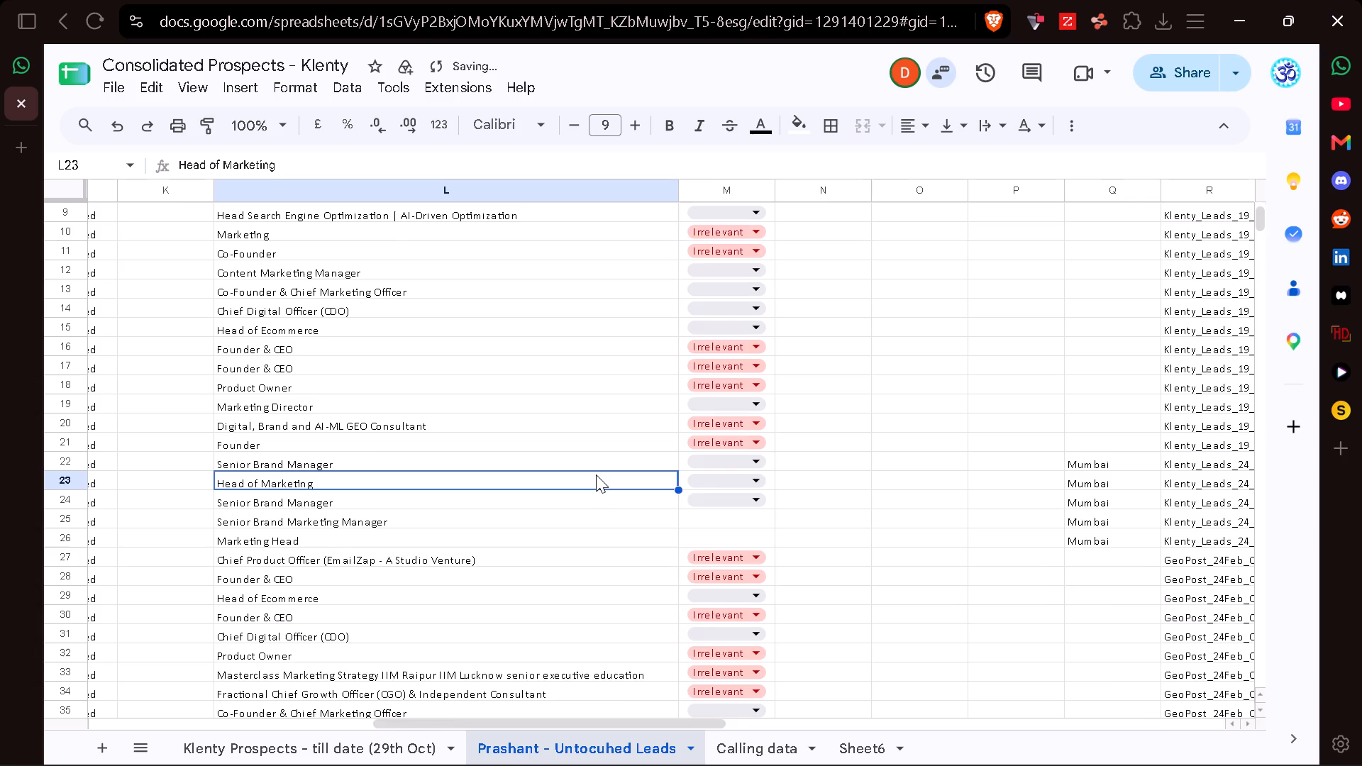
Examine the titles and Relevancy marks from the first rows past row 160, and the company and contact columns back up to the first leads.
scroll(596, 474, "up", 3)
scroll(596, 474, "down", 1)
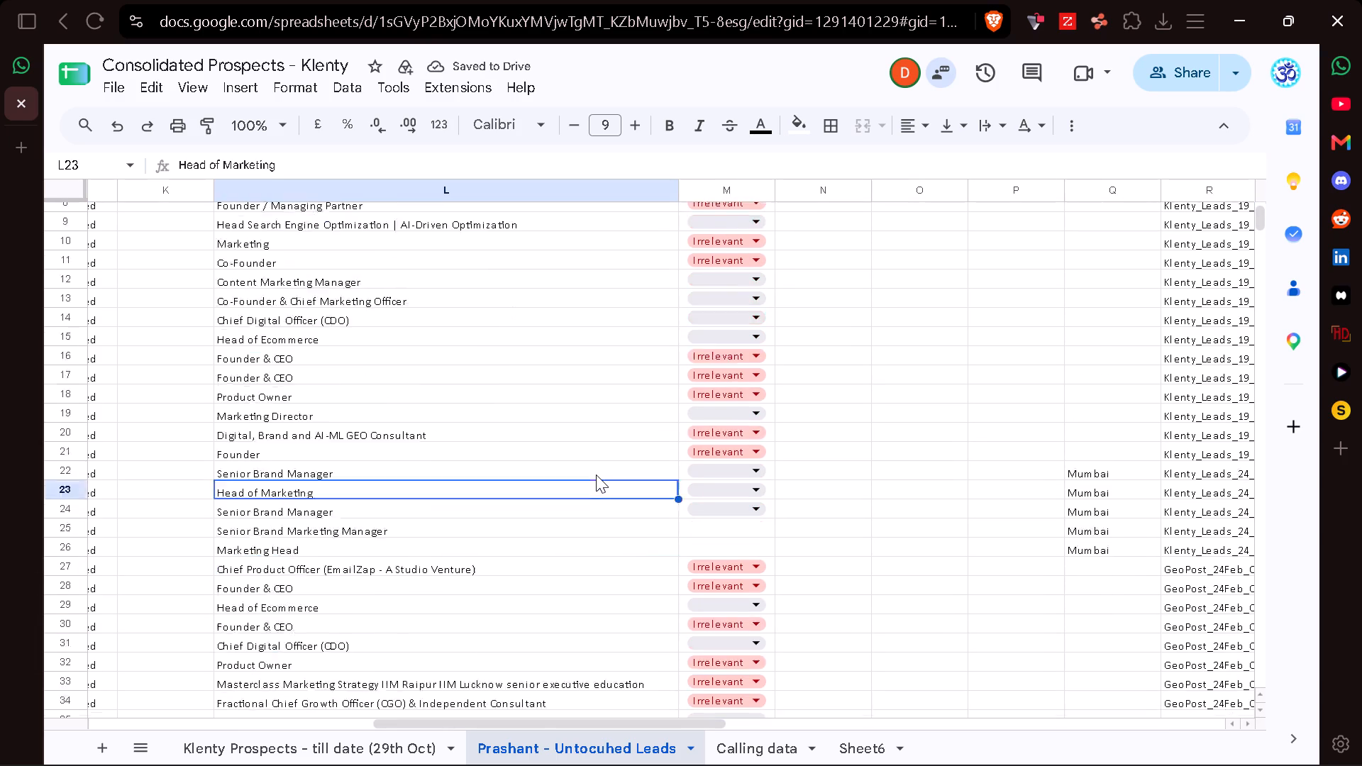
scroll(596, 474, "down", 4)
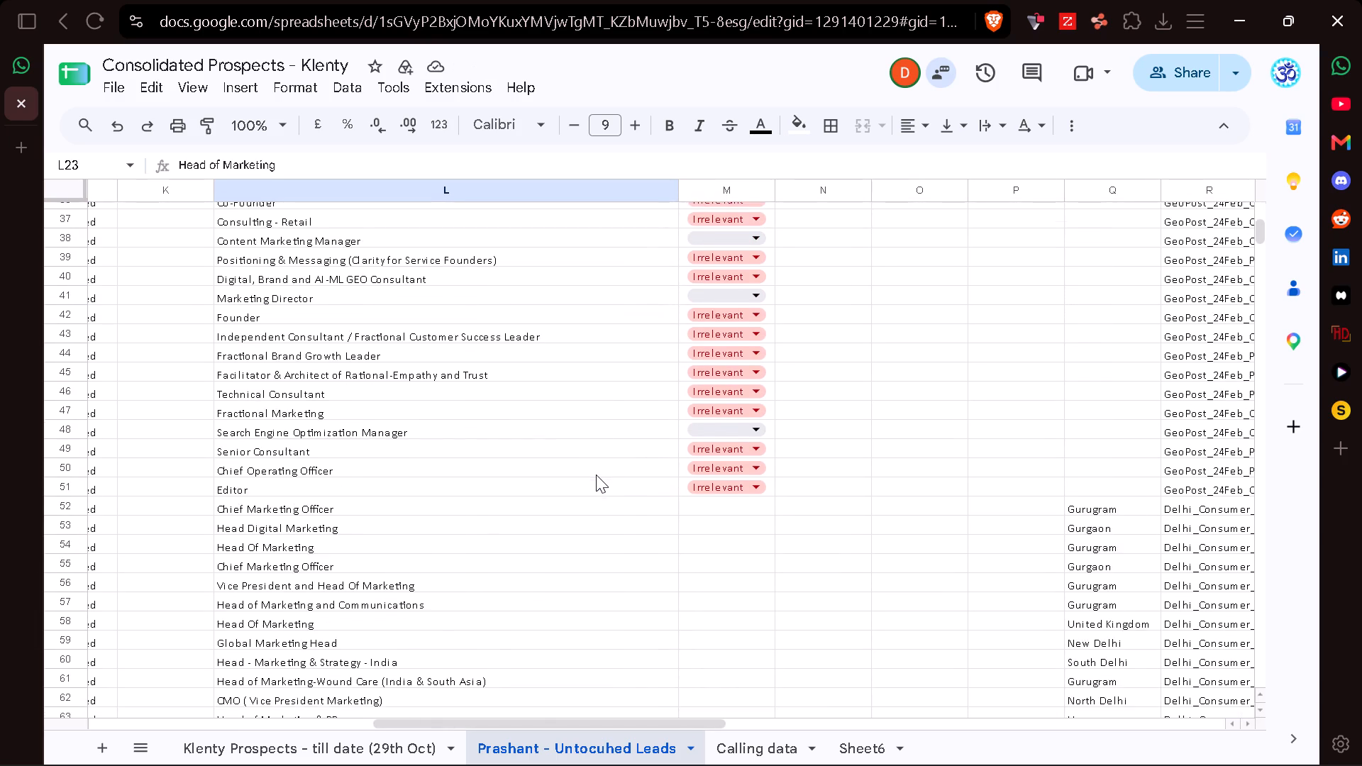
scroll(596, 474, "down", 2)
scroll(609, 404, "up", 1)
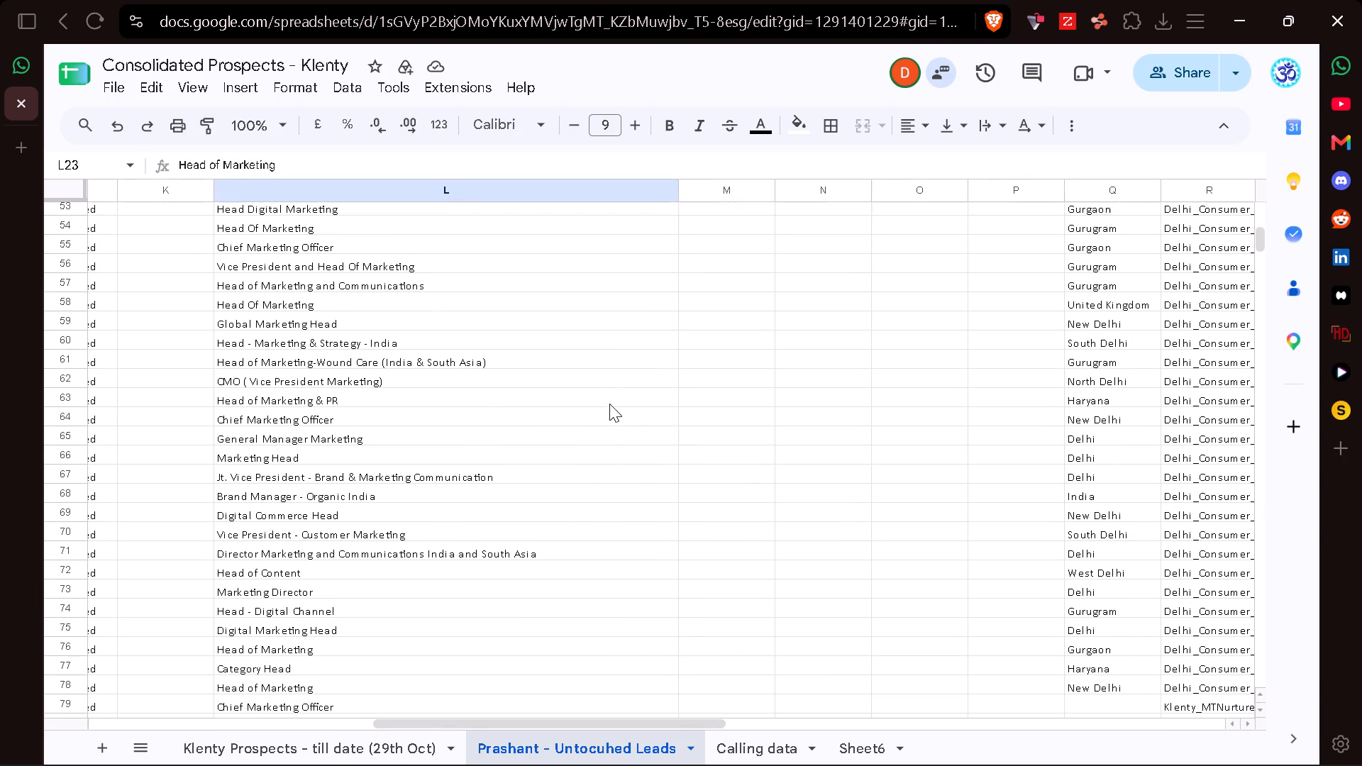
scroll(609, 404, "up", 1)
scroll(609, 404, "down", 6)
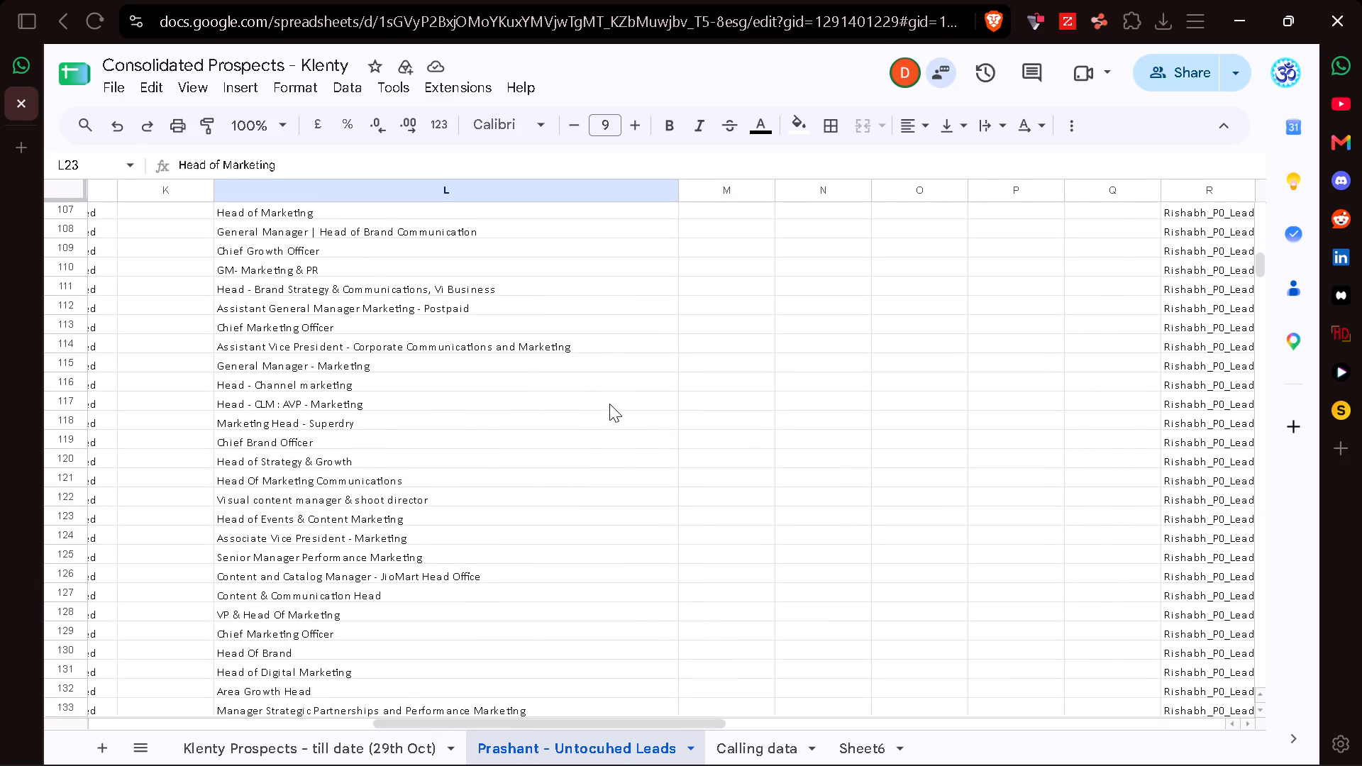
scroll(609, 404, "down", 2)
scroll(609, 404, "right", 5)
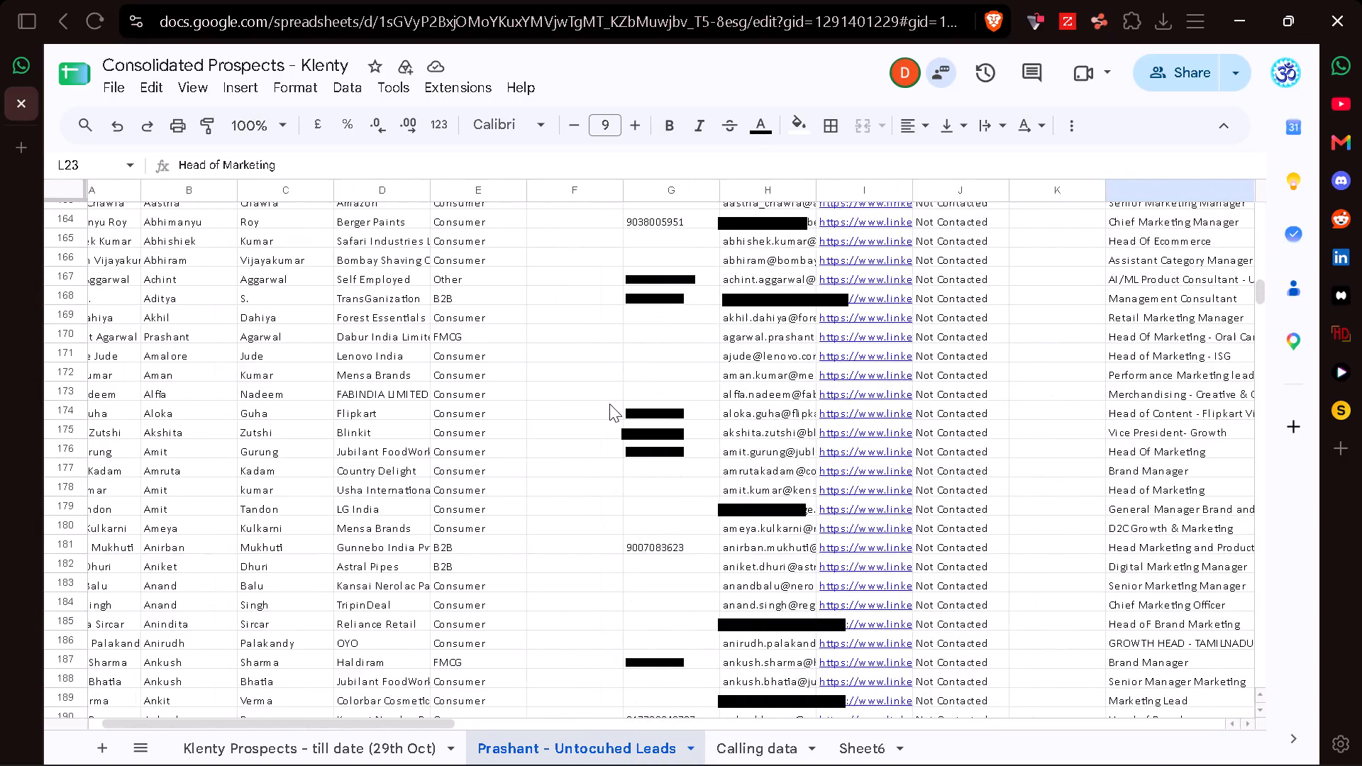
scroll(609, 404, "up", 12)
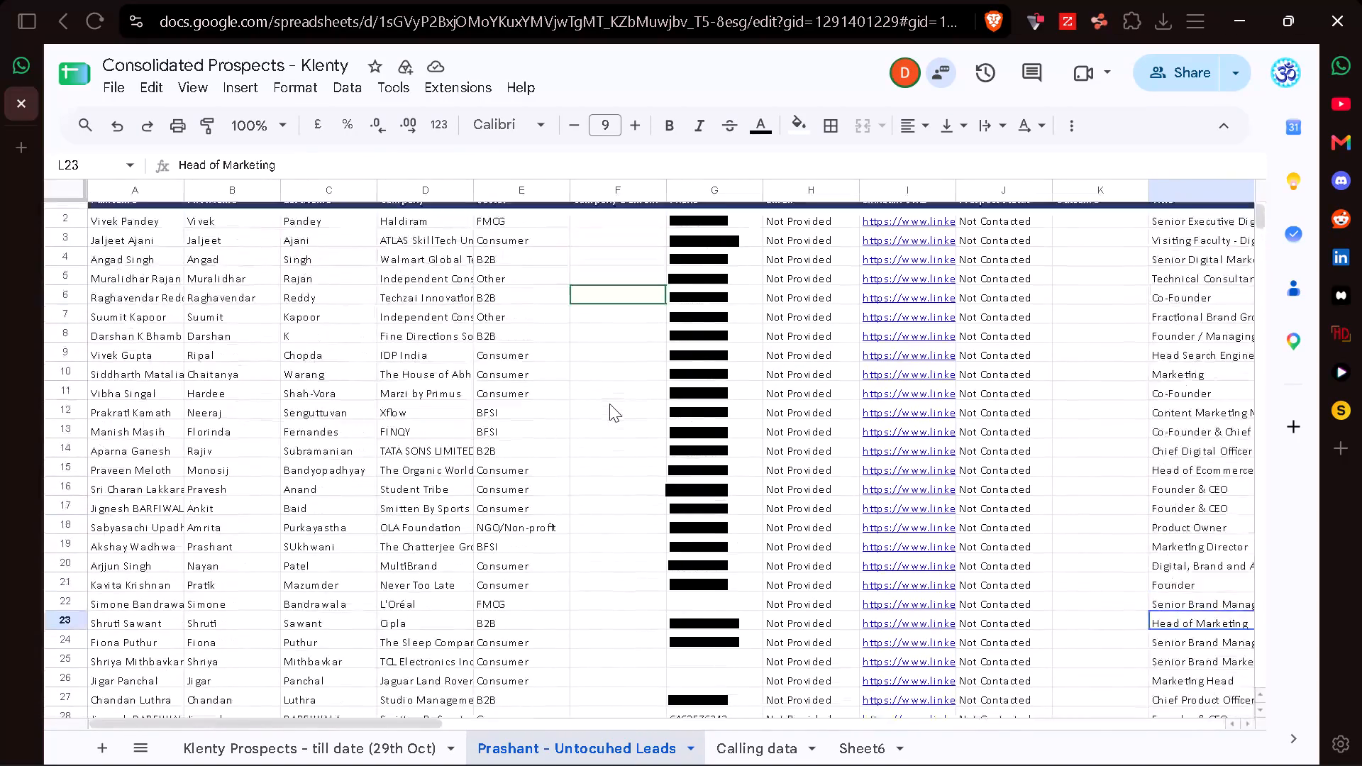
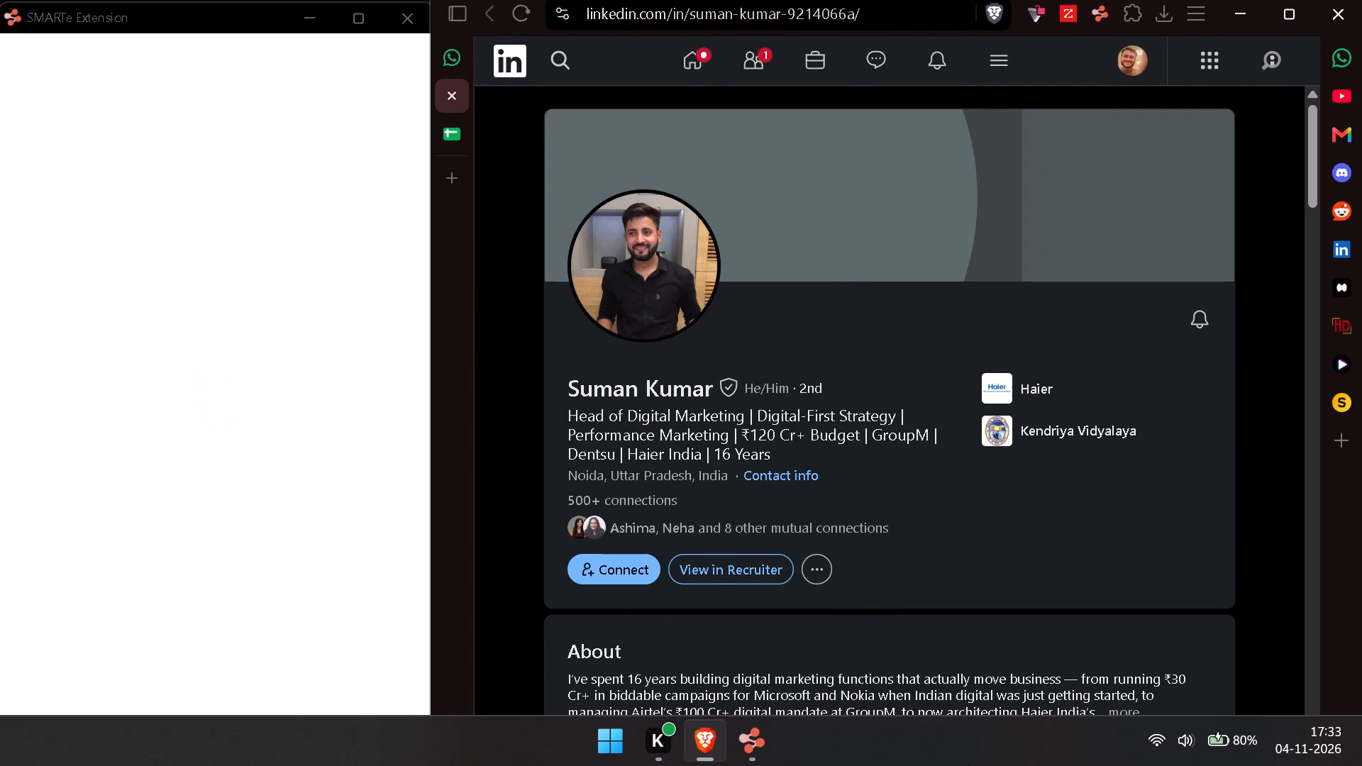
Send a LinkedIn connection invitation to Haier's Head of Digital Marketing.
left_click(1043, 289)
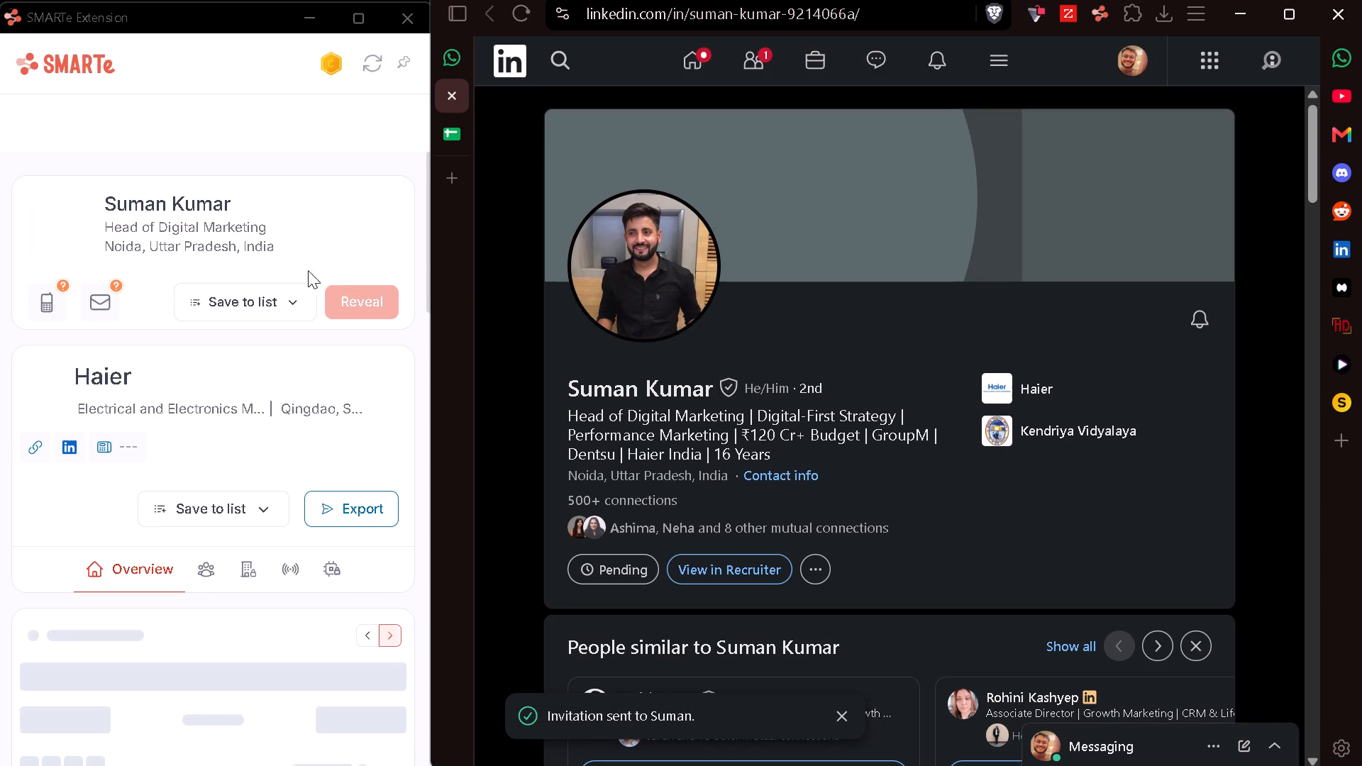
Reveal the contact details of Haier's Head of Digital Marketing in the SMARTe extension and copy the mobile number.
left_click(356, 301)
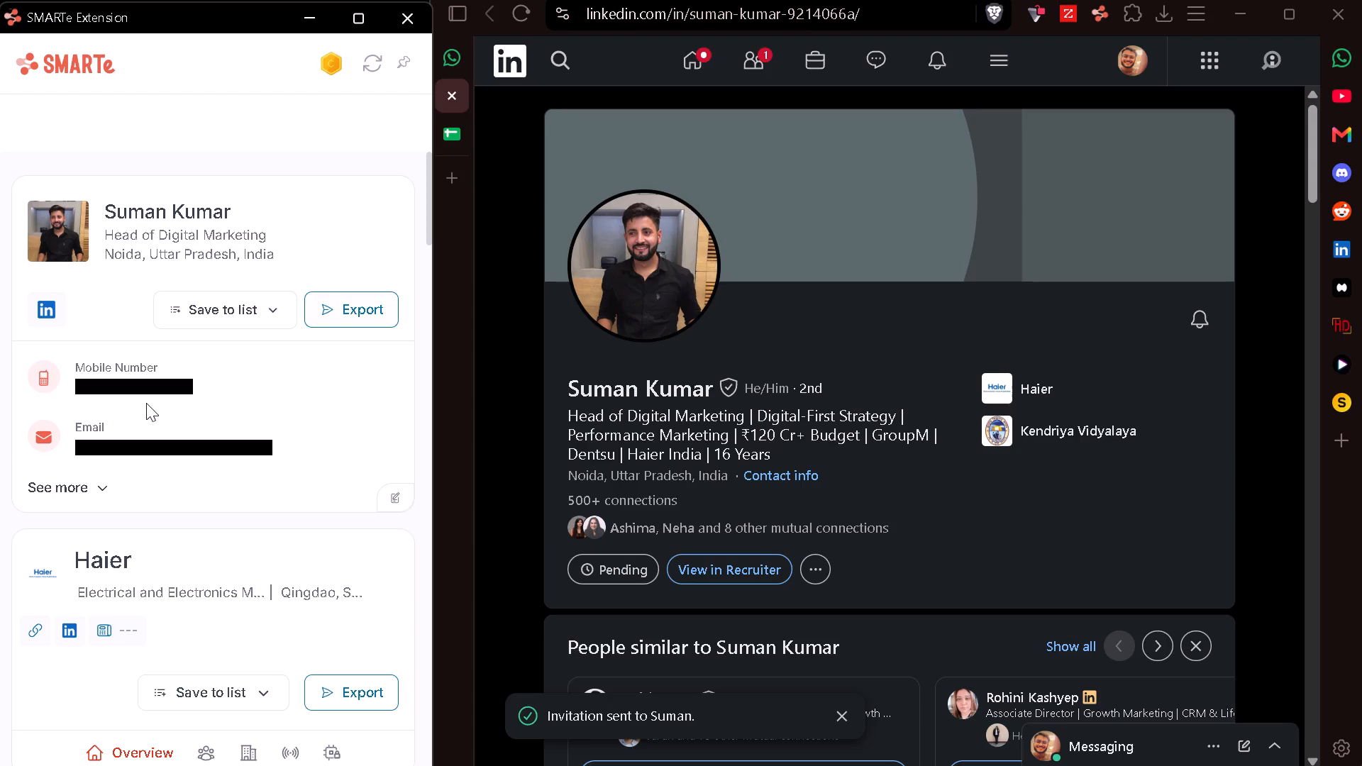
left_click(214, 387)
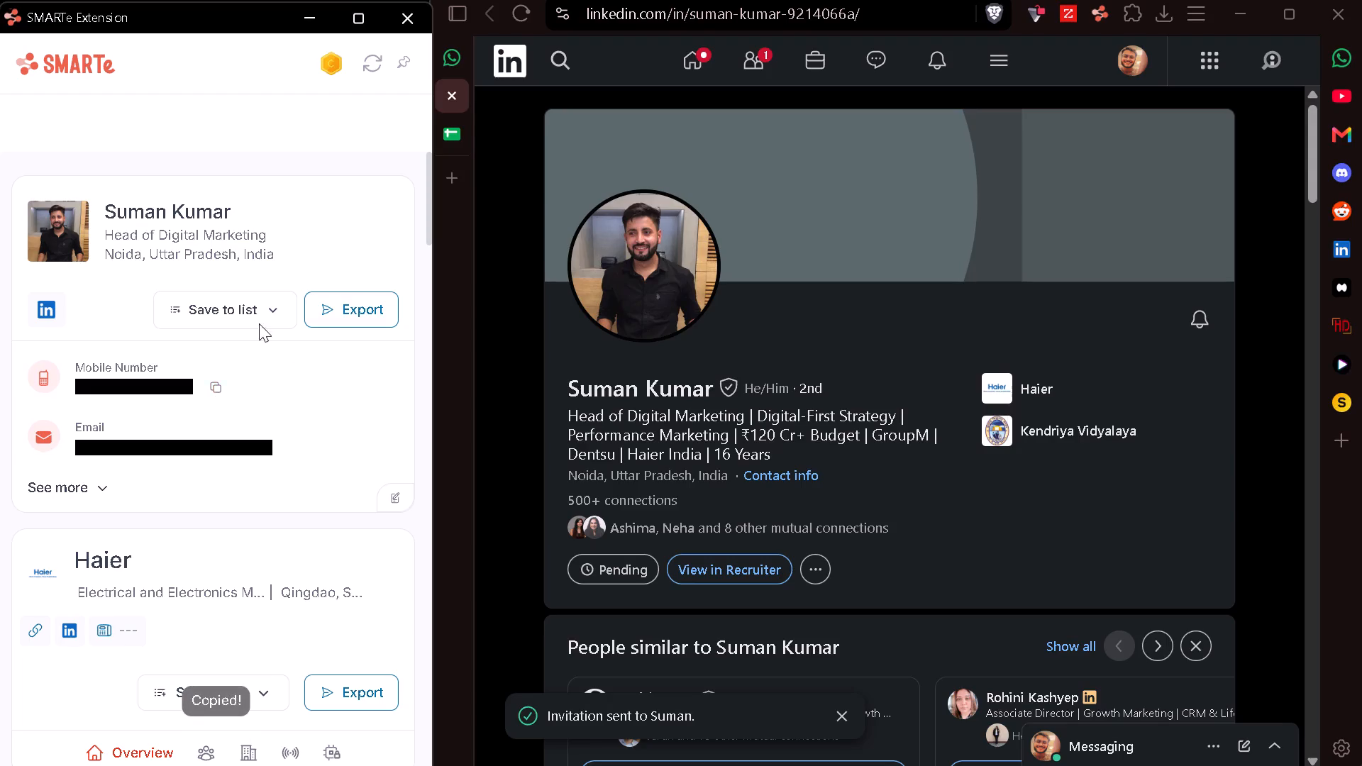
left_click(407, 23)
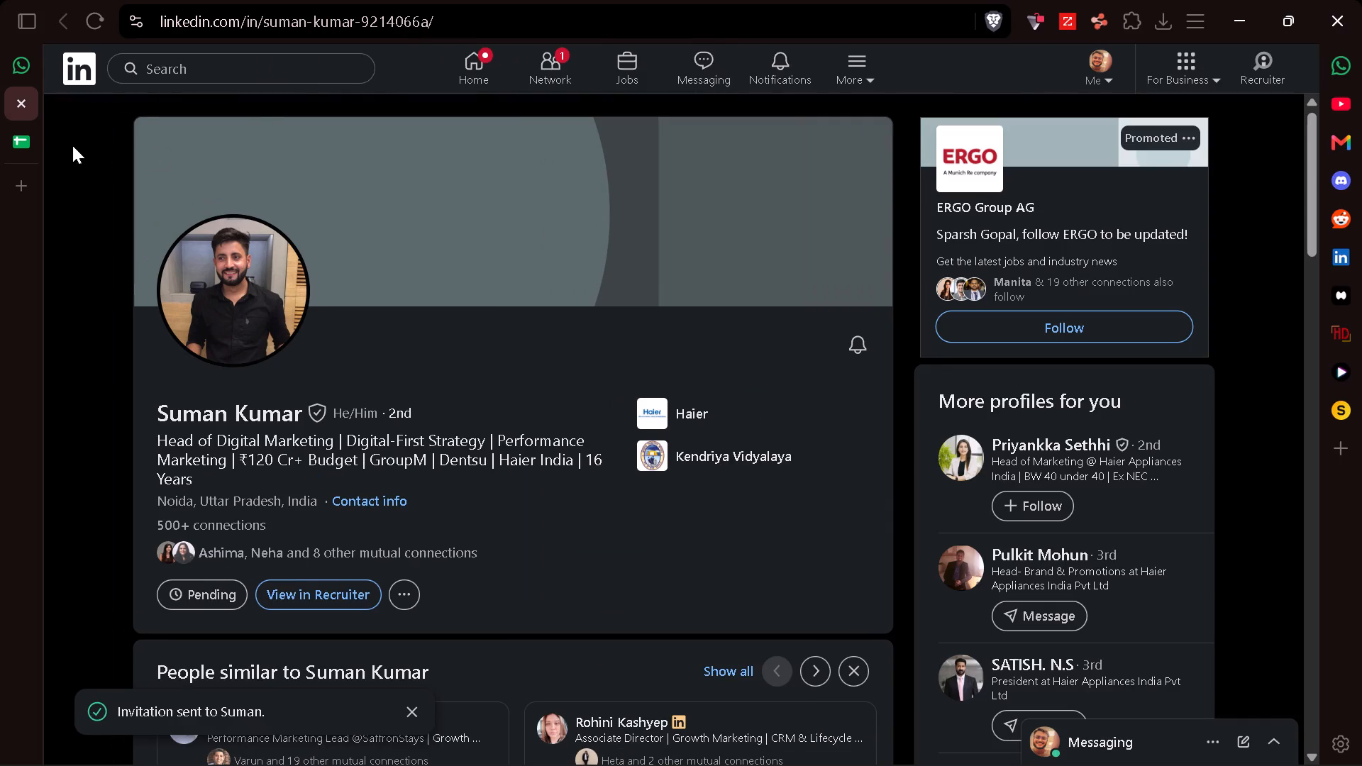